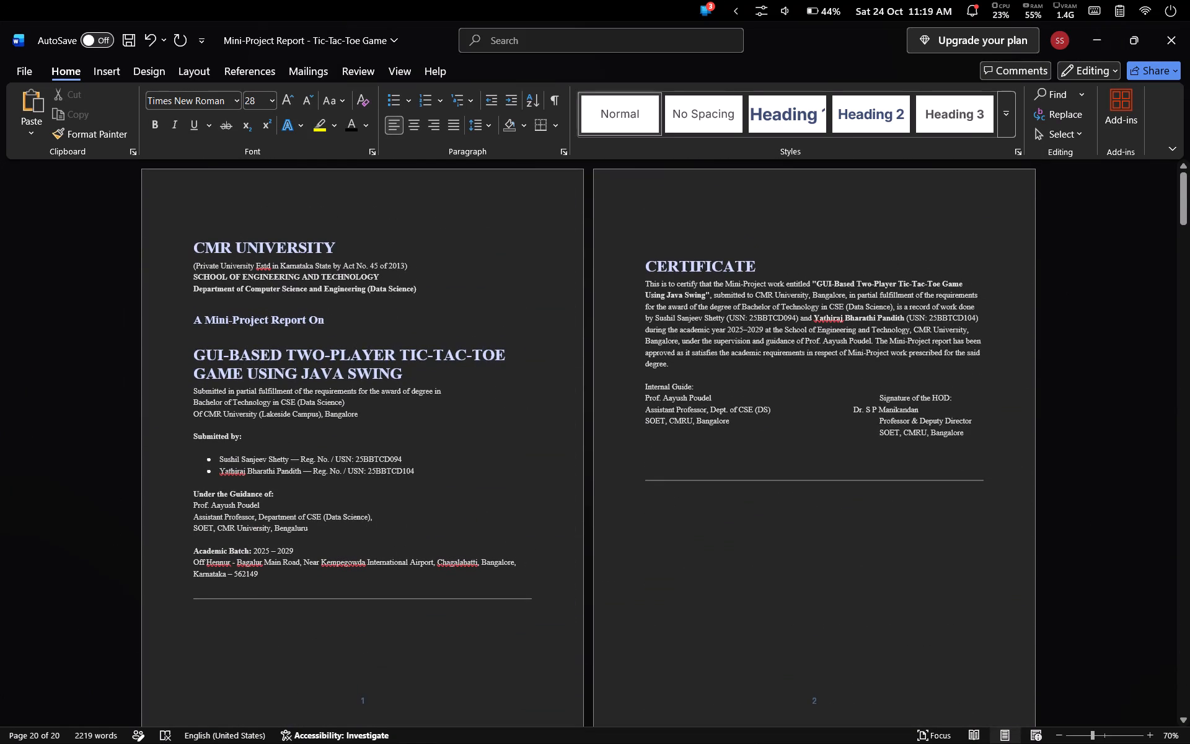
{"action": "scroll", "coordinate": [663, 372], "scroll_direction": "down", "scroll_amount": 1}
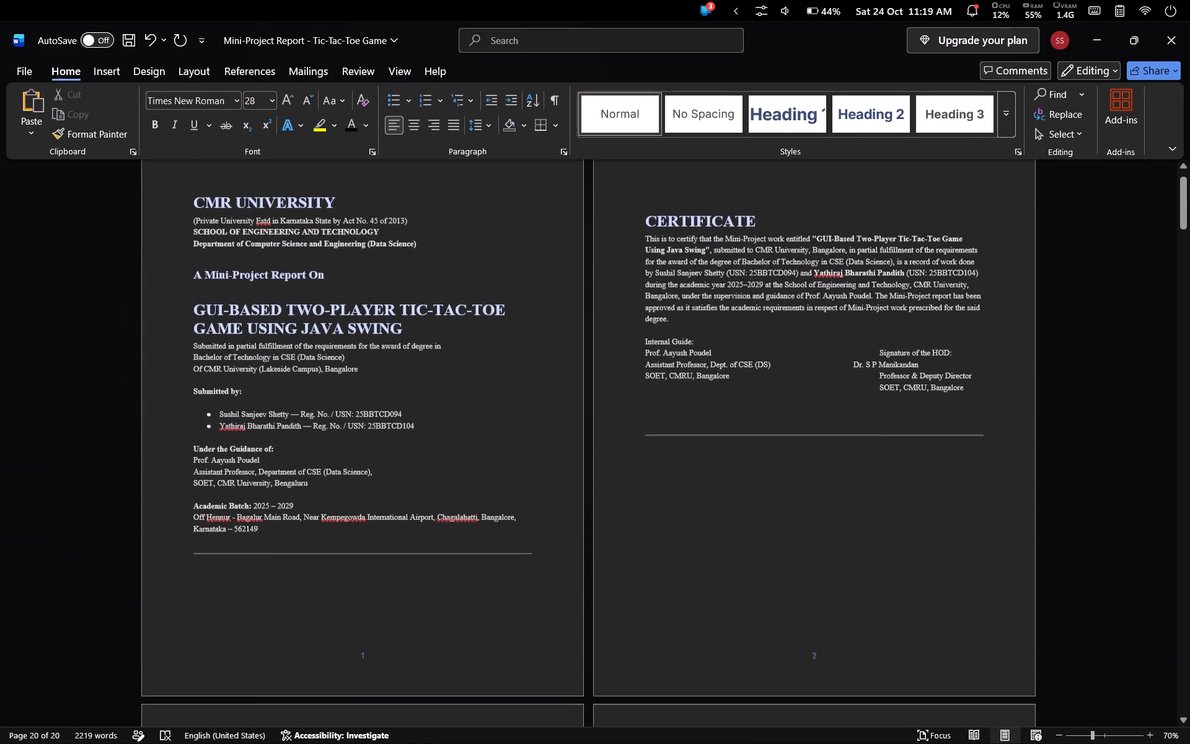
{"action": "scroll", "coordinate": [663, 372], "scroll_direction": "down", "scroll_amount": 2}
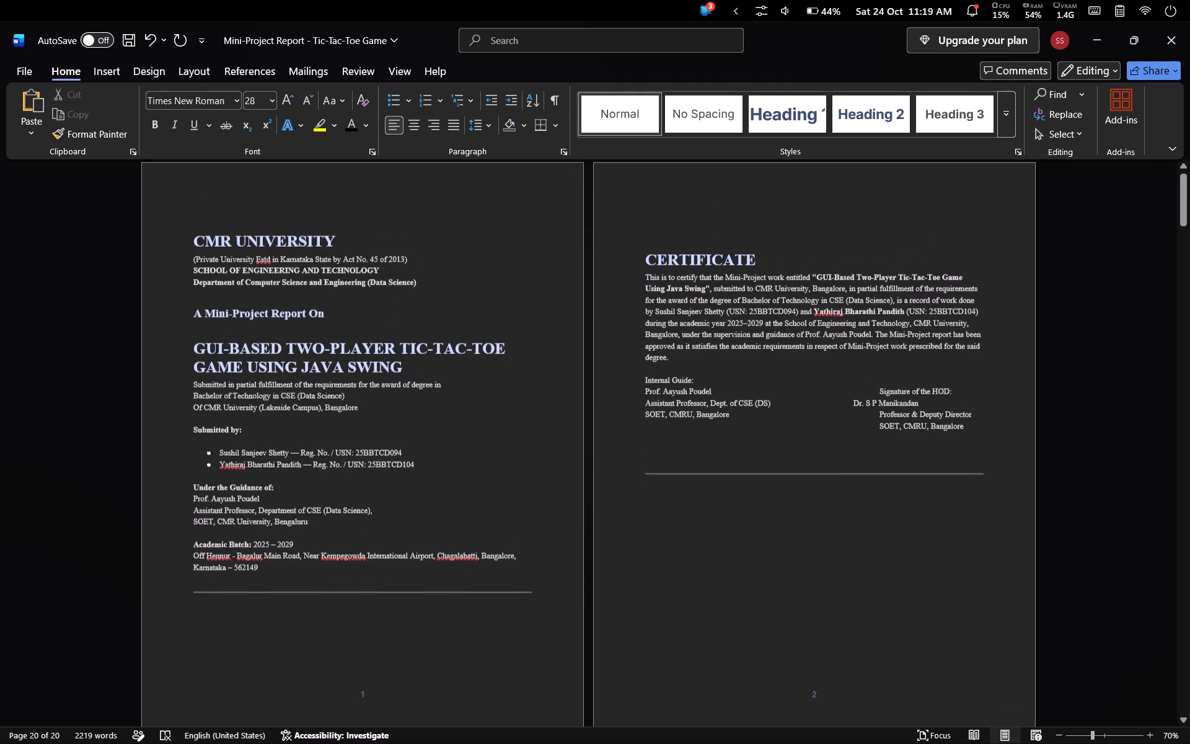
{"action": "scroll", "coordinate": [663, 372], "scroll_direction": "down", "scroll_amount": 3}
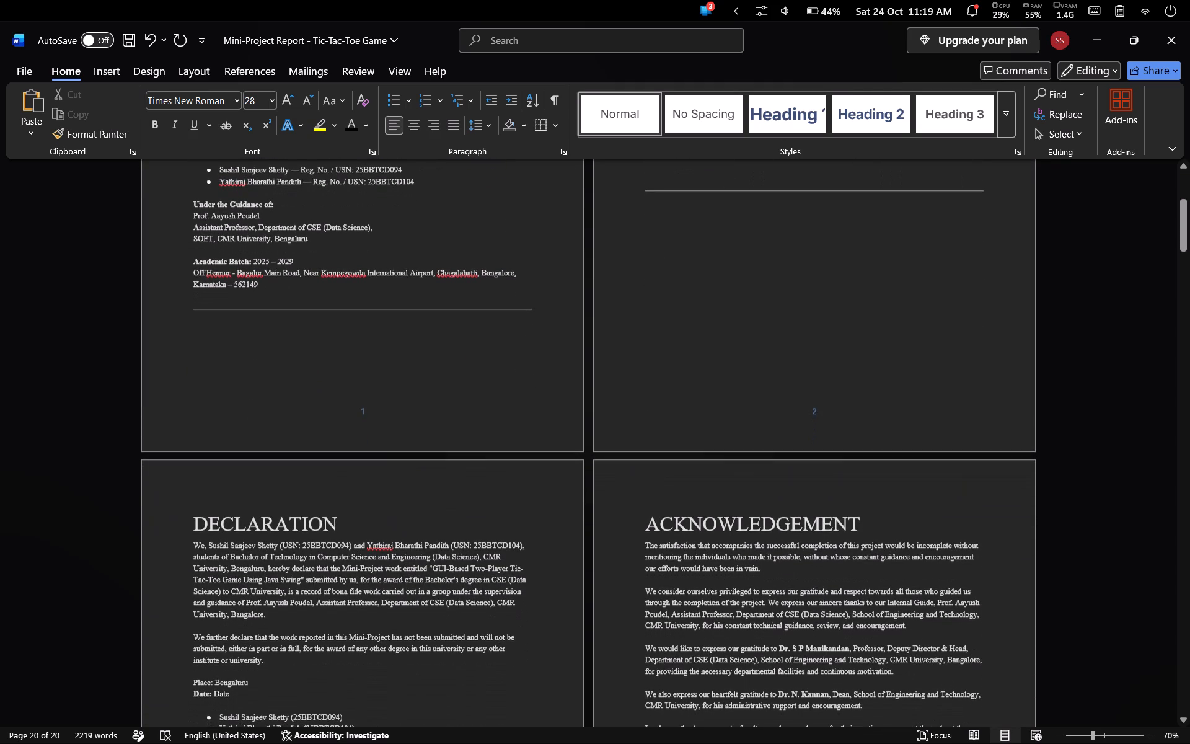
{"action": "scroll", "coordinate": [663, 372], "scroll_direction": "down", "scroll_amount": 2}
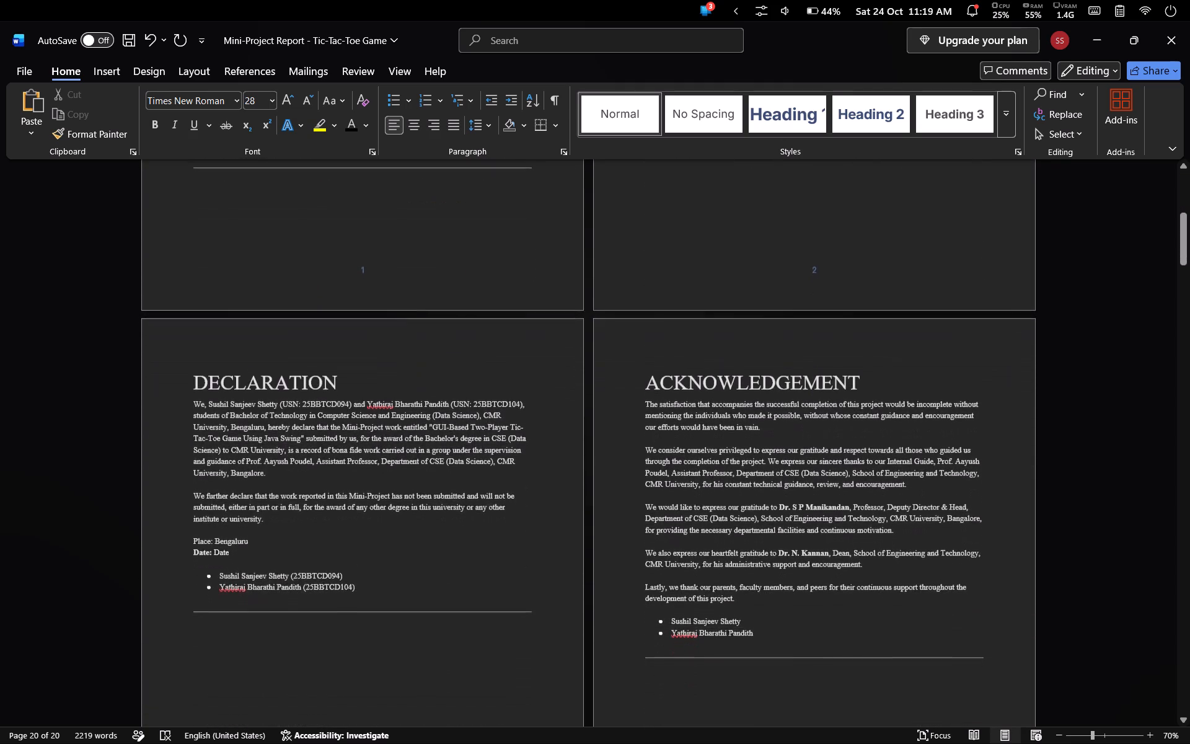
{"action": "scroll", "coordinate": [663, 372], "scroll_direction": "up", "scroll_amount": 2}
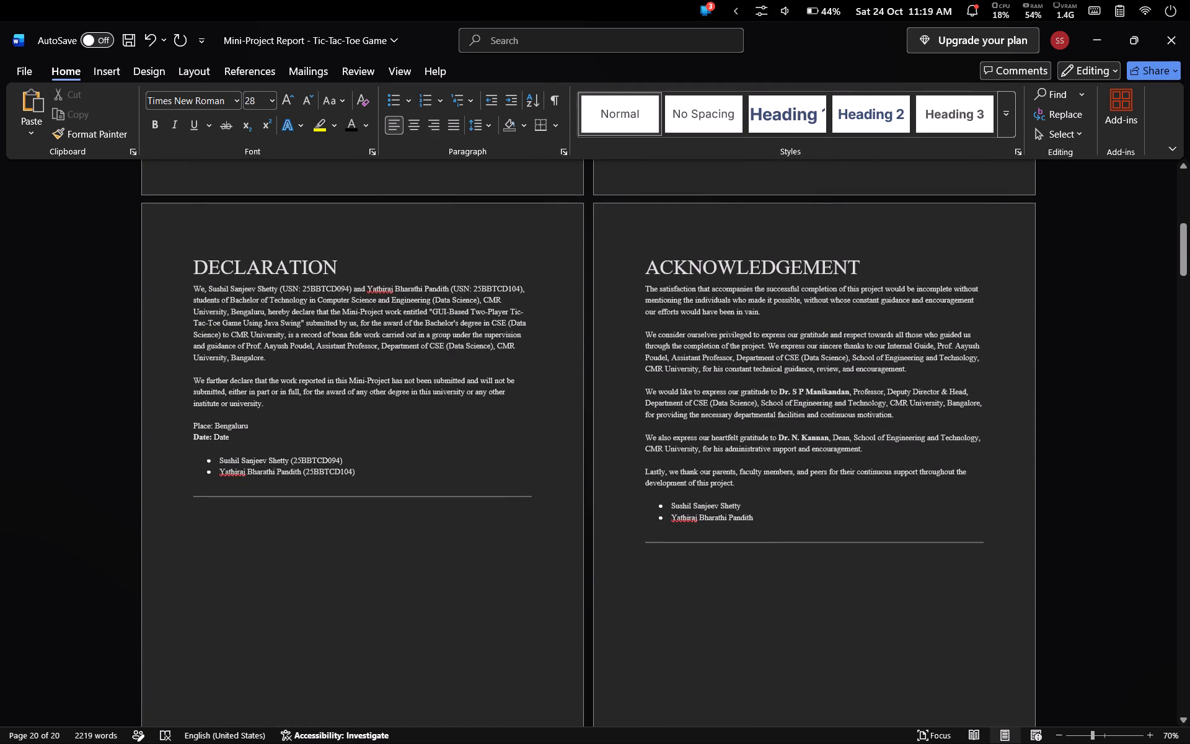
{"action": "scroll", "coordinate": [663, 372], "scroll_direction": "up", "scroll_amount": 1}
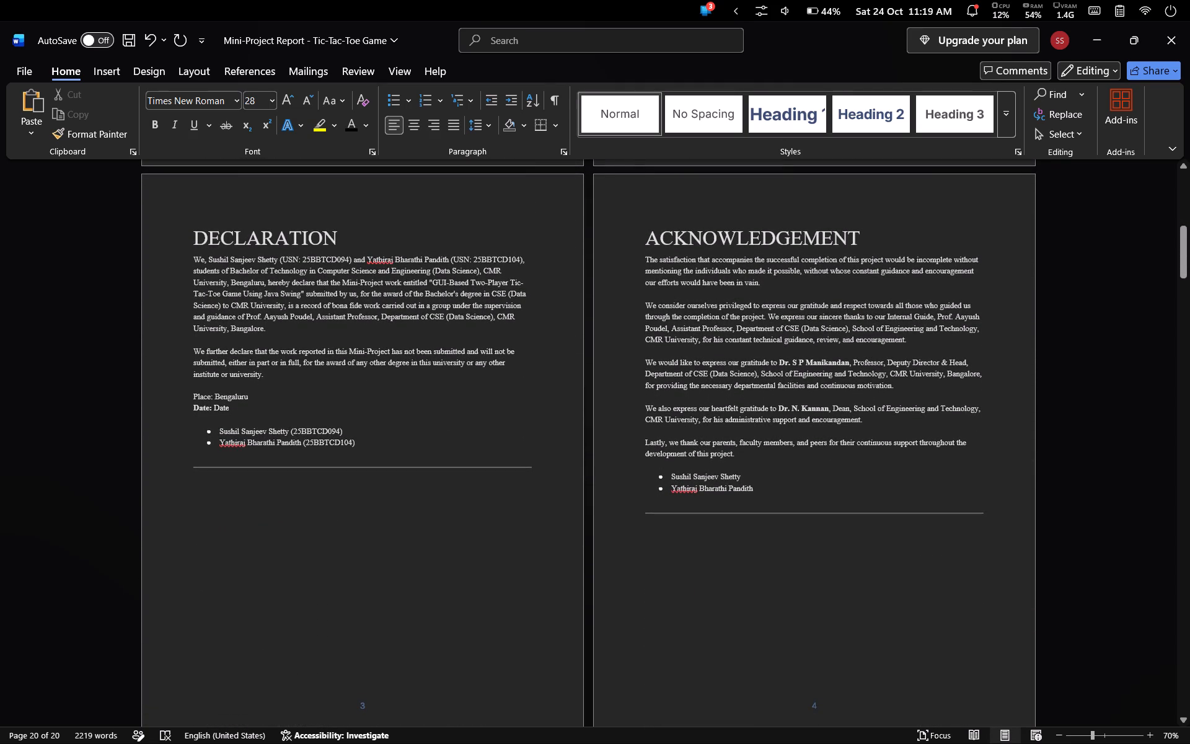
{"action": "scroll", "coordinate": [663, 372], "scroll_direction": "up", "scroll_amount": 1}
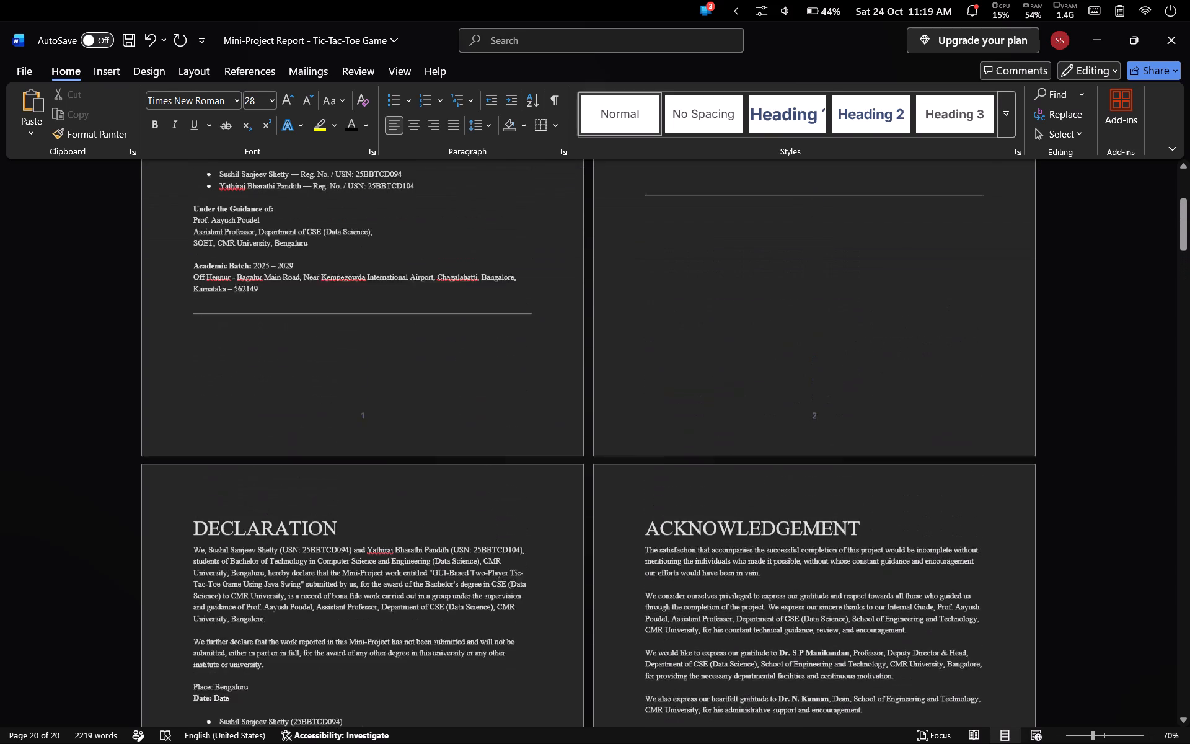
{"action": "scroll", "coordinate": [663, 372], "scroll_direction": "up", "scroll_amount": 7}
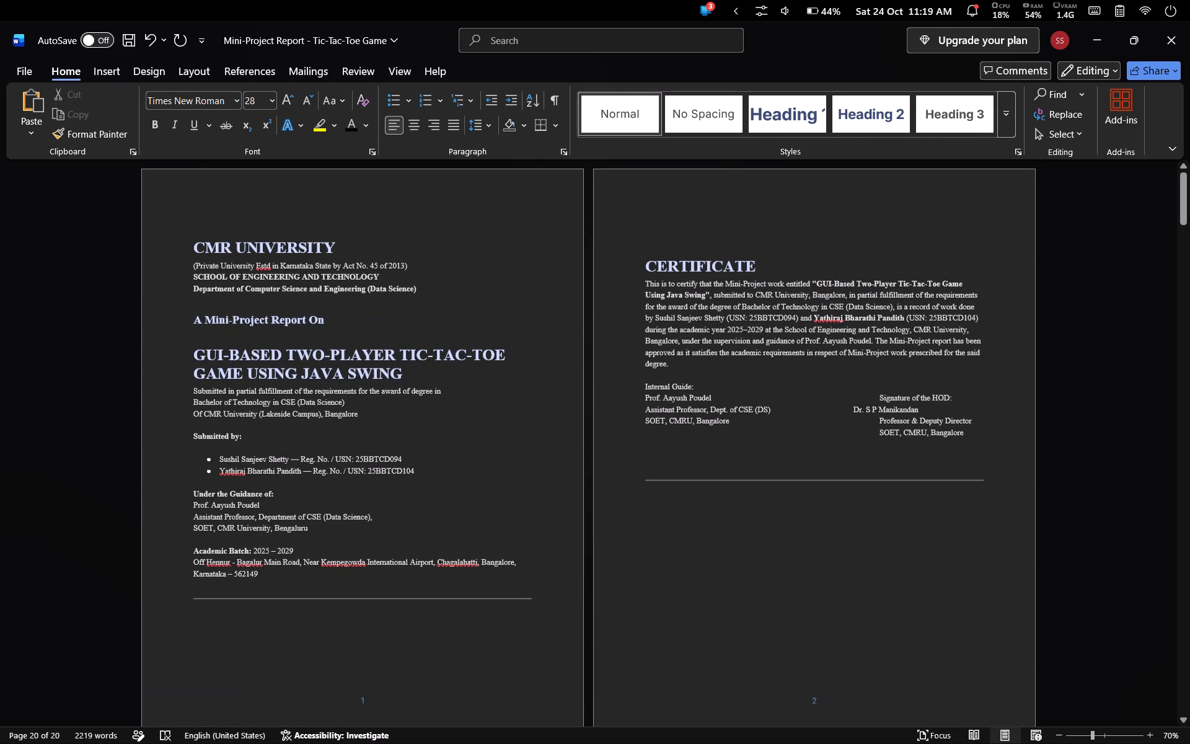
Set the CERTIFICATE heading on page 2 to font size 28 and center it.
{"action": "left_click", "coordinate": [635, 269]}
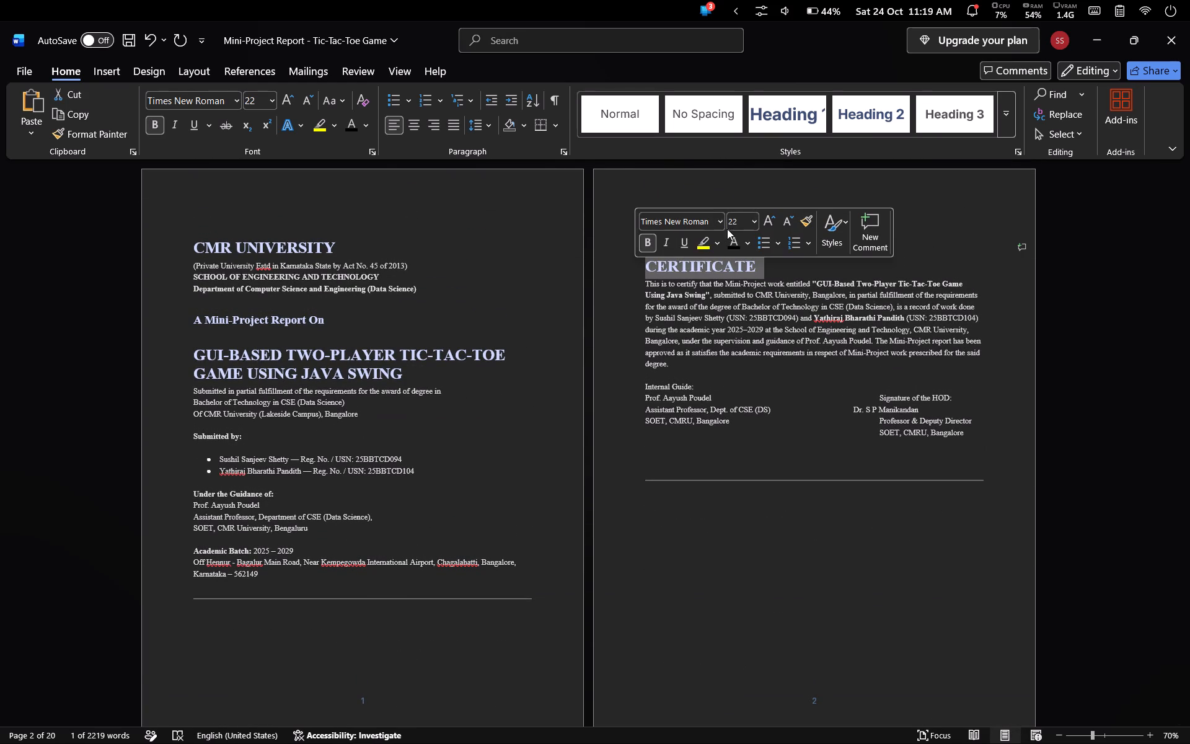
{"action": "left_click", "coordinate": [751, 225]}
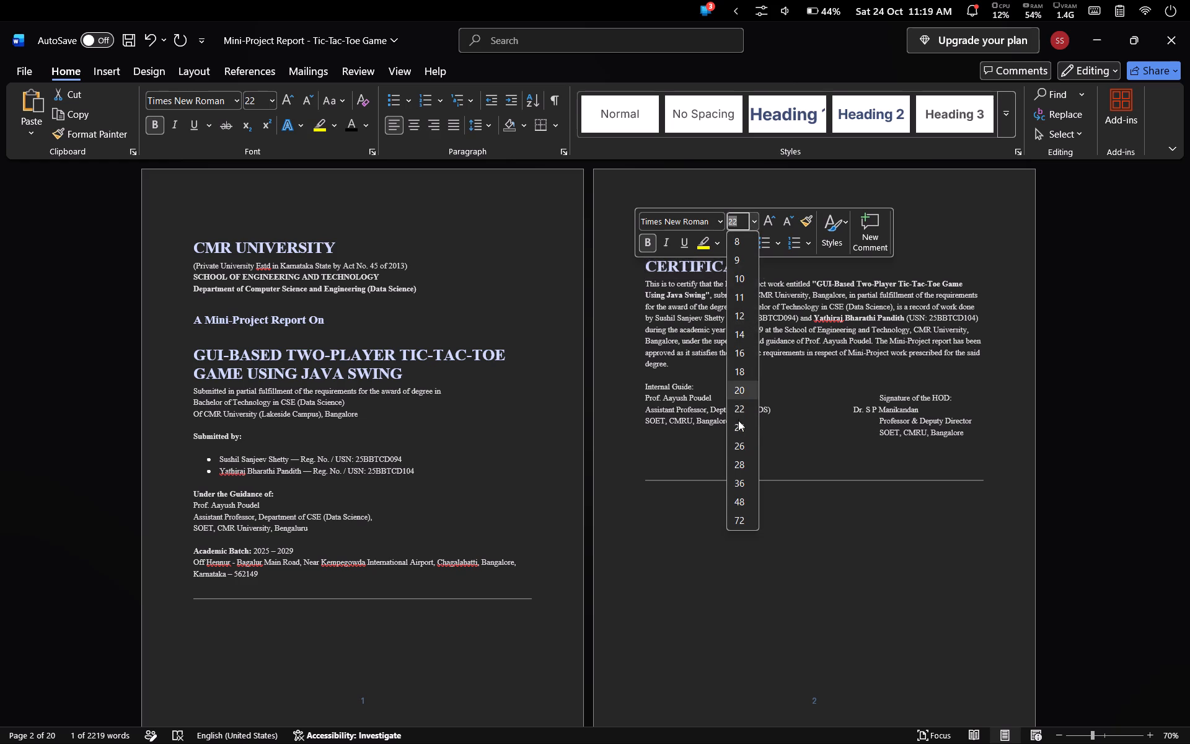
{"action": "left_click", "coordinate": [741, 463]}
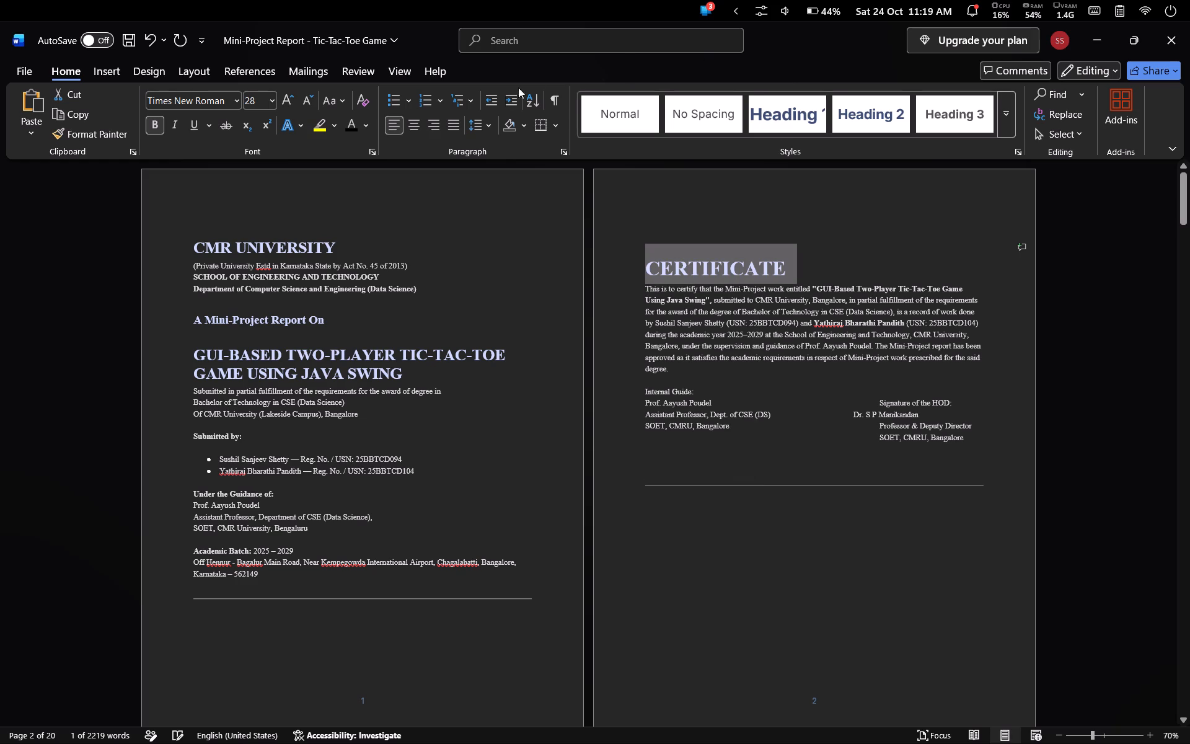
{"action": "left_click", "coordinate": [413, 126]}
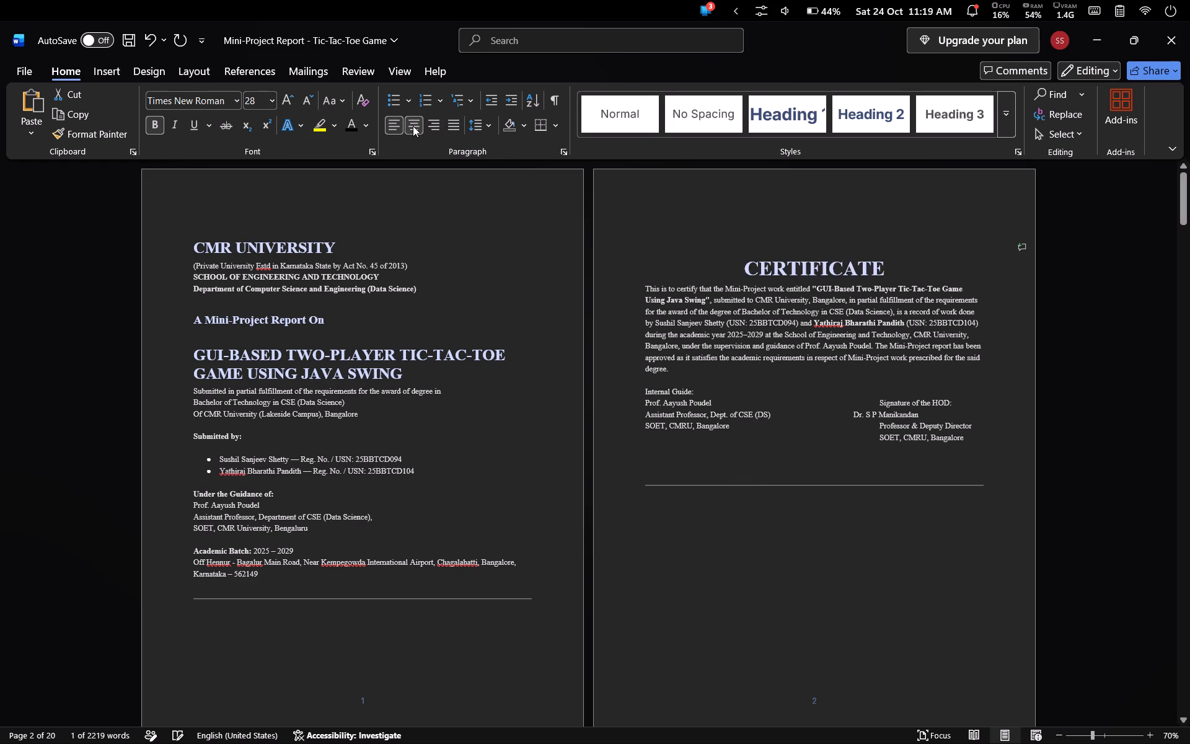
Justify the certificate's body paragraph under the CERTIFICATE heading.
{"action": "left_click_drag", "start_coordinate": [635, 286], "coordinate": [638, 291]}
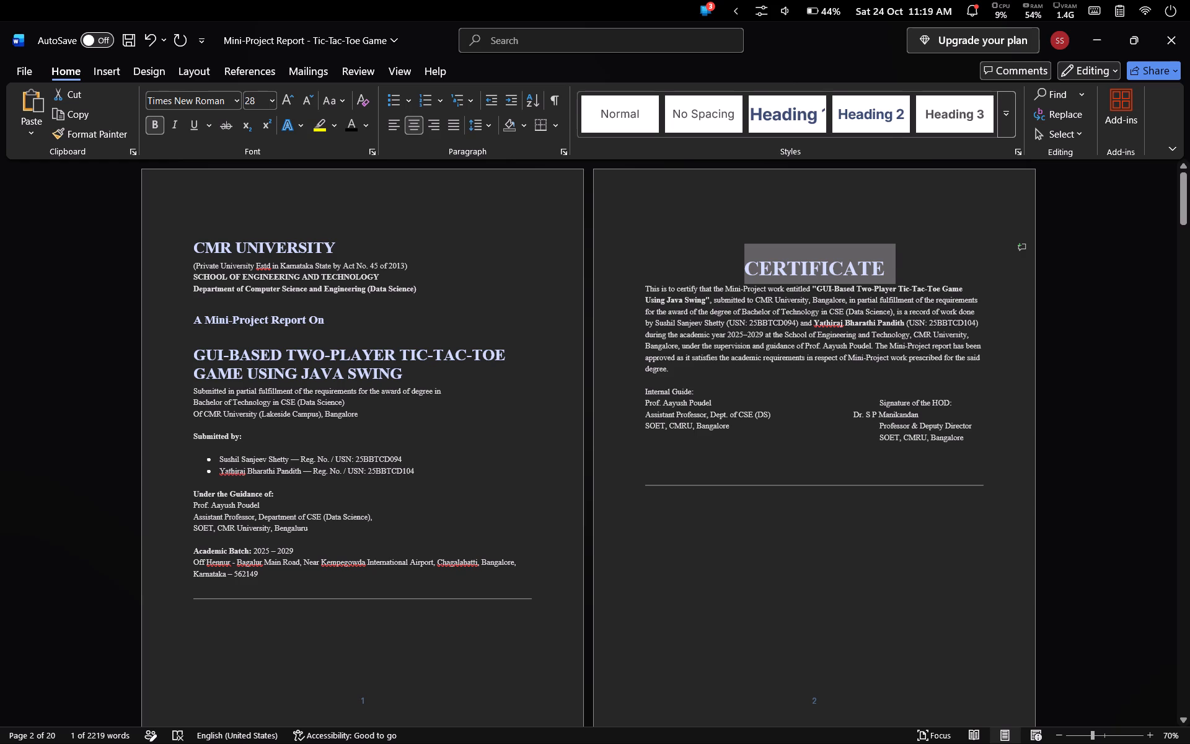
{"action": "left_click_drag", "start_coordinate": [638, 291], "coordinate": [658, 375]}
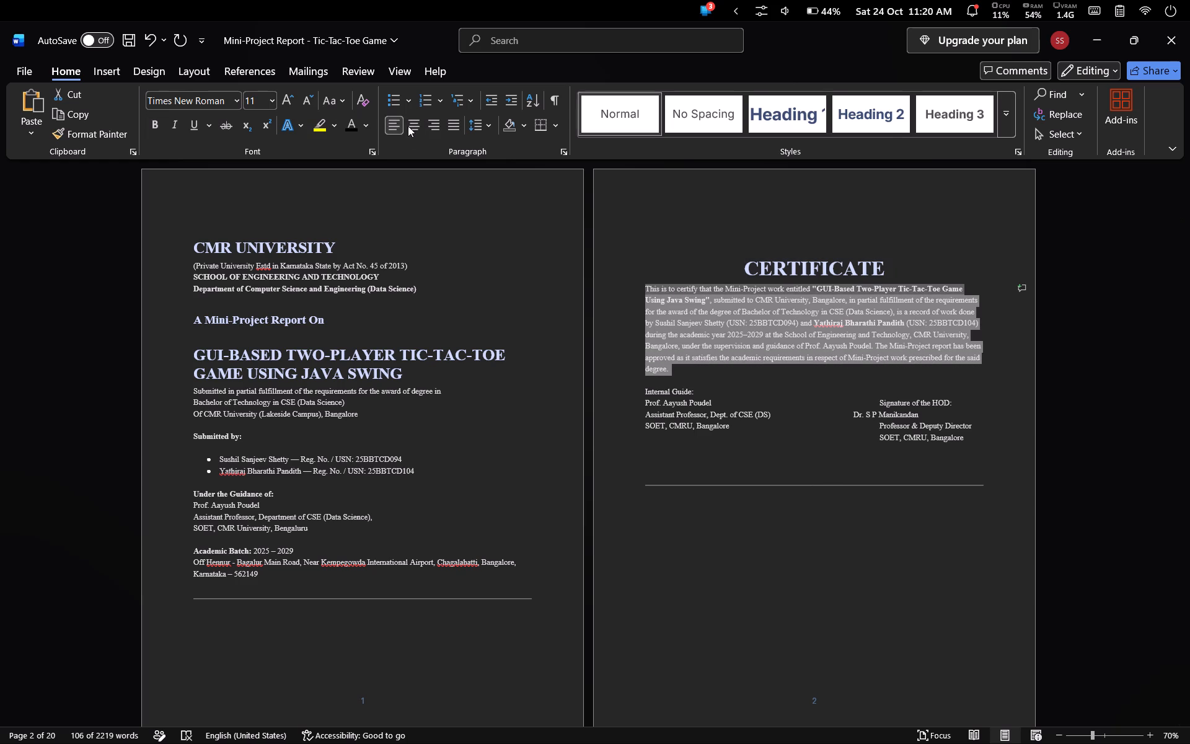
{"action": "left_click", "coordinate": [452, 132]}
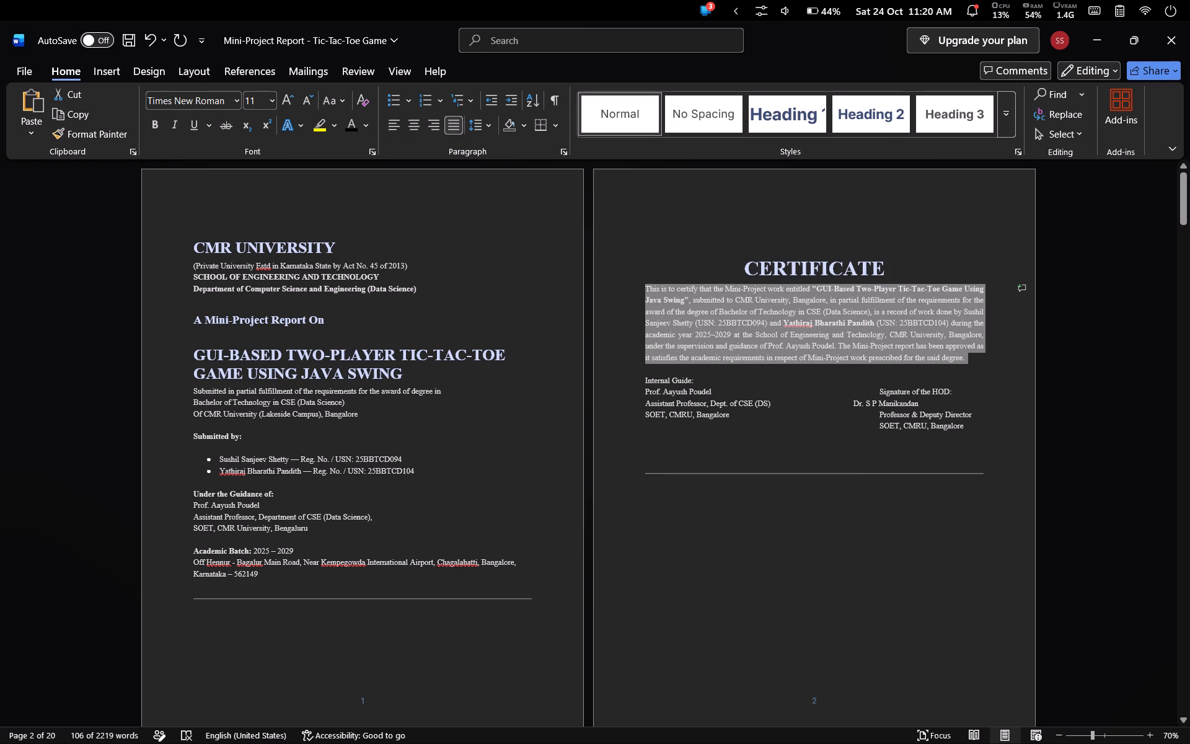
{"action": "left_click", "coordinate": [594, 330]}
{"action": "left_click", "coordinate": [524, 425]}
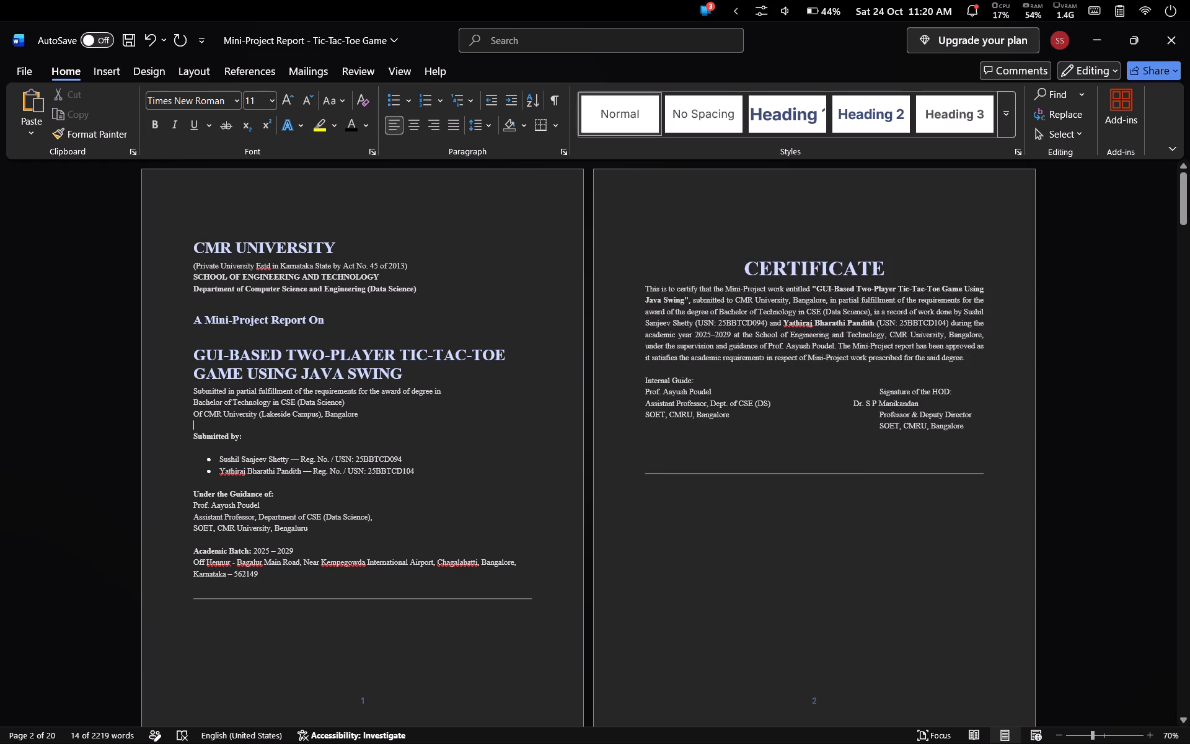
Center the DECLARATION heading and justify the two declaration paragraphs beneath it.
{"action": "scroll", "coordinate": [438, 471], "scroll_direction": "down", "scroll_amount": 2}
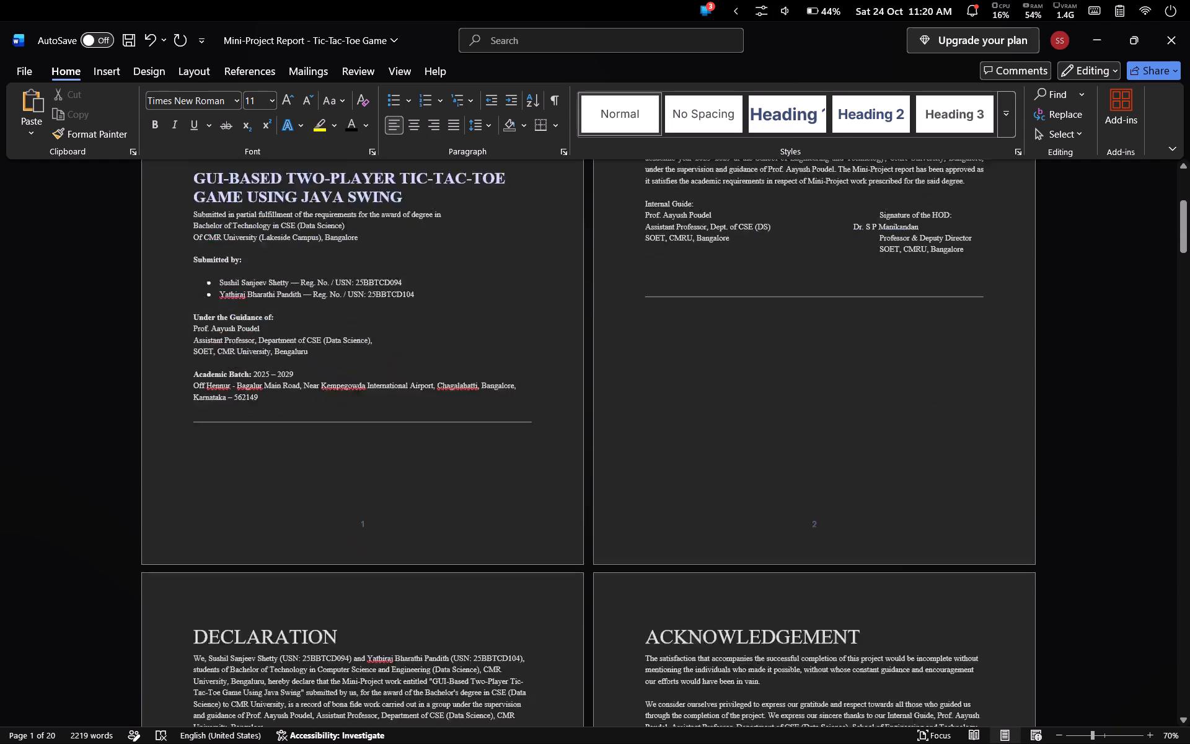
{"action": "scroll", "coordinate": [438, 471], "scroll_direction": "down", "scroll_amount": 3}
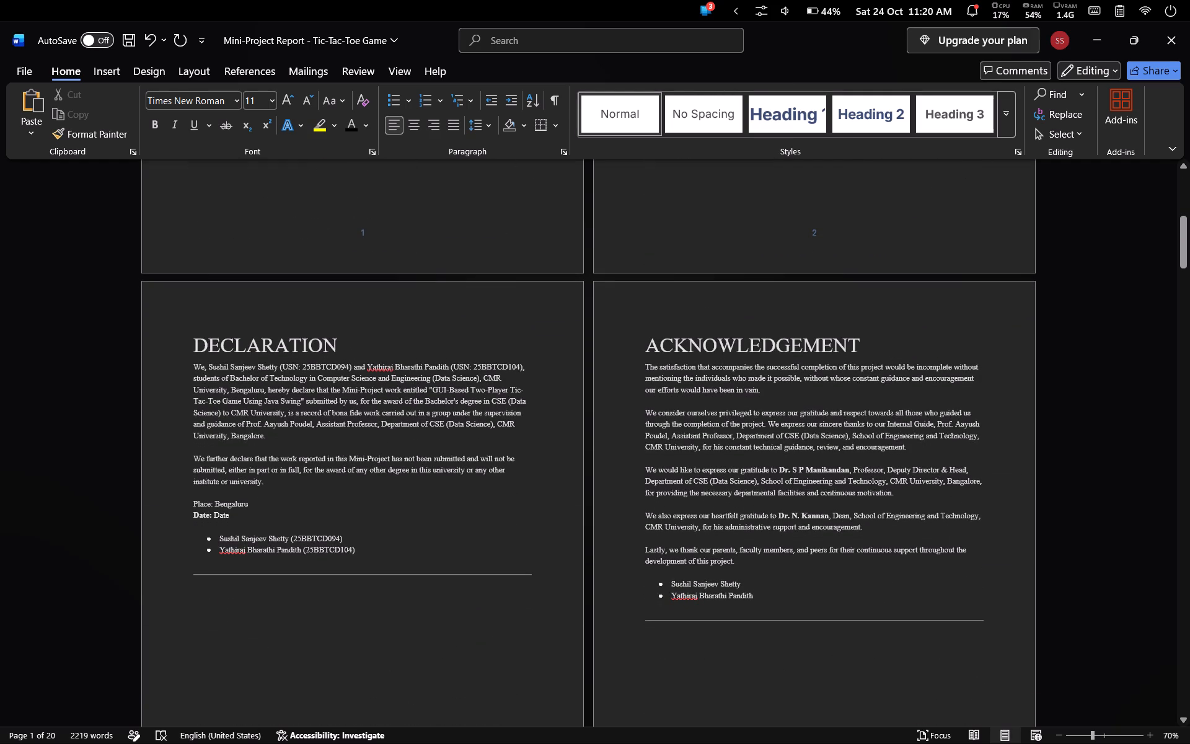
{"action": "left_click", "coordinate": [181, 348]}
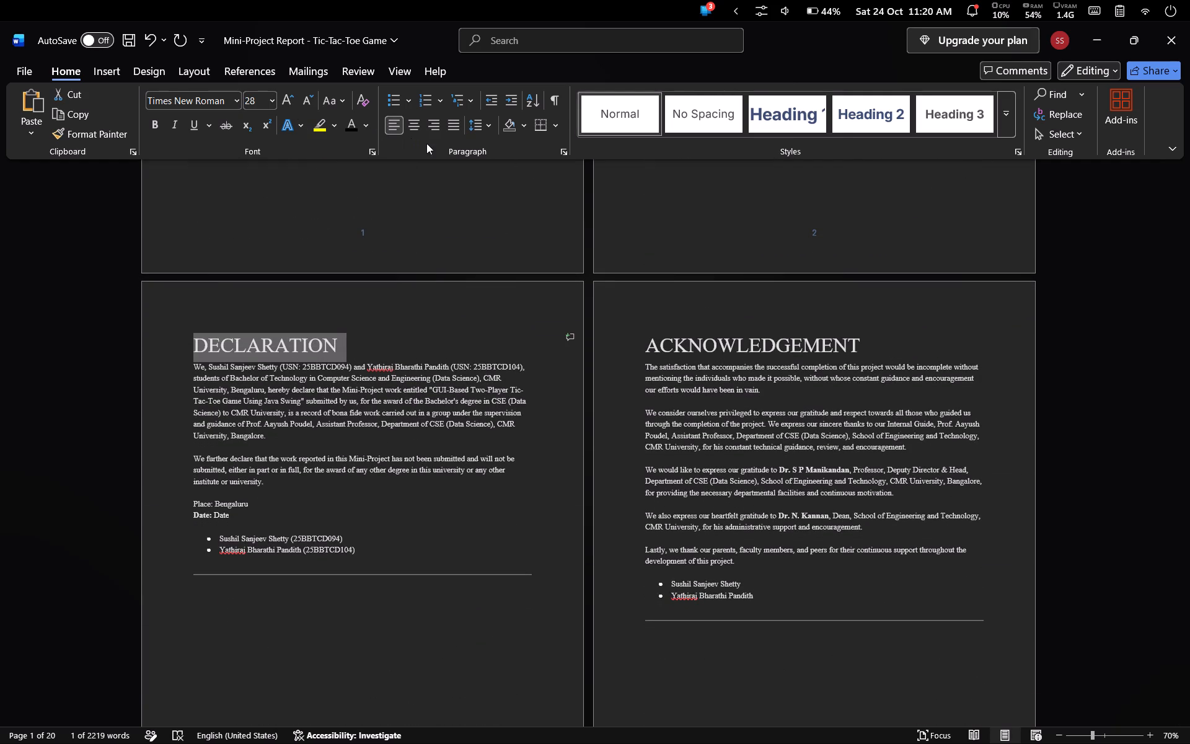
{"action": "left_click", "coordinate": [408, 126]}
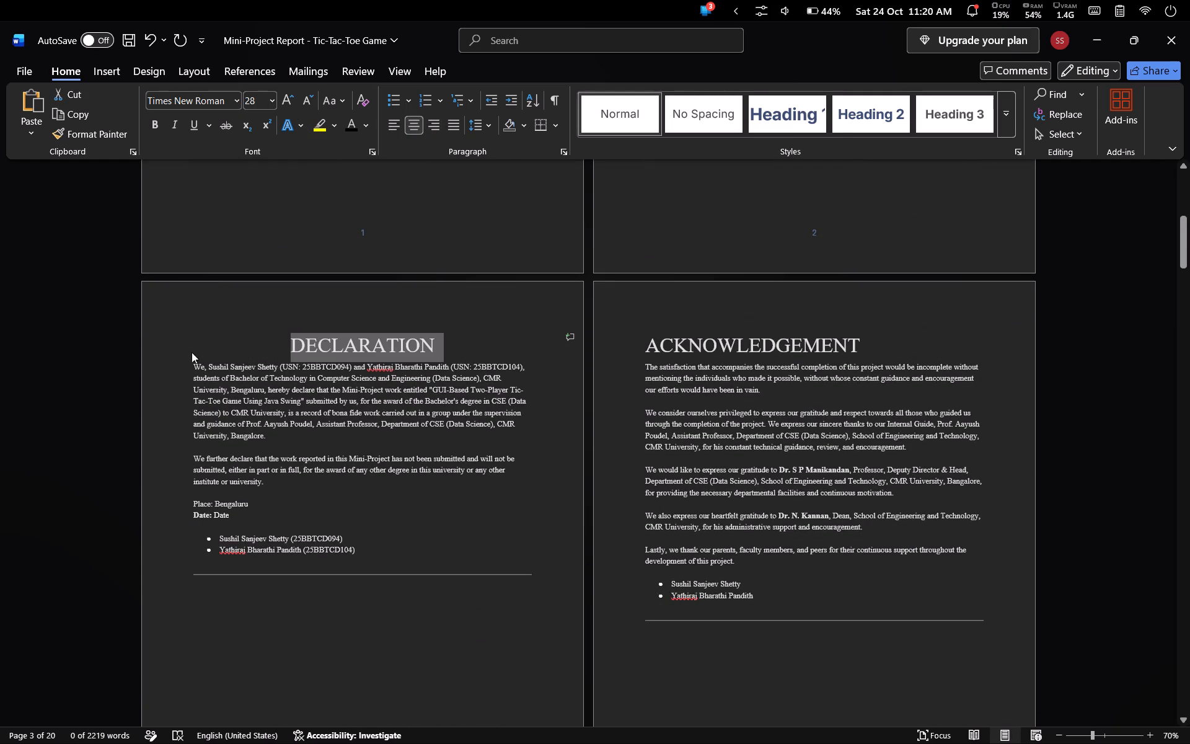
{"action": "left_click_drag", "start_coordinate": [177, 363], "coordinate": [193, 497]}
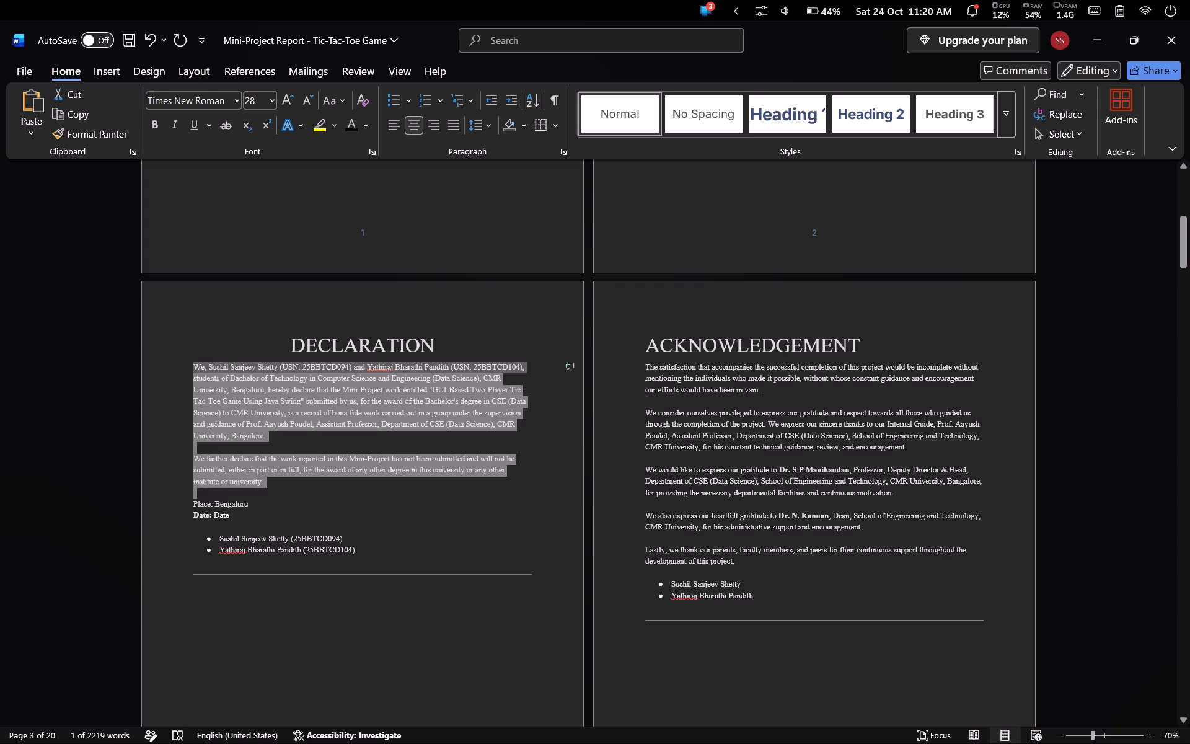
{"action": "left_click_drag", "start_coordinate": [193, 497], "coordinate": [193, 489]}
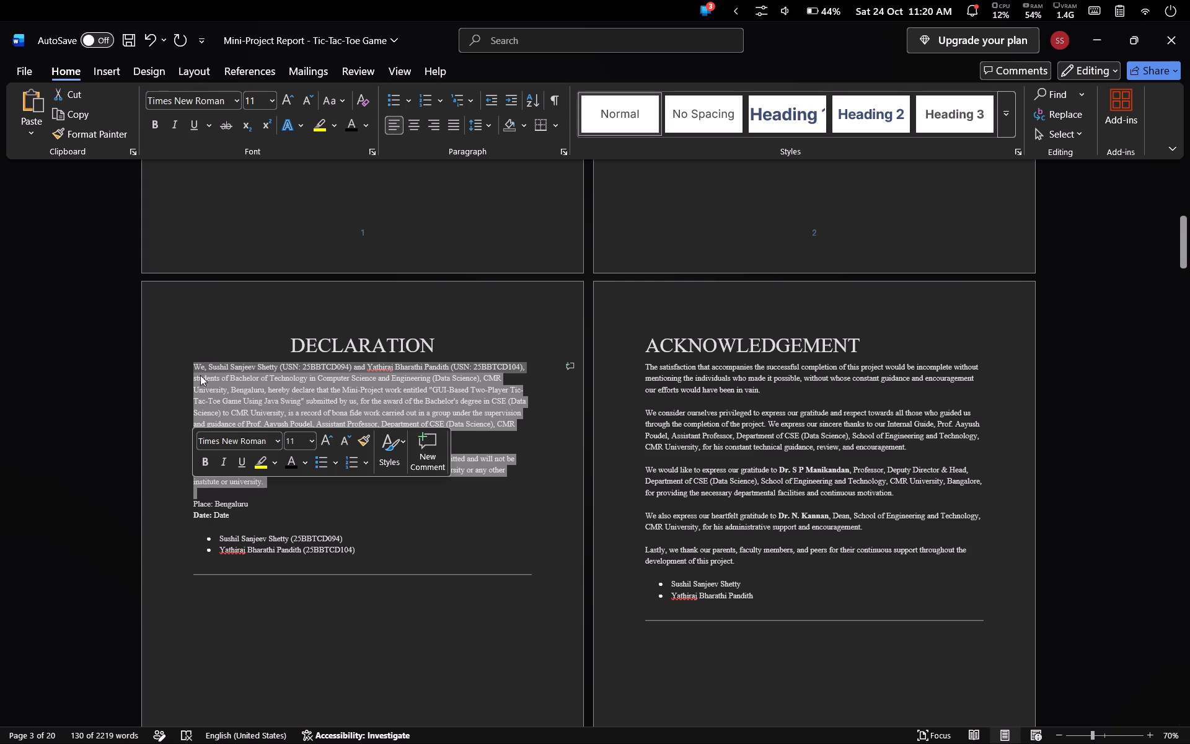
{"action": "left_click", "coordinate": [461, 125]}
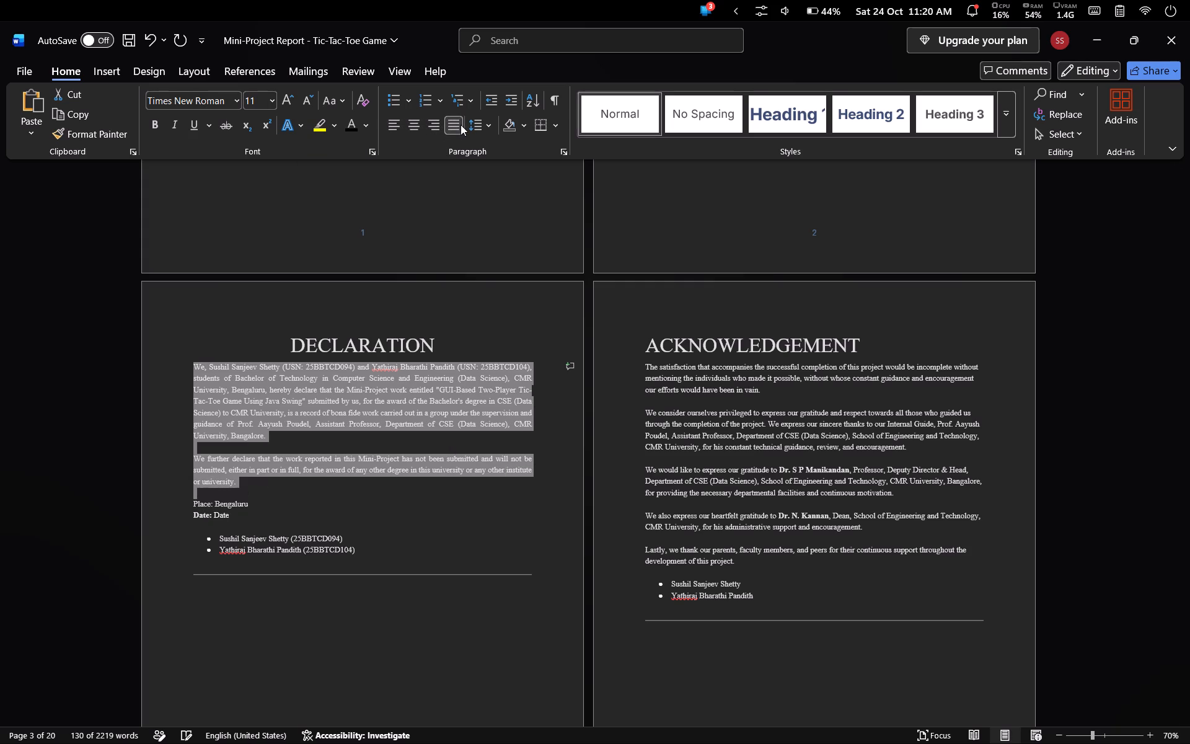
Center the ACKNOWLEDGEMENT heading and justify all its body paragraphs above the bulleted student names.
{"action": "left_click", "coordinate": [633, 344]}
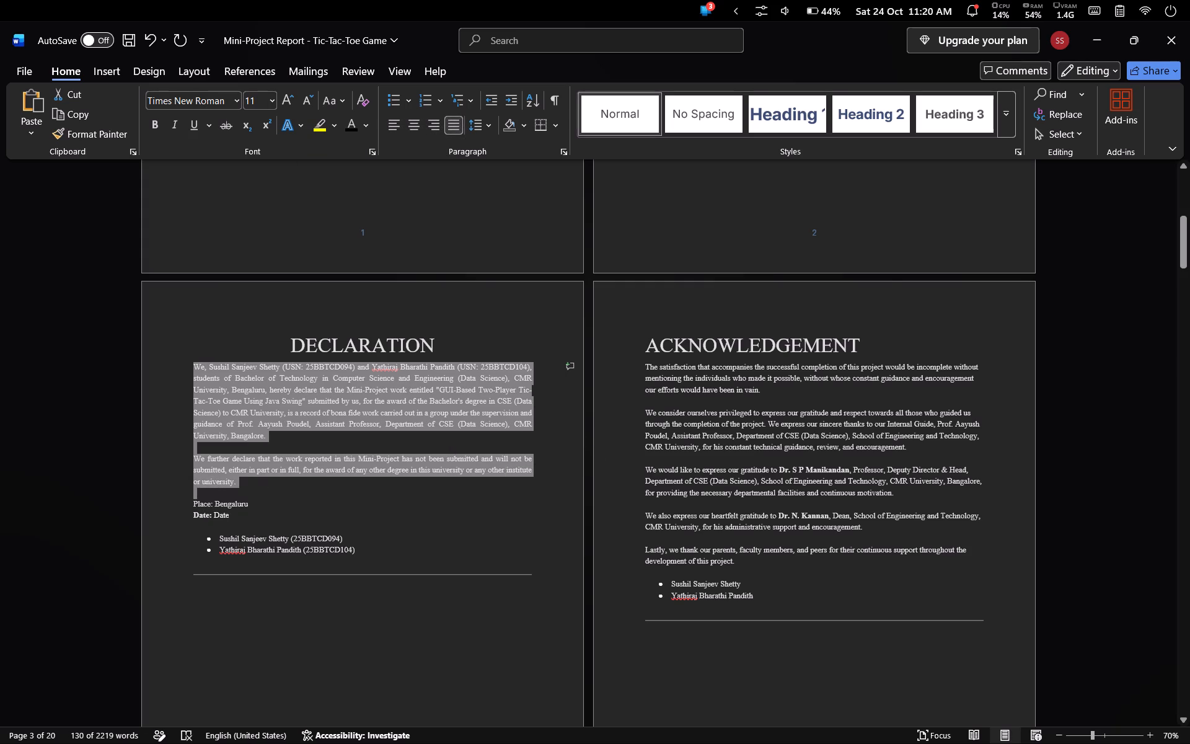
{"action": "left_click", "coordinate": [413, 126]}
{"action": "left_click_drag", "start_coordinate": [625, 365], "coordinate": [633, 378]}
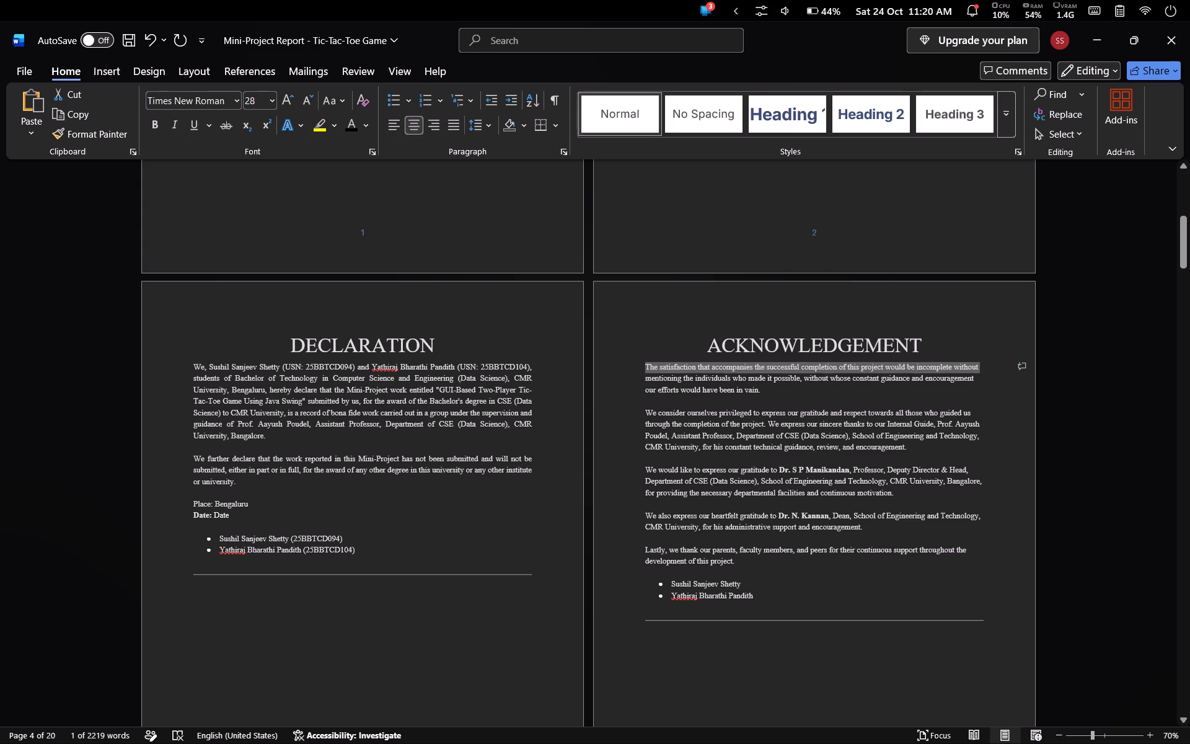
{"action": "left_click_drag", "start_coordinate": [633, 378], "coordinate": [646, 558]}
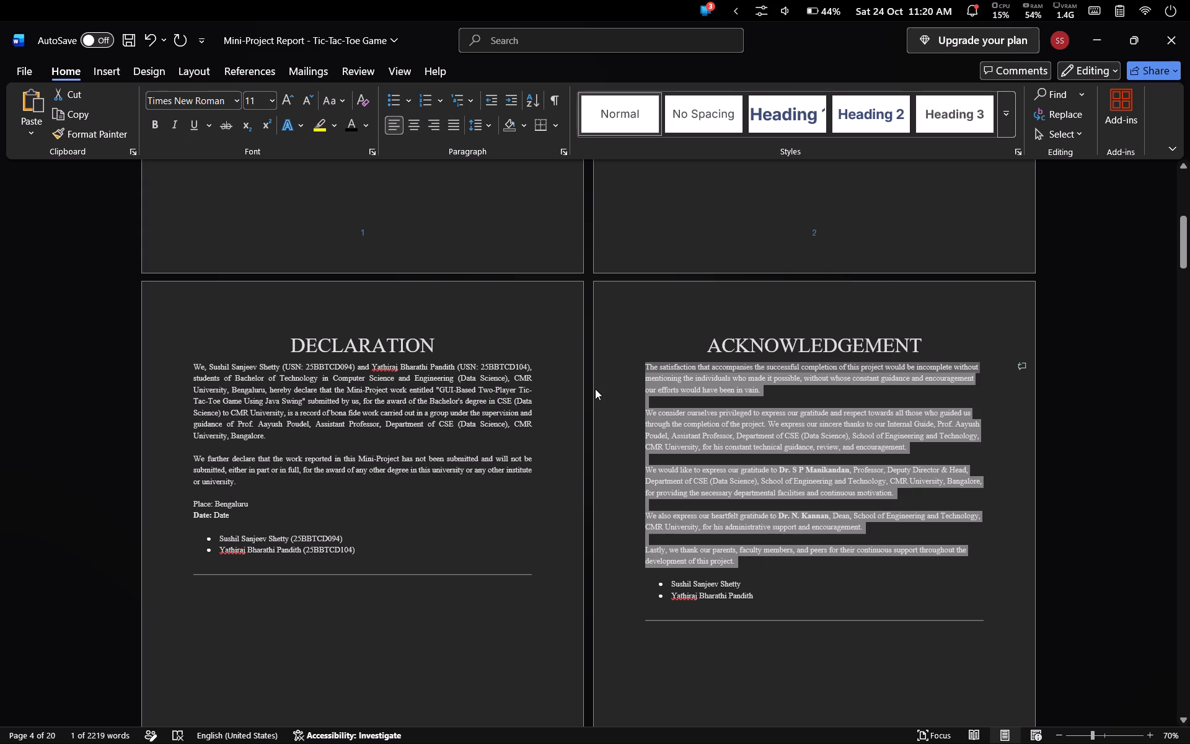
{"action": "left_click", "coordinate": [443, 130]}
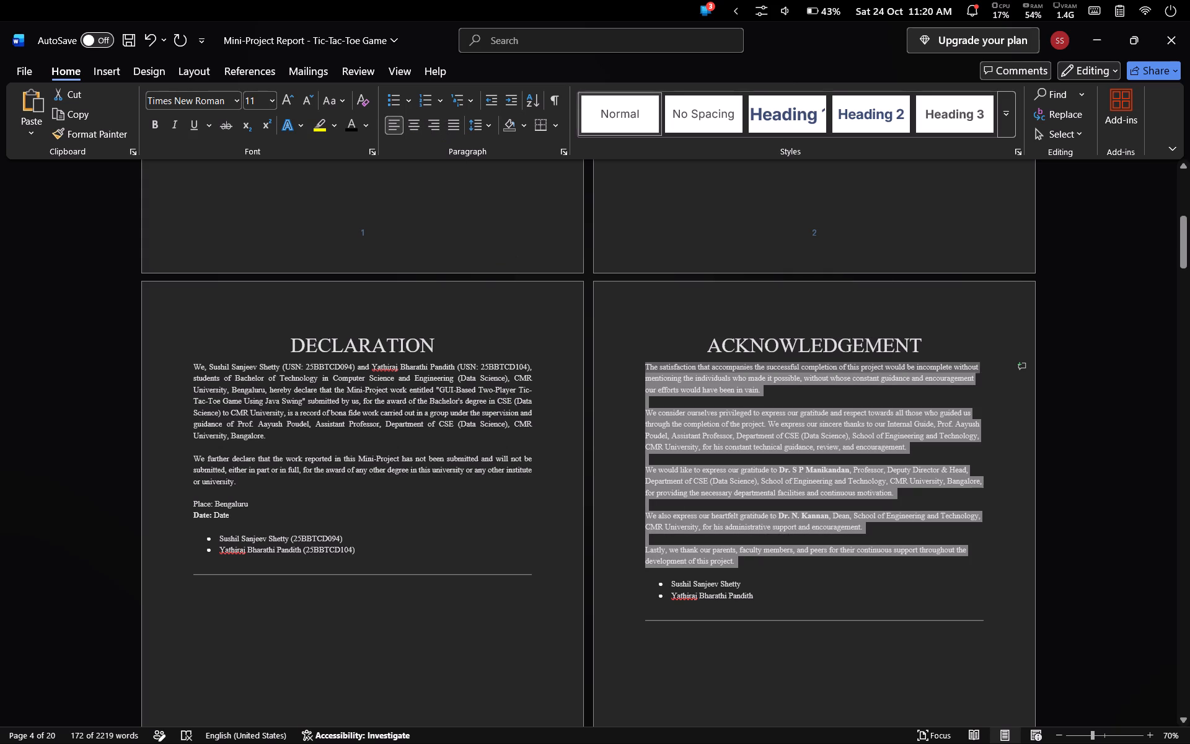
{"action": "left_click", "coordinate": [451, 128]}
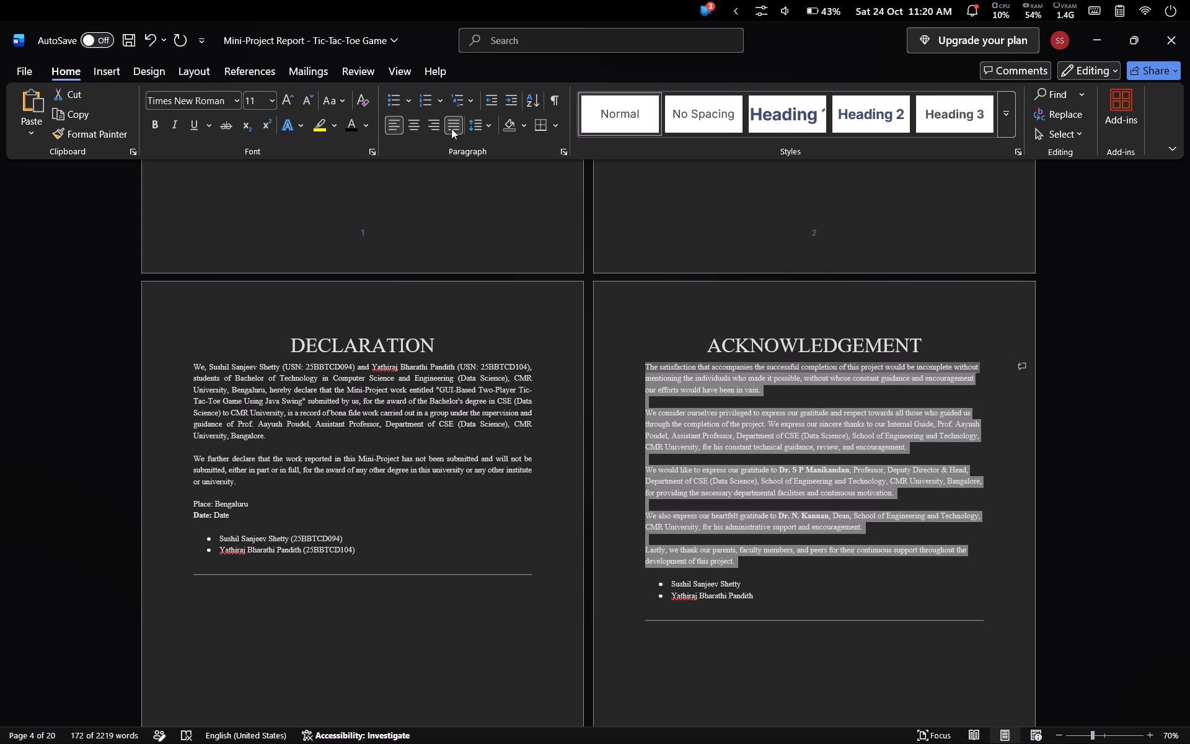
{"action": "left_click", "coordinate": [628, 433]}
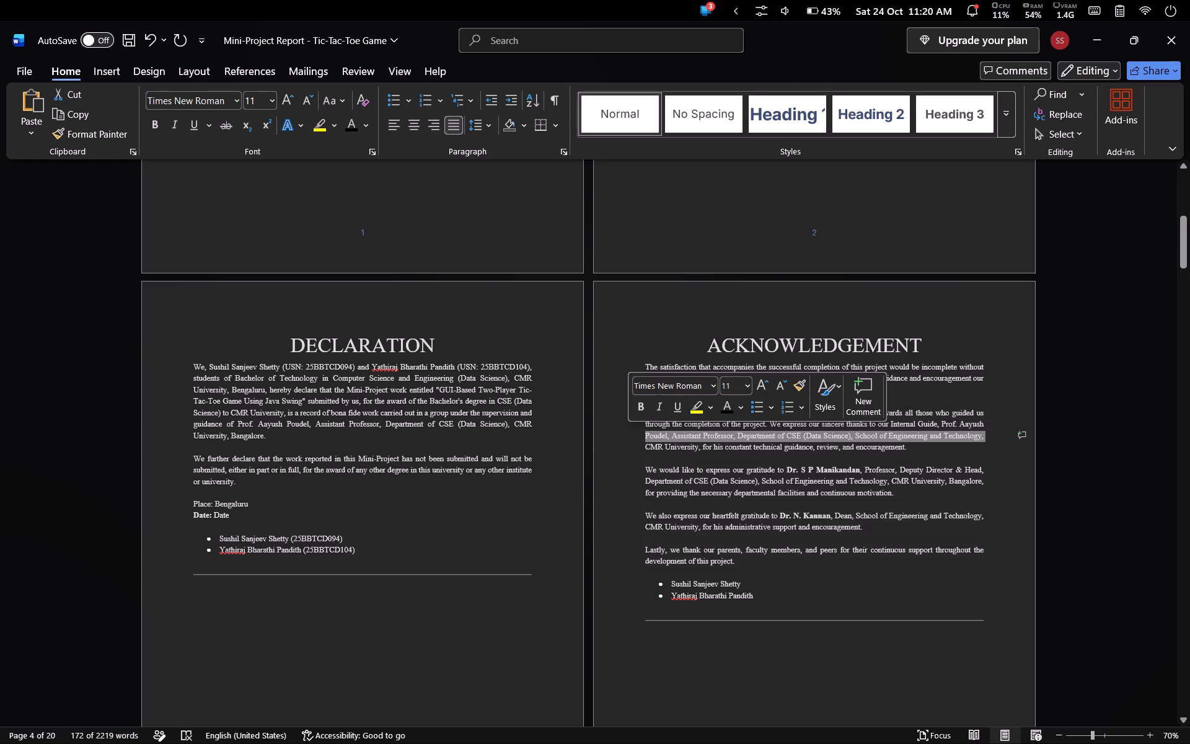
Center the ABSTRACT heading and justify the two abstract paragraphs beneath it.
{"action": "scroll", "coordinate": [628, 433], "scroll_direction": "down", "scroll_amount": 2}
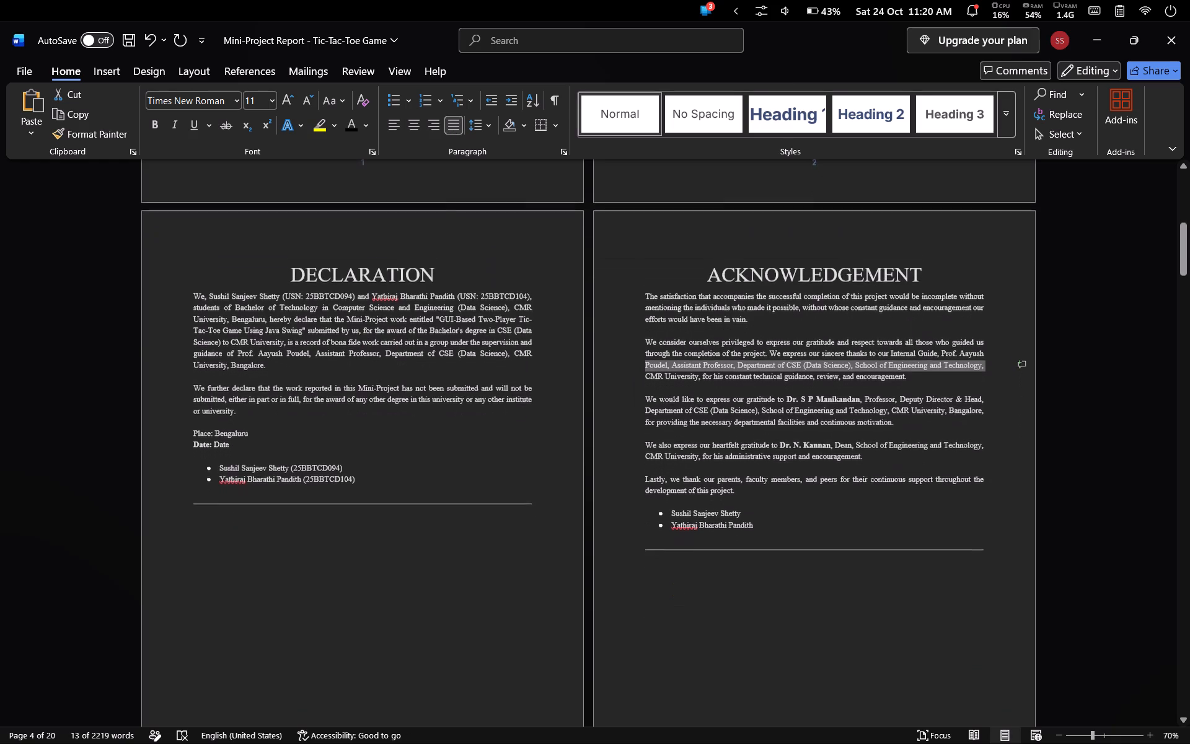
{"action": "scroll", "coordinate": [628, 433], "scroll_direction": "down", "scroll_amount": 4}
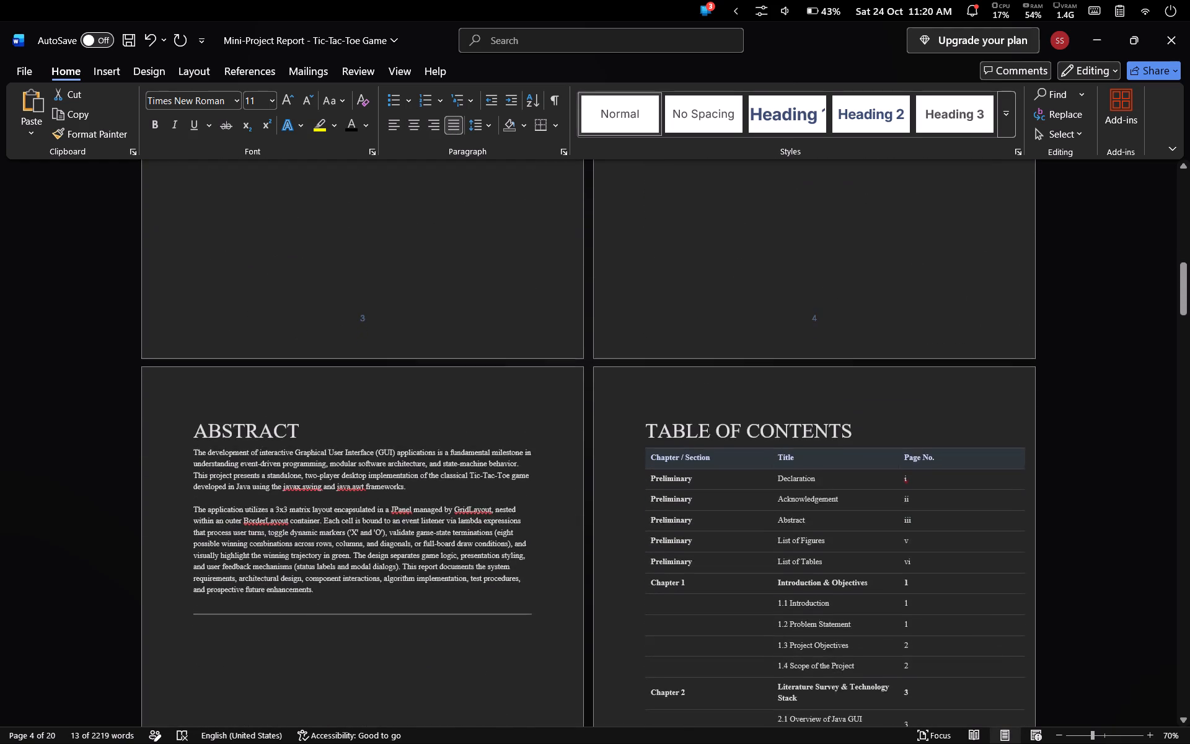
{"action": "scroll", "coordinate": [628, 433], "scroll_direction": "down", "scroll_amount": 2}
{"action": "left_click", "coordinate": [162, 347]}
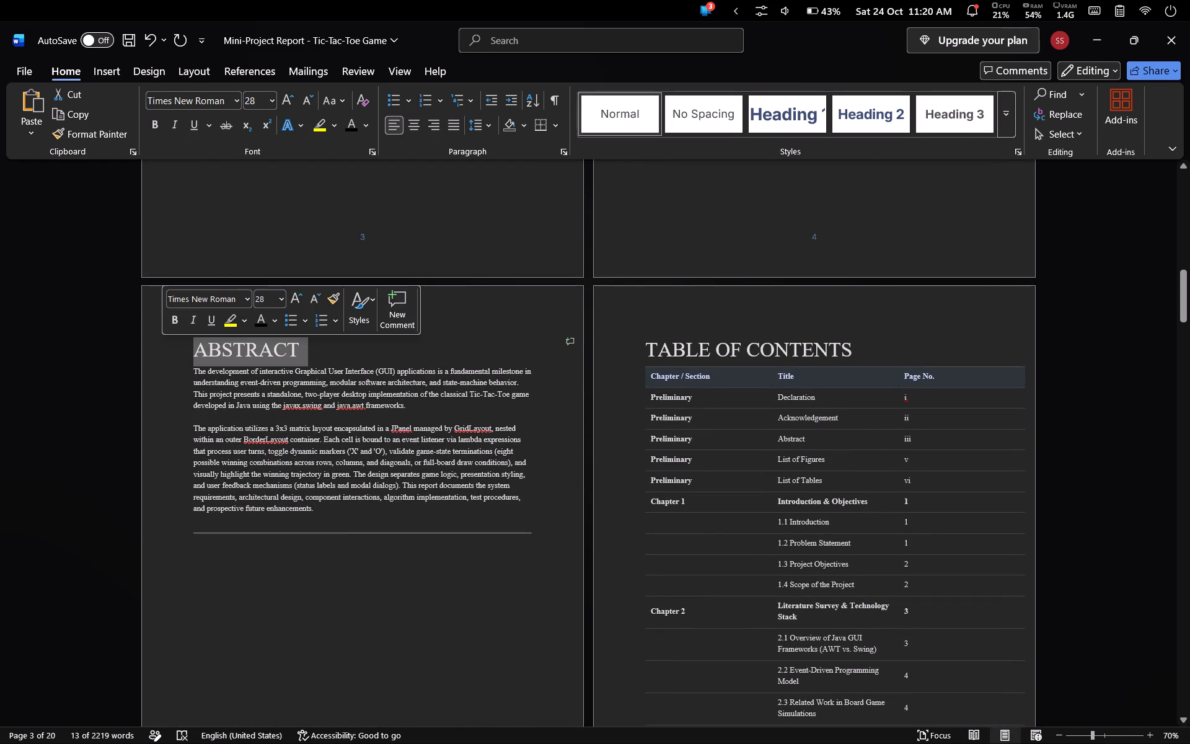
{"action": "left_click", "coordinate": [414, 126]}
{"action": "left_click_drag", "start_coordinate": [180, 371], "coordinate": [187, 507]}
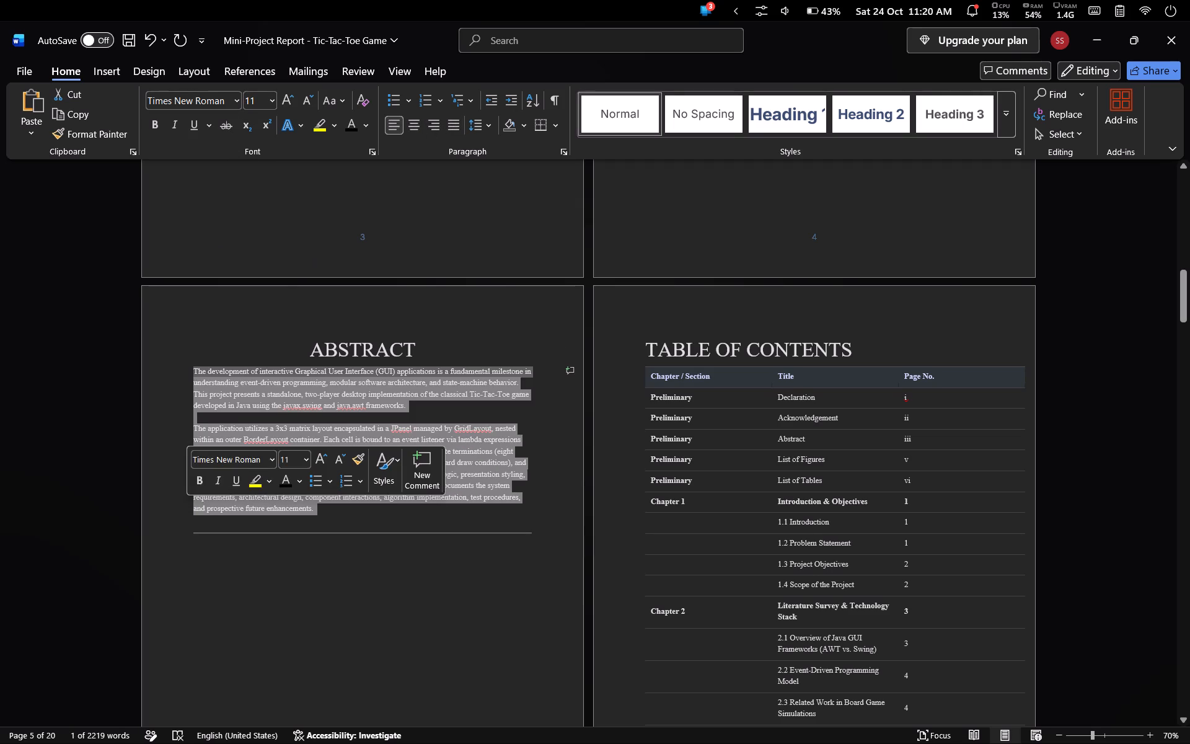
{"action": "left_click", "coordinate": [455, 125]}
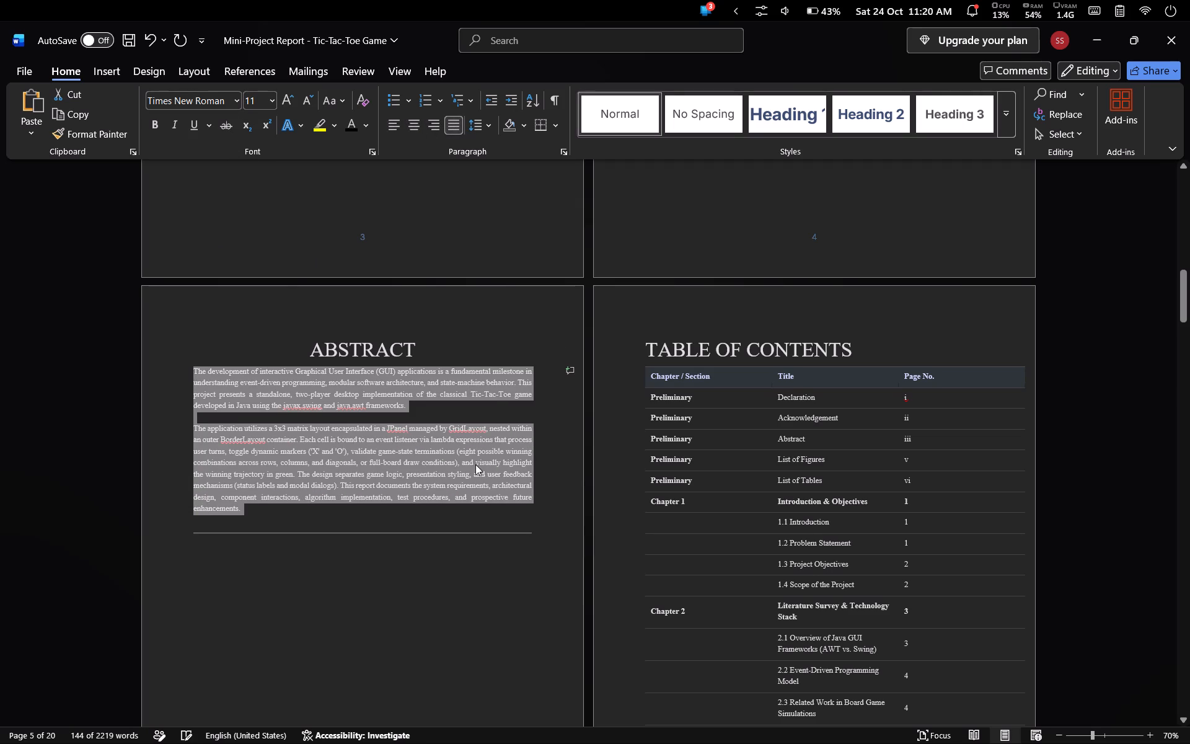
{"action": "left_click", "coordinate": [495, 542]}
Delete the empty content of the blank page between the end of the table of contents and Chapter 1.
{"action": "scroll", "coordinate": [495, 542], "scroll_direction": "down", "scroll_amount": 4}
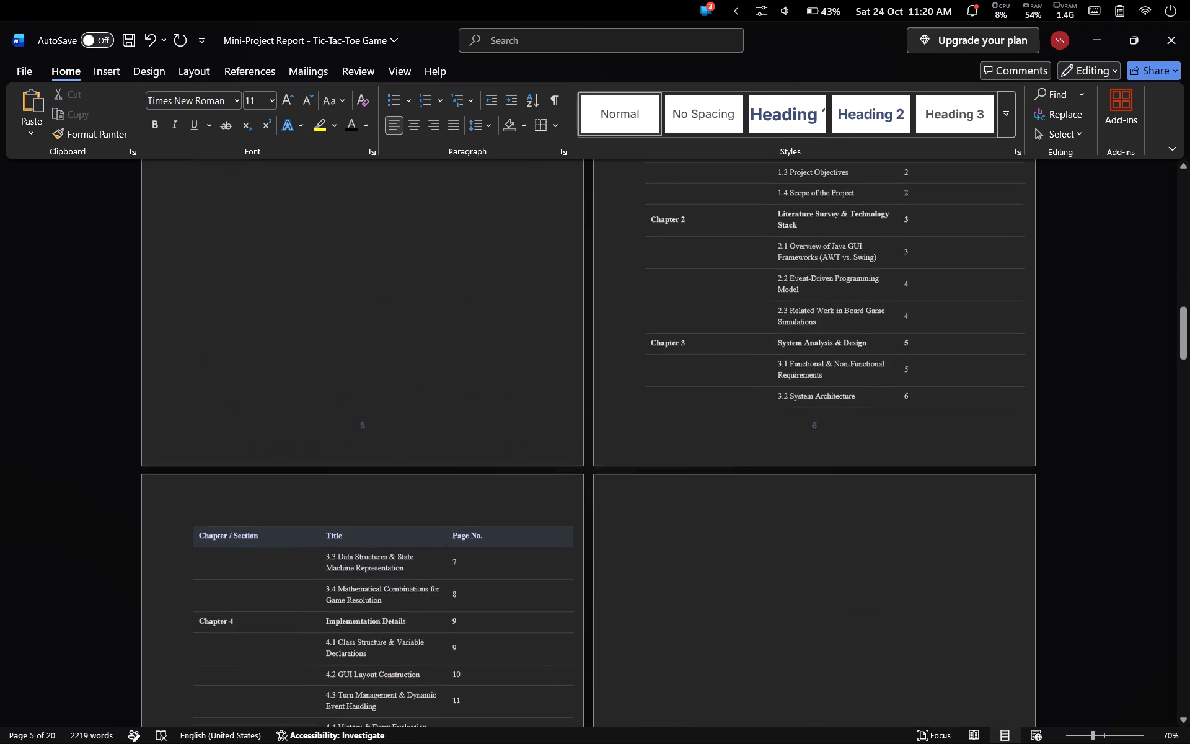
{"action": "scroll", "coordinate": [495, 542], "scroll_direction": "down", "scroll_amount": 4}
{"action": "scroll", "coordinate": [495, 542], "scroll_direction": "up", "scroll_amount": 2}
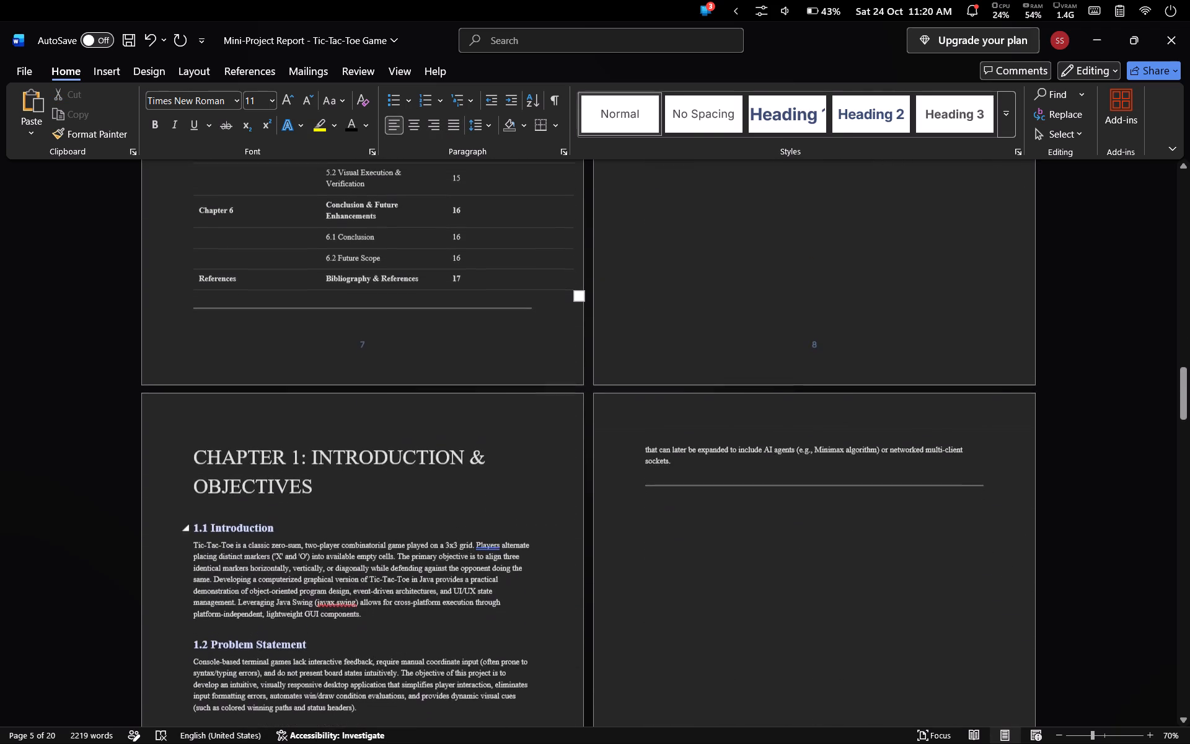
{"action": "scroll", "coordinate": [495, 542], "scroll_direction": "up", "scroll_amount": 1}
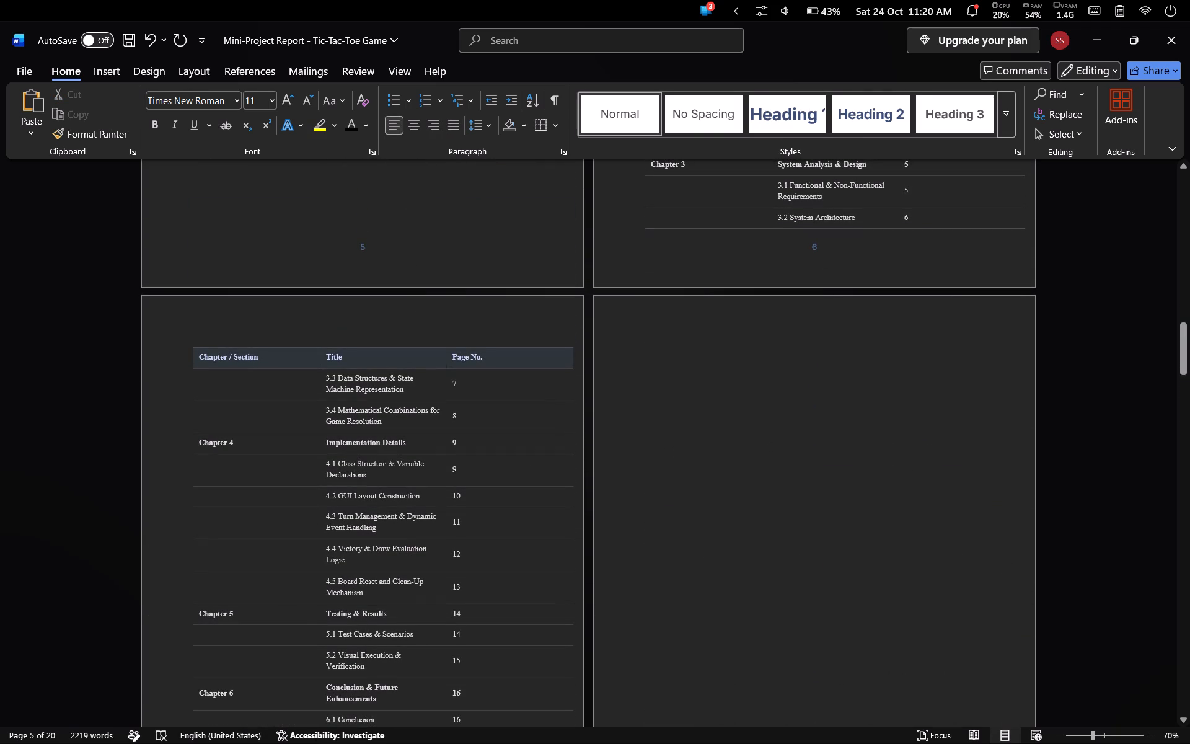
{"action": "left_click_drag", "start_coordinate": [596, 317], "coordinate": [609, 609]}
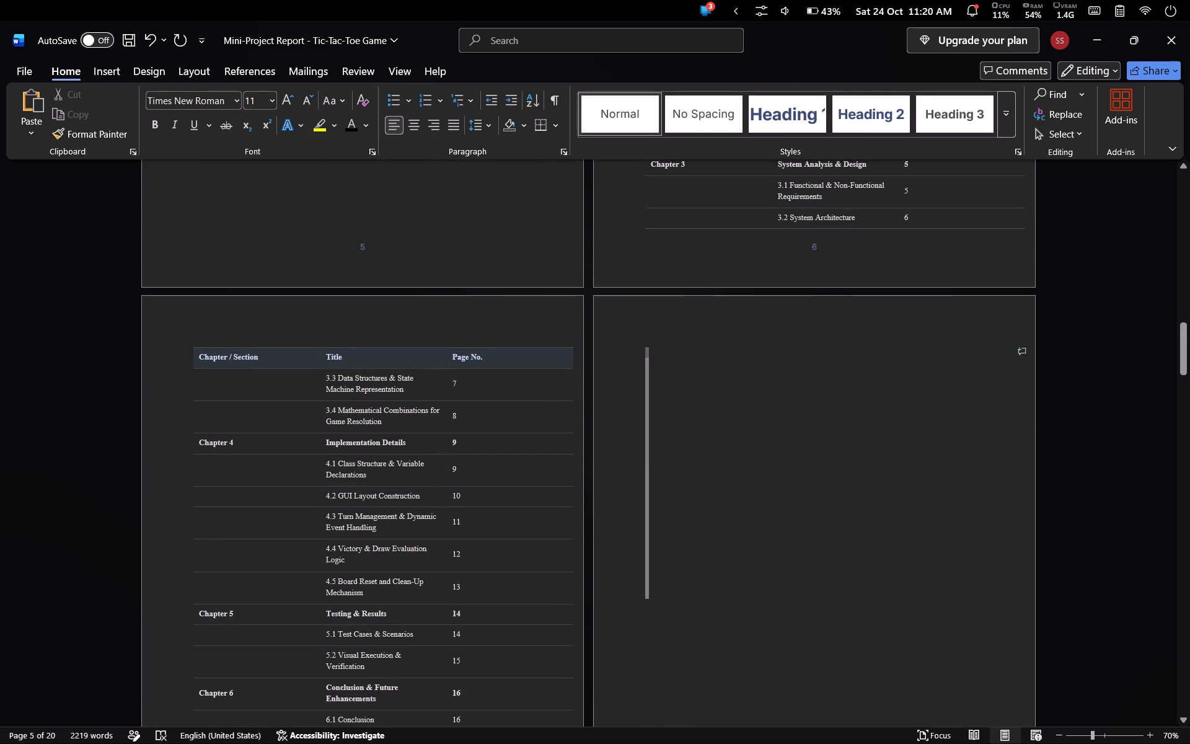
{"action": "left_click_drag", "start_coordinate": [609, 609], "coordinate": [640, 659]}
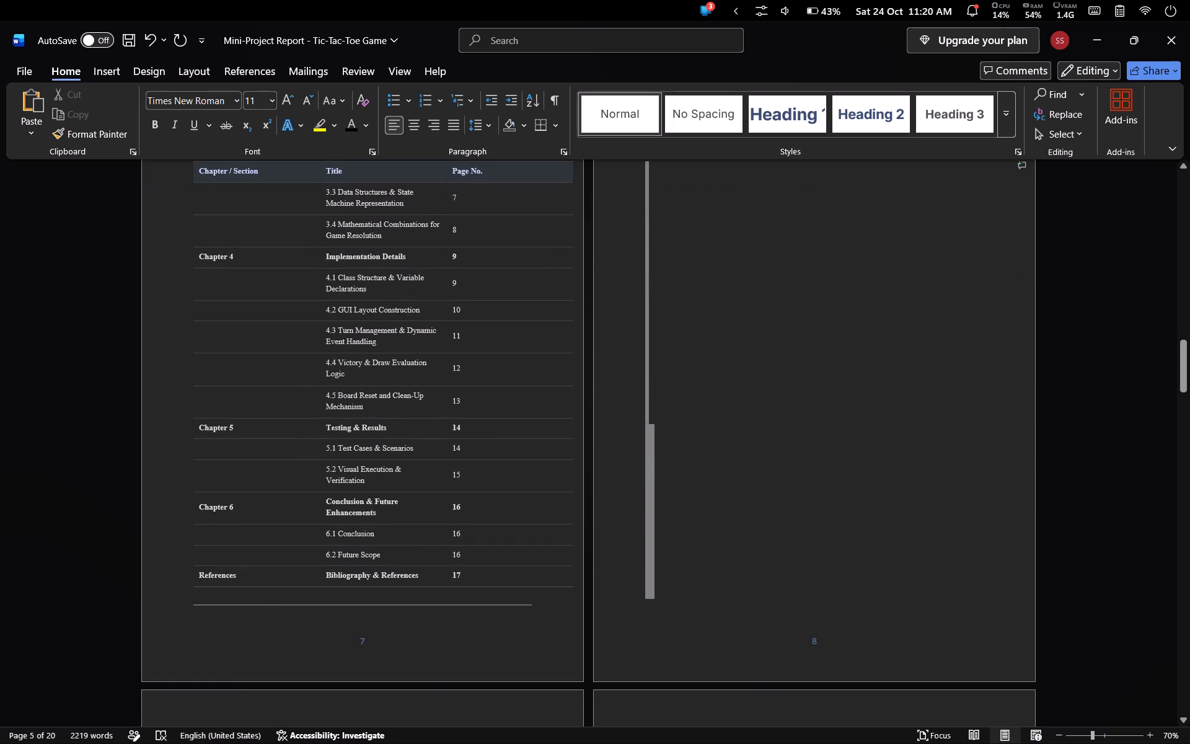
{"action": "left_click_drag", "start_coordinate": [640, 659], "coordinate": [651, 553]}
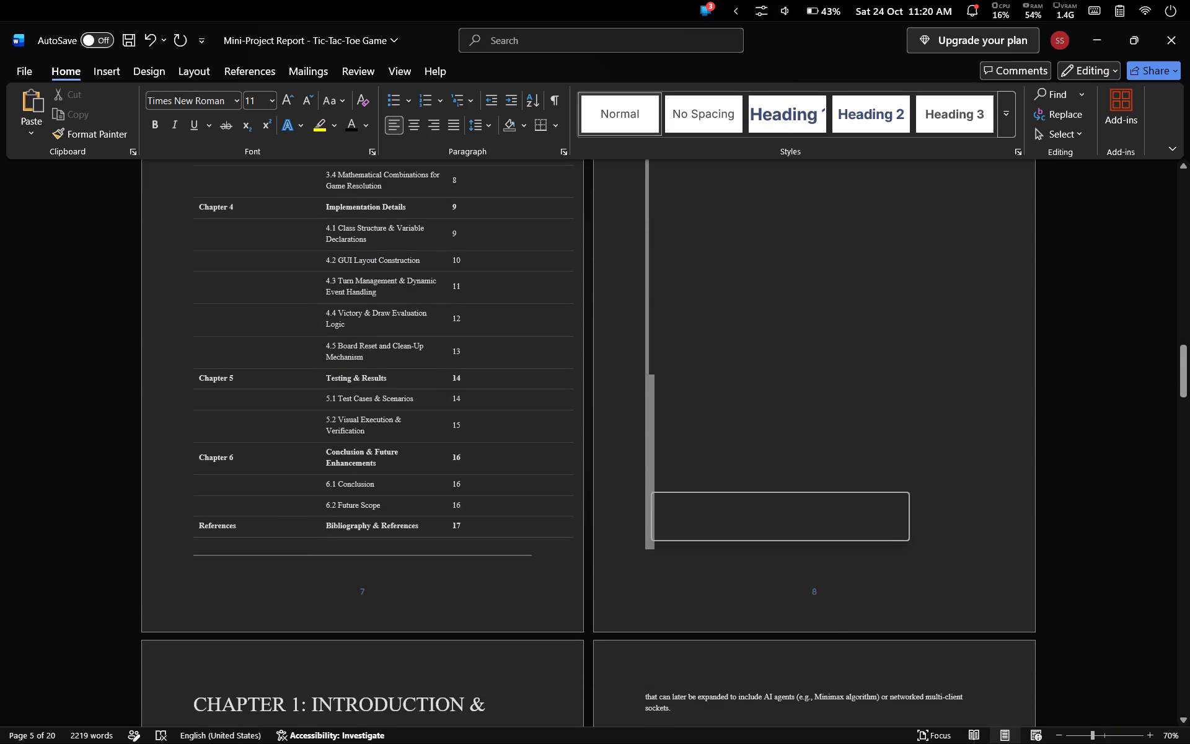
{"action": "key", "text": "Delete"}
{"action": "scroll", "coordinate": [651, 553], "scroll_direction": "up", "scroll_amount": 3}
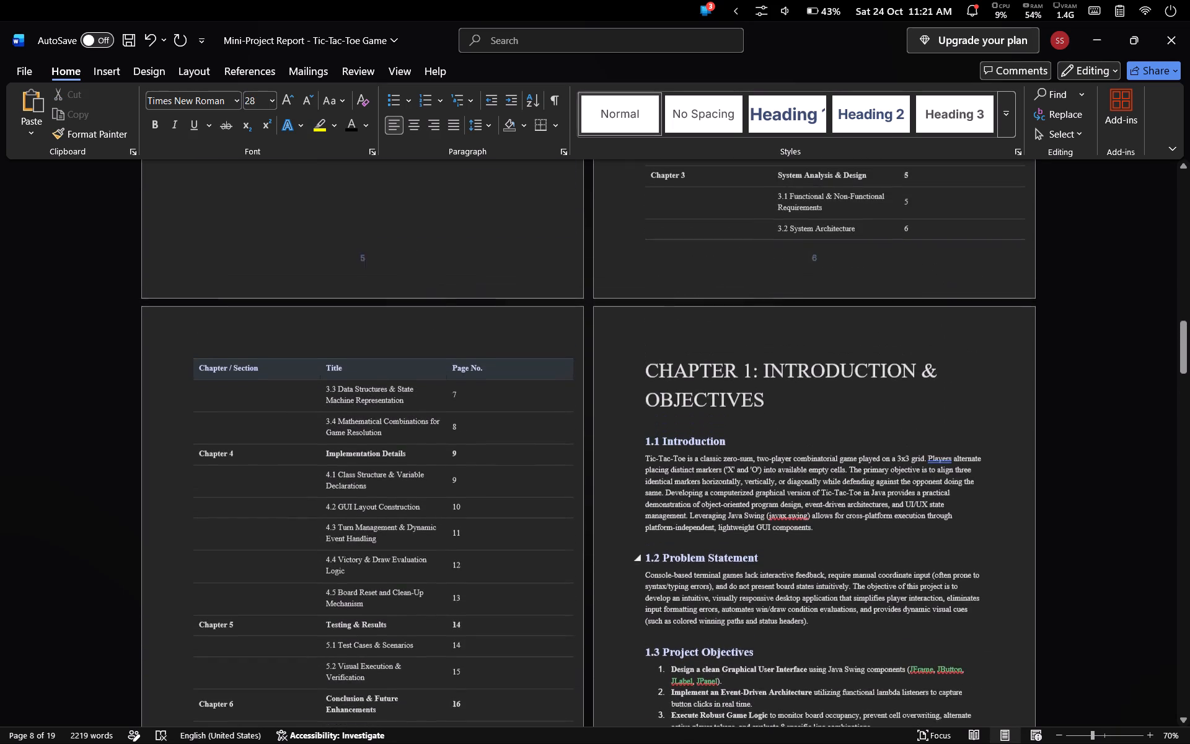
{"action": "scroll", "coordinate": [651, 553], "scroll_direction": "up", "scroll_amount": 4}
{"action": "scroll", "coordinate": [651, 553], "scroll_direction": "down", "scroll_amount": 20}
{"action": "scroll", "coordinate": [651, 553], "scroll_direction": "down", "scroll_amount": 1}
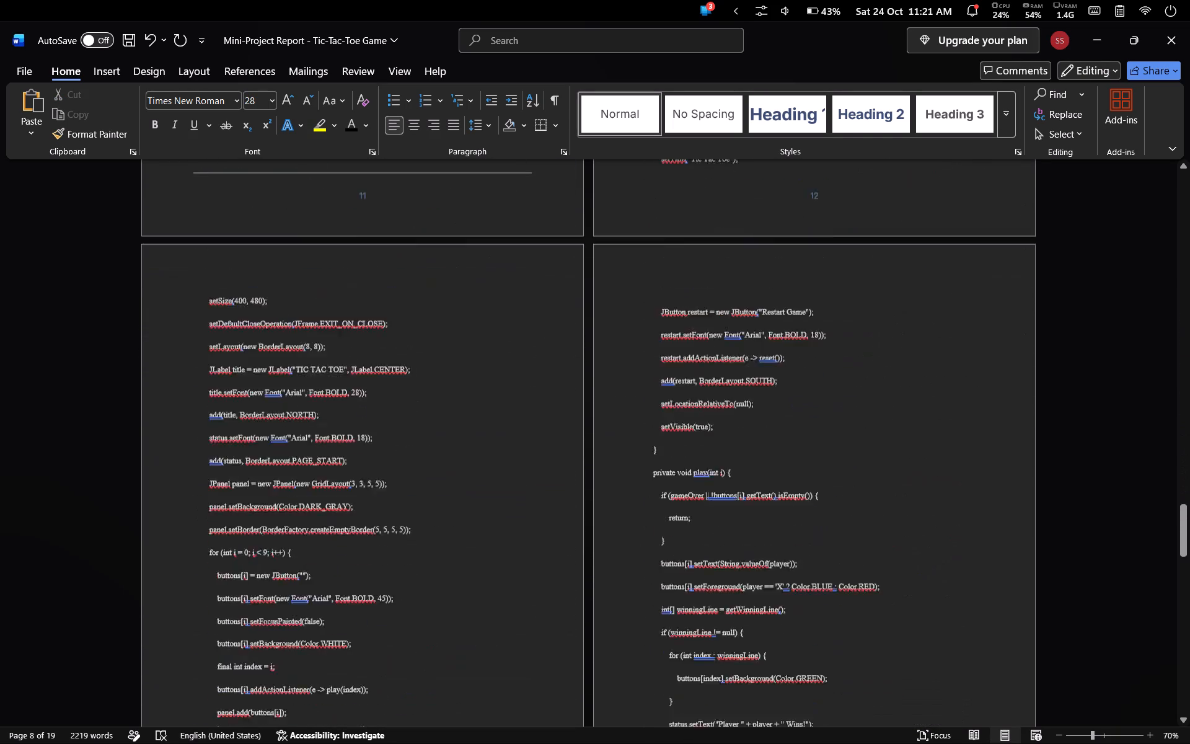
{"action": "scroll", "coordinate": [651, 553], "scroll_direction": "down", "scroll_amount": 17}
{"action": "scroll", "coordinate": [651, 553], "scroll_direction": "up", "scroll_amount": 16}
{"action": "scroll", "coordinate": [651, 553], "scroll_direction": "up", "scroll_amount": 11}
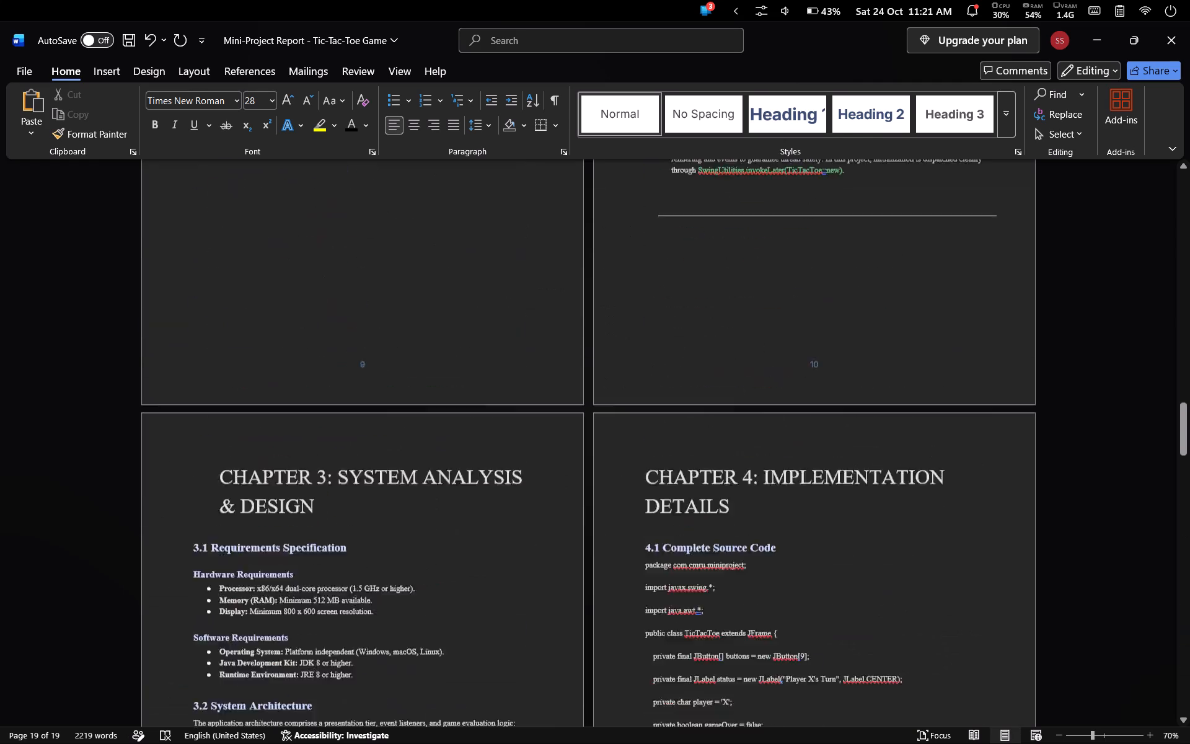
Indent the HOD's name on the certificate page by one tab so it aligns under "Signature of the HOD:".
{"action": "scroll", "coordinate": [651, 553], "scroll_direction": "up", "scroll_amount": 16}
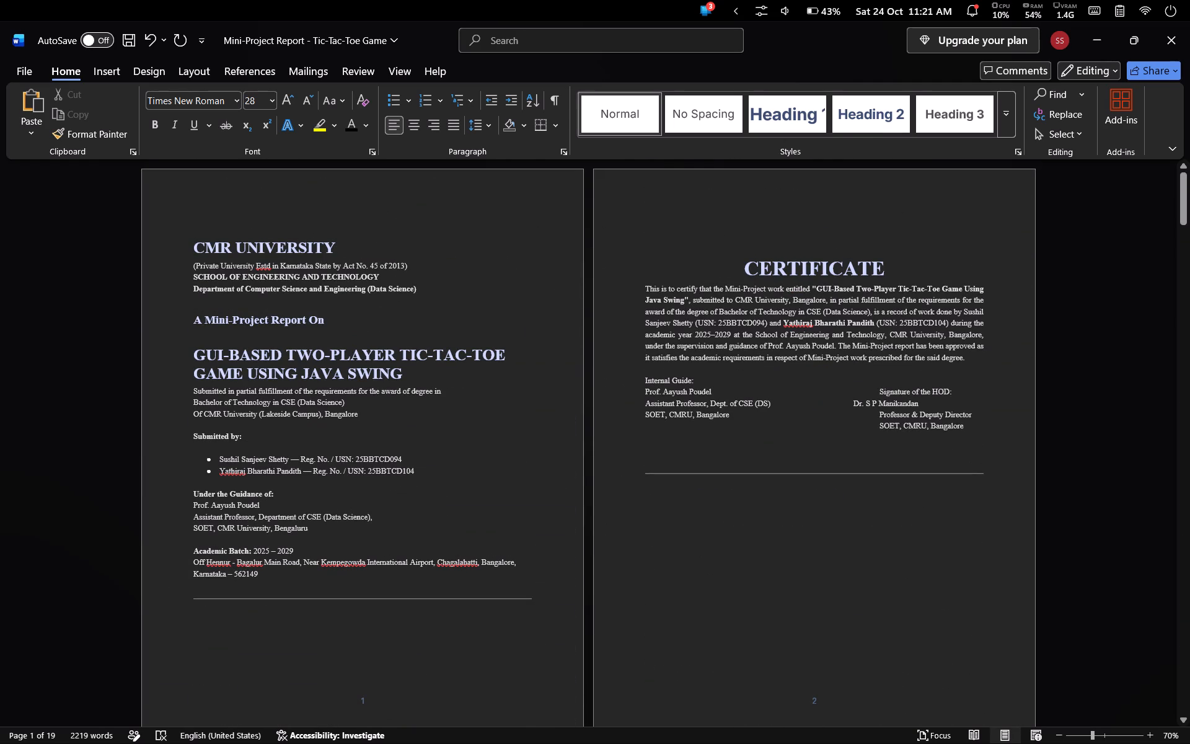
{"action": "left_click", "coordinate": [739, 230]}
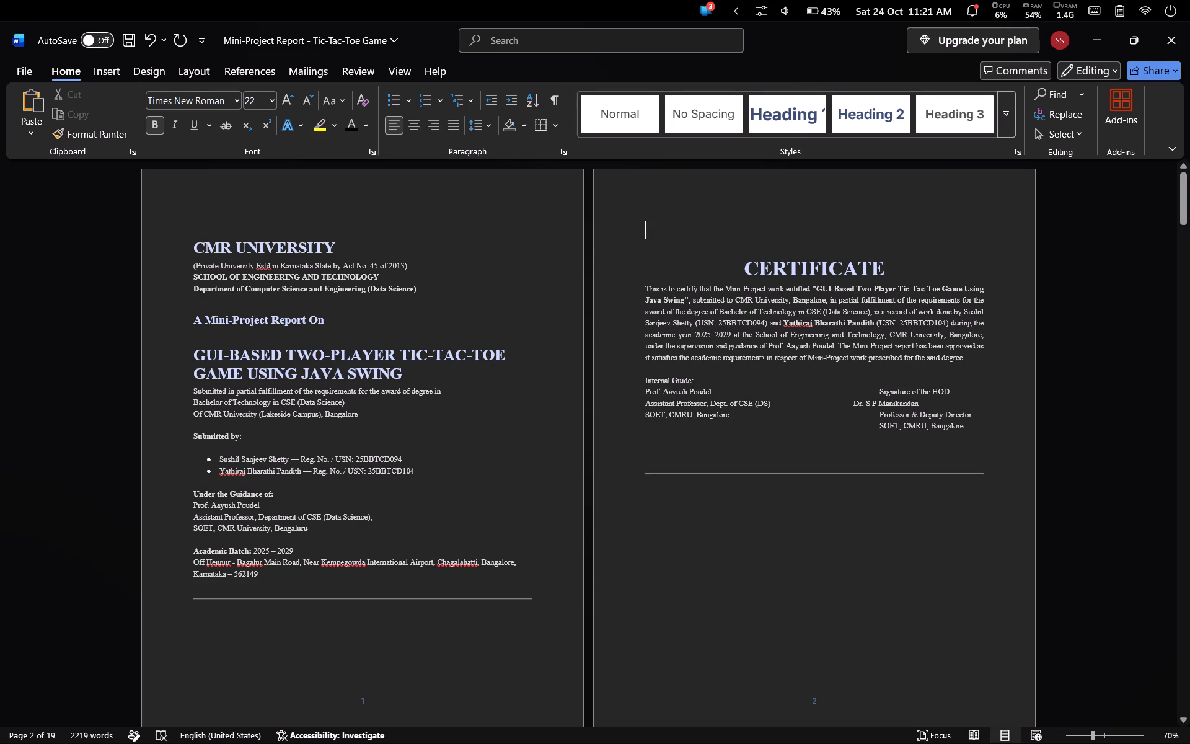
{"action": "left_click", "coordinate": [850, 402]}
{"action": "key", "text": "Tab"}
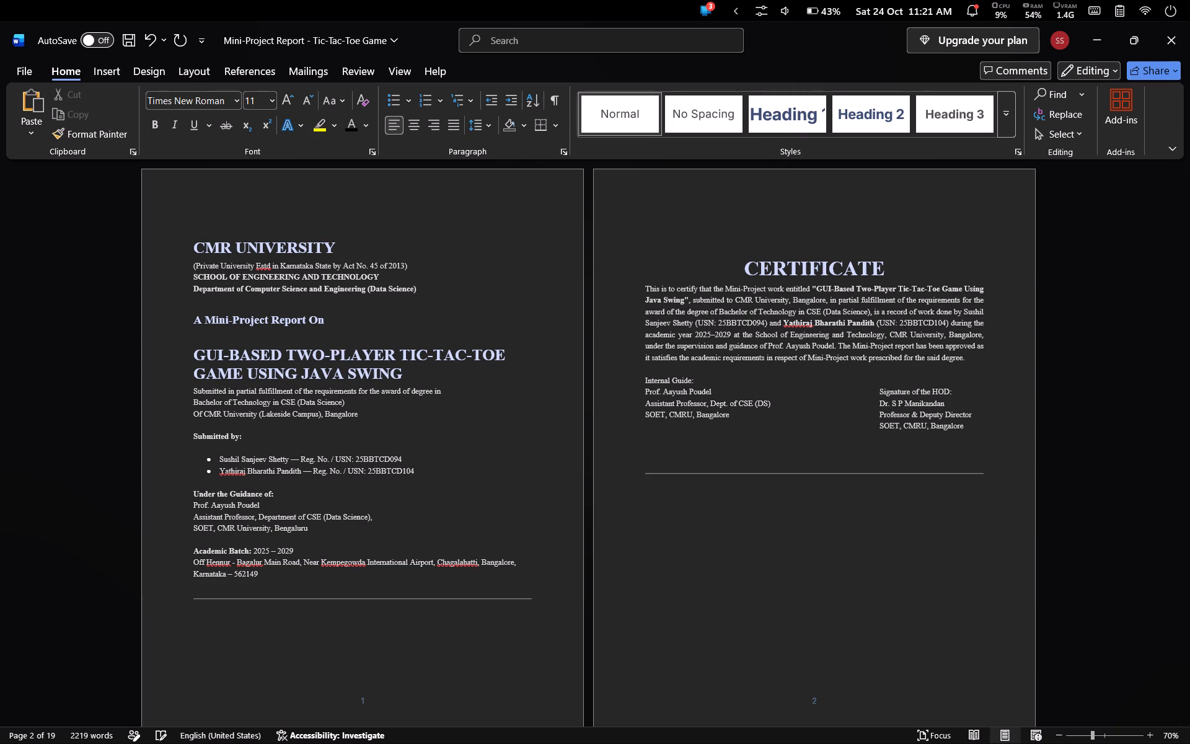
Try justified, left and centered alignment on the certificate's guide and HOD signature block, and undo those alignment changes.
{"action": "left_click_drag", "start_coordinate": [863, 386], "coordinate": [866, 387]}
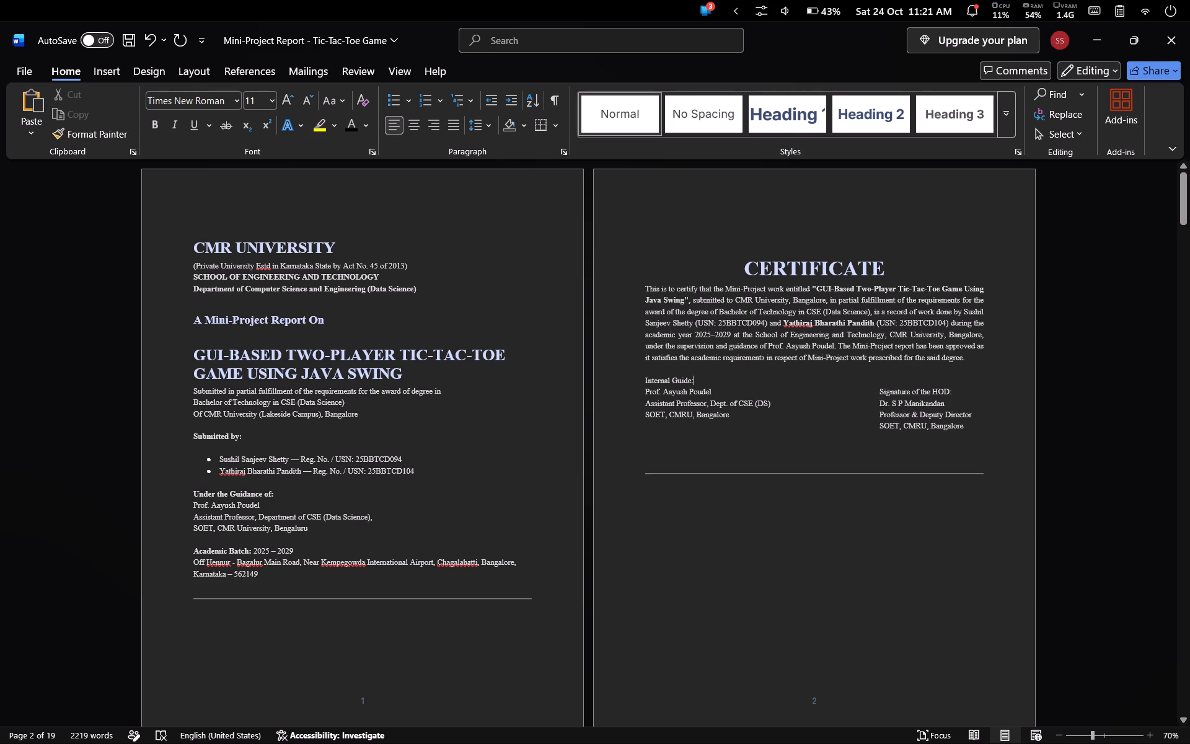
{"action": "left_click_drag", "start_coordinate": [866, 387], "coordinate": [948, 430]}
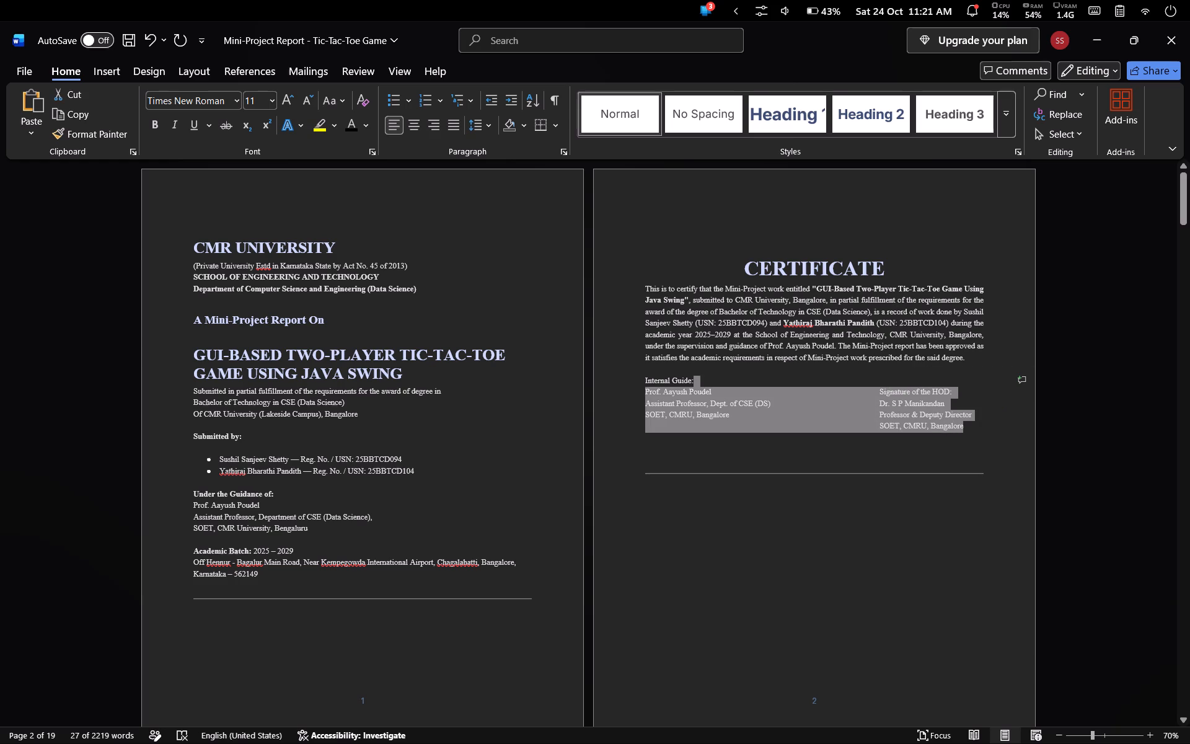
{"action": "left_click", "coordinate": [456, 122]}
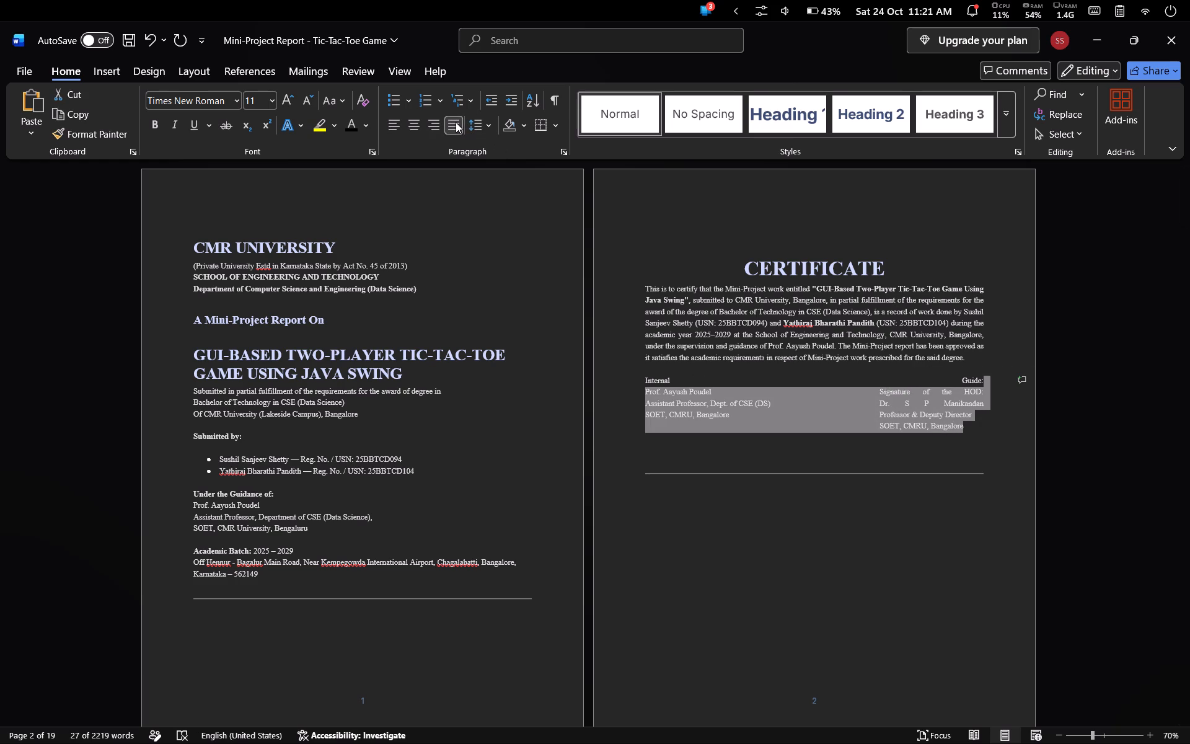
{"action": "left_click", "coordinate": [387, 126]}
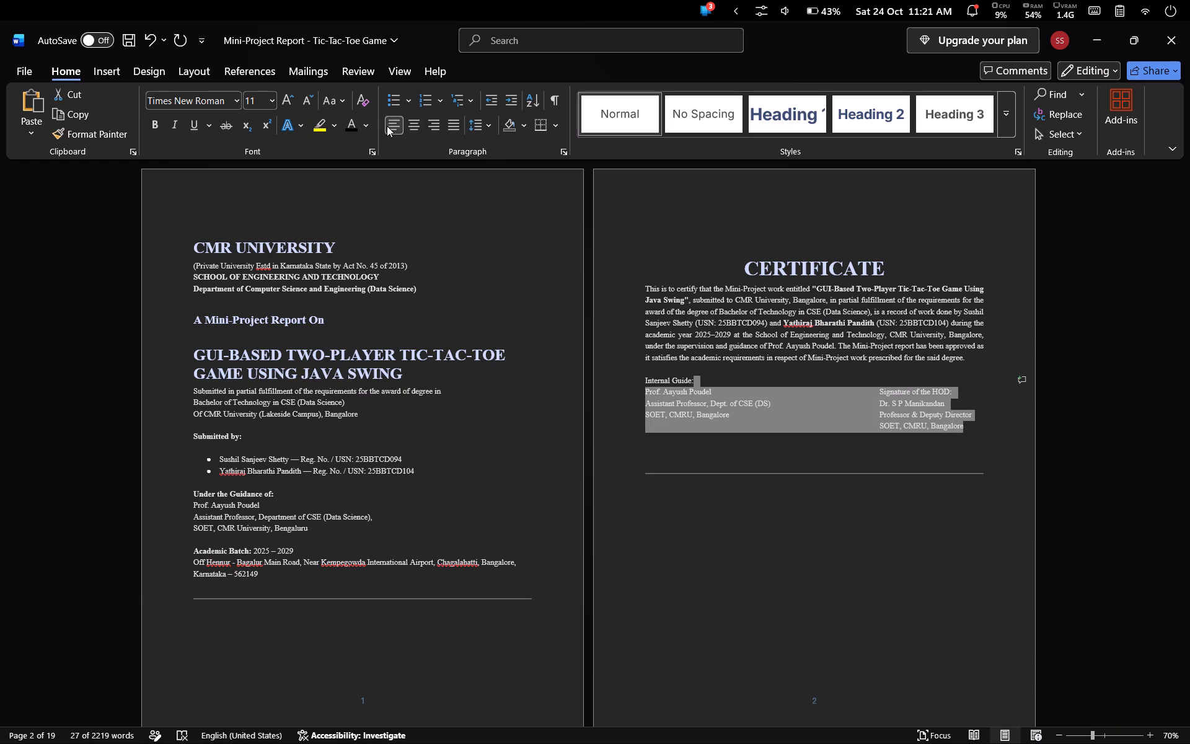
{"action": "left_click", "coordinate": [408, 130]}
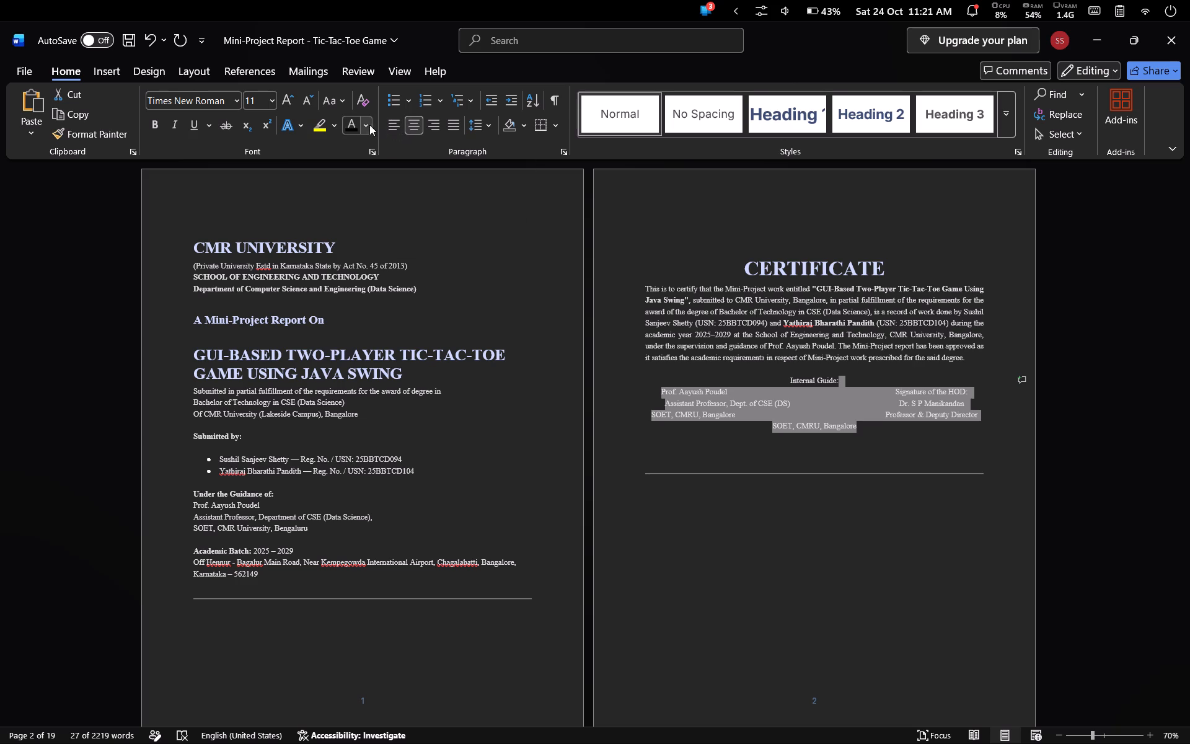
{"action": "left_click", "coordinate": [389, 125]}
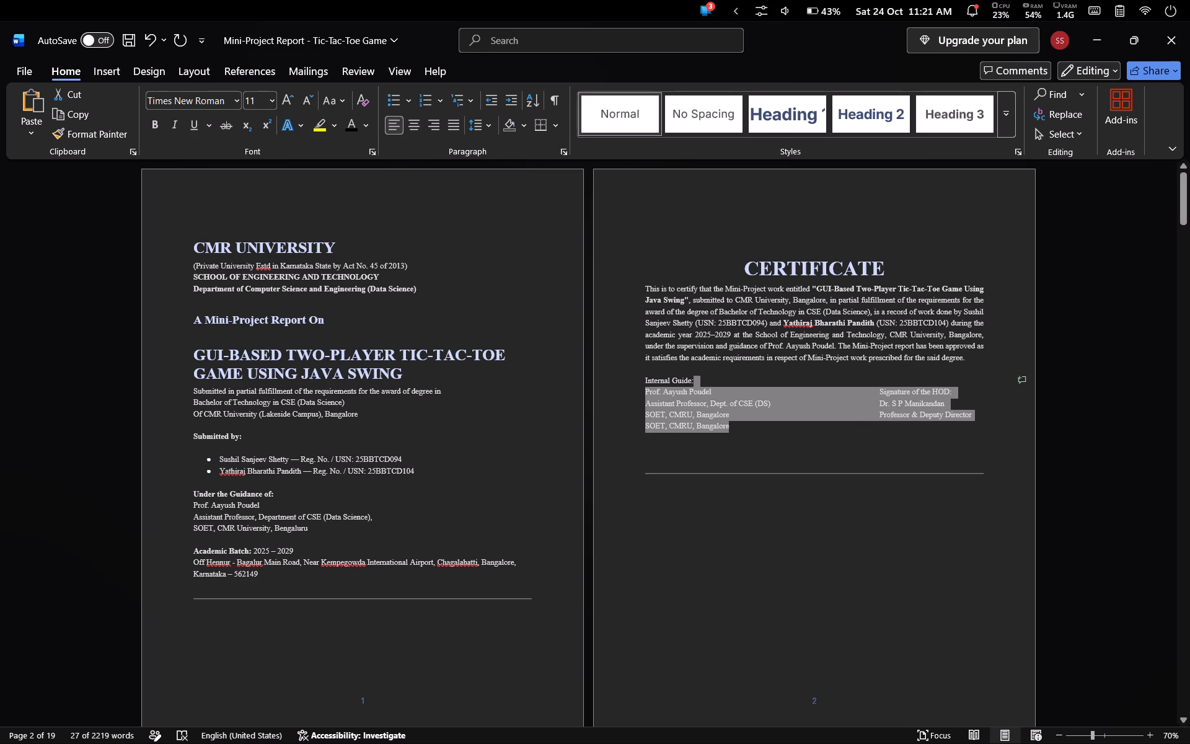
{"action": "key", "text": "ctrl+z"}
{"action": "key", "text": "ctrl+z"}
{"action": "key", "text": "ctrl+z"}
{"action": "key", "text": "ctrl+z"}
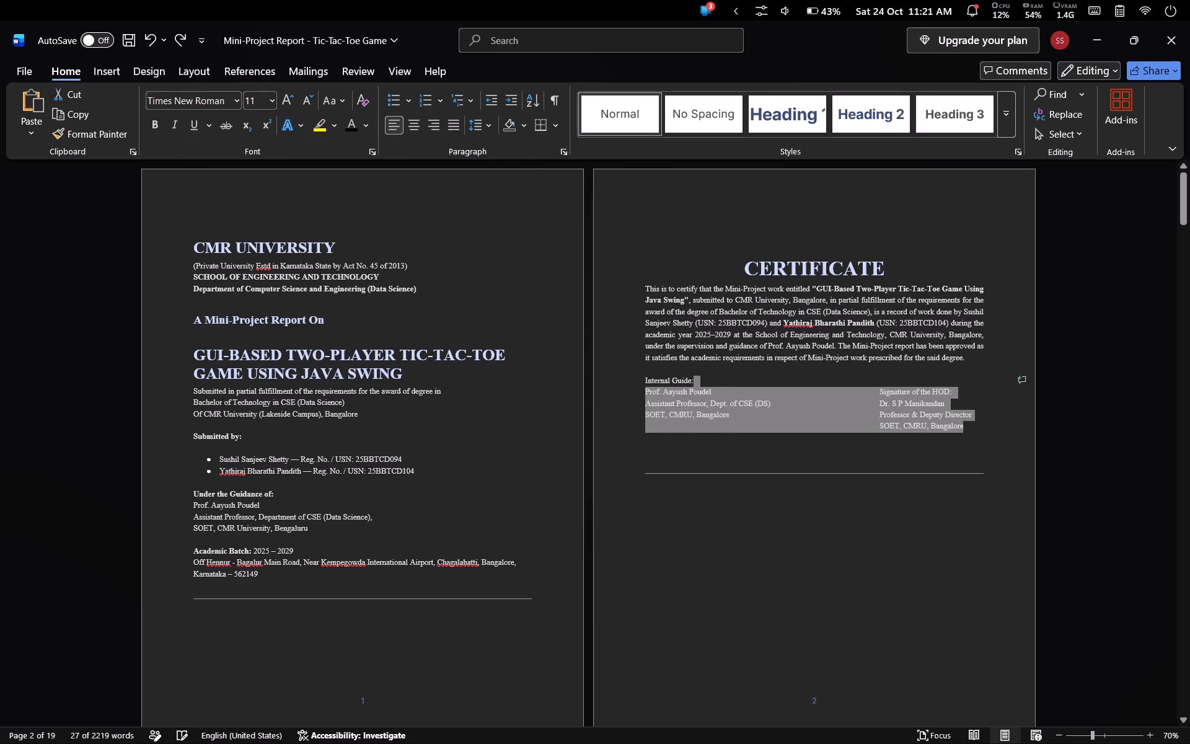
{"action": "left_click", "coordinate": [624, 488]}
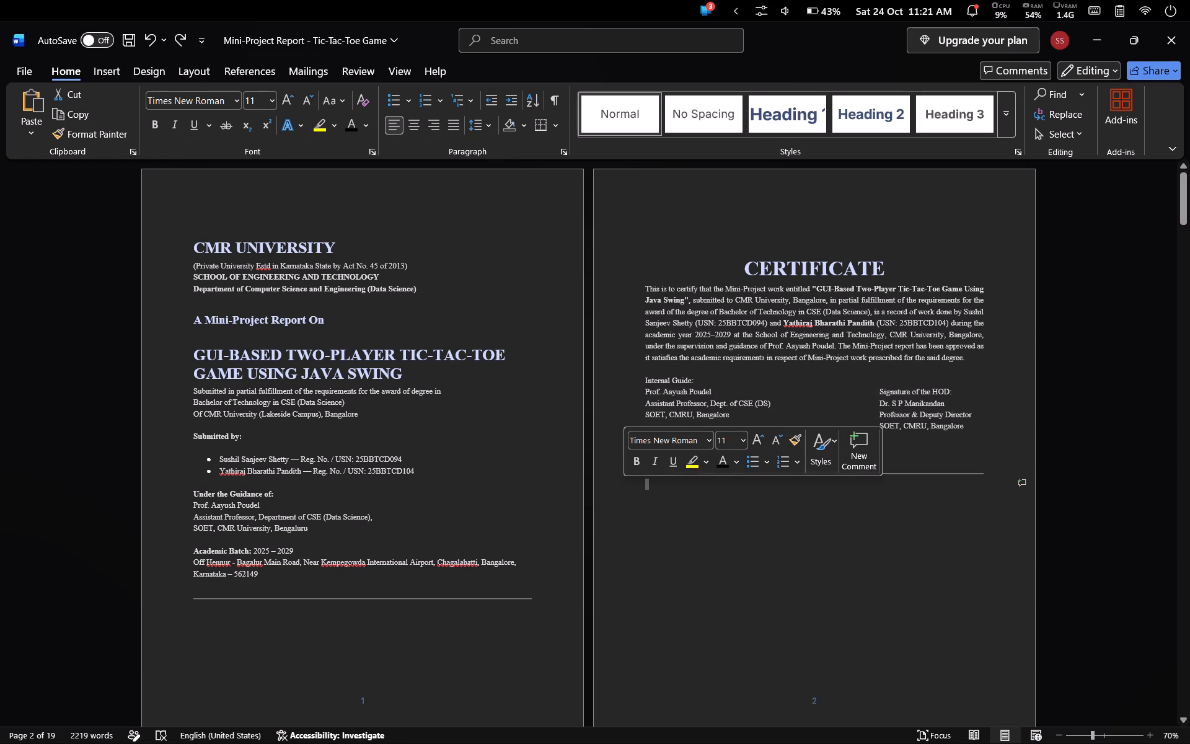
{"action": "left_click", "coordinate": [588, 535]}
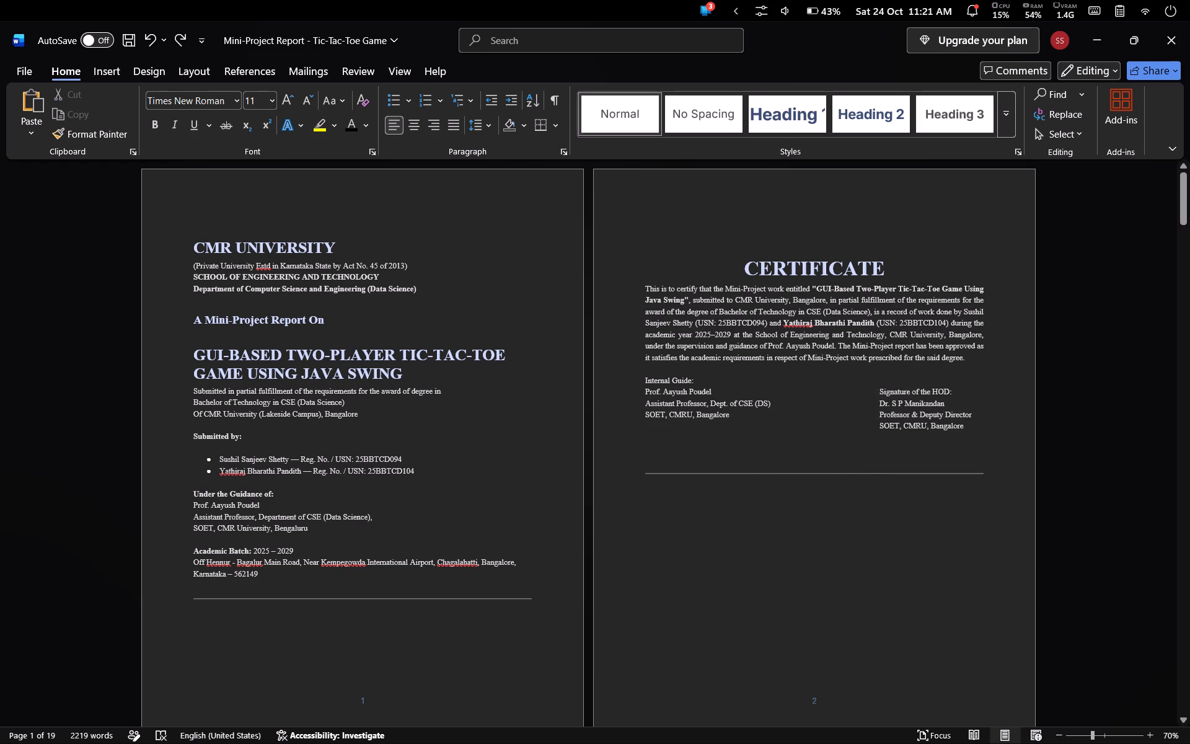
Review the heading alignment and page layout from the declaration through the start of Chapter 4.
{"action": "scroll", "coordinate": [1112, 494], "scroll_direction": "down", "scroll_amount": 6}
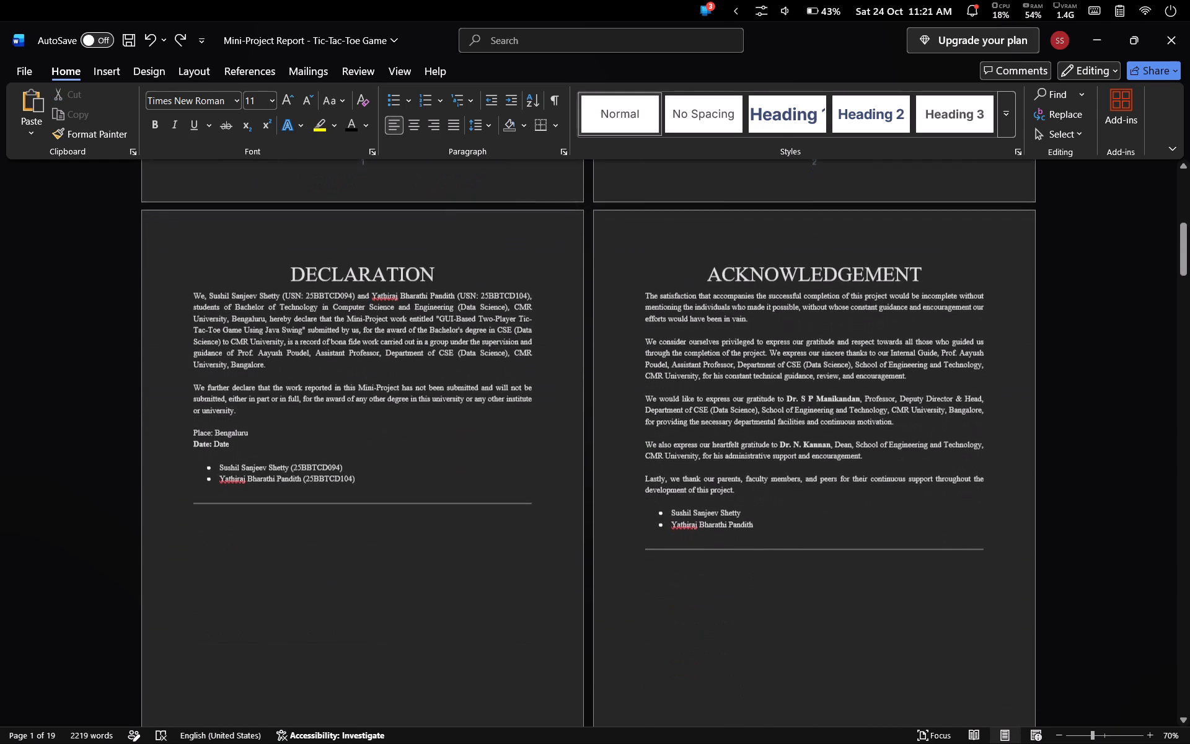
{"action": "scroll", "coordinate": [1112, 494], "scroll_direction": "down", "scroll_amount": 4}
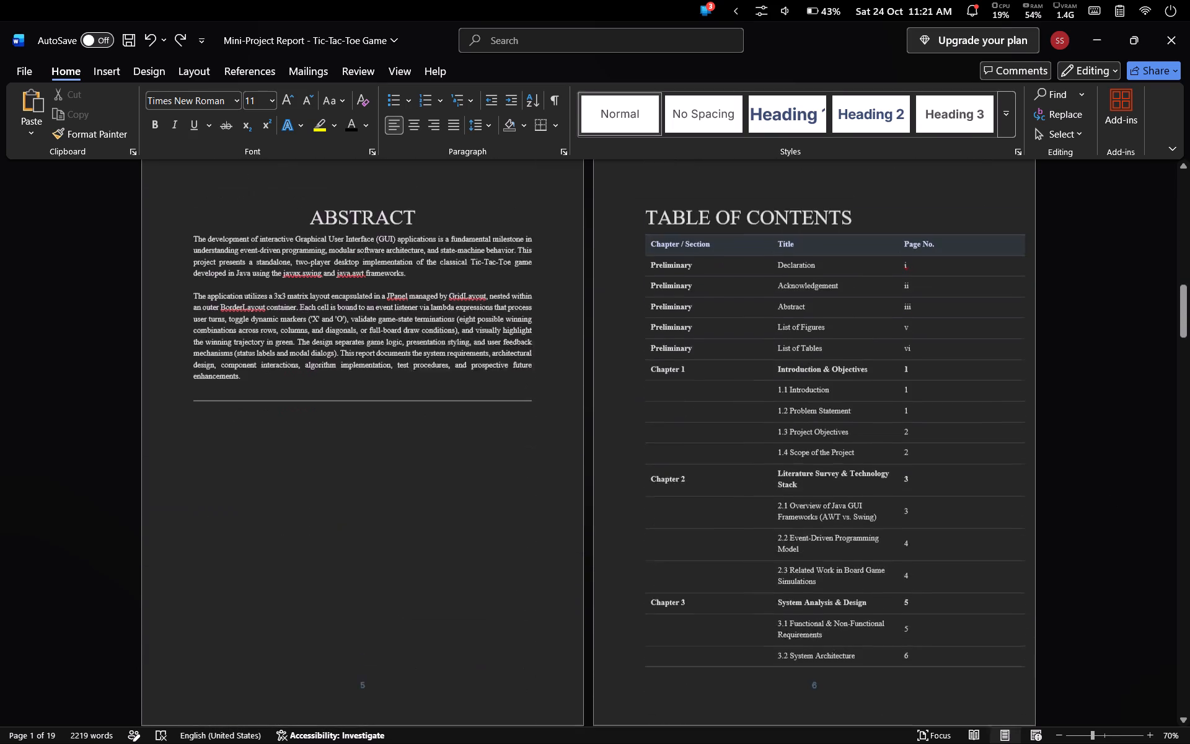
{"action": "scroll", "coordinate": [1112, 494], "scroll_direction": "down", "scroll_amount": 3}
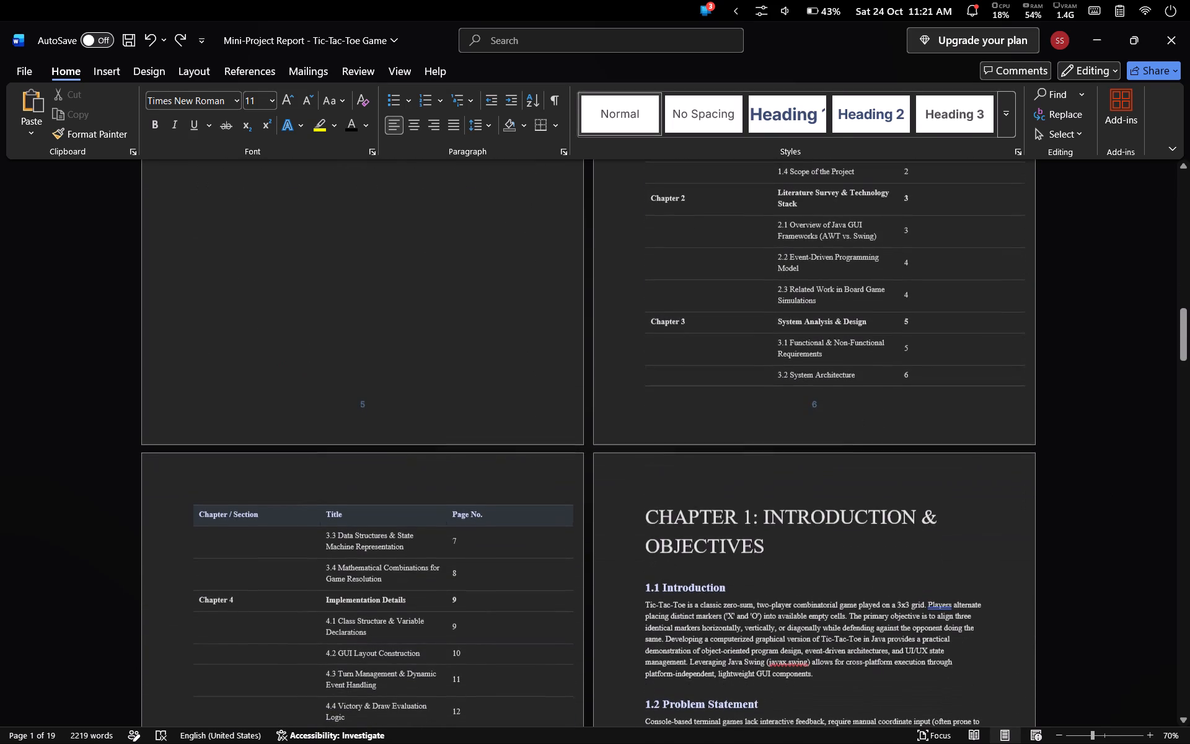
{"action": "scroll", "coordinate": [1112, 494], "scroll_direction": "down", "scroll_amount": 3}
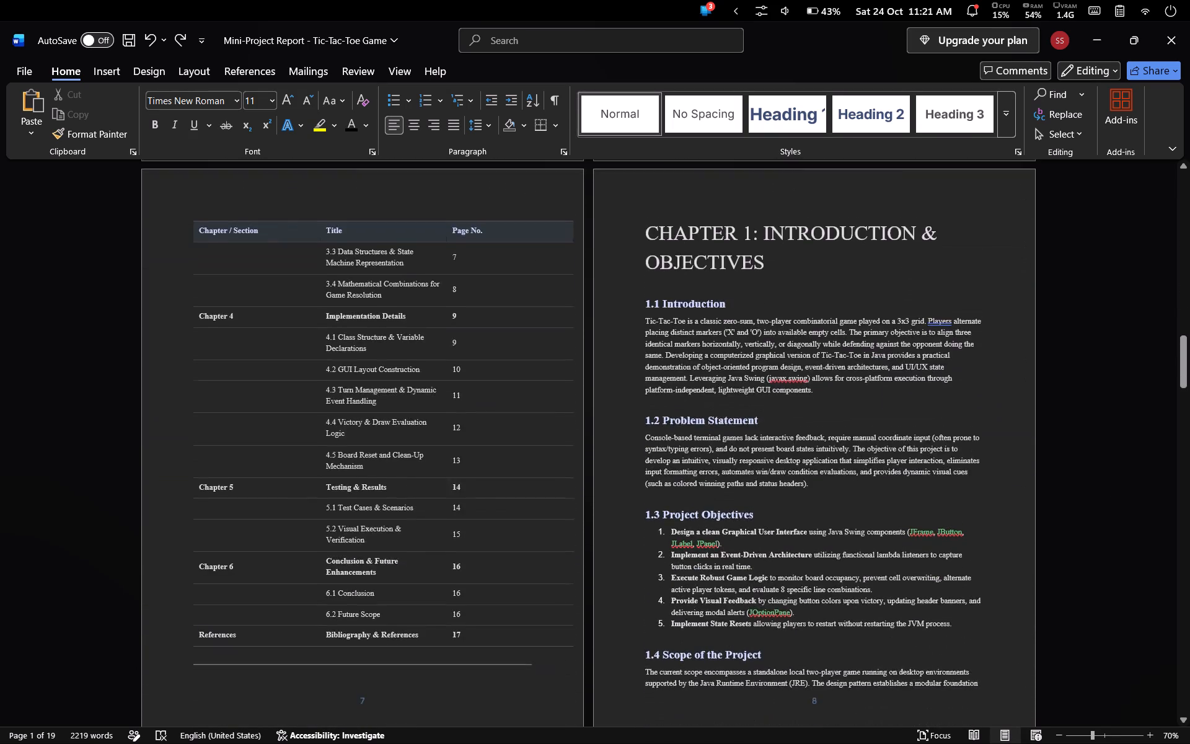
{"action": "scroll", "coordinate": [1112, 494], "scroll_direction": "down", "scroll_amount": 5}
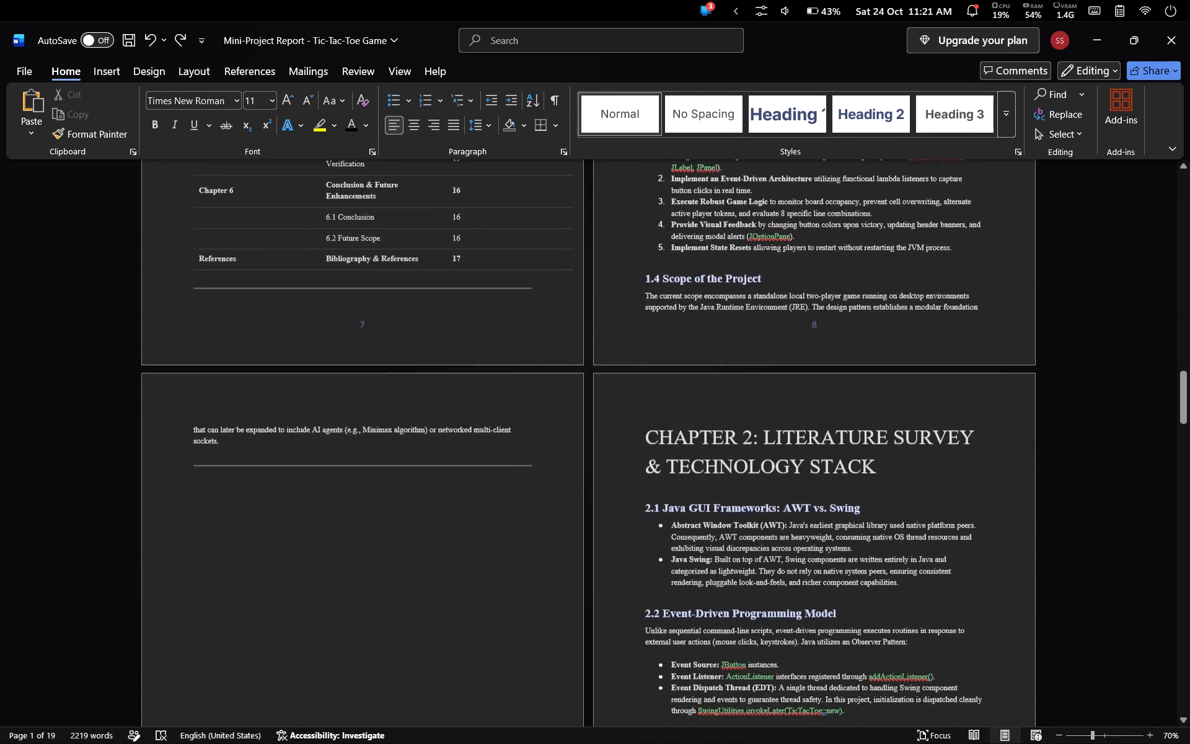
{"action": "scroll", "coordinate": [1112, 494], "scroll_direction": "down", "scroll_amount": 7}
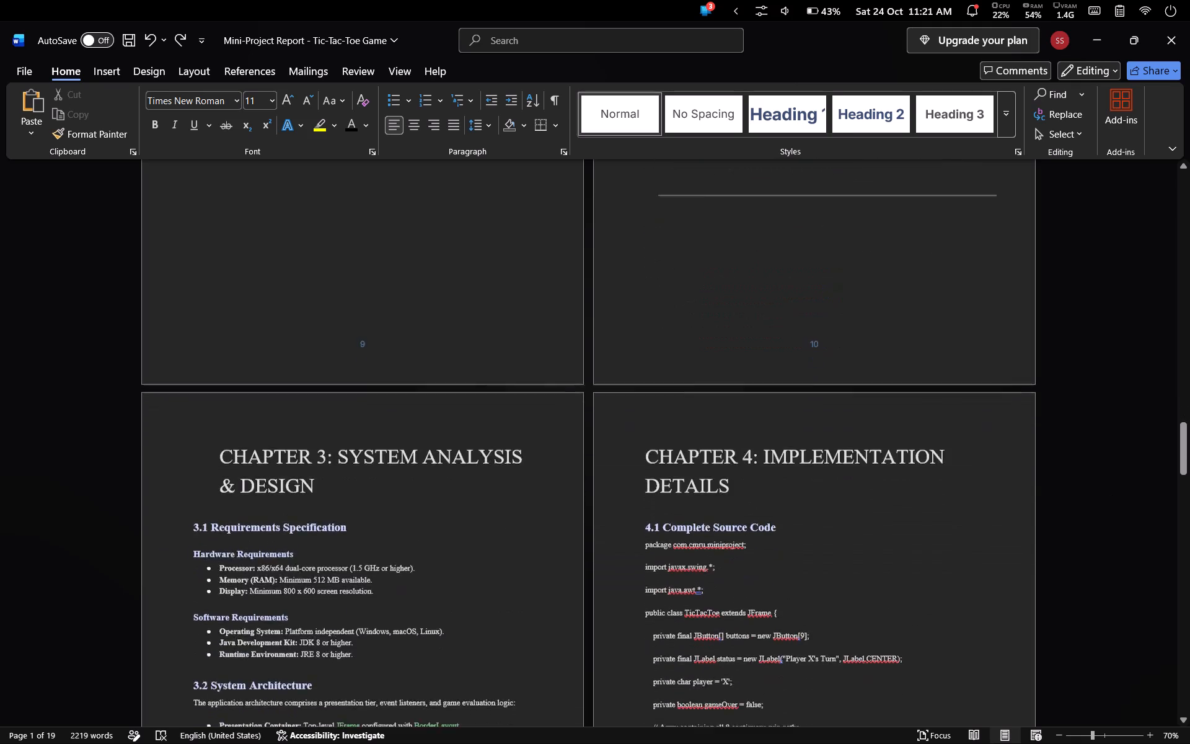
Select the entire cover page content, from the CMR UNIVERSITY heading through the closing horizontal line.
{"action": "scroll", "coordinate": [1112, 494], "scroll_direction": "up", "scroll_amount": 14}
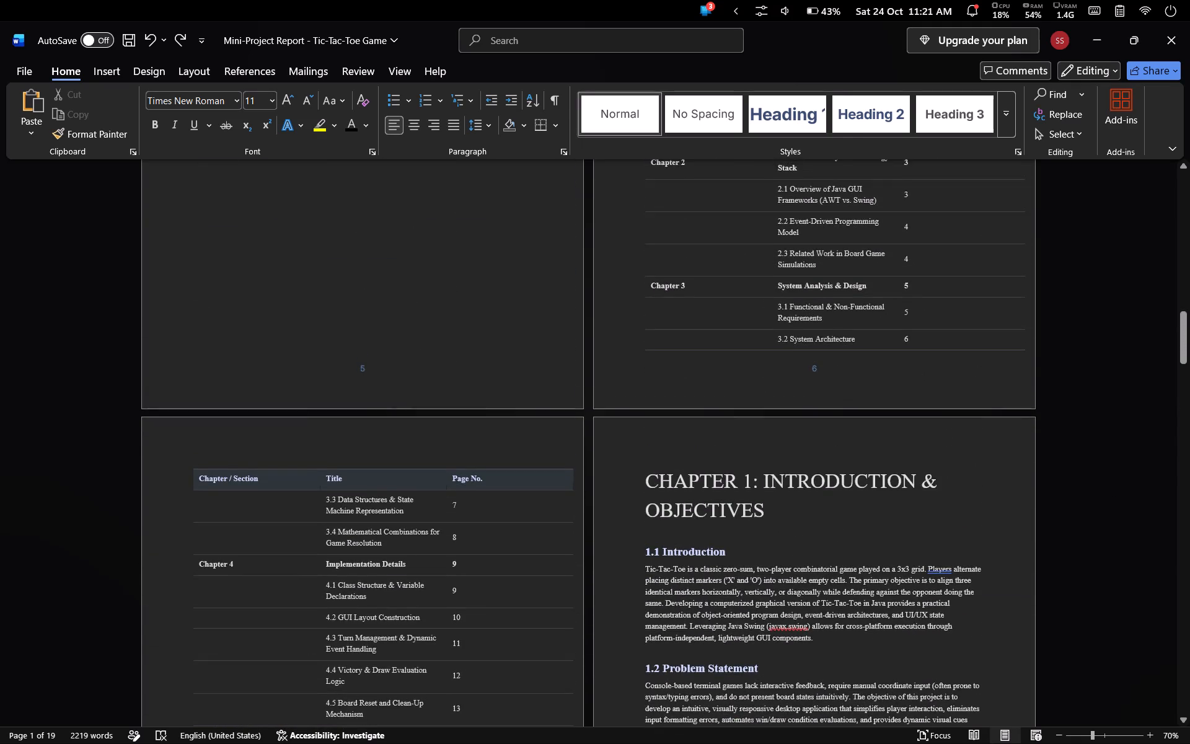
{"action": "scroll", "coordinate": [1112, 494], "scroll_direction": "up", "scroll_amount": 2}
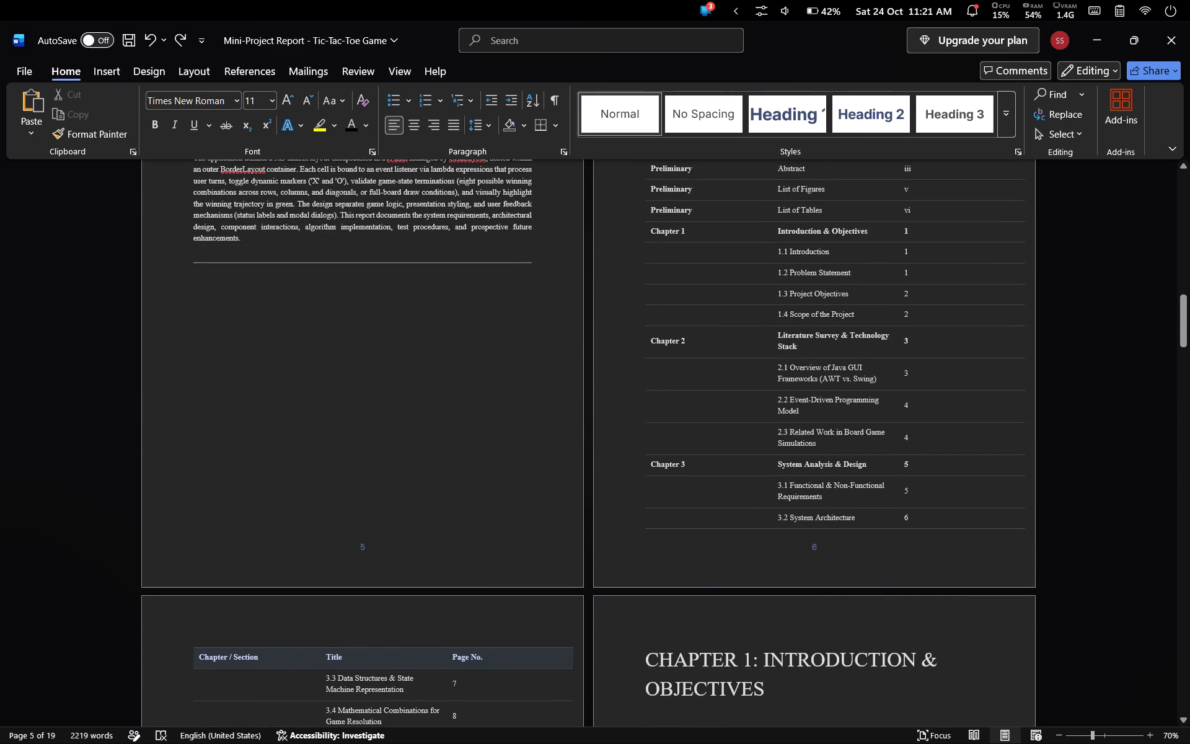
{"action": "scroll", "coordinate": [1112, 494], "scroll_direction": "up", "scroll_amount": 12}
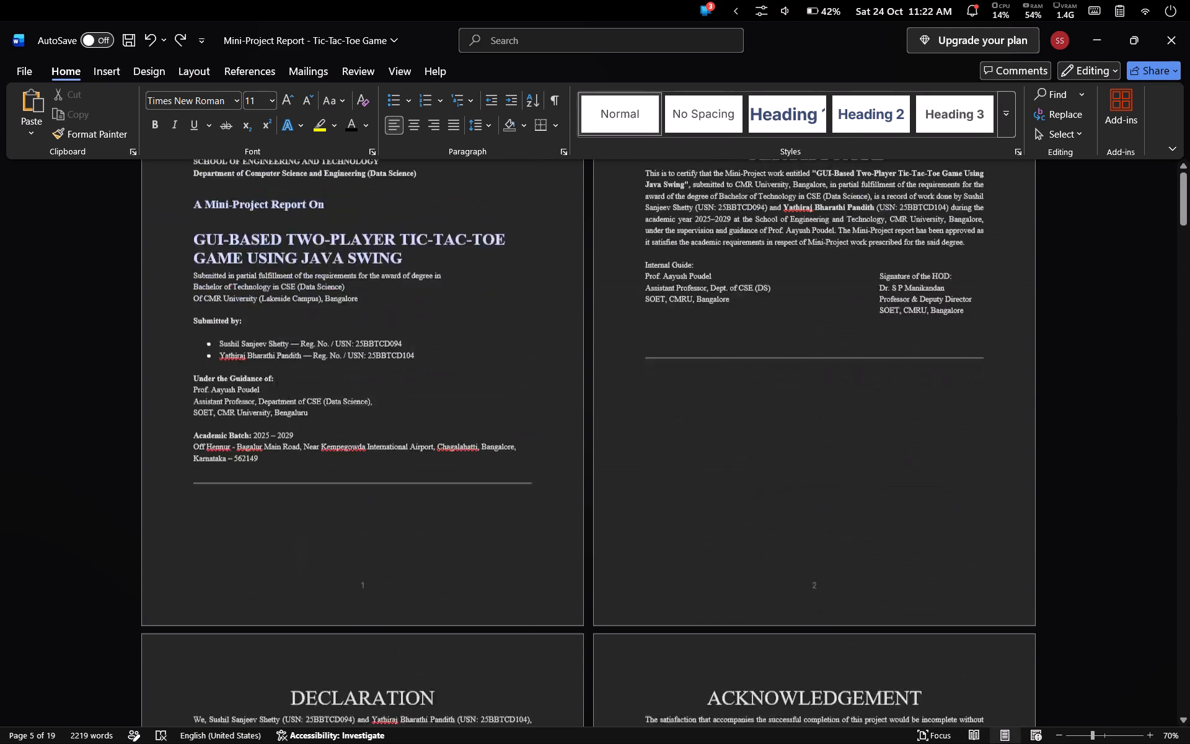
{"action": "scroll", "coordinate": [1112, 494], "scroll_direction": "up", "scroll_amount": 3}
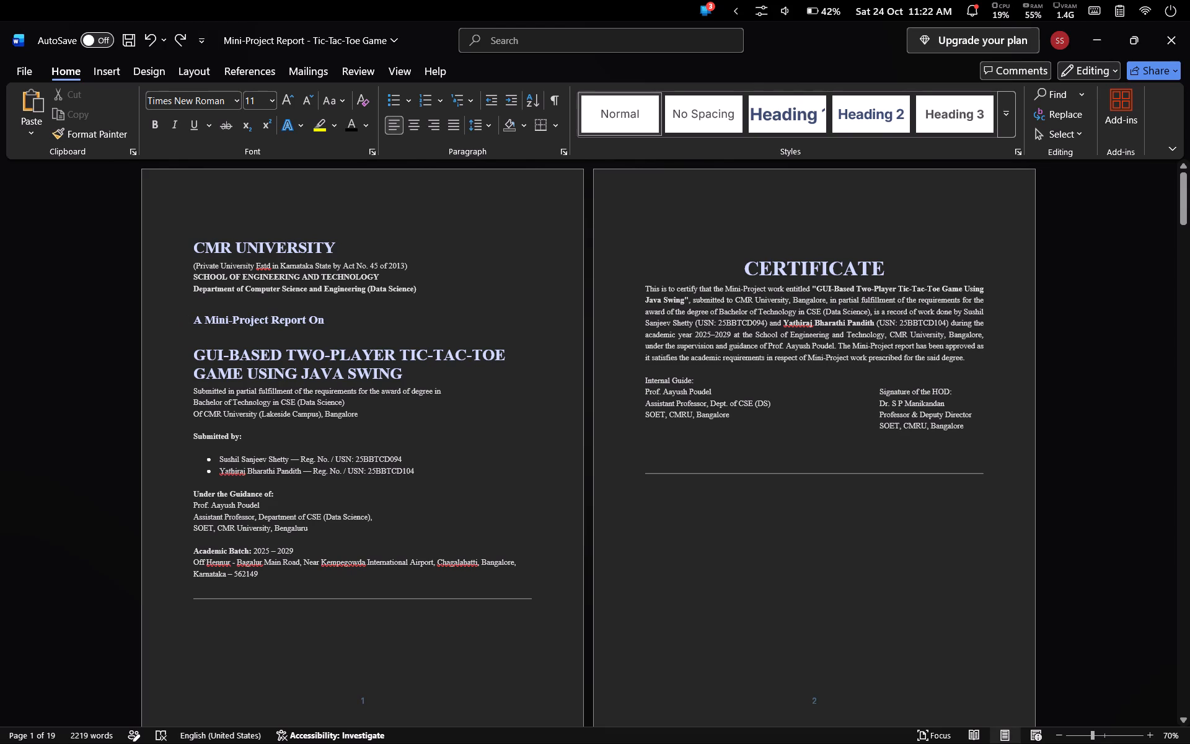
{"action": "left_click_drag", "start_coordinate": [186, 250], "coordinate": [415, 618]}
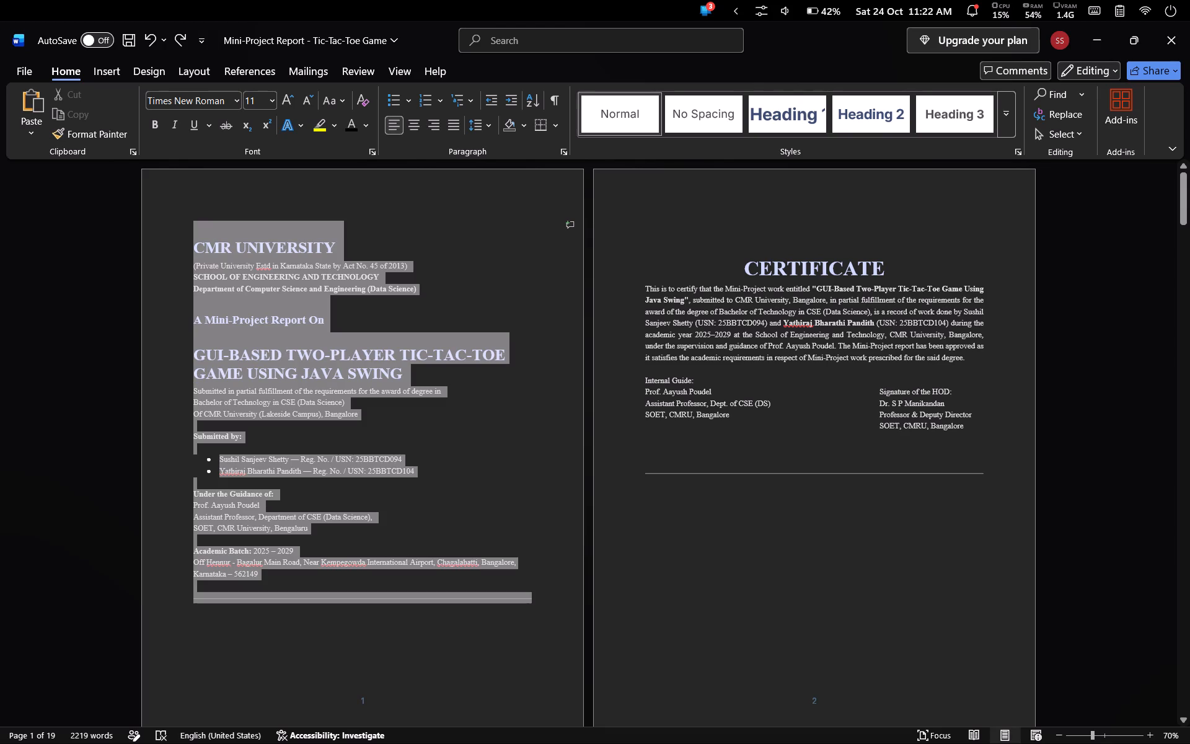
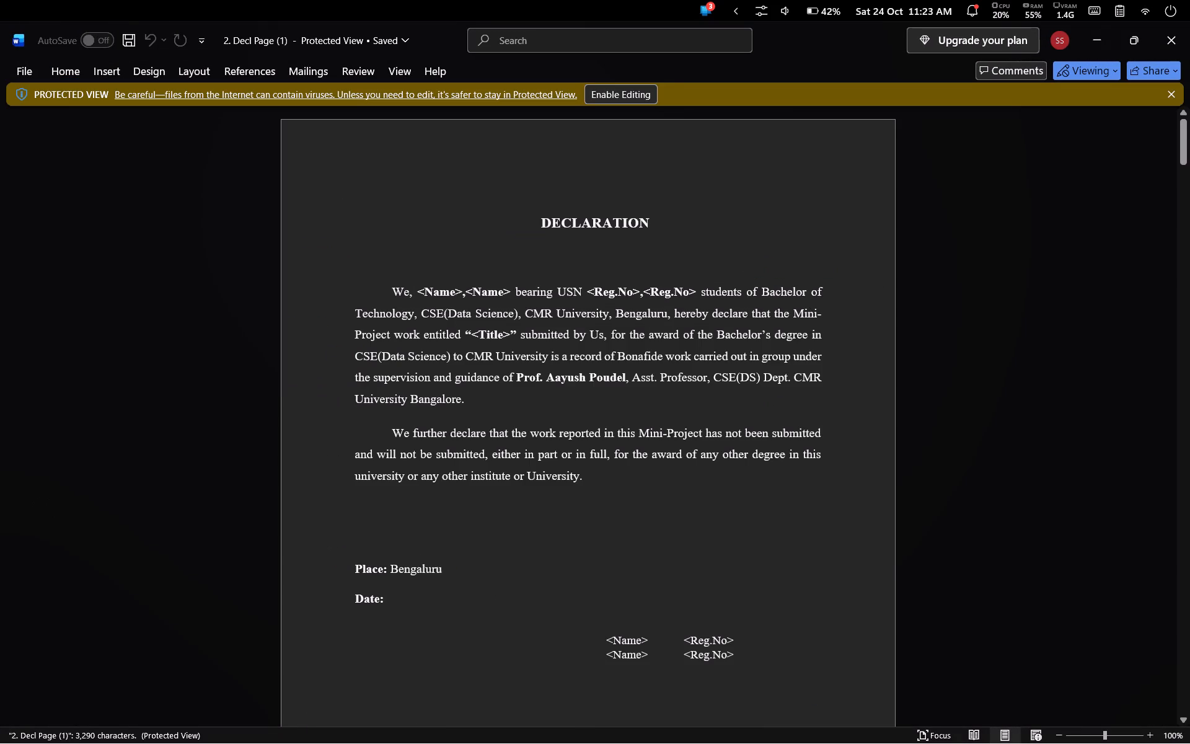
Examine the declaration template's layout and signature block, and return to the Mini-Project Report document.
{"action": "scroll", "coordinate": [656, 366], "scroll_direction": "right", "scroll_amount": 1}
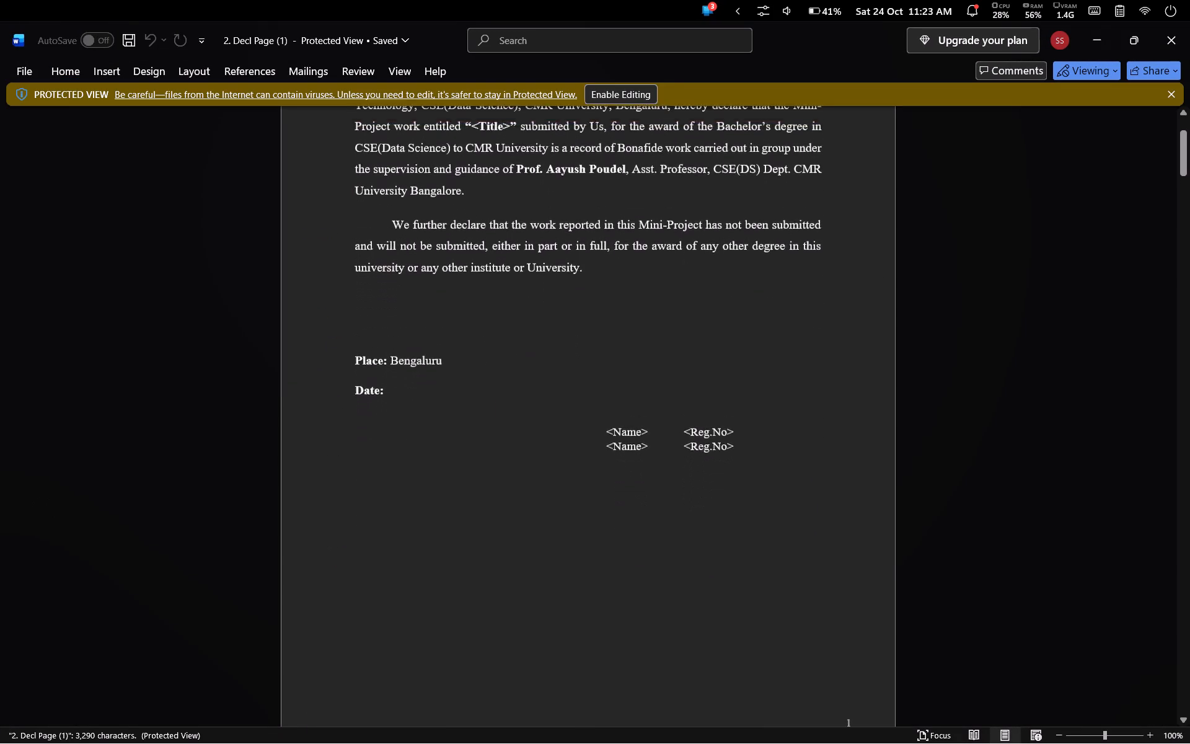
{"action": "scroll", "coordinate": [656, 366], "scroll_direction": "right", "scroll_amount": 1}
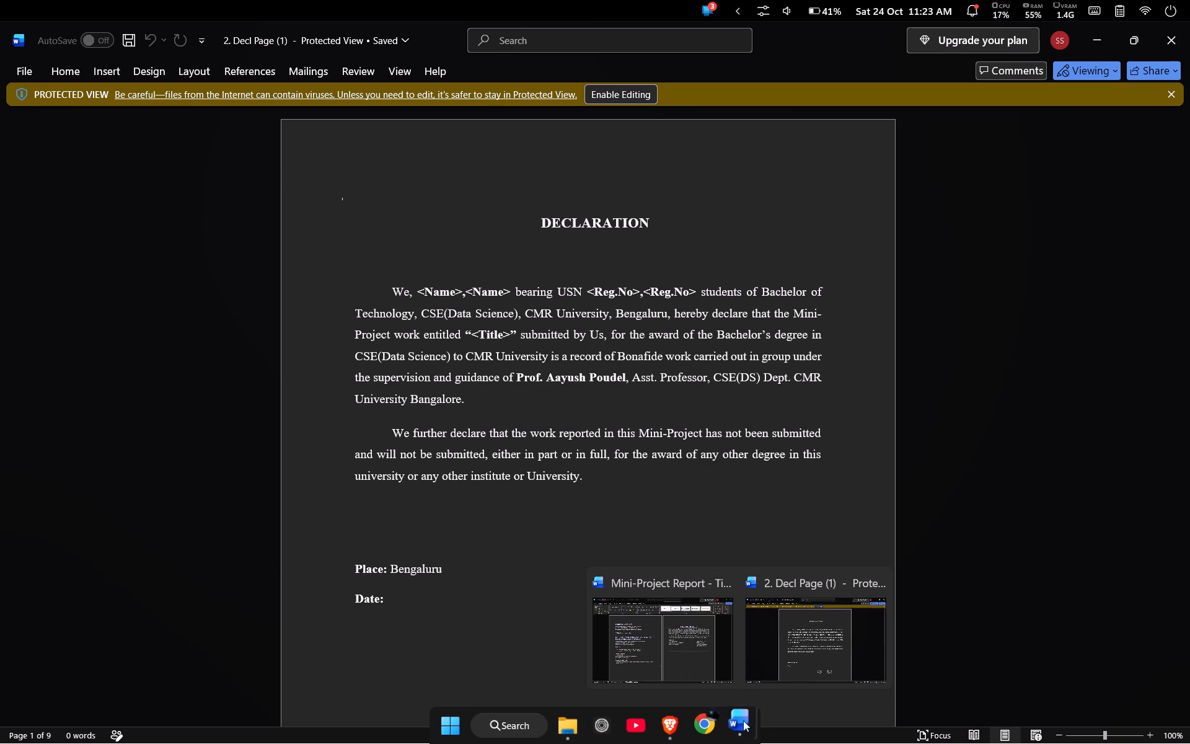
{"action": "left_click", "coordinate": [674, 645]}
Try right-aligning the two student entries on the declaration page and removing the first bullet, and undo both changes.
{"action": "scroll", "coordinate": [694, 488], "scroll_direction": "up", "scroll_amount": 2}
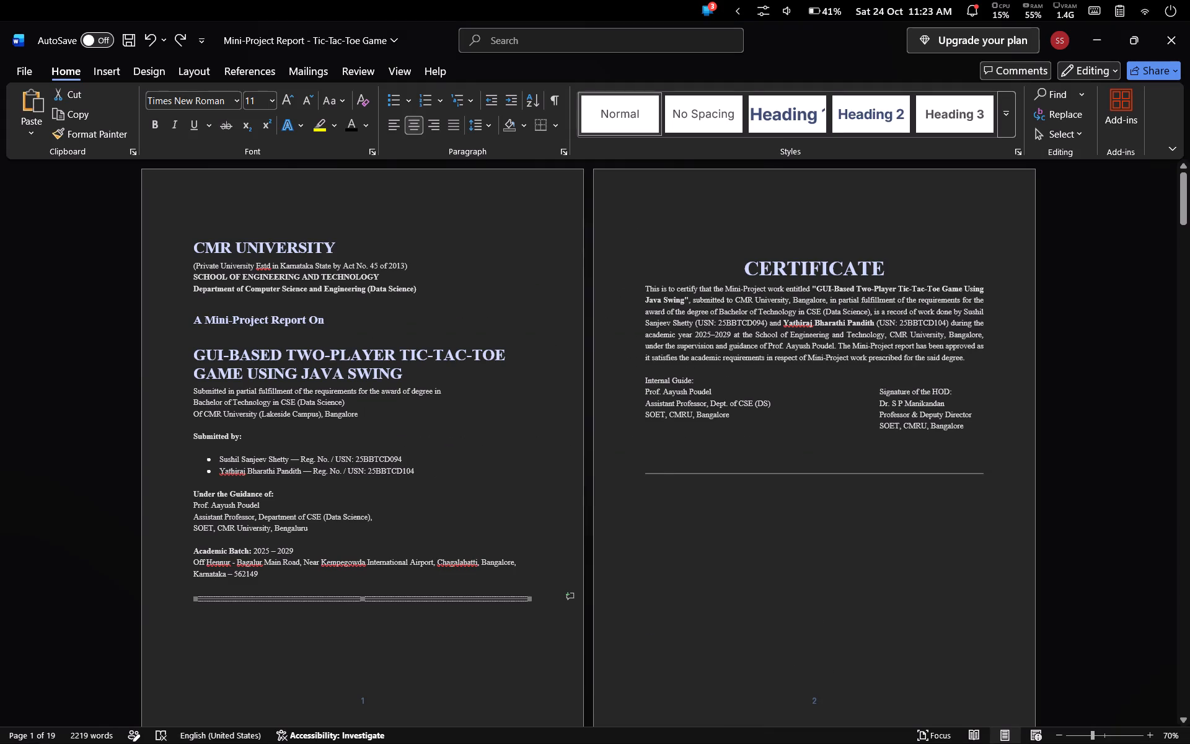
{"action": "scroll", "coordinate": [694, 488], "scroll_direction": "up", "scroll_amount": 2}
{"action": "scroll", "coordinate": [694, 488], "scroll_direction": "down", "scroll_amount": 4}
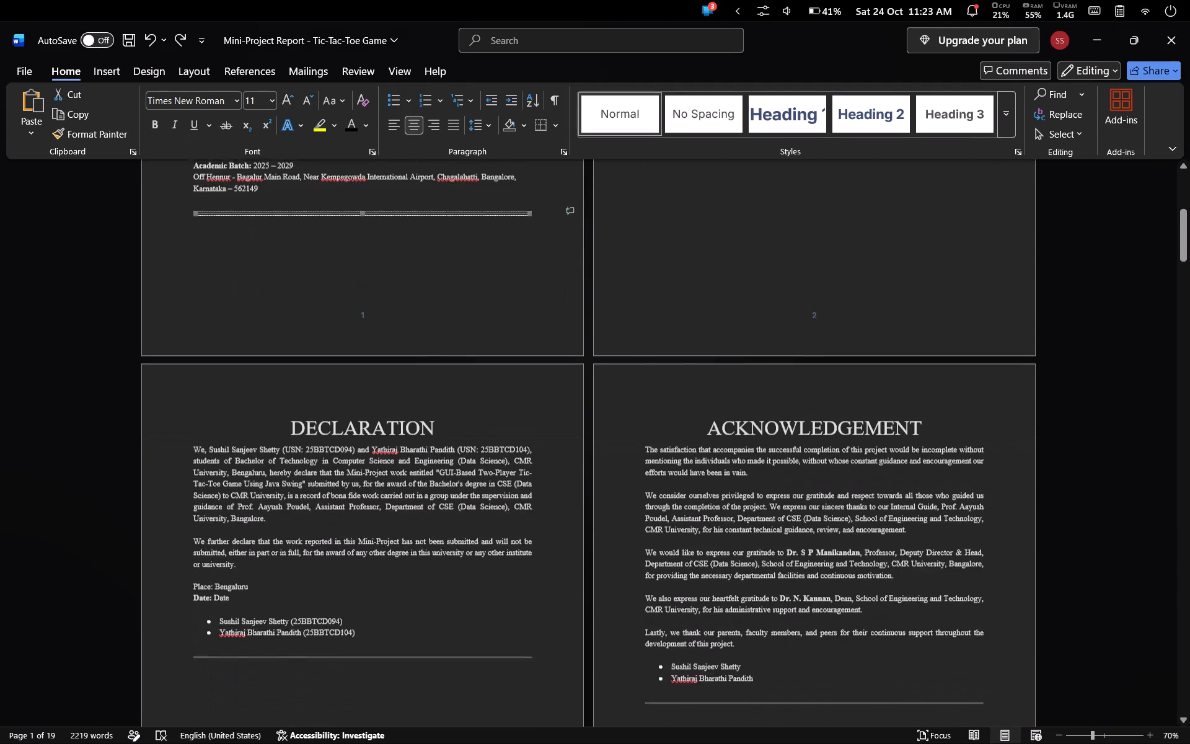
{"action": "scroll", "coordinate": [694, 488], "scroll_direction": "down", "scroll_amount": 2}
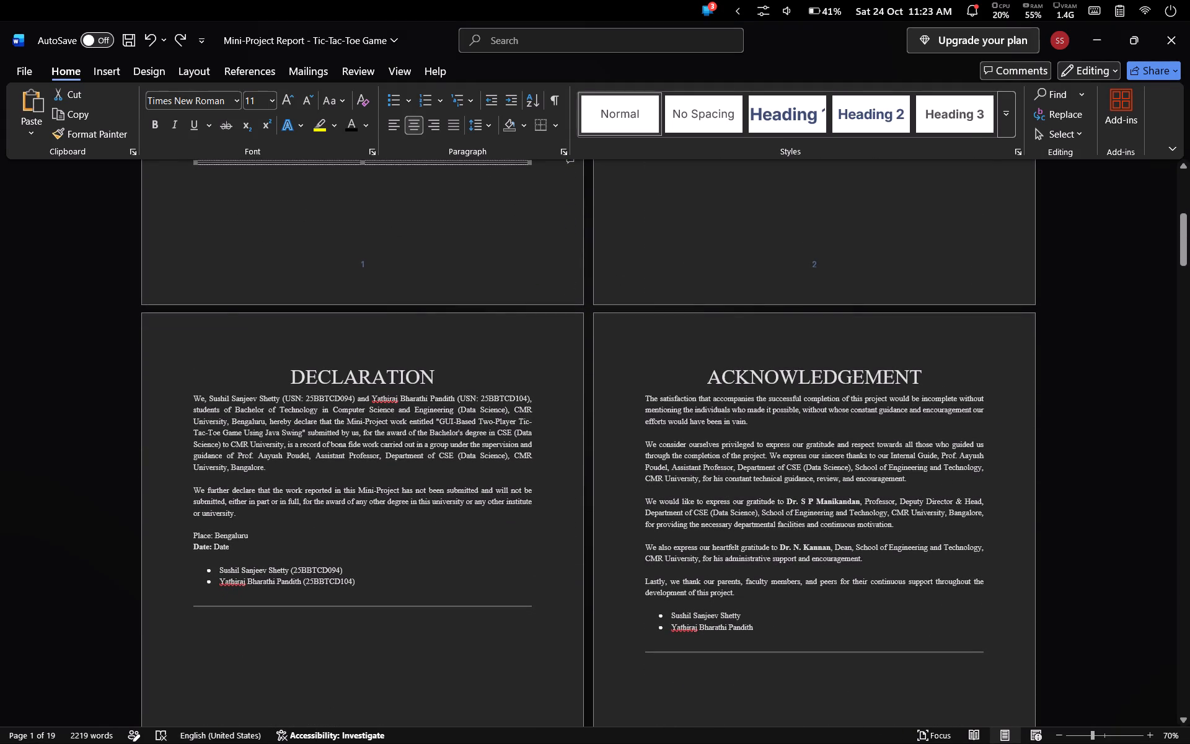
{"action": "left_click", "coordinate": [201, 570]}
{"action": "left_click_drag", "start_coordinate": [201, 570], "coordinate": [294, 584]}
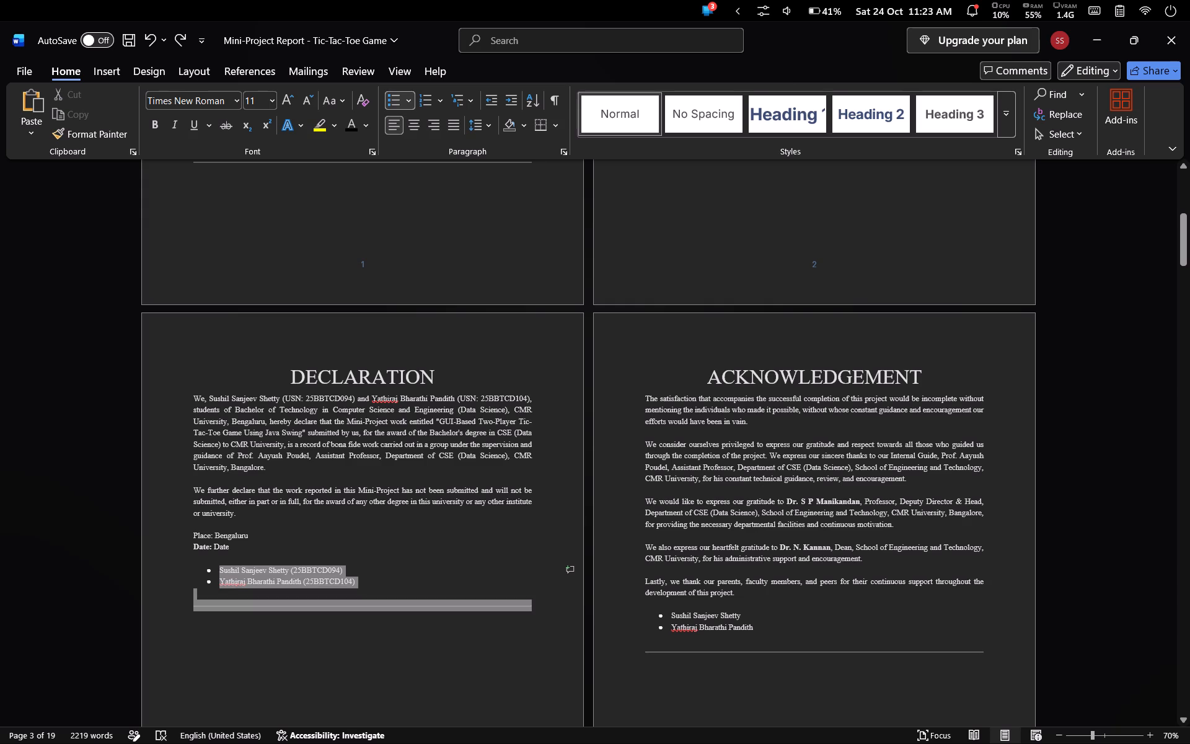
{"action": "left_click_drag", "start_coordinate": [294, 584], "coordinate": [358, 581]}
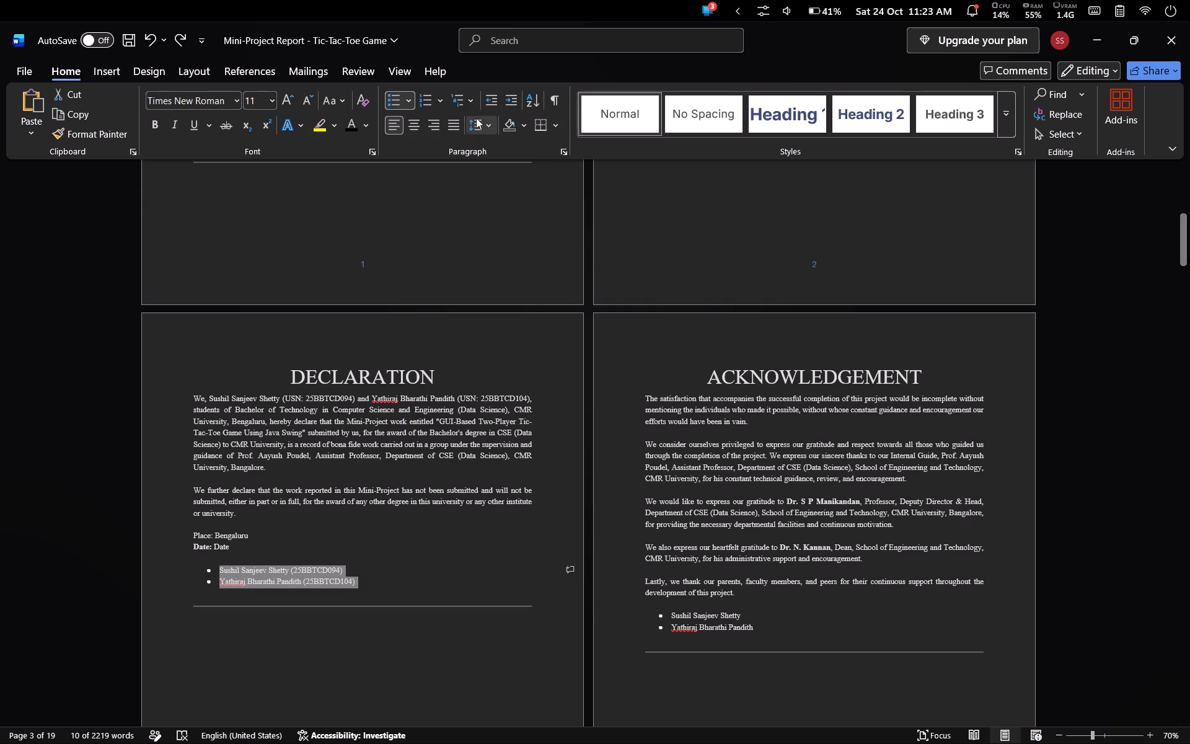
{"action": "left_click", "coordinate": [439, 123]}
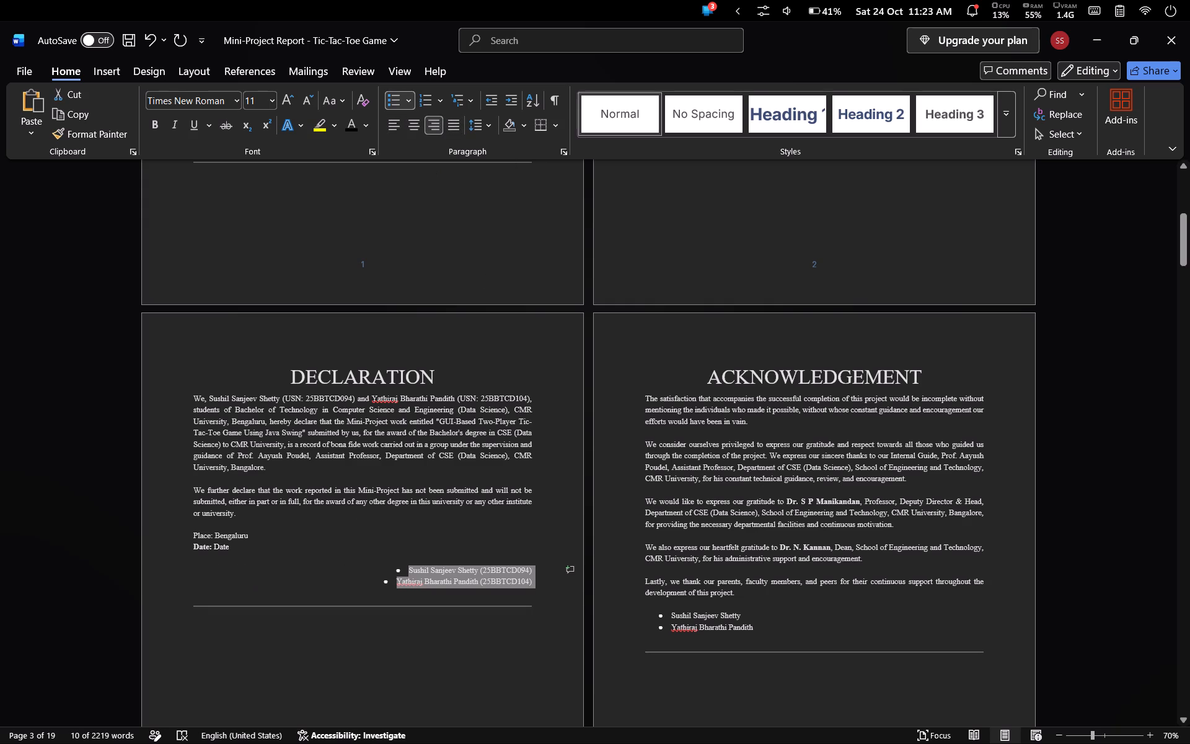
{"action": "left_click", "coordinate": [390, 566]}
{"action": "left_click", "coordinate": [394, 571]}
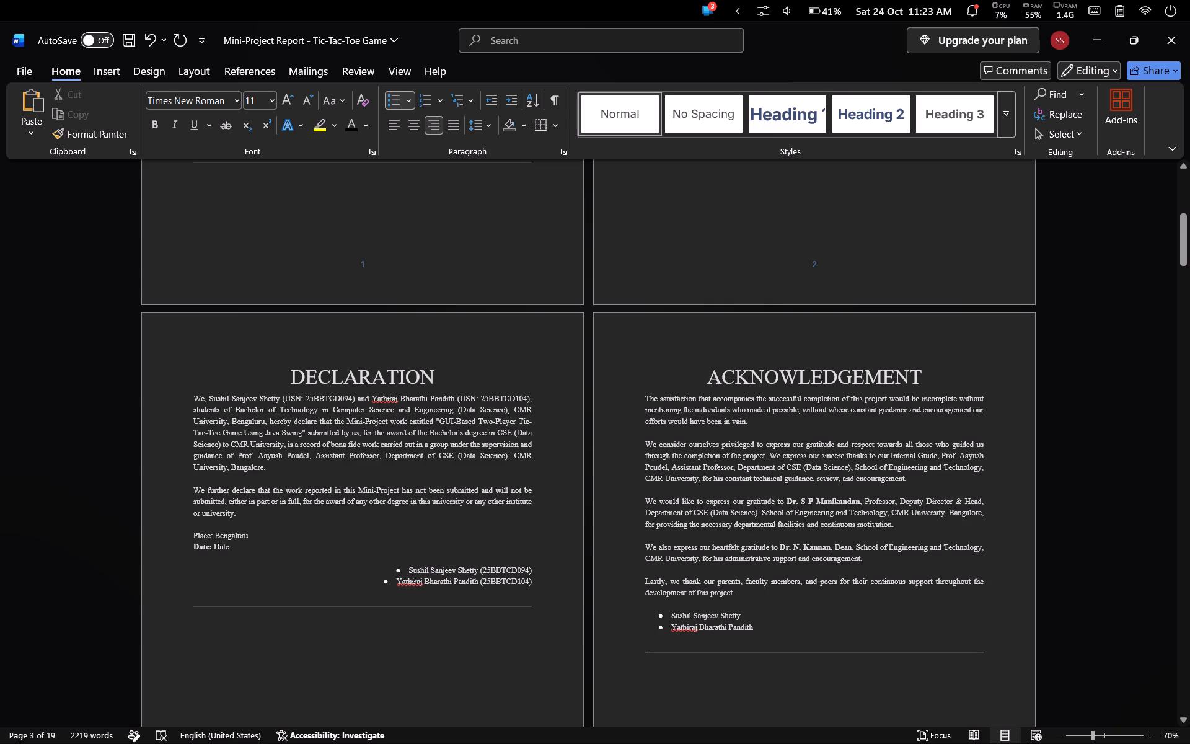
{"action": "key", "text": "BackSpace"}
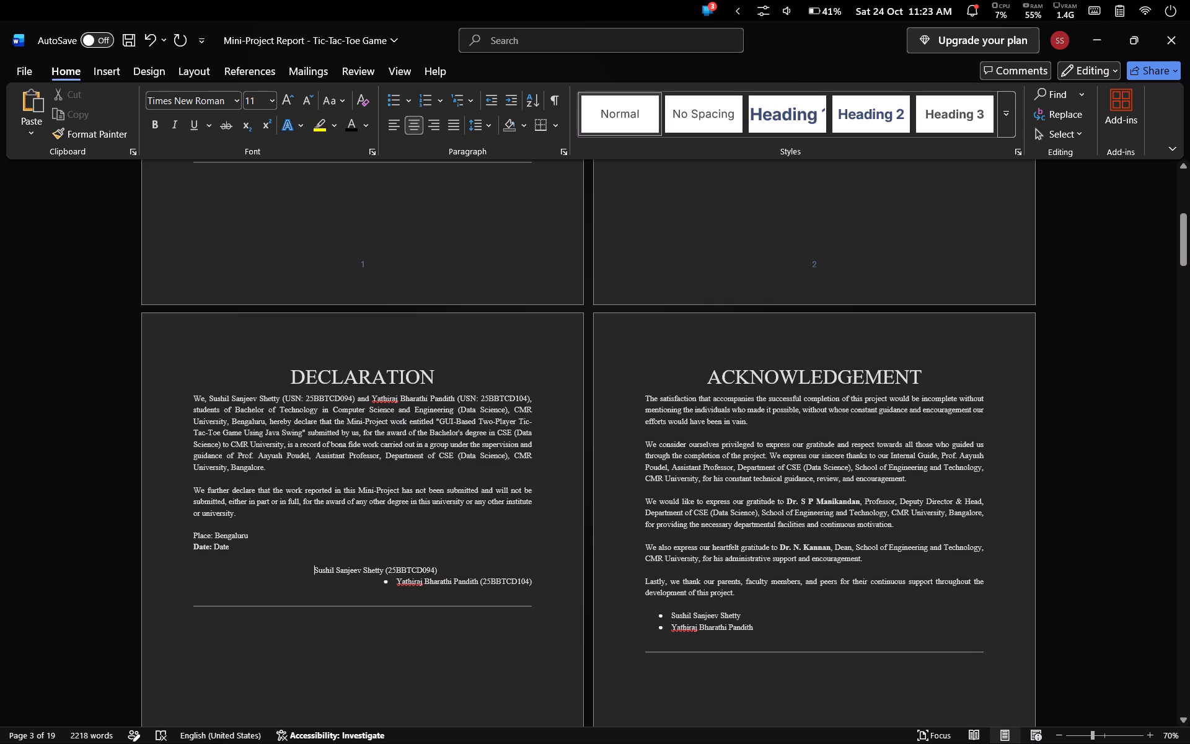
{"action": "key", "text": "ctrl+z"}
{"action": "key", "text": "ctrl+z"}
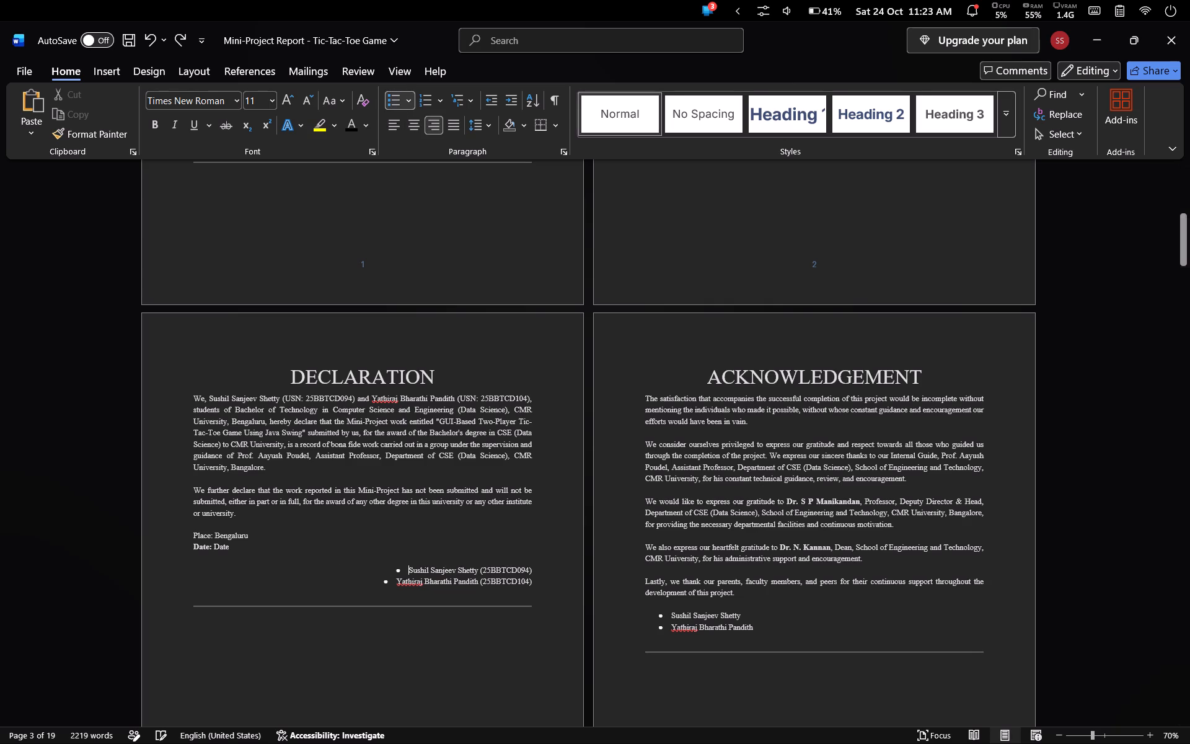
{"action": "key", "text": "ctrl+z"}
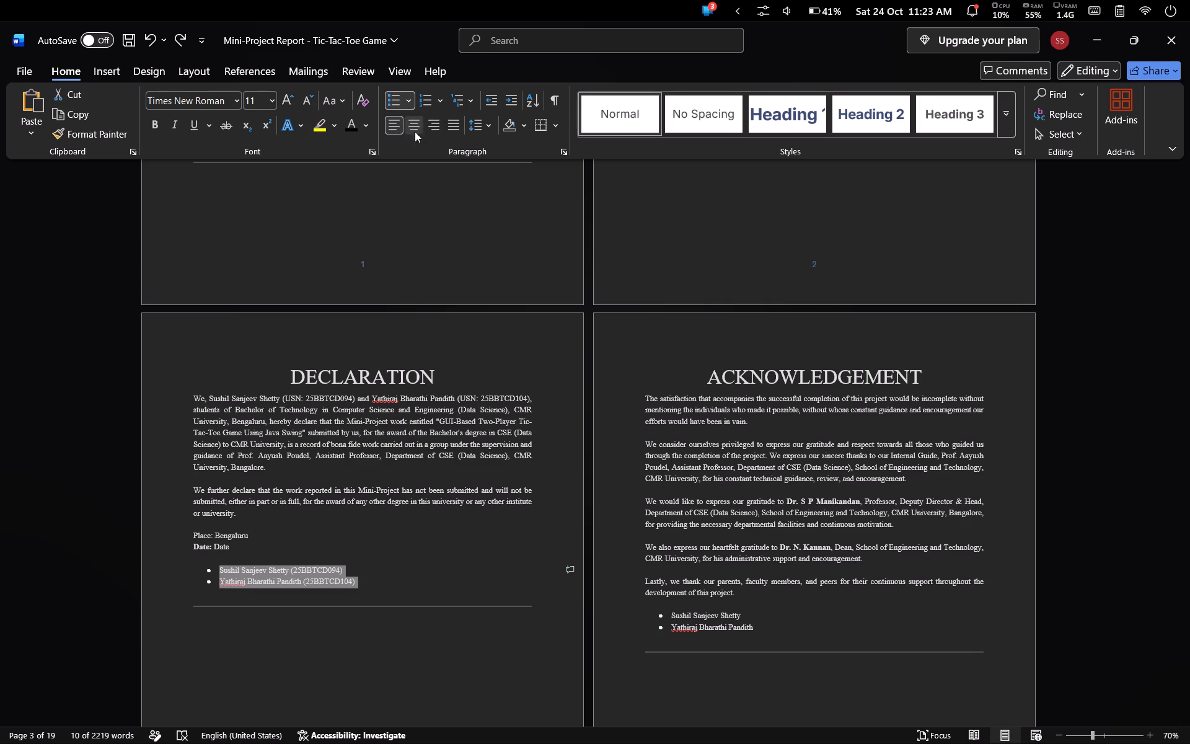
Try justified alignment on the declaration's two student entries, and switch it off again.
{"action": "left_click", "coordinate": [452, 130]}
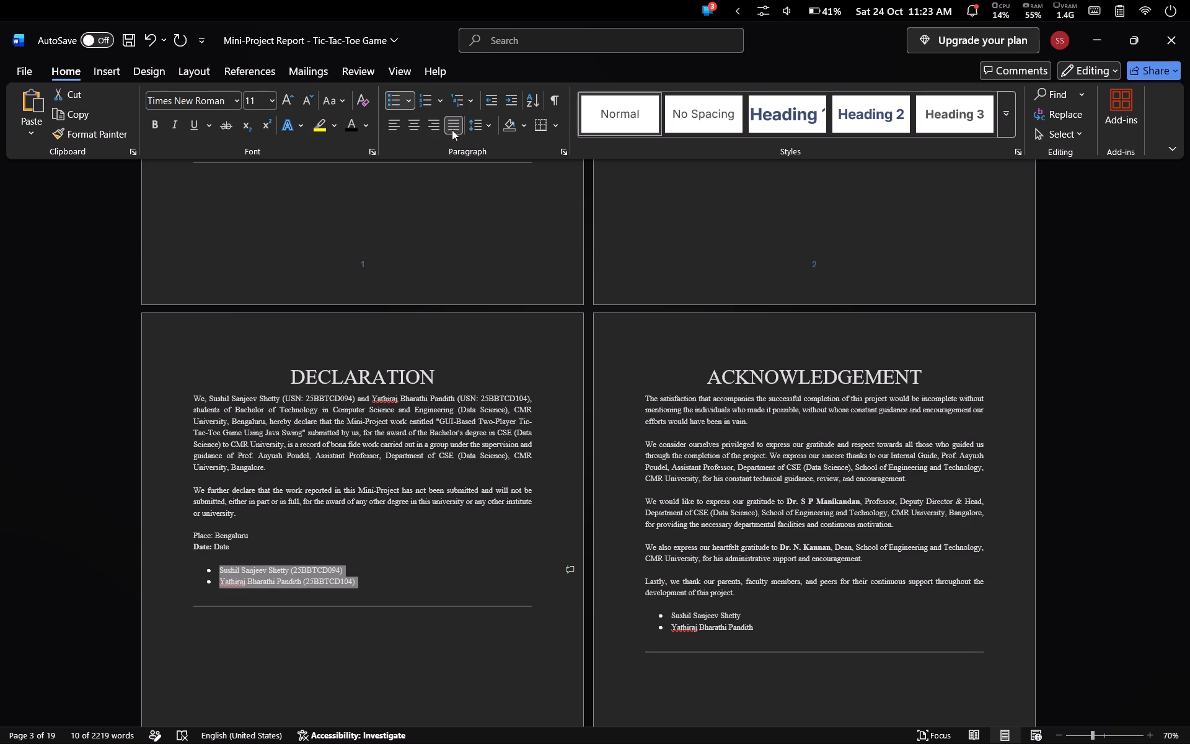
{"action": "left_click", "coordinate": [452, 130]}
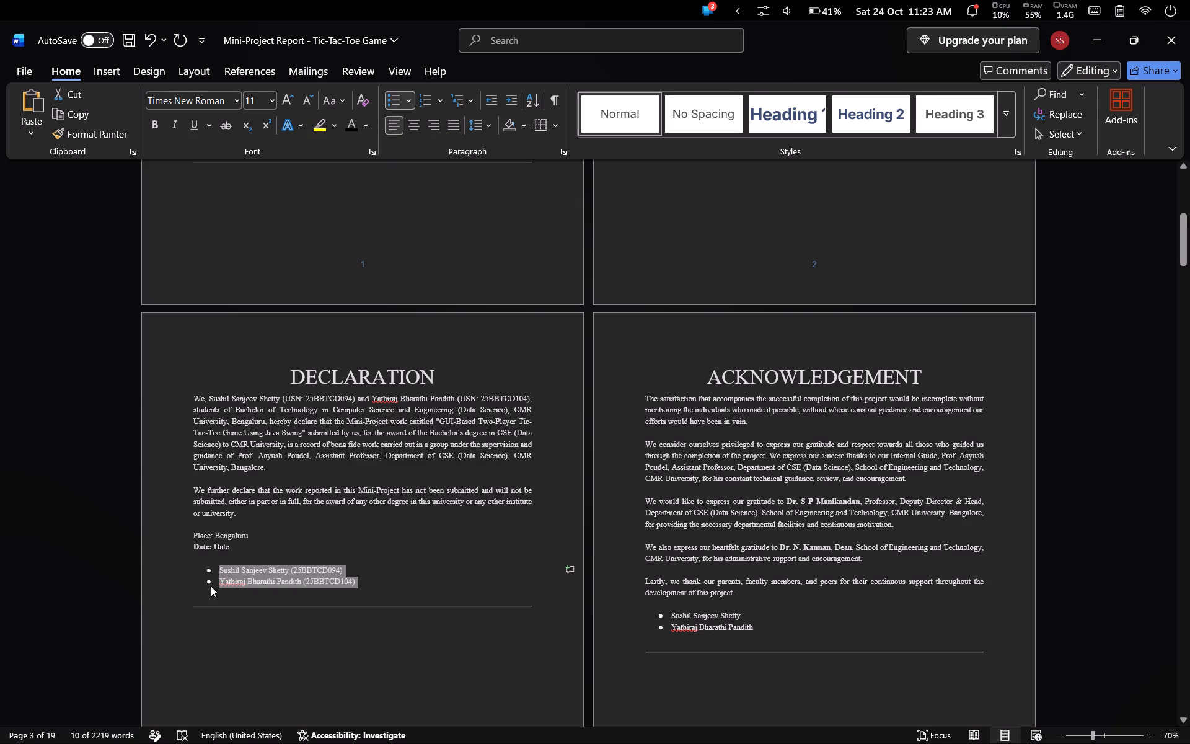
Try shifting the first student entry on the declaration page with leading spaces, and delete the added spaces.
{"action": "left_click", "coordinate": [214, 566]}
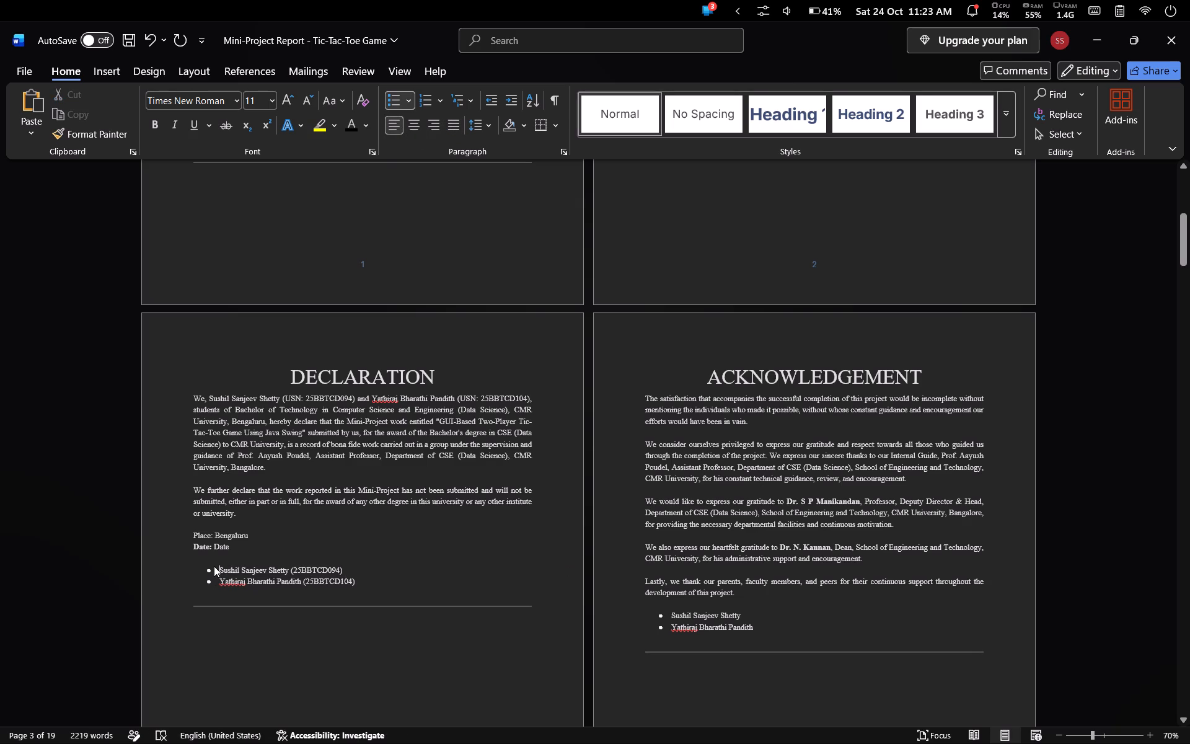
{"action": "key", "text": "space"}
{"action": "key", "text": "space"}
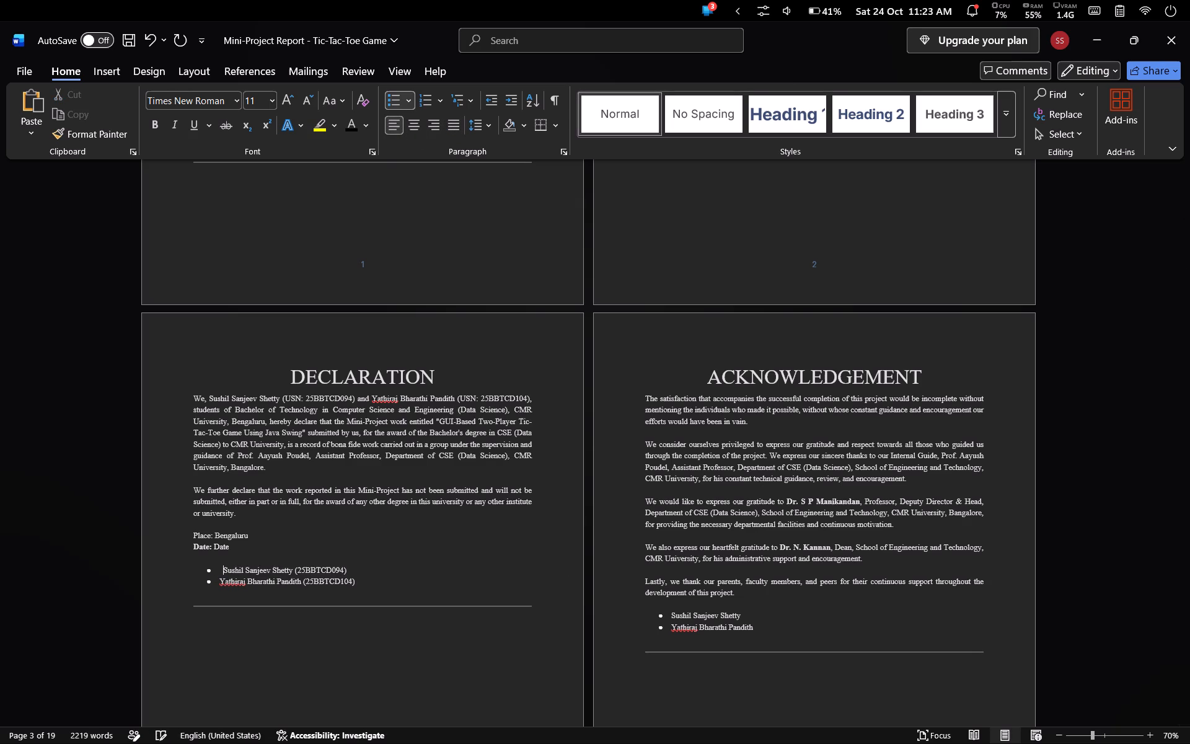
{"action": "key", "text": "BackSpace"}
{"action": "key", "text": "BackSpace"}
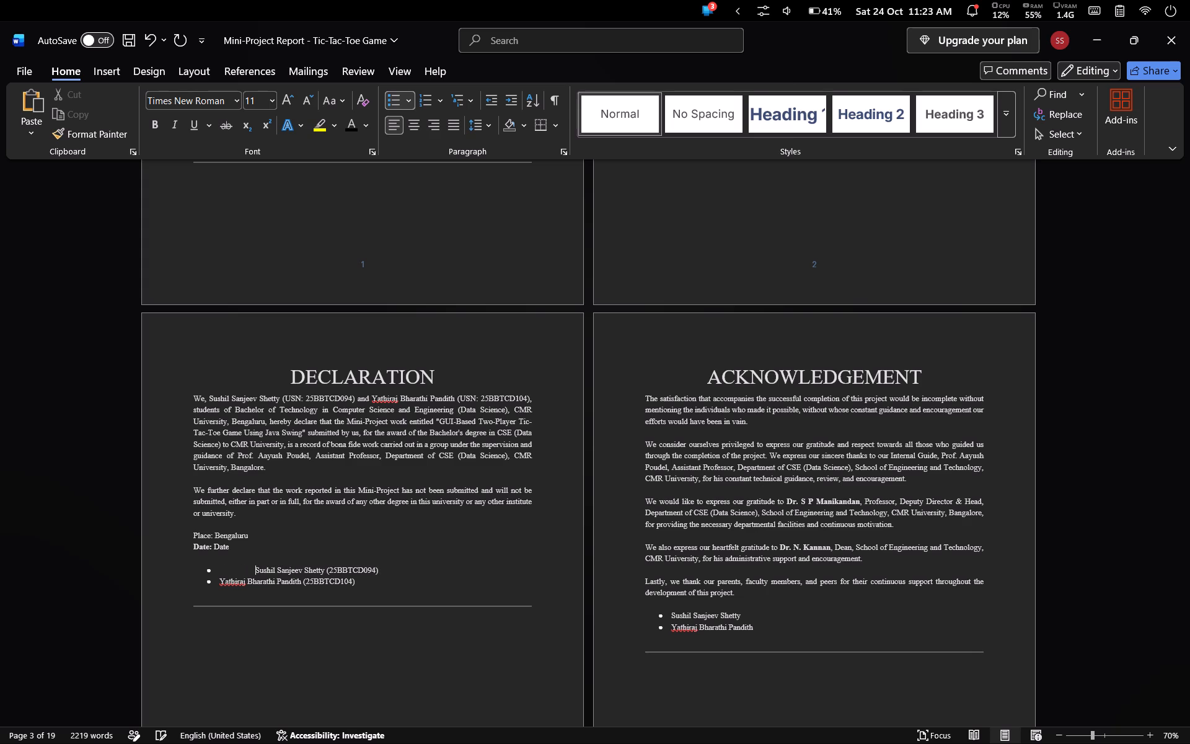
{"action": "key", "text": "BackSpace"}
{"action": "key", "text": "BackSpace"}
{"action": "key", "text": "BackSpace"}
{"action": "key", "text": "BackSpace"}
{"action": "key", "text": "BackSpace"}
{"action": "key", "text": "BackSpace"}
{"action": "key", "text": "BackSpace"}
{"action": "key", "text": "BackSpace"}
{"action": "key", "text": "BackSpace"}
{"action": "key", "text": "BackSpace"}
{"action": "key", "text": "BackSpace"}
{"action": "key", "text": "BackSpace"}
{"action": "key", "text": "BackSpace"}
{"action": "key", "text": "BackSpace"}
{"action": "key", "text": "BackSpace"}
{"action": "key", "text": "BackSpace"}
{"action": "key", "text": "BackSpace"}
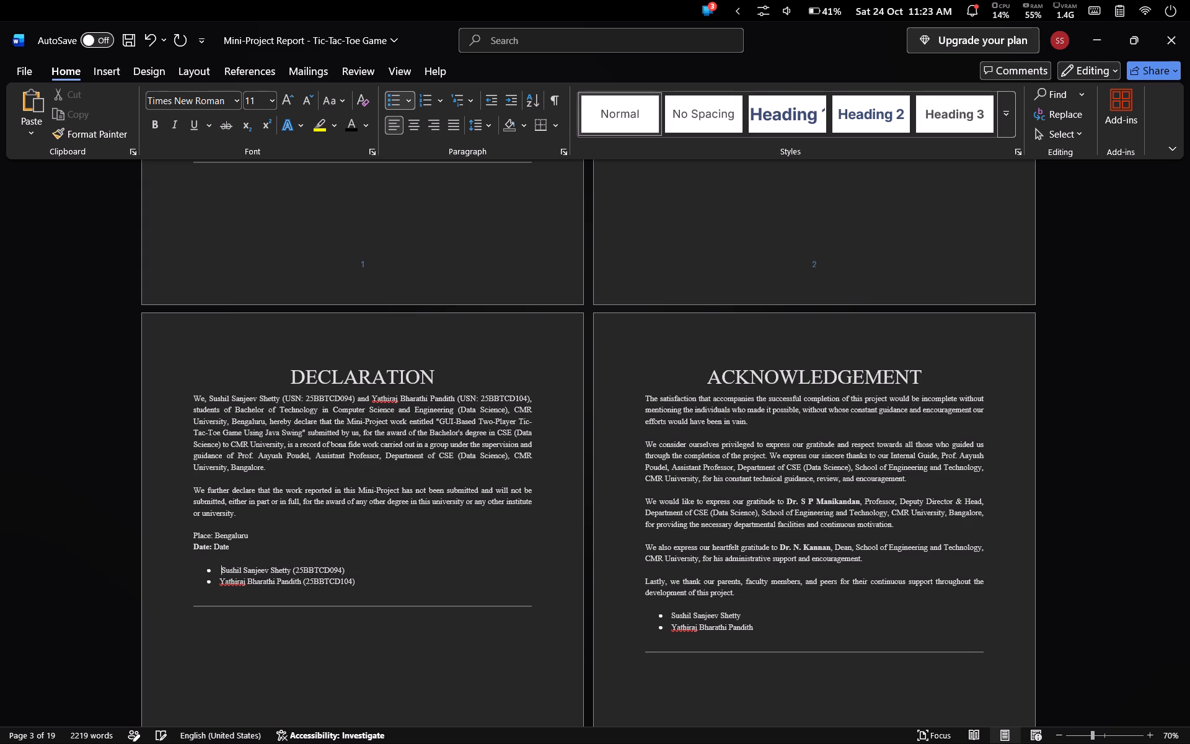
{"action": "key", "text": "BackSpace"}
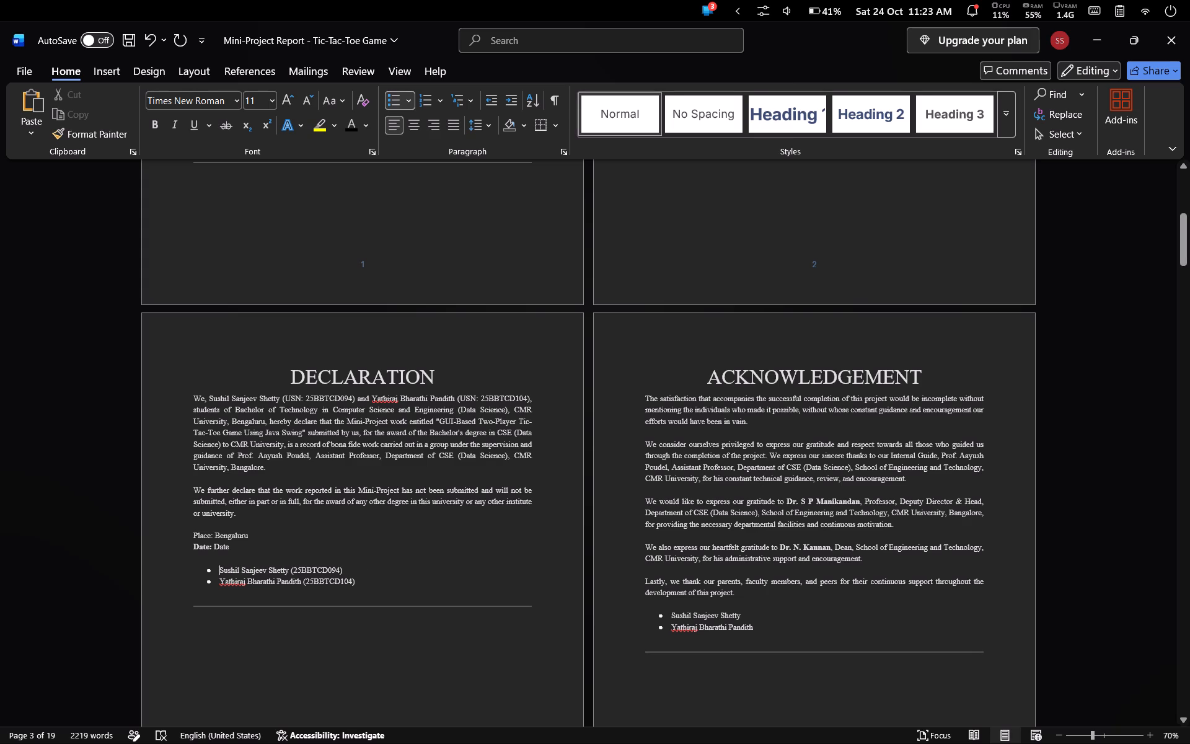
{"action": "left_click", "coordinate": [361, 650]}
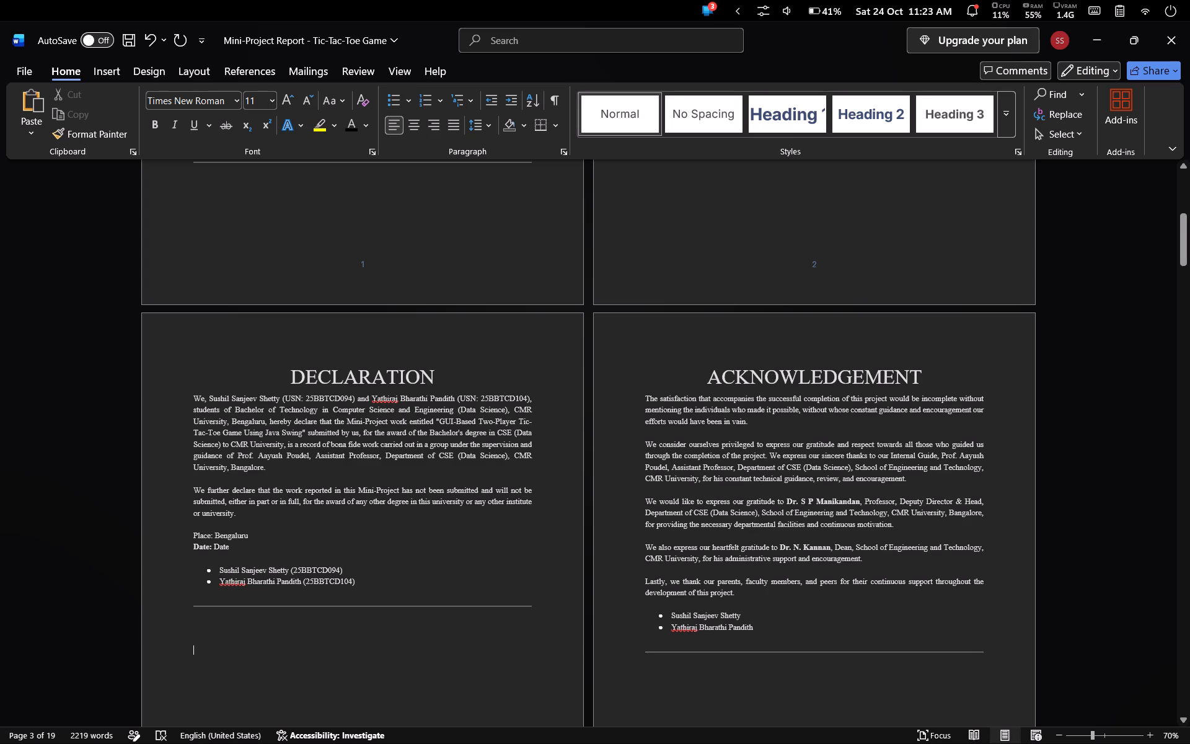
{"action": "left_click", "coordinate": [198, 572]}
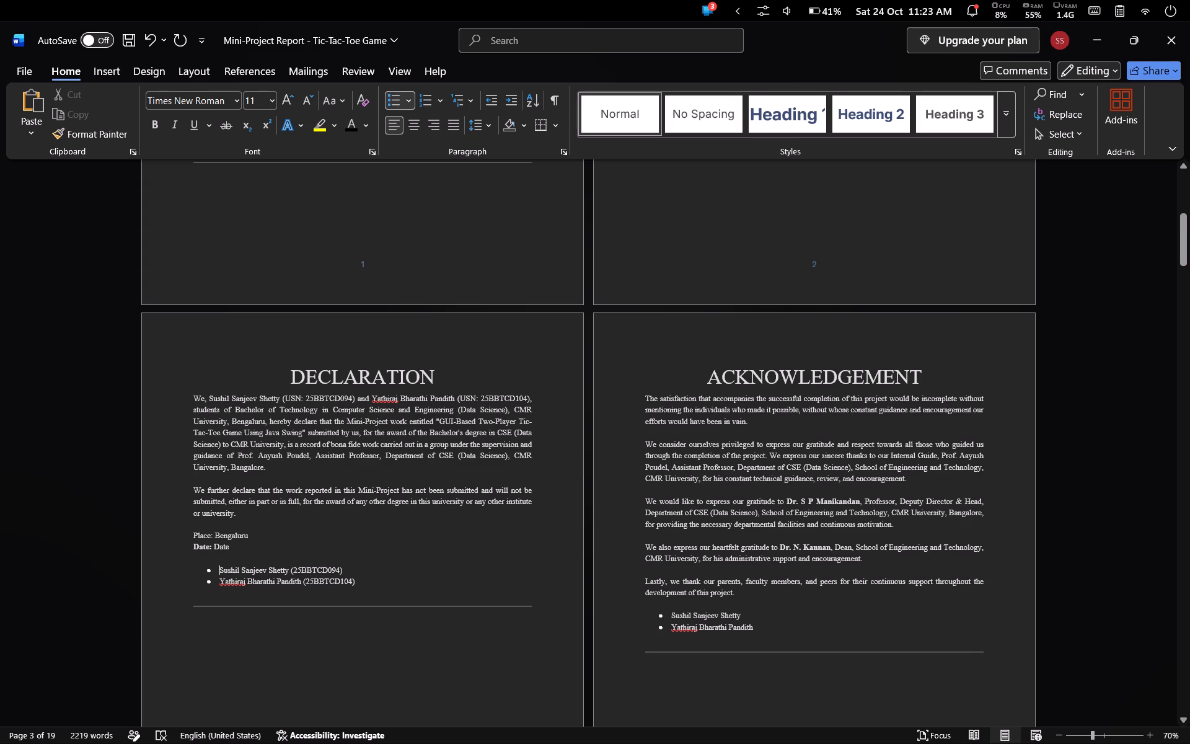
Replace the placeholder "Date" after the "Date:" label on the declaration page with blank spaces.
{"action": "left_click", "coordinate": [234, 547]}
{"action": "key", "text": "BackSpace"}
{"action": "key", "text": "BackSpace"}
{"action": "key", "text": "BackSpace"}
{"action": "key", "text": "BackSpace"}
{"action": "key", "text": "space"}
{"action": "key", "text": "space"}
{"action": "key", "text": "space"}
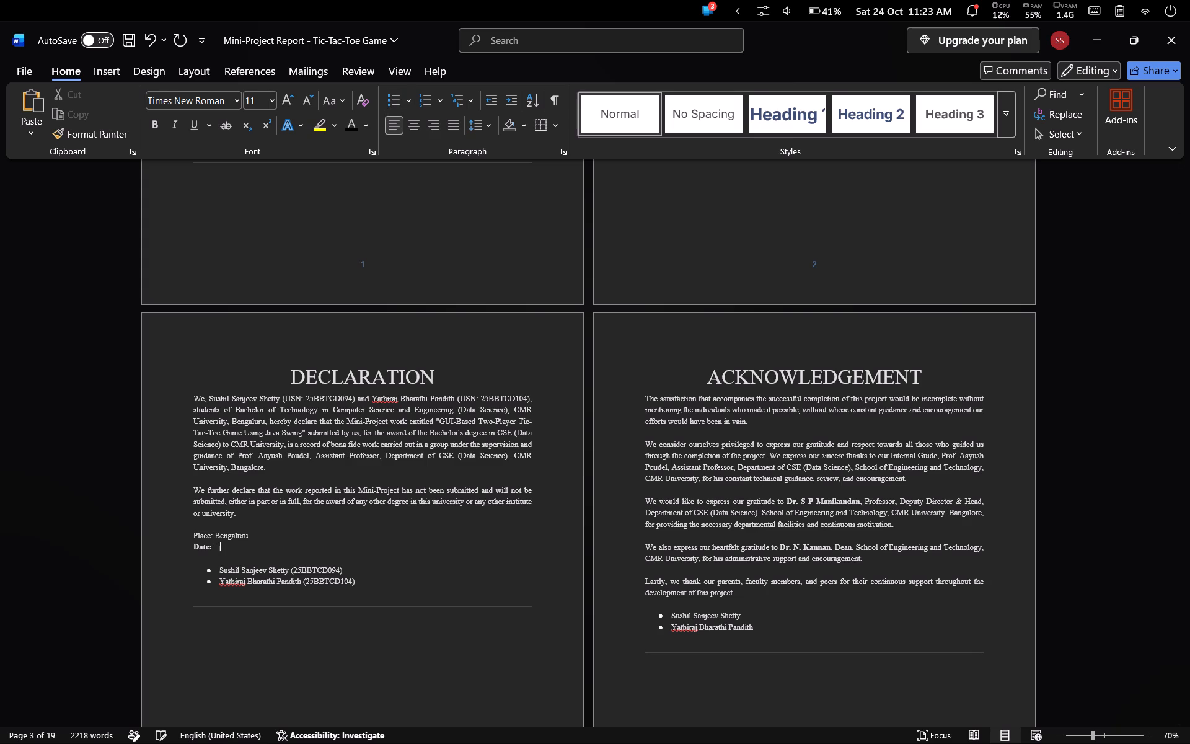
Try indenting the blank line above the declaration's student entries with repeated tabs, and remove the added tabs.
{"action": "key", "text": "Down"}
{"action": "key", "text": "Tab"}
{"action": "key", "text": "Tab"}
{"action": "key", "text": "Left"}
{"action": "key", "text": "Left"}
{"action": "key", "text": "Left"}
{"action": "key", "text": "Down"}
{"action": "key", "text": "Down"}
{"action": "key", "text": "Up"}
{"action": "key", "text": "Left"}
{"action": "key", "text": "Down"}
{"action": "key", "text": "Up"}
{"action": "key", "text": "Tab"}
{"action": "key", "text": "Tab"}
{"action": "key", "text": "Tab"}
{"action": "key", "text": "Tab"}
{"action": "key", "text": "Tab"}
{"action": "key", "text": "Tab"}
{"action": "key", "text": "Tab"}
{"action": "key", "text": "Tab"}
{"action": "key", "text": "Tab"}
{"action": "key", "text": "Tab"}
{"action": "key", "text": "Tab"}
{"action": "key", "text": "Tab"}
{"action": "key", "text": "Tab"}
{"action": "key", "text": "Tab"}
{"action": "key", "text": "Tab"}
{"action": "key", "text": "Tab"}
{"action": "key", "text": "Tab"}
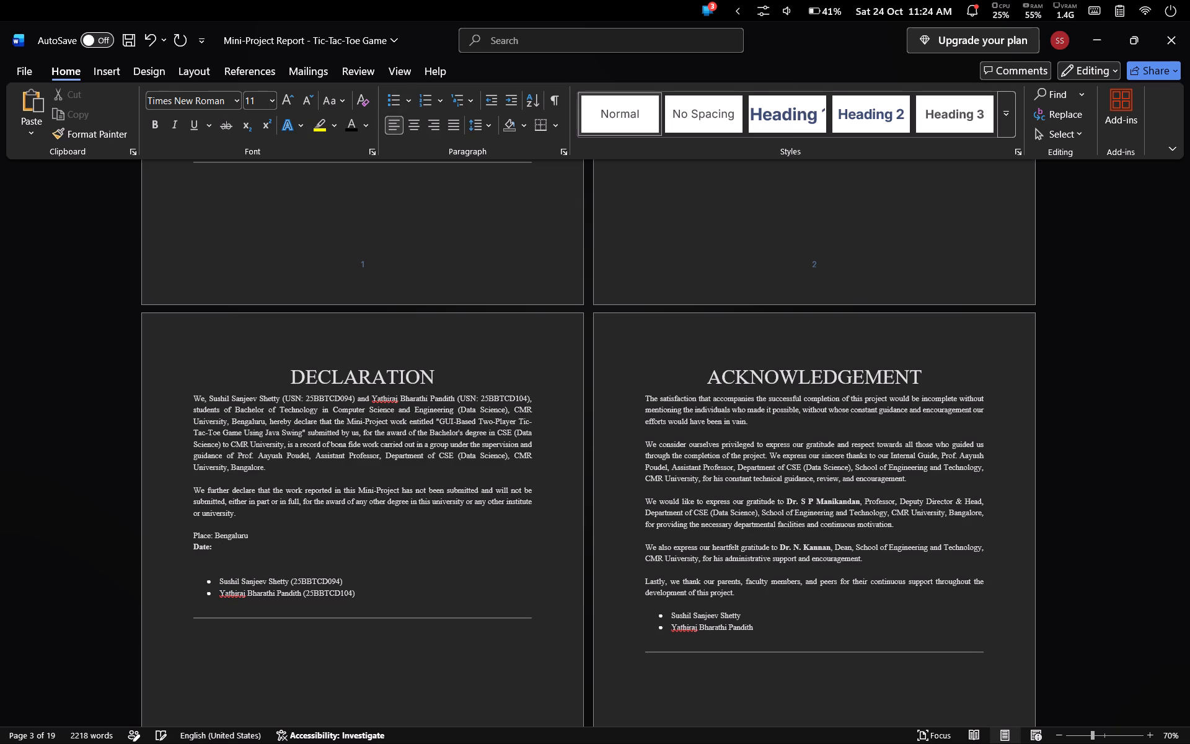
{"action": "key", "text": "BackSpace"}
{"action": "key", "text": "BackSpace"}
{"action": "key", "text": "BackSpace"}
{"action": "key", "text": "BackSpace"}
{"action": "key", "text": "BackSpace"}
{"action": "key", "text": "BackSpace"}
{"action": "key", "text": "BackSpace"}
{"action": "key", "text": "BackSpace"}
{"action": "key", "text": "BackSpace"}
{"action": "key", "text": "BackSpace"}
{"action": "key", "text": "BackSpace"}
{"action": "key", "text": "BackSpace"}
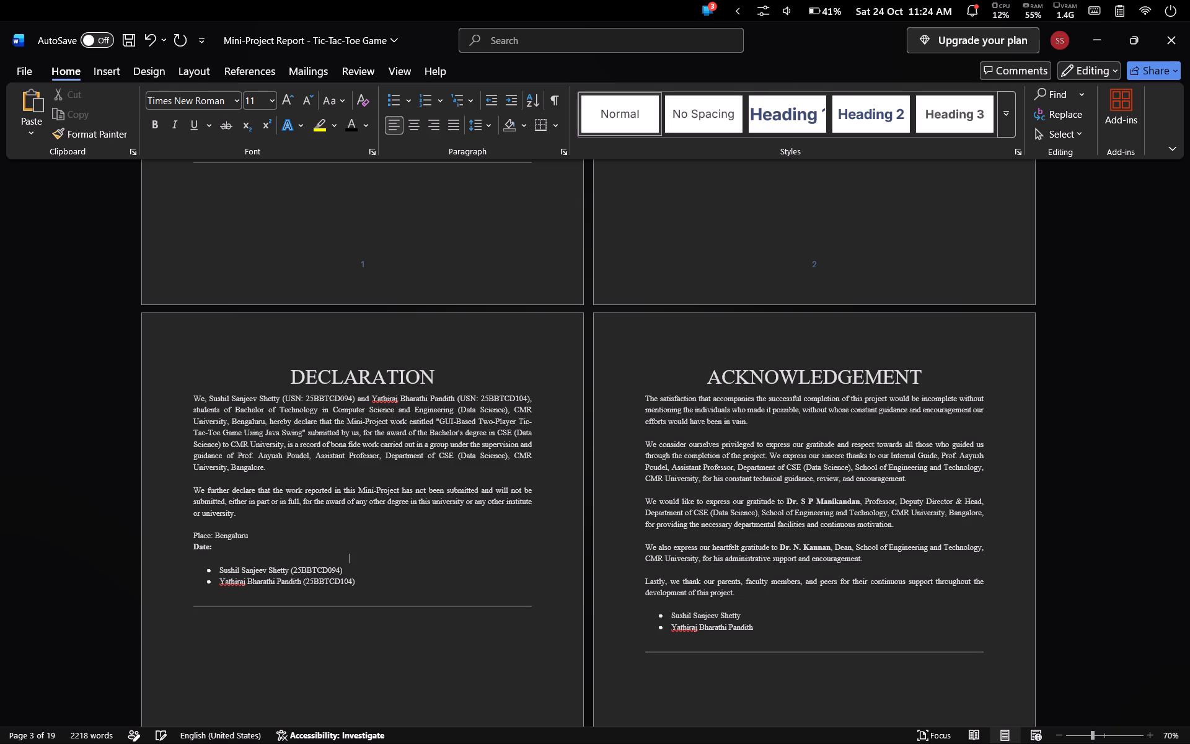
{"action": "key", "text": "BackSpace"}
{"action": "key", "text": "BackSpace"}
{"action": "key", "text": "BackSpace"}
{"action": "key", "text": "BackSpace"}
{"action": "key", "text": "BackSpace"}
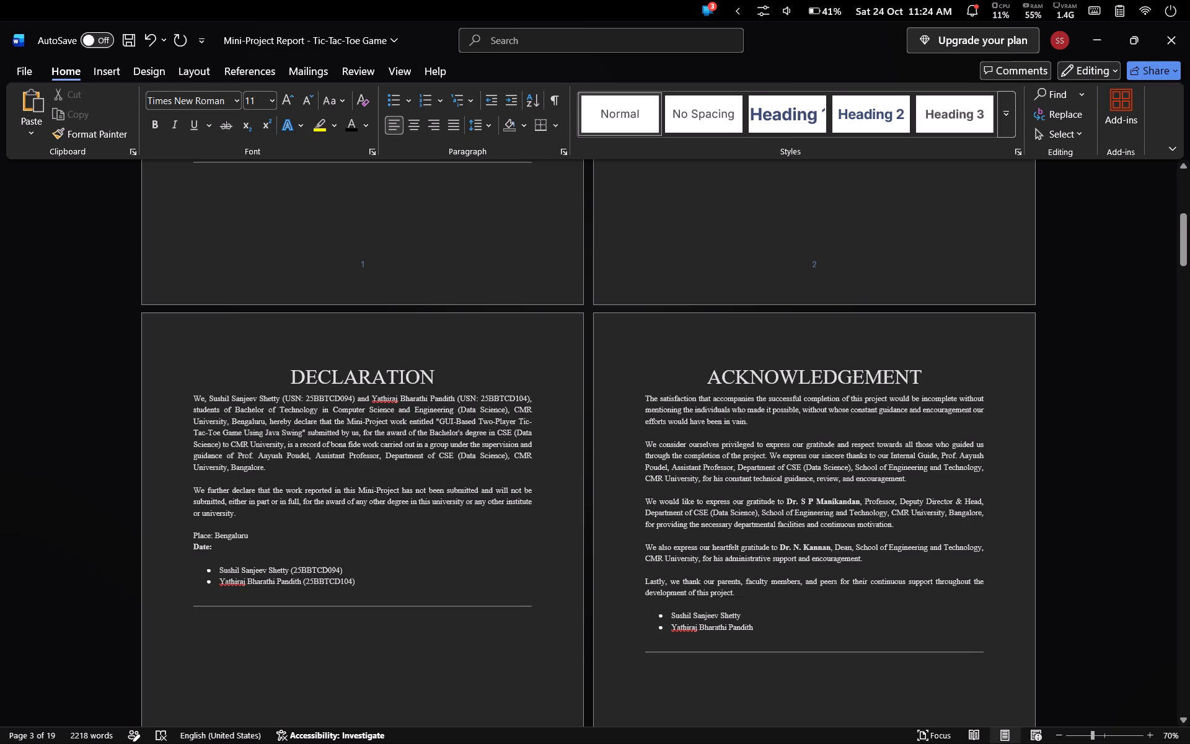
Remove the bullets from both student entries below "Date:" on the declaration page.
{"action": "left_click_drag", "start_coordinate": [212, 572], "coordinate": [362, 598]}
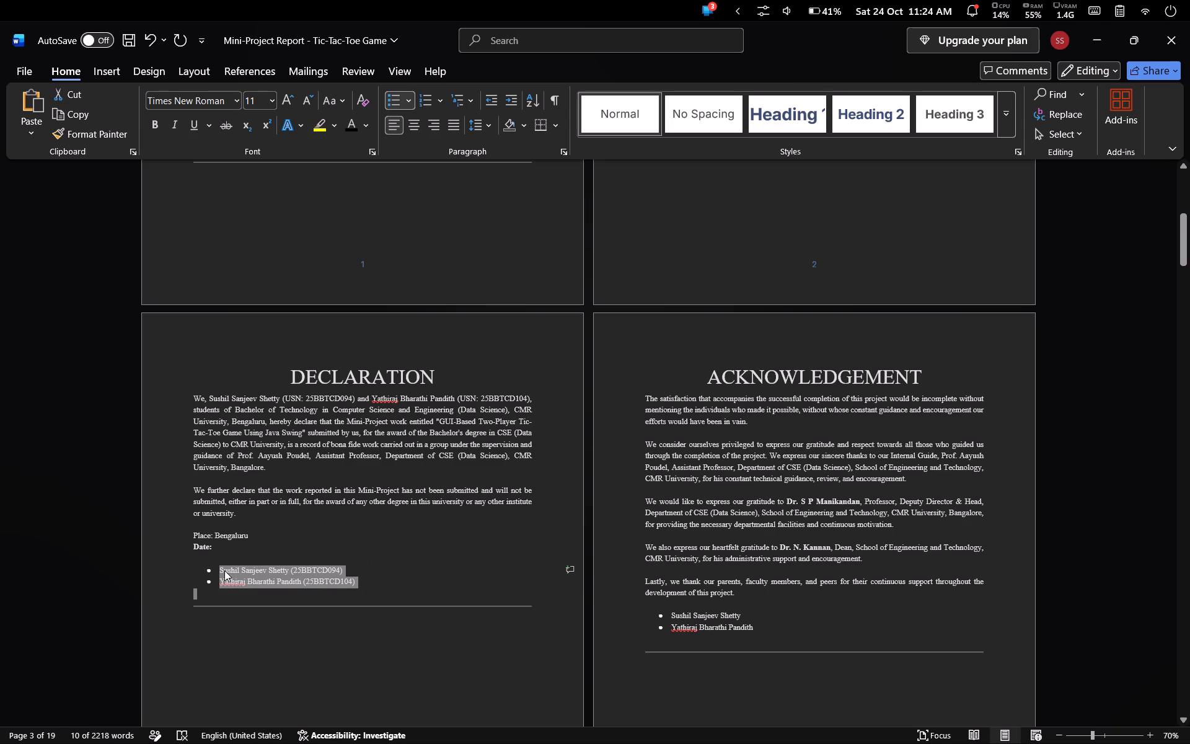
{"action": "left_click", "coordinate": [213, 572]}
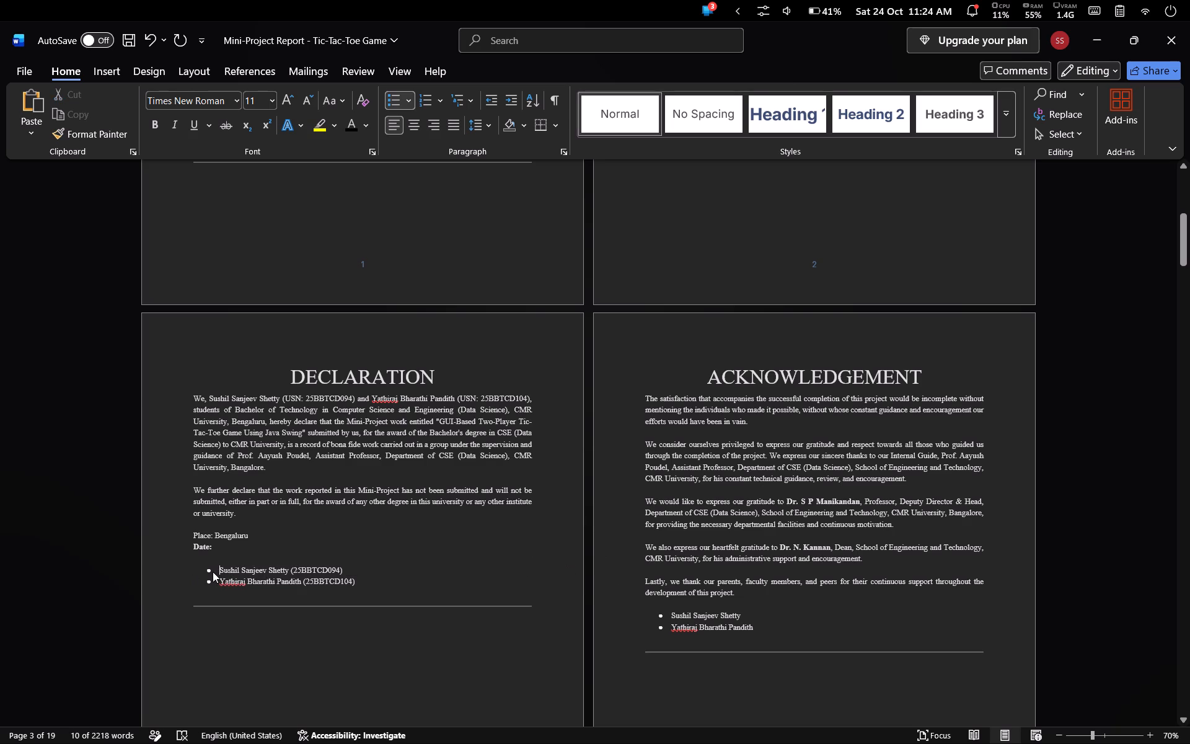
{"action": "key", "text": "BackSpace"}
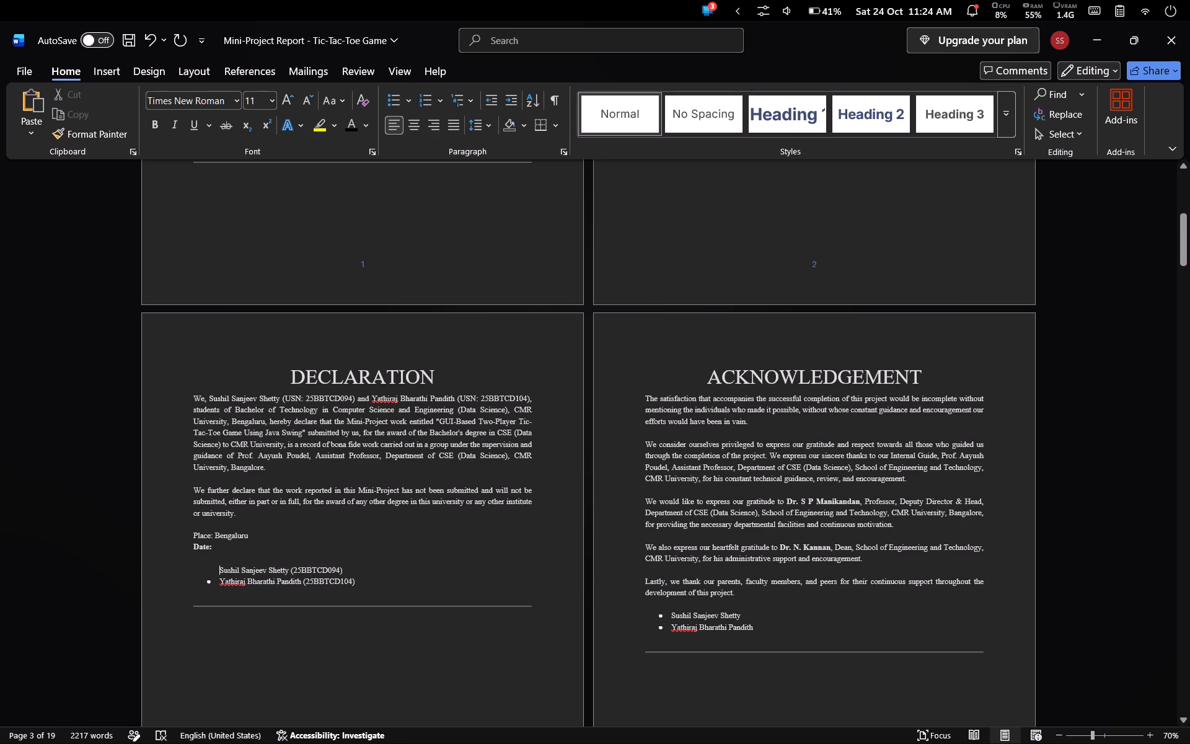
{"action": "left_click", "coordinate": [218, 588]}
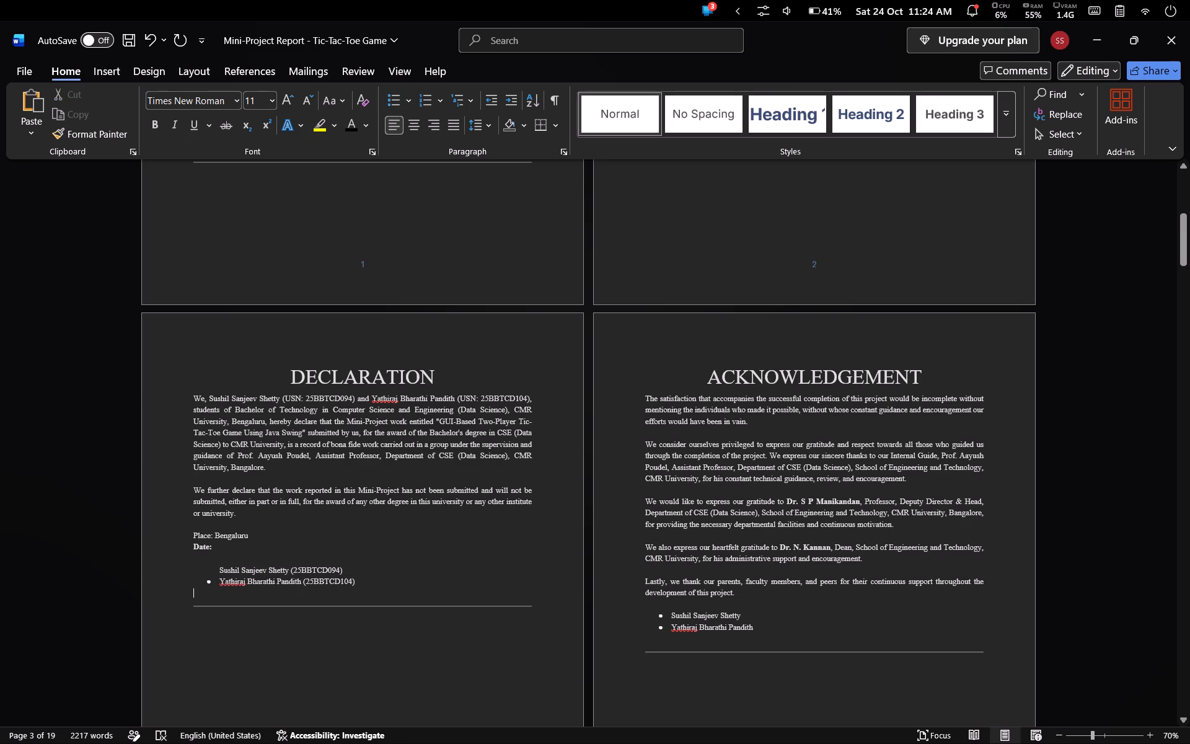
{"action": "left_click", "coordinate": [216, 582]}
{"action": "key", "text": "BackSpace"}
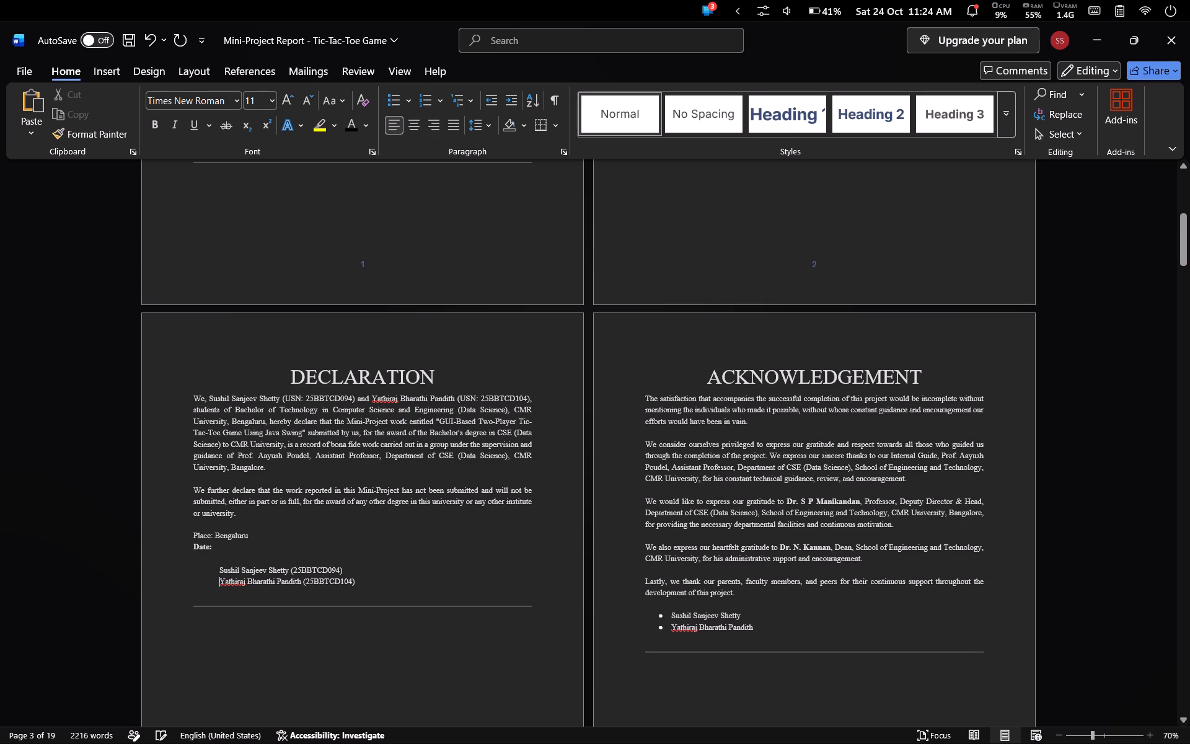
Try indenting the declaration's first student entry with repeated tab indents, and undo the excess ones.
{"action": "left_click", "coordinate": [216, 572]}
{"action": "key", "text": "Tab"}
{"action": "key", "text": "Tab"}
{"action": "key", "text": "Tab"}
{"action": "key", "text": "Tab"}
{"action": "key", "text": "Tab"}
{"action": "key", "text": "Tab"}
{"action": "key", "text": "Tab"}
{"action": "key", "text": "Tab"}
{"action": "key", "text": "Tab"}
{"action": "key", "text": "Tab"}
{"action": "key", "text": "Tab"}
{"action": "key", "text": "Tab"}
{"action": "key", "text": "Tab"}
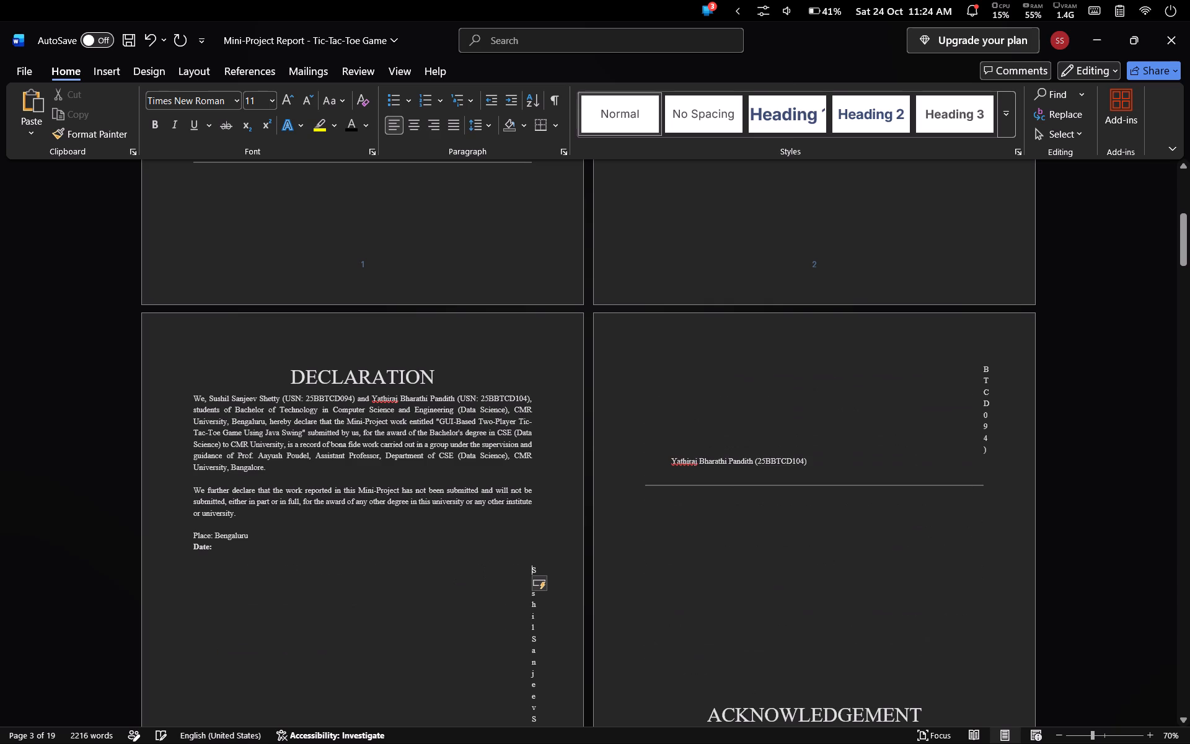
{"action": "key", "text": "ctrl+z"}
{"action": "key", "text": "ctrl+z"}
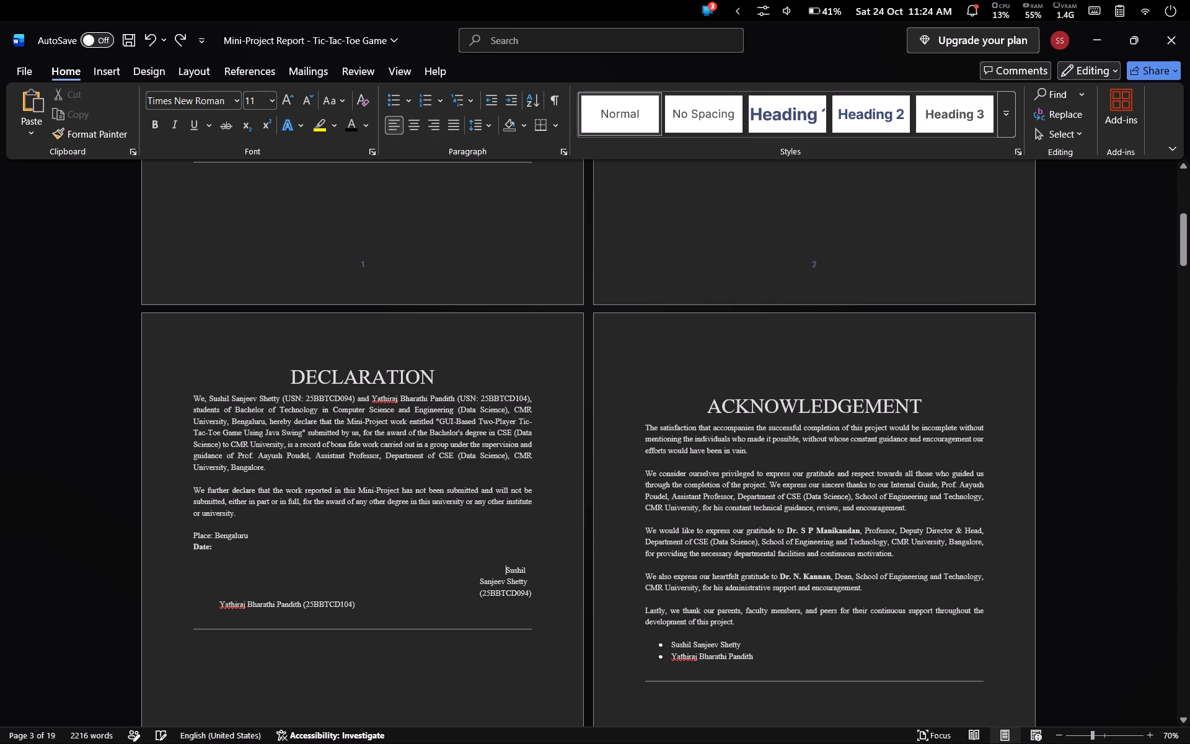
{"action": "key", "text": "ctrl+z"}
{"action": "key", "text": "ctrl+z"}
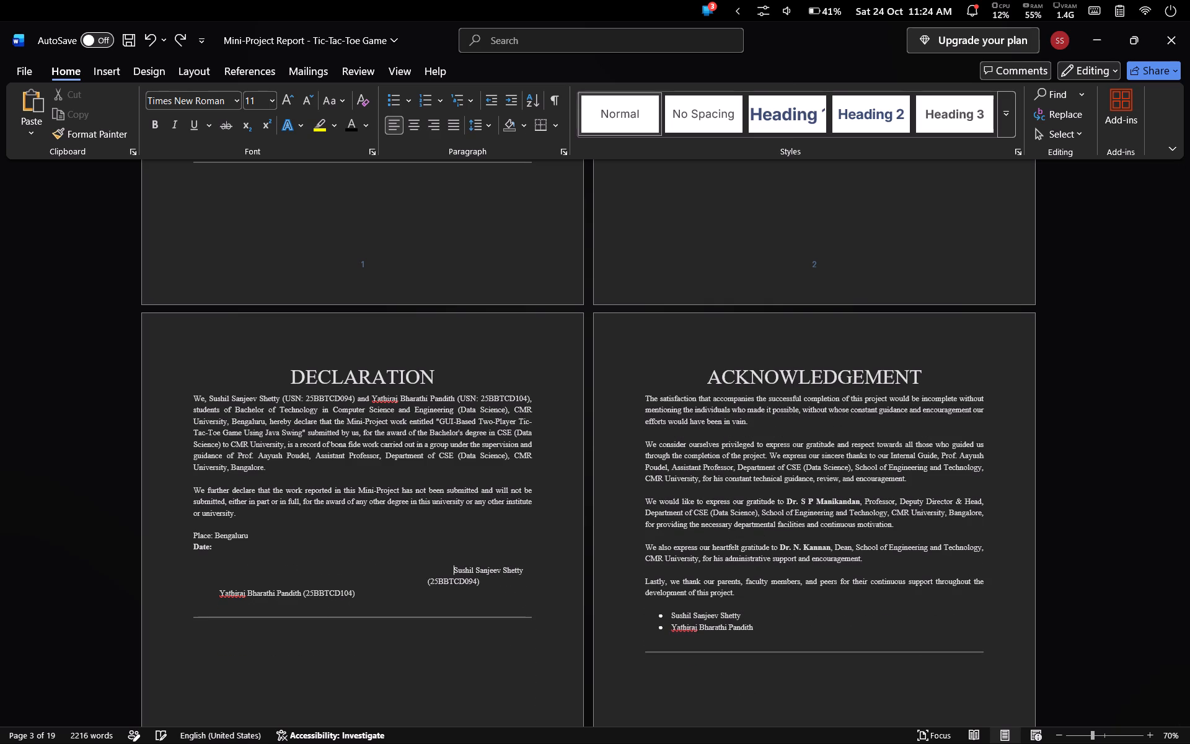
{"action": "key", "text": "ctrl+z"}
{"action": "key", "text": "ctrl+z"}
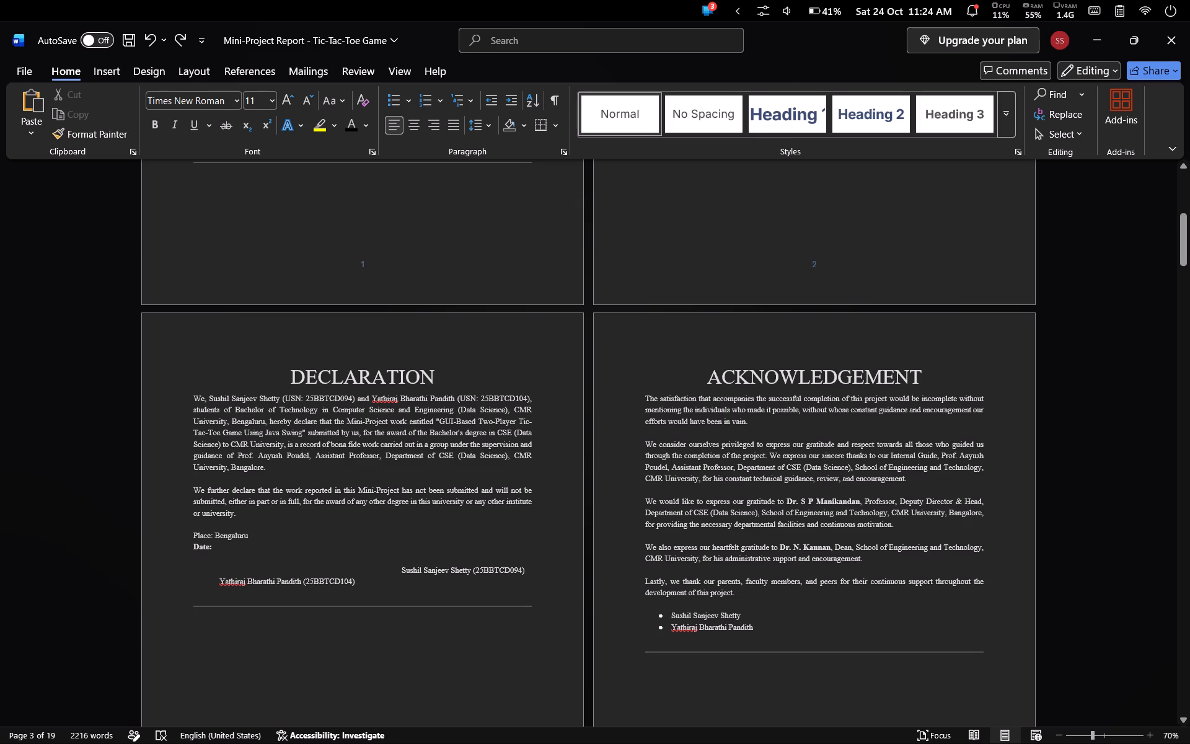
Indent the declaration's second student entry by six tab stops, undoing any extra indent that wraps the line.
{"action": "left_click", "coordinate": [208, 585]}
{"action": "key", "text": "Tab"}
{"action": "key", "text": "Tab"}
{"action": "key", "text": "Tab"}
{"action": "key", "text": "Tab"}
{"action": "key", "text": "Tab"}
{"action": "key", "text": "Tab"}
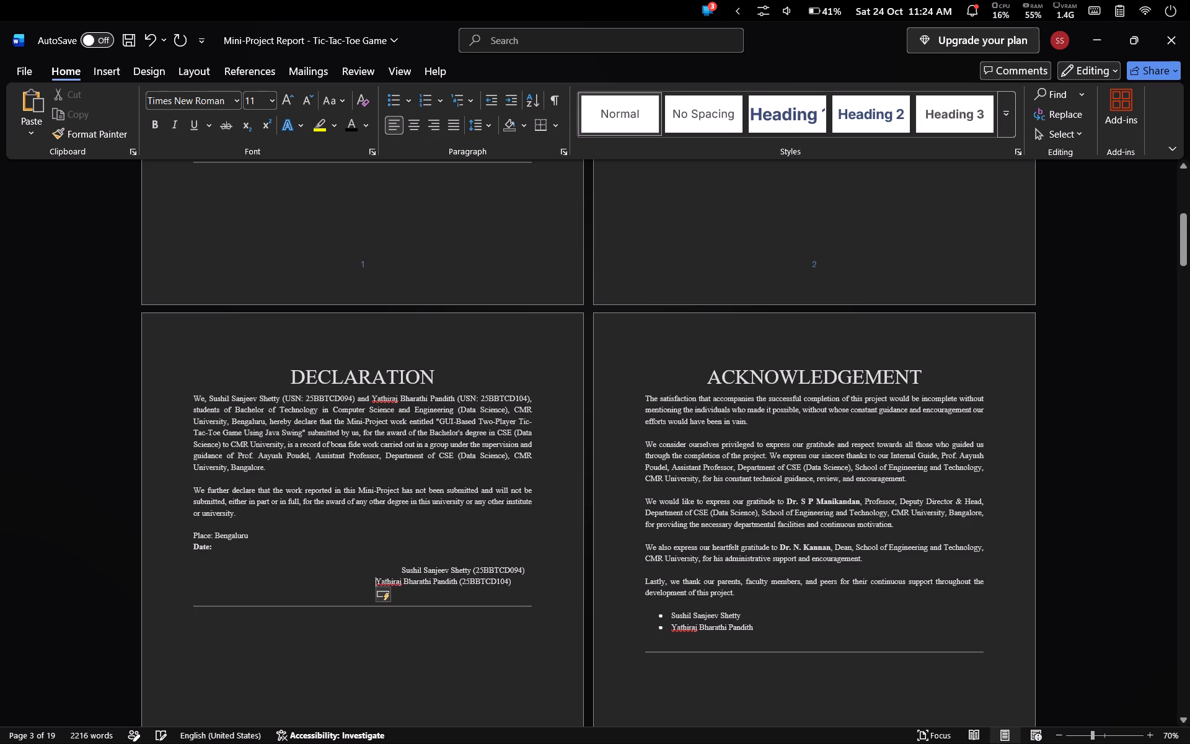
{"action": "key", "text": "Tab"}
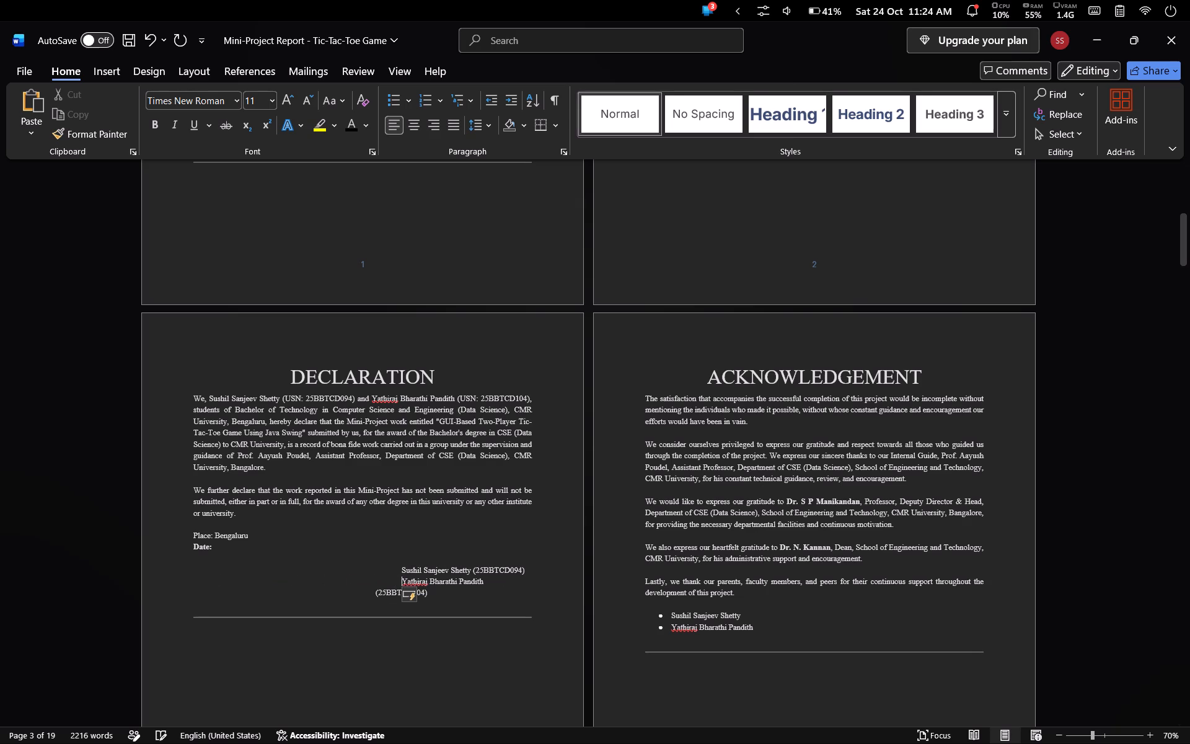
{"action": "key", "text": "ctrl+z"}
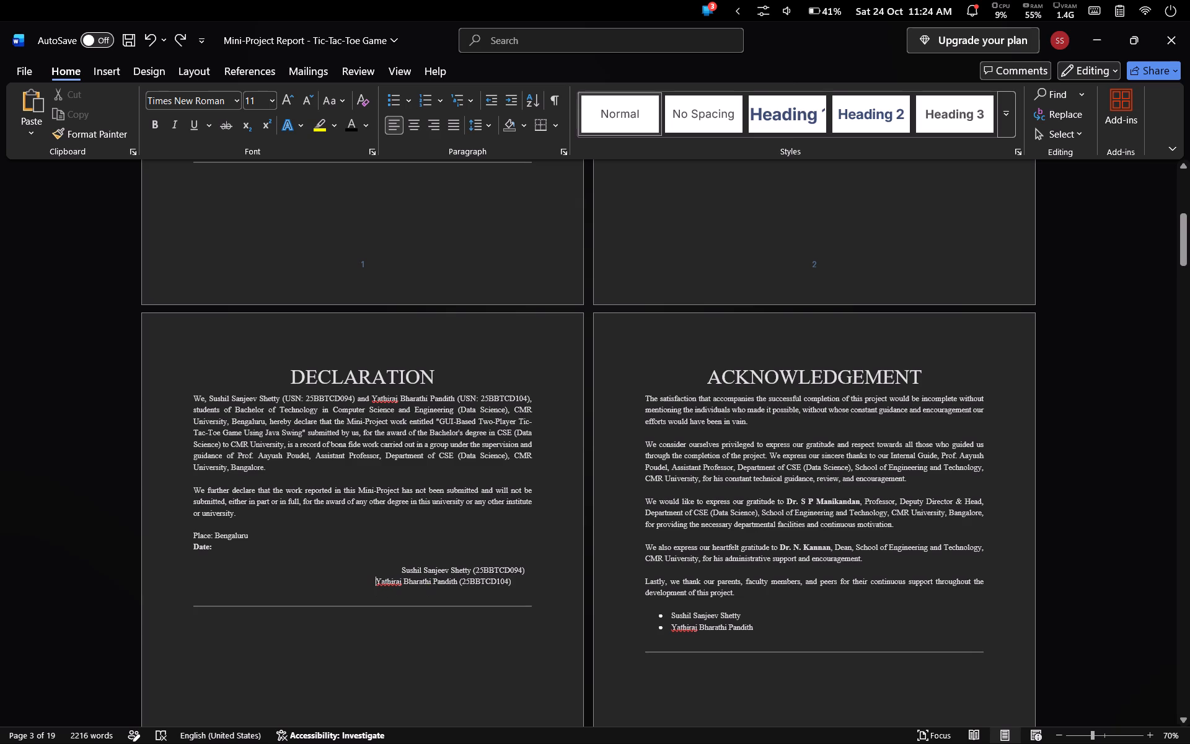
Reset the first student entry's indent on the declaration page and indent it seven tab stops, aligning it with the second entry.
{"action": "left_click", "coordinate": [400, 569]}
{"action": "key", "text": "BackSpace"}
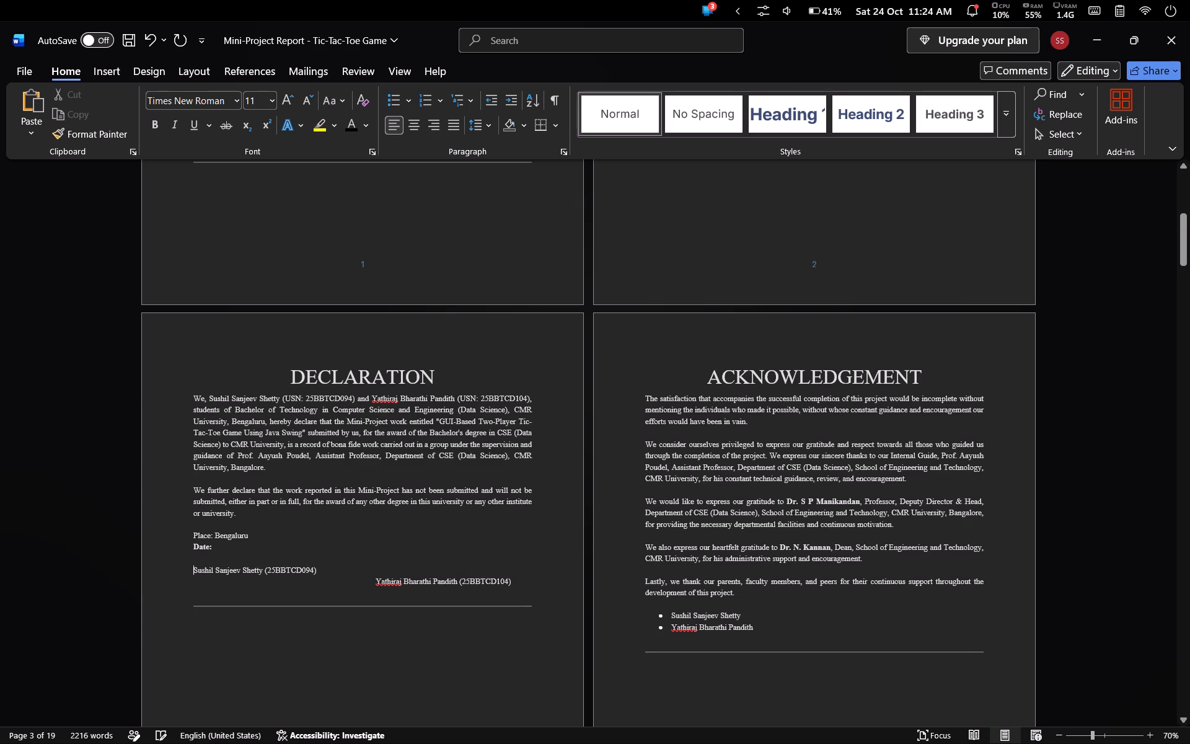
{"action": "key", "text": "Tab"}
{"action": "key", "text": "Tab"}
{"action": "key", "text": "Tab"}
{"action": "key", "text": "Tab"}
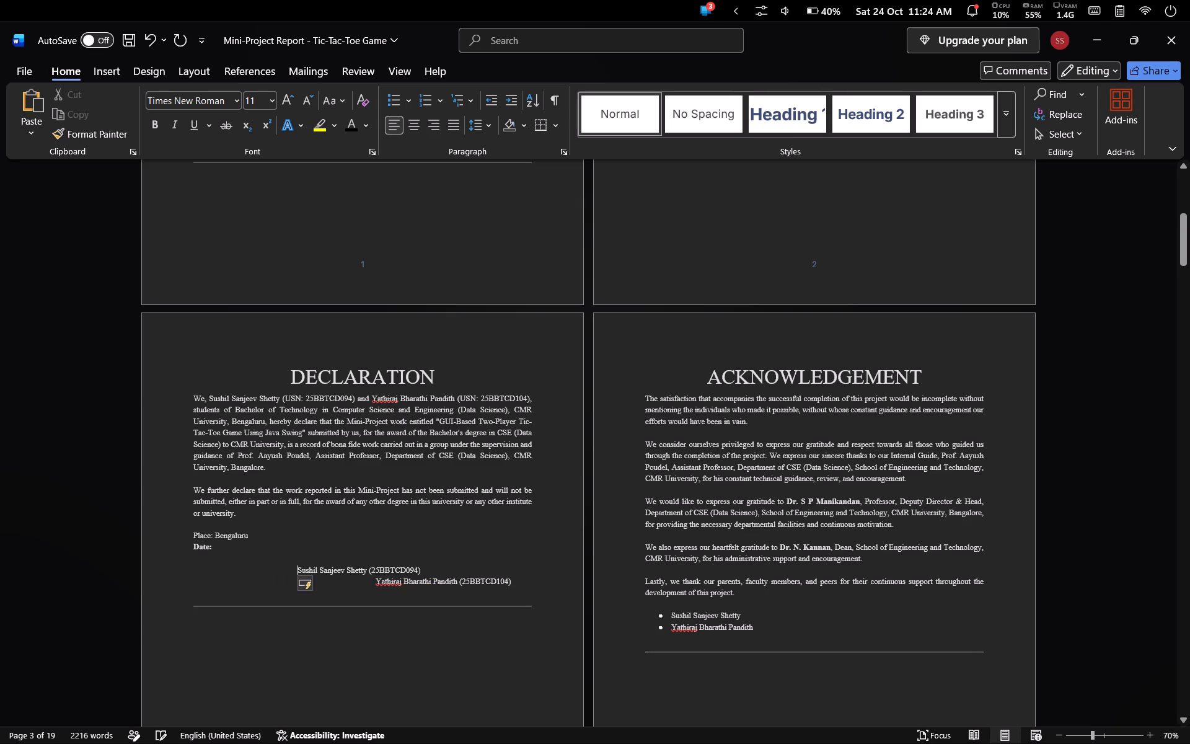
{"action": "key", "text": "Tab"}
{"action": "key", "text": "Tab"}
{"action": "key", "text": "Tab"}
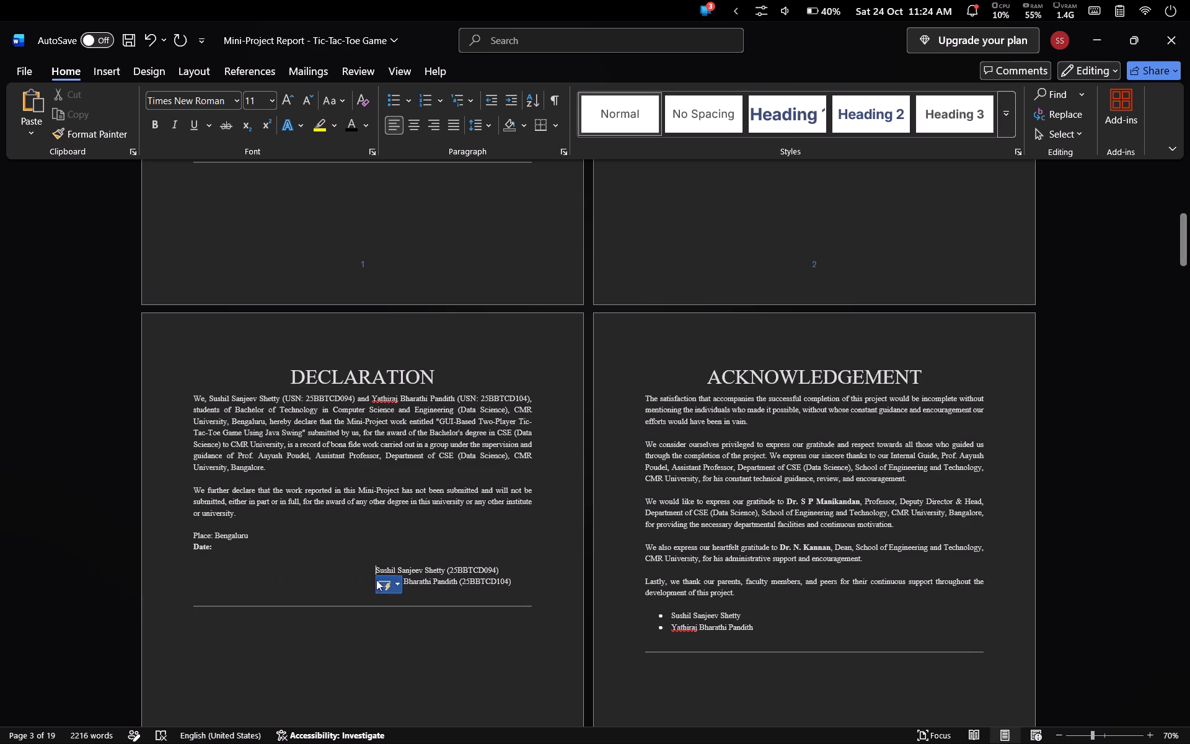
{"action": "left_click", "coordinate": [359, 589]}
{"action": "left_click", "coordinate": [387, 668]}
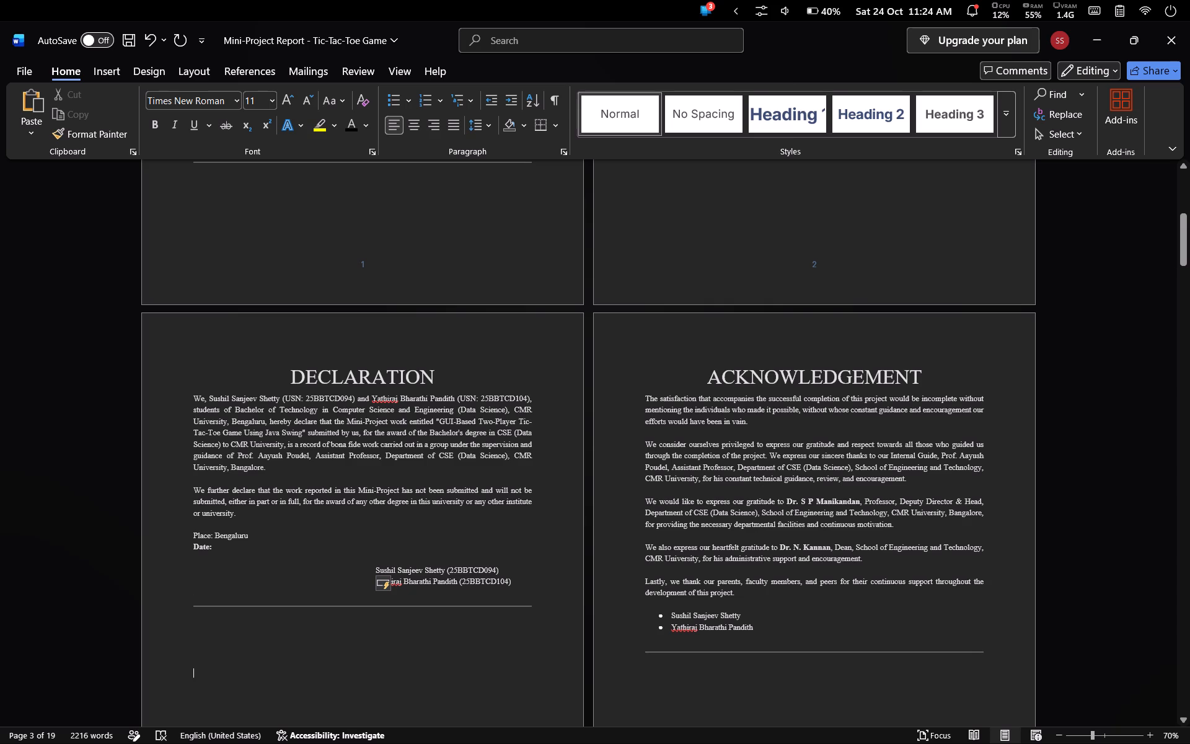
{"action": "left_click", "coordinate": [380, 582]}
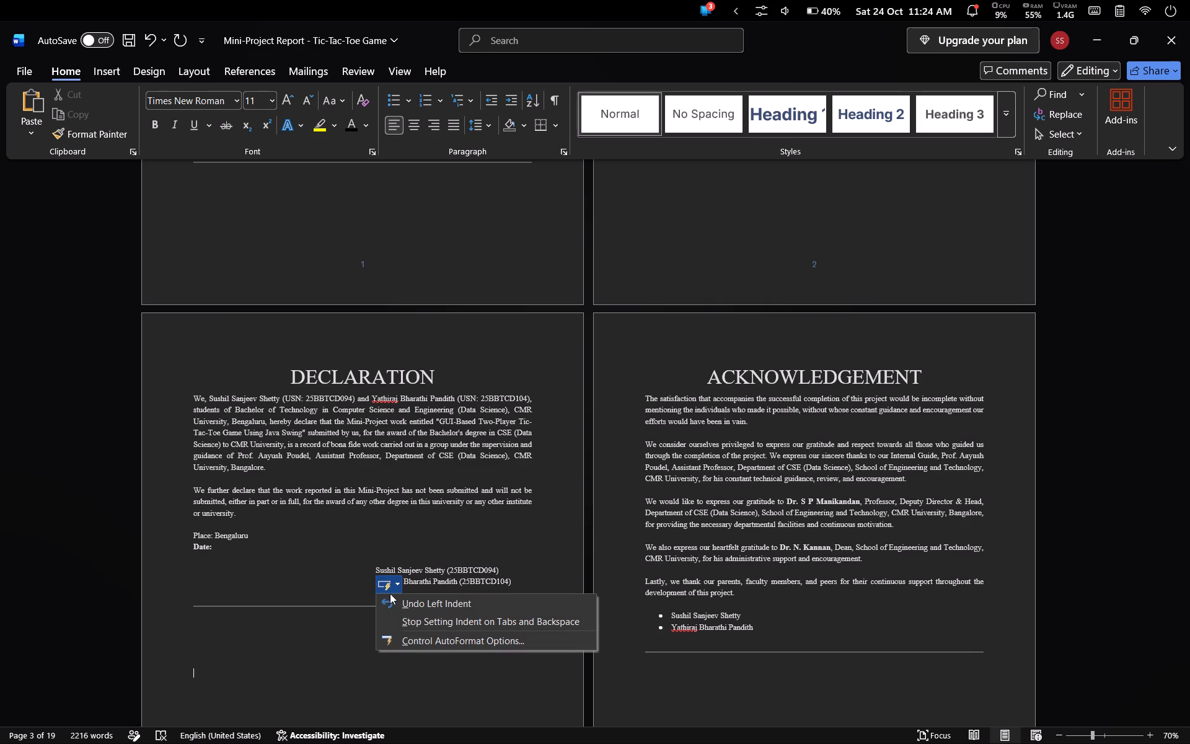
{"action": "left_click", "coordinate": [413, 660]}
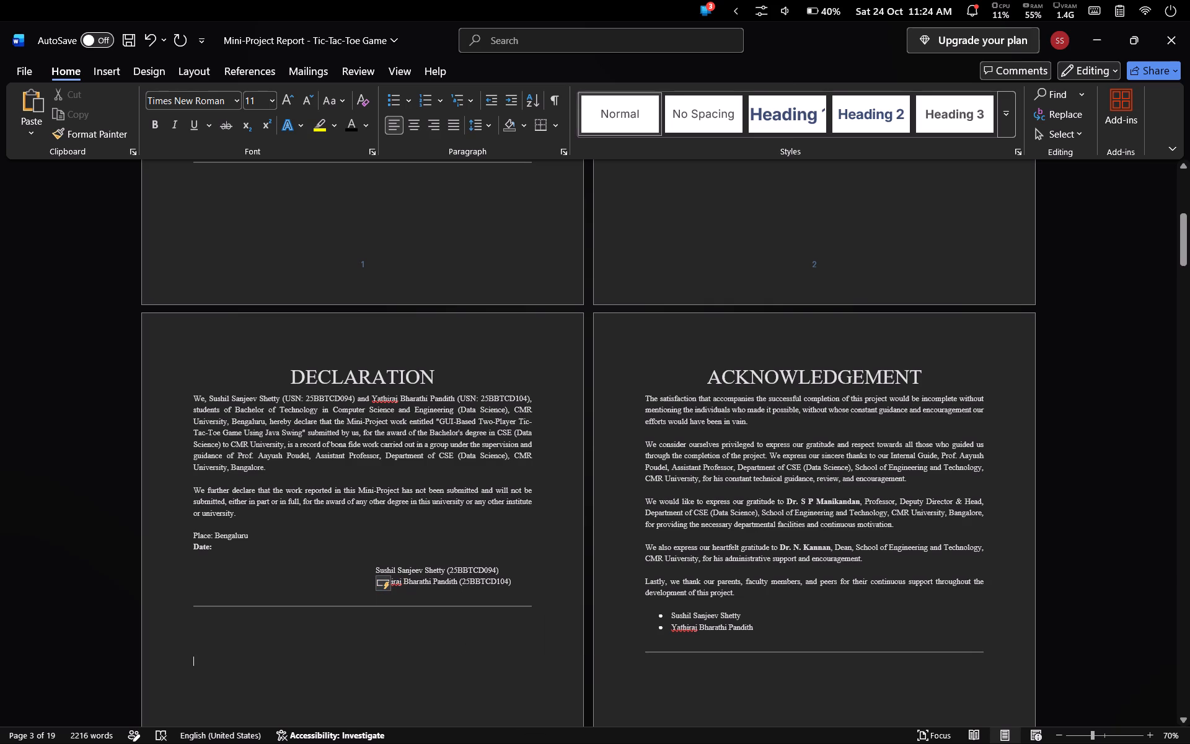
Compare the report's acknowledgement page with the template document "2. Decl Page (1)", examining its acknowledgement, table of contents and declaration layouts.
{"action": "scroll", "coordinate": [523, 621], "scroll_direction": "down", "scroll_amount": 3}
{"action": "left_click", "coordinate": [692, 336]}
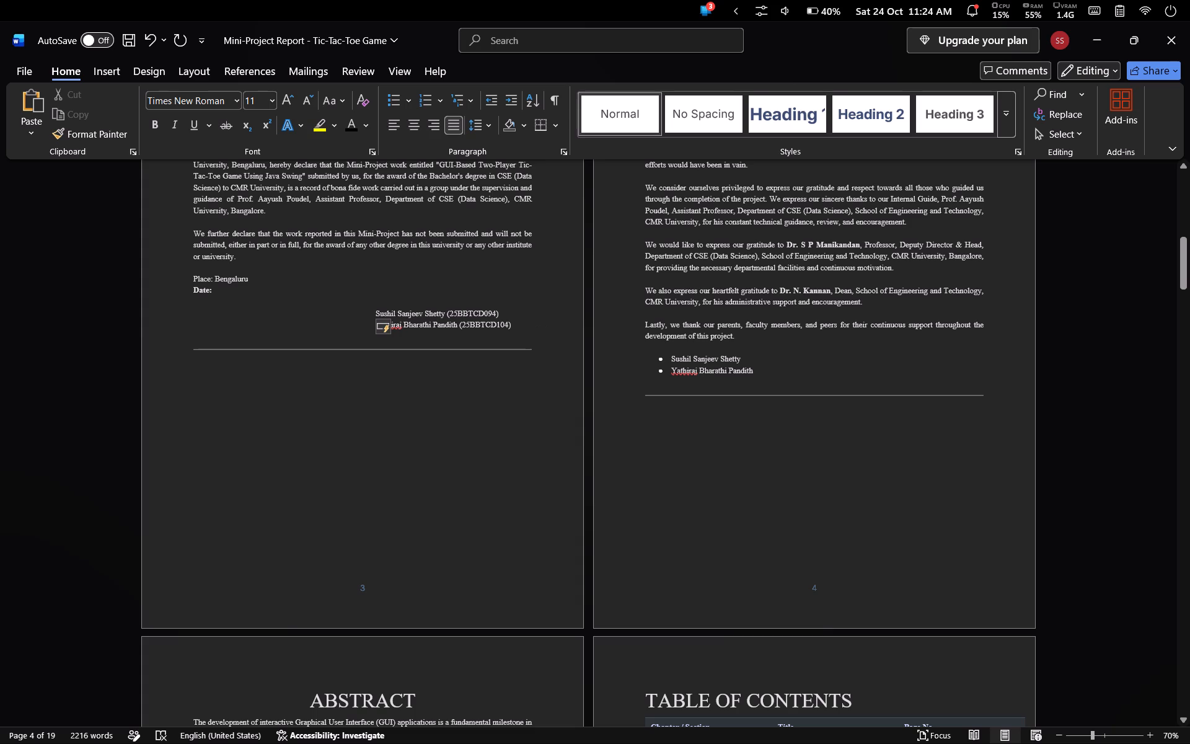
{"action": "scroll", "coordinate": [596, 484], "scroll_direction": "down", "scroll_amount": 1}
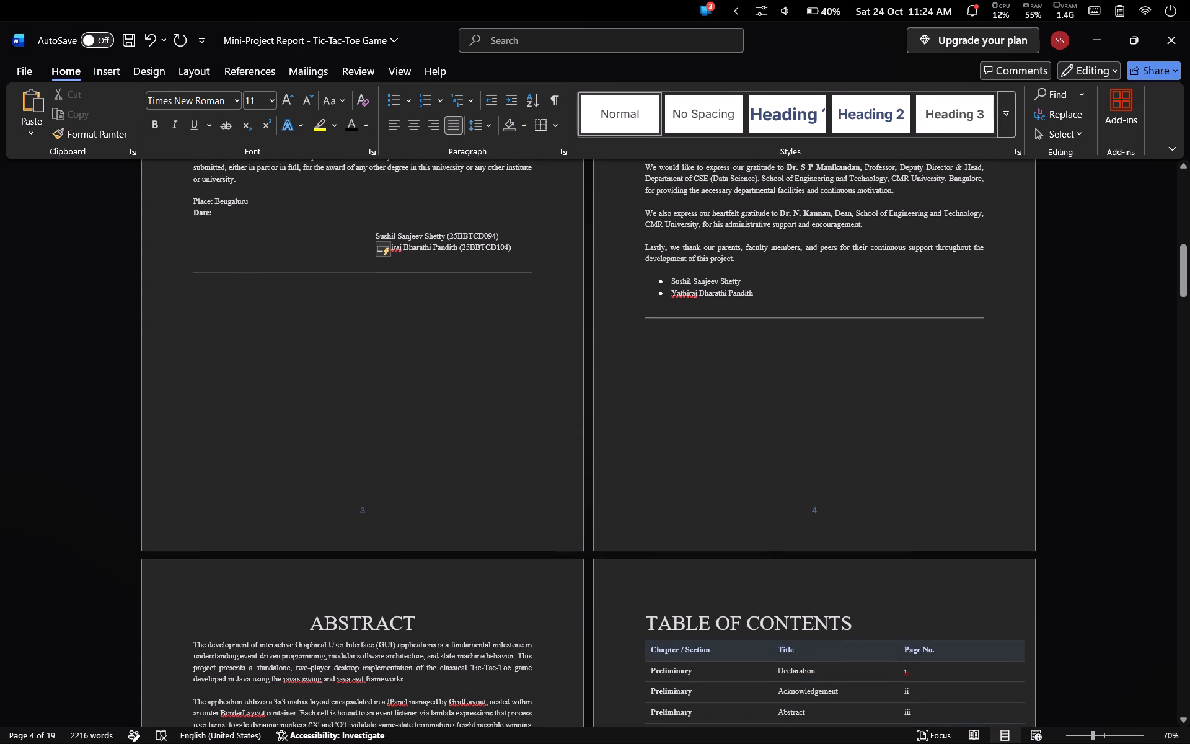
{"action": "scroll", "coordinate": [668, 277], "scroll_direction": "up", "scroll_amount": 3}
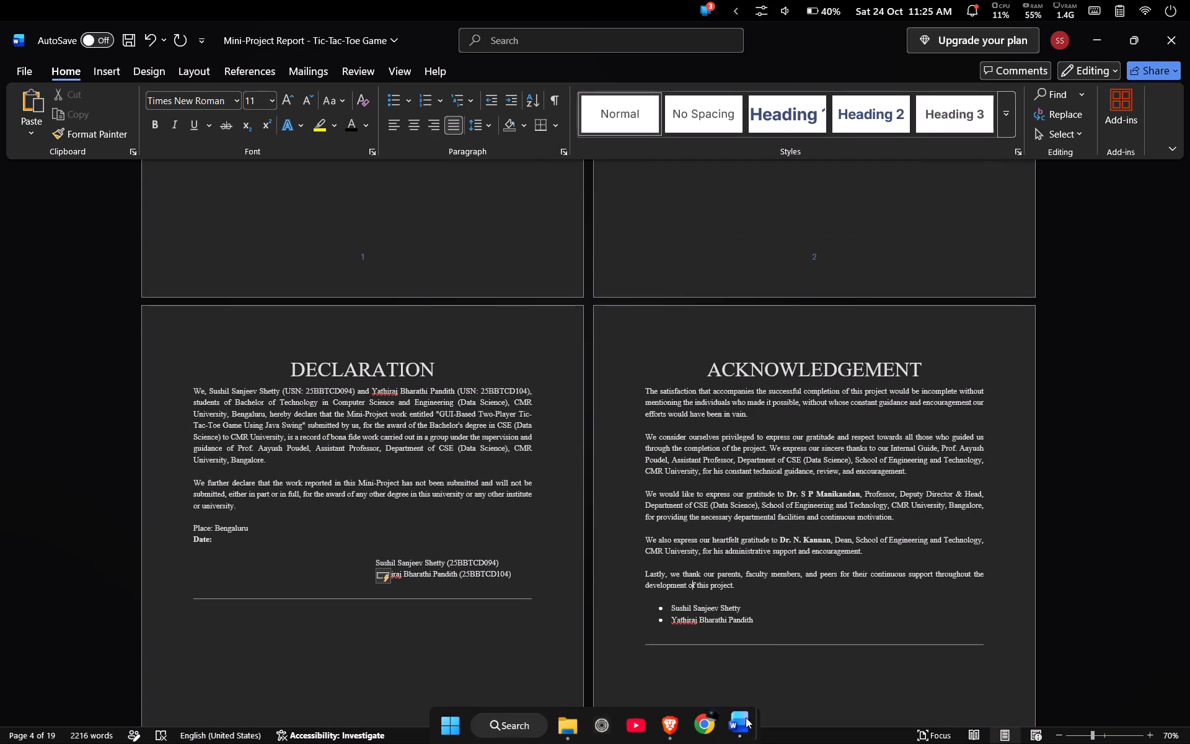
{"action": "left_click", "coordinate": [784, 645]}
{"action": "scroll", "coordinate": [784, 645], "scroll_direction": "down", "scroll_amount": 4}
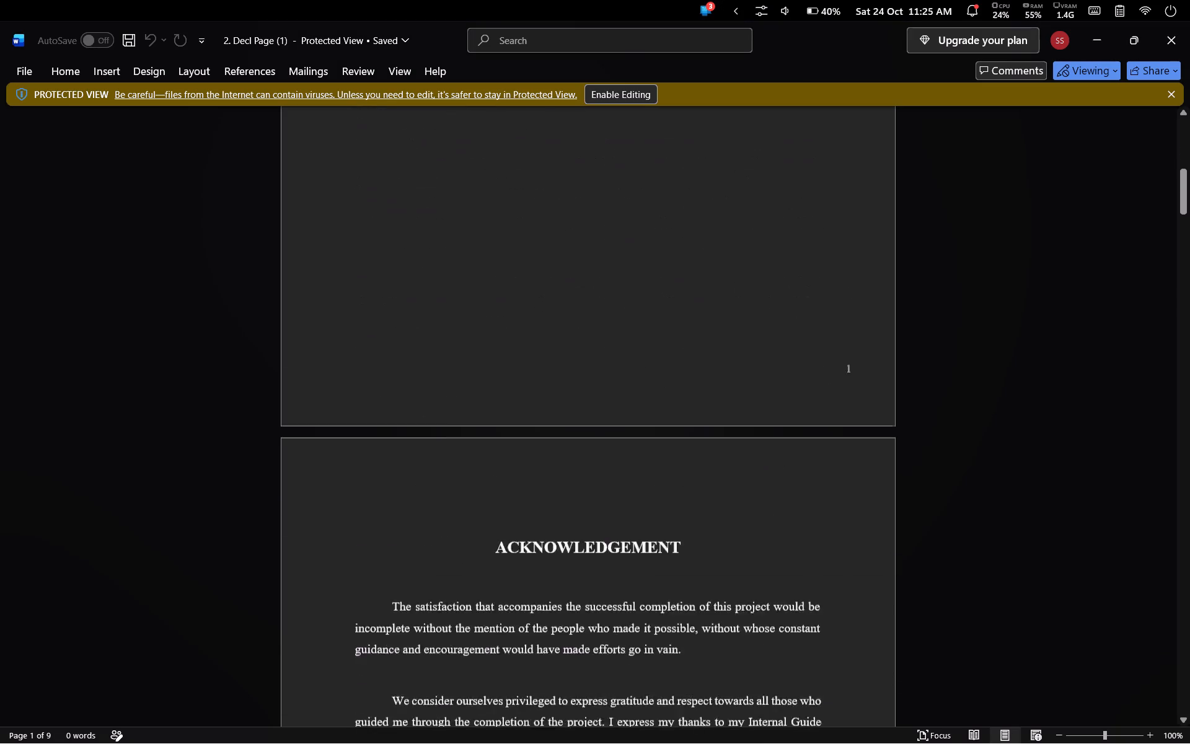
{"action": "scroll", "coordinate": [784, 645], "scroll_direction": "down", "scroll_amount": 4}
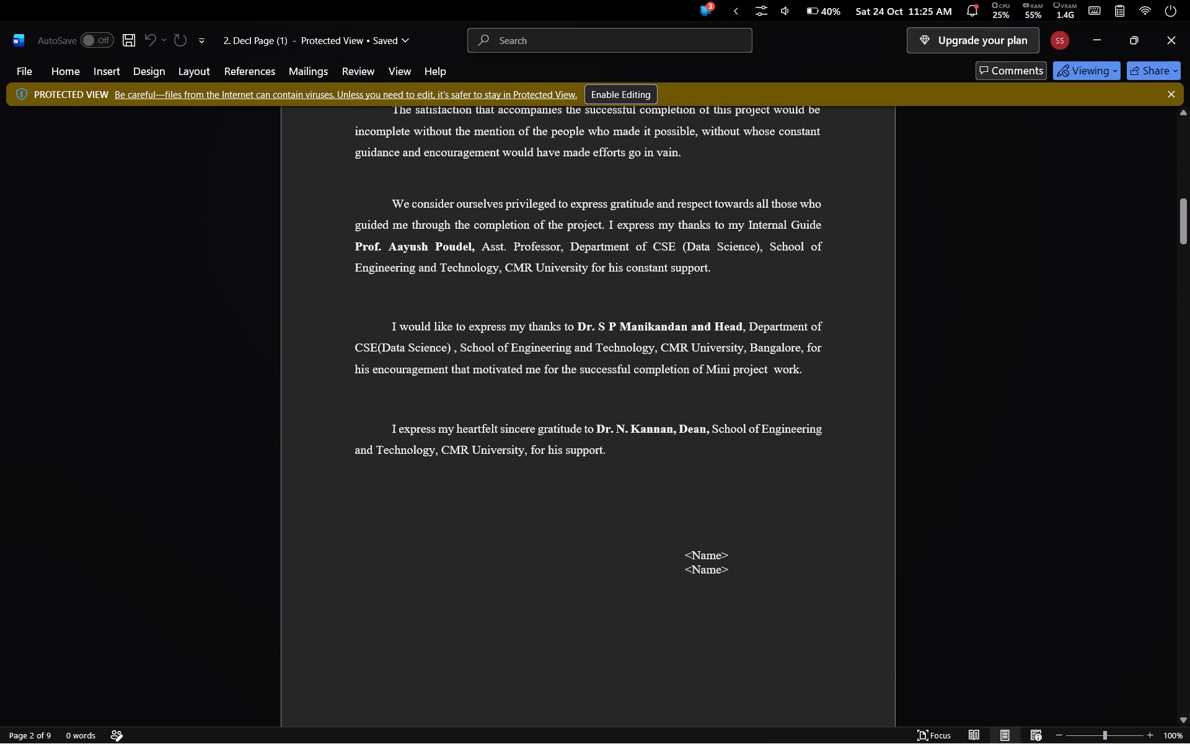
{"action": "scroll", "coordinate": [722, 573], "scroll_direction": "down", "scroll_amount": 8}
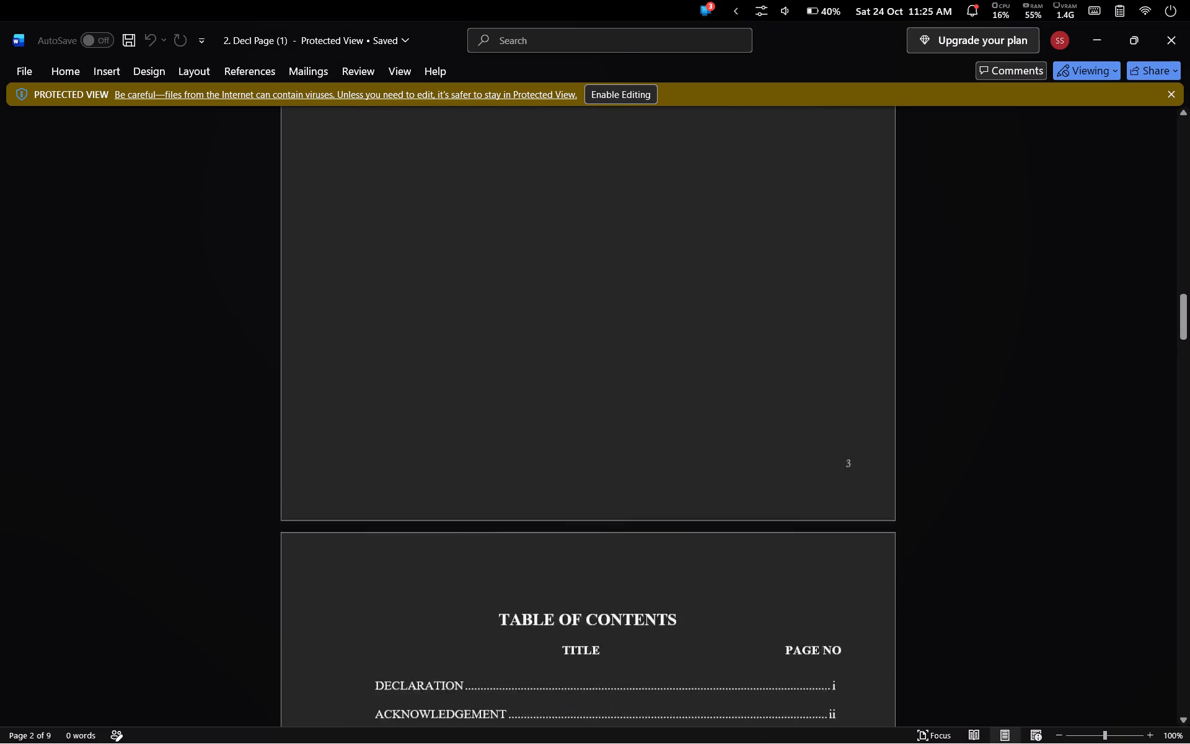
{"action": "scroll", "coordinate": [722, 573], "scroll_direction": "down", "scroll_amount": 6}
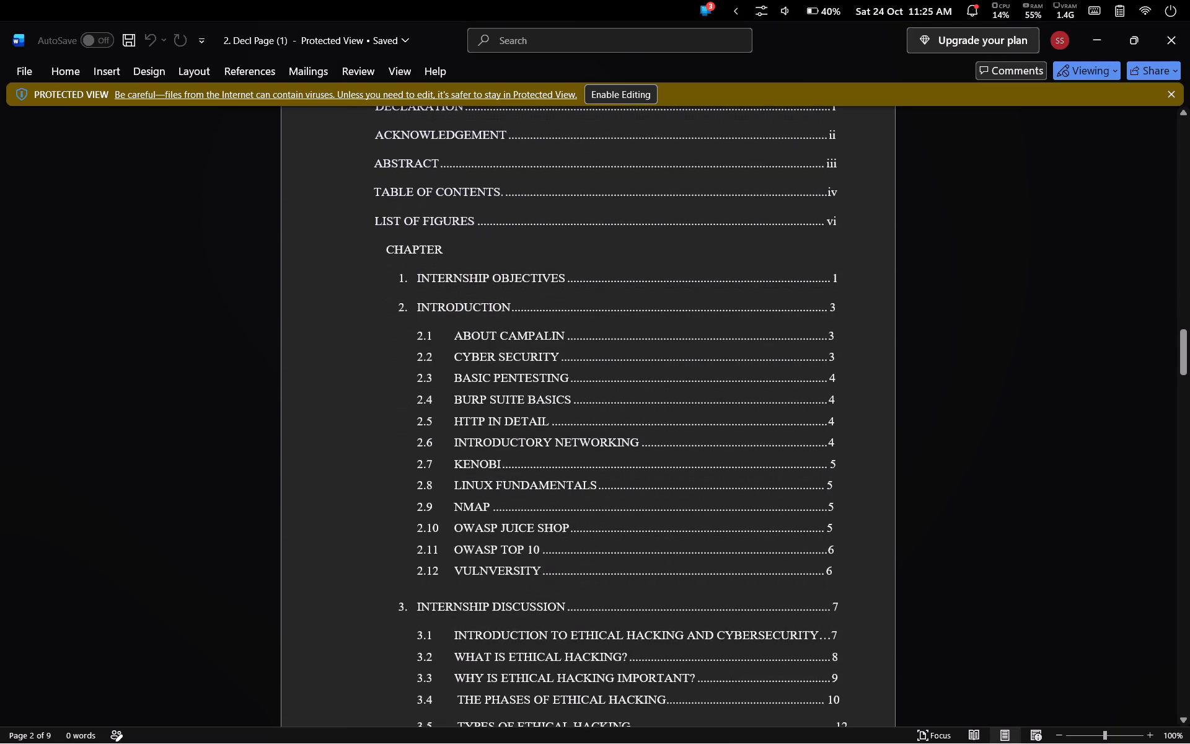
{"action": "scroll", "coordinate": [722, 573], "scroll_direction": "down", "scroll_amount": 1}
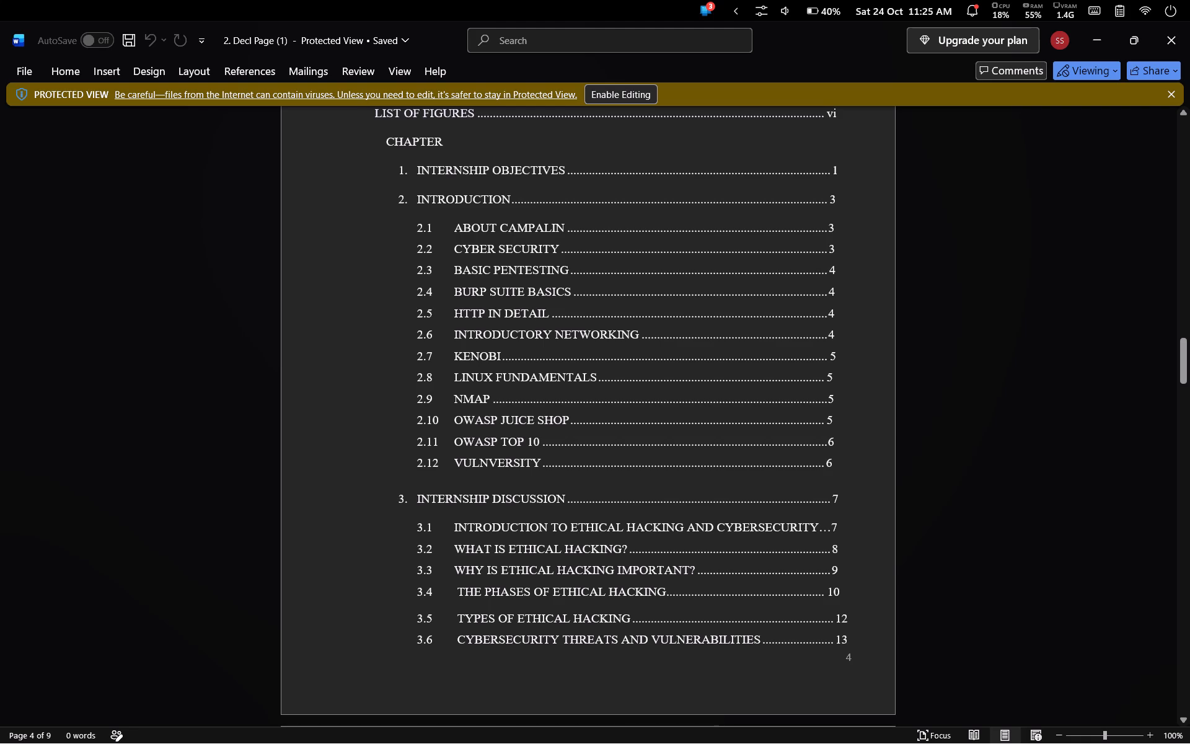
{"action": "scroll", "coordinate": [526, 275], "scroll_direction": "down", "scroll_amount": 2}
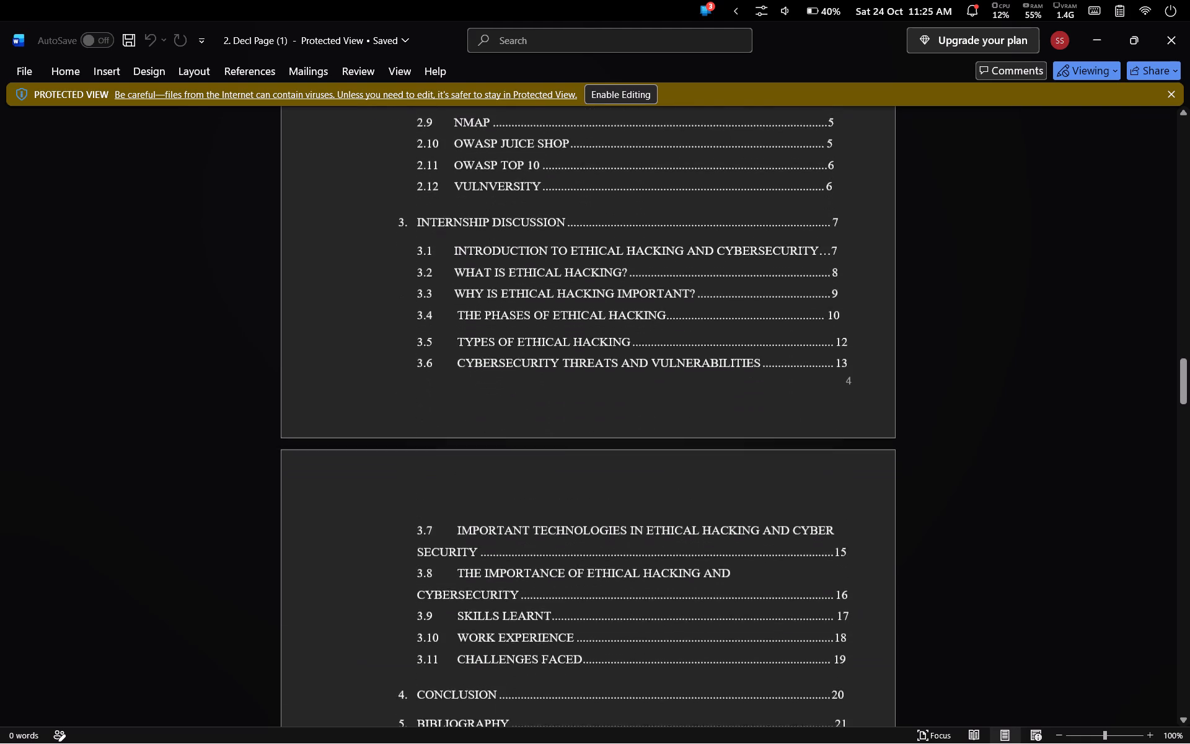
{"action": "scroll", "coordinate": [526, 275], "scroll_direction": "down", "scroll_amount": 3}
{"action": "scroll", "coordinate": [526, 275], "scroll_direction": "up", "scroll_amount": 1}
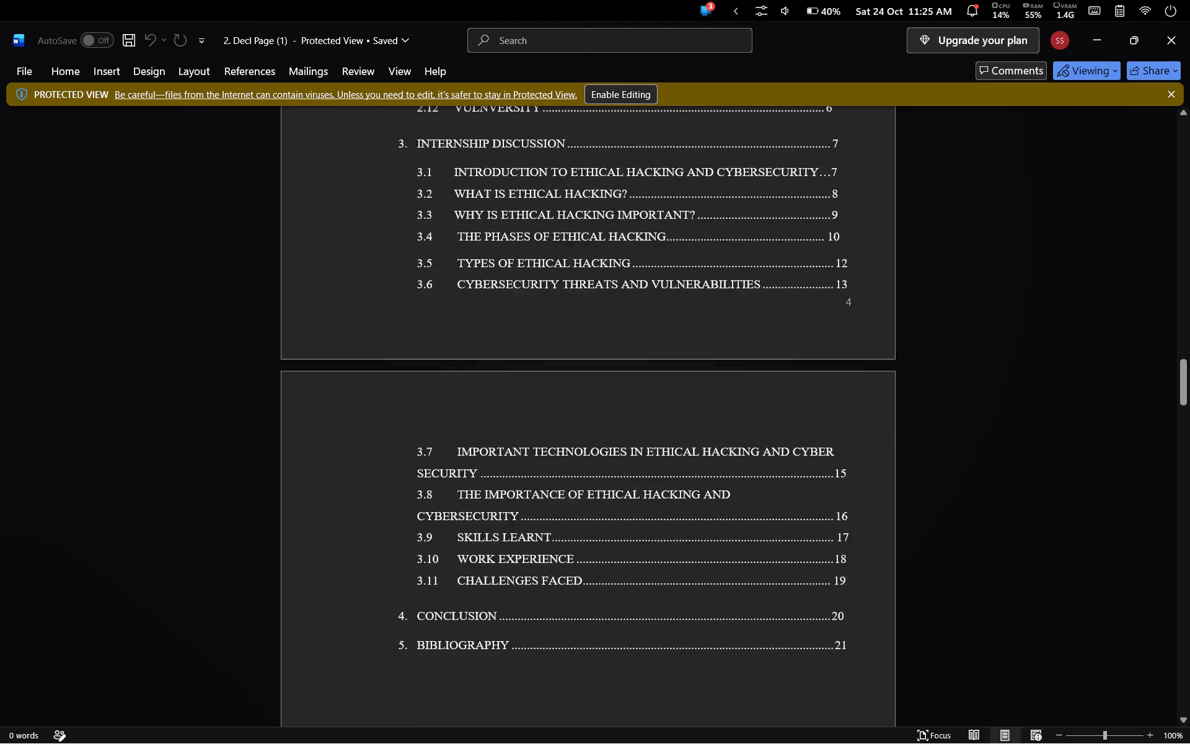
{"action": "scroll", "coordinate": [526, 275], "scroll_direction": "up", "scroll_amount": 3}
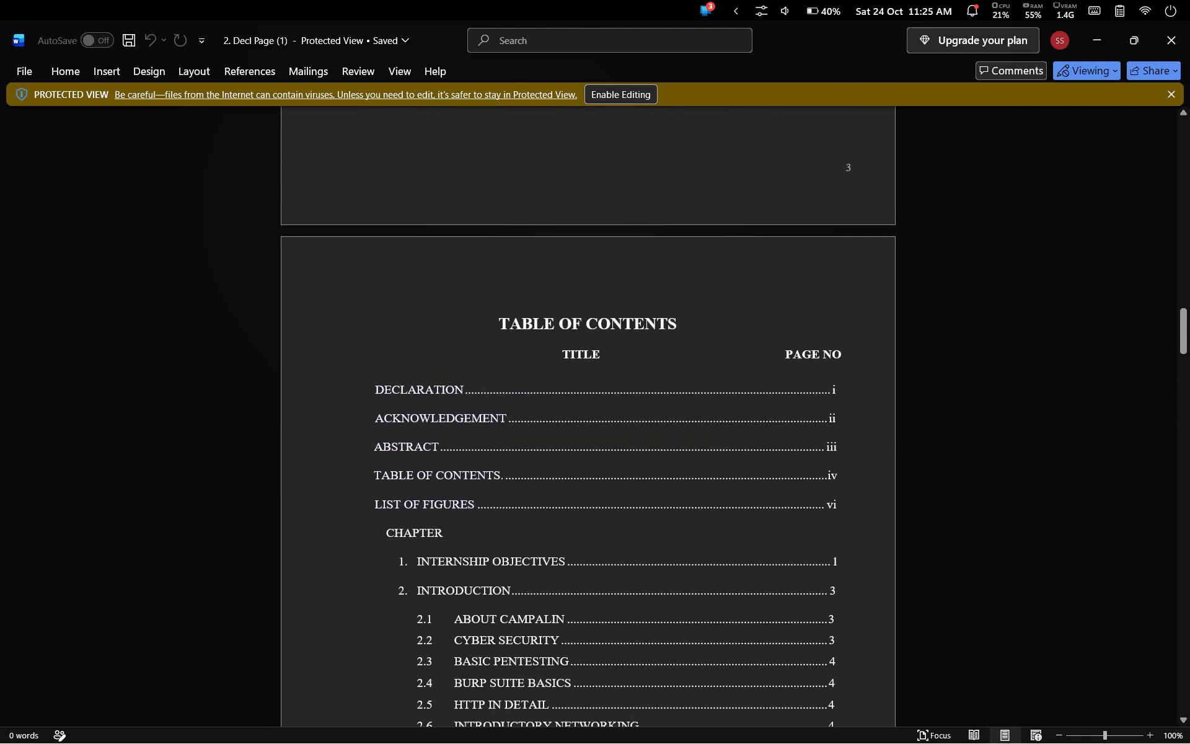
{"action": "scroll", "coordinate": [526, 275], "scroll_direction": "up", "scroll_amount": 11}
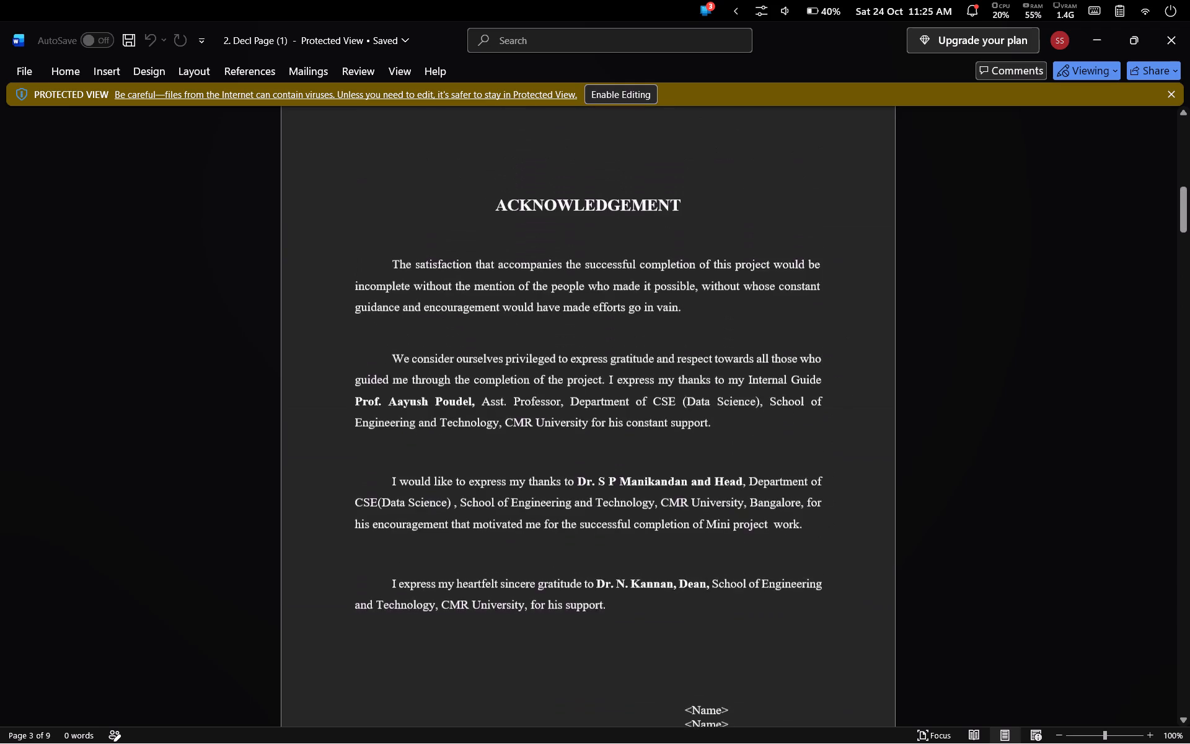
{"action": "scroll", "coordinate": [526, 275], "scroll_direction": "up", "scroll_amount": 14}
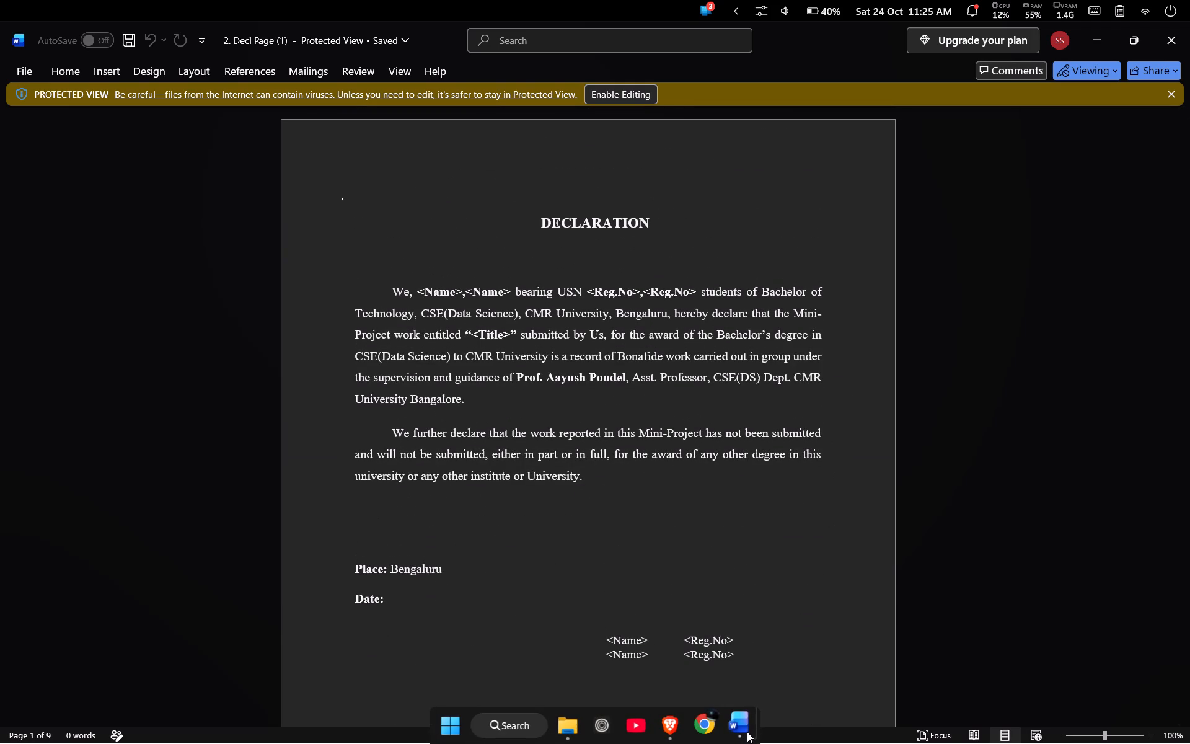
Return to the Mini-Project Report and remove the bullets from both student names on the acknowledgement page.
{"action": "left_click", "coordinate": [685, 652]}
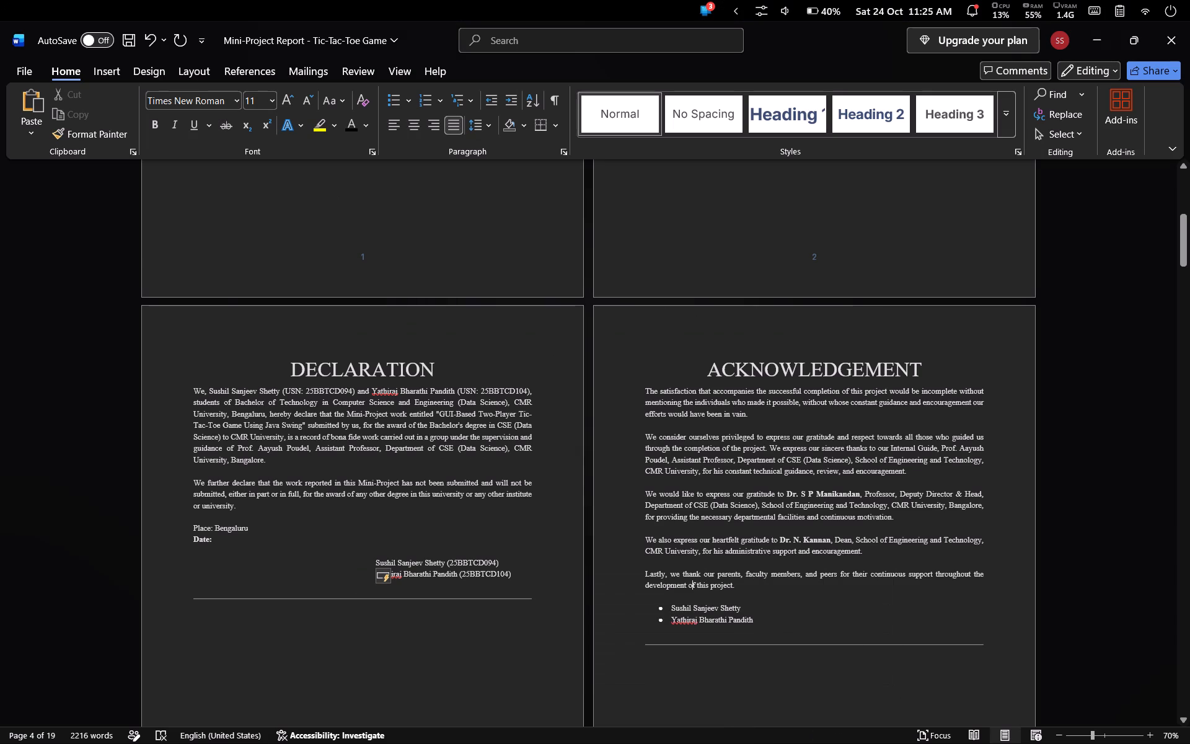
{"action": "left_click", "coordinate": [671, 606]}
{"action": "key", "text": "BackSpace"}
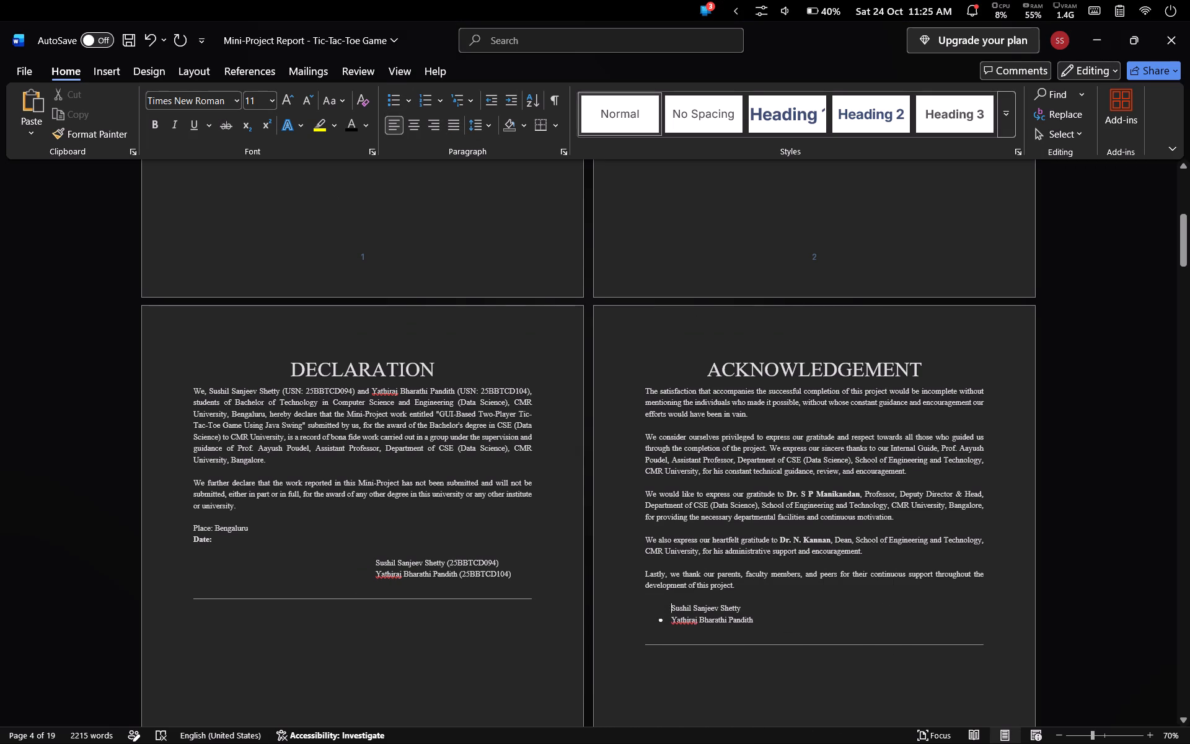
{"action": "left_click", "coordinate": [671, 620]}
{"action": "key", "text": "BackSpace"}
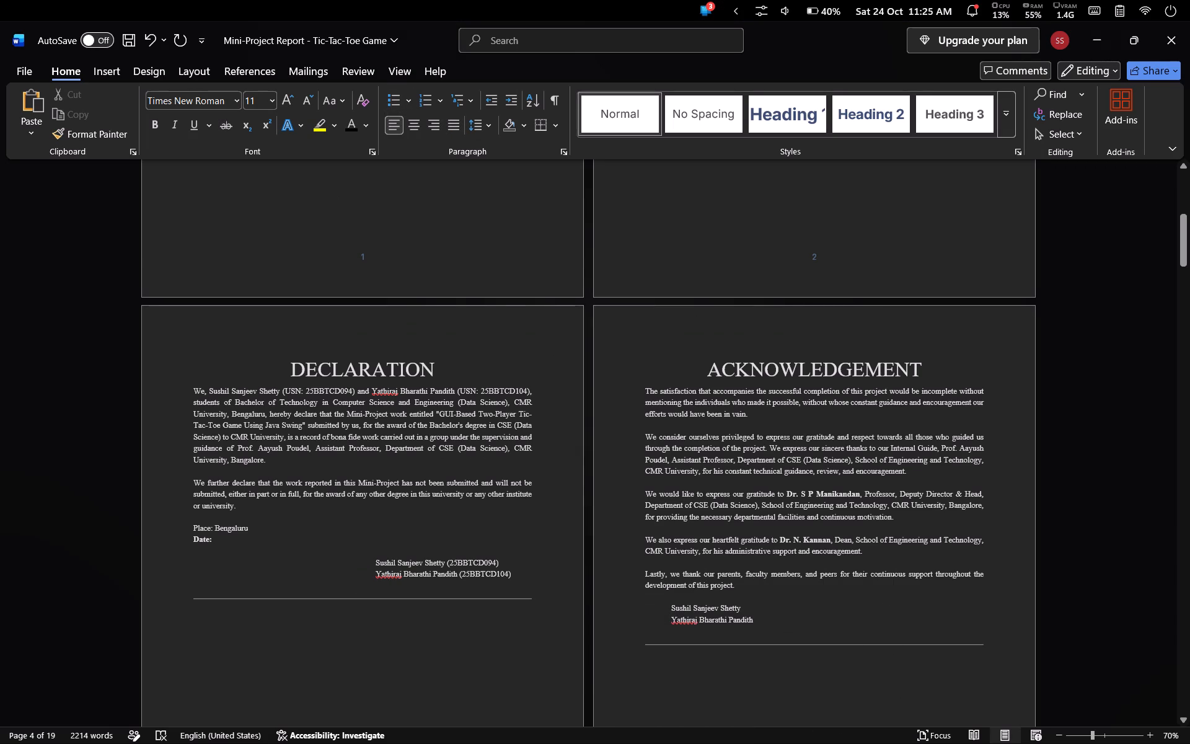
Indent the acknowledgement's first student name by seven tab stops.
{"action": "left_click", "coordinate": [668, 608]}
{"action": "key", "text": "Tab"}
{"action": "key", "text": "Tab"}
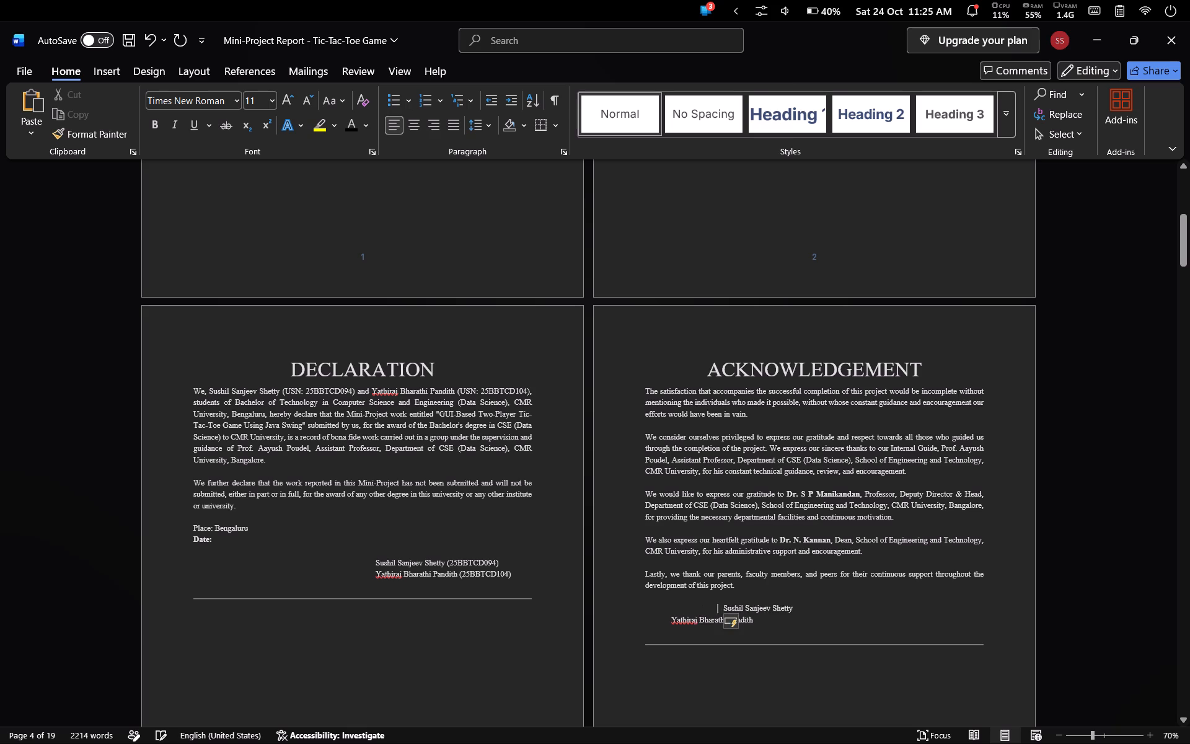
{"action": "key", "text": "Tab"}
{"action": "key", "text": "Tab"}
{"action": "key", "text": "Tab"}
{"action": "key", "text": "Tab"}
{"action": "key", "text": "Tab"}
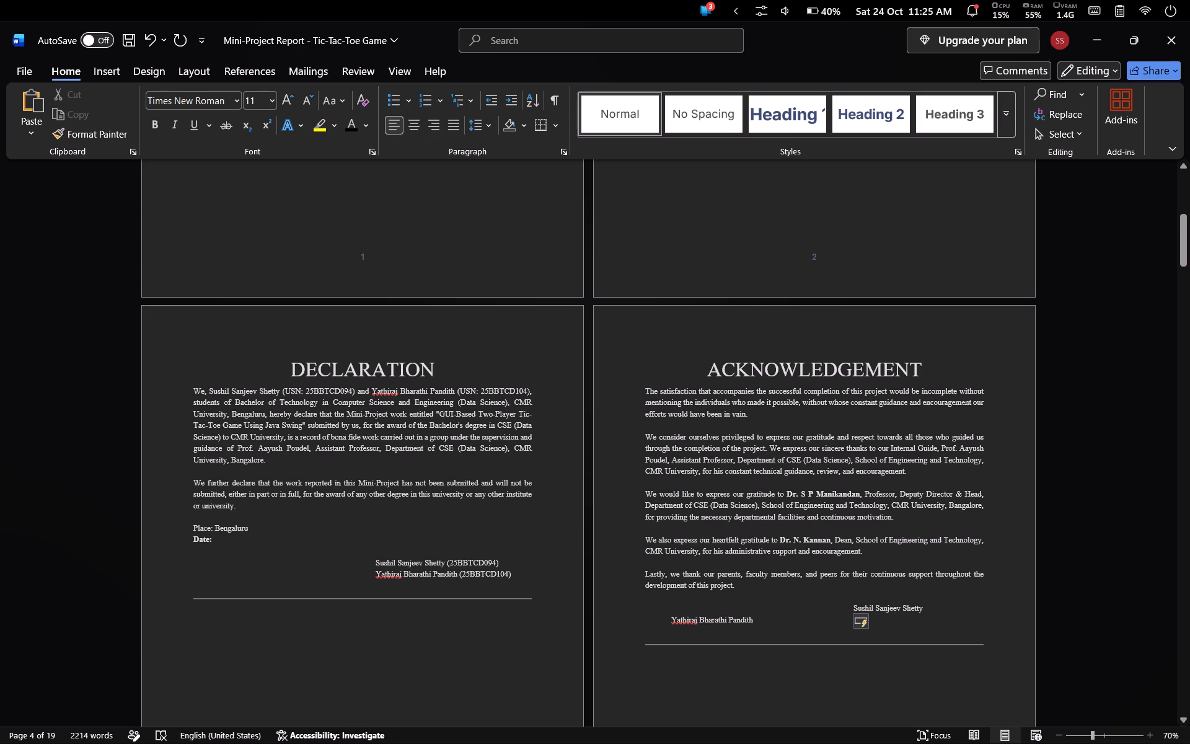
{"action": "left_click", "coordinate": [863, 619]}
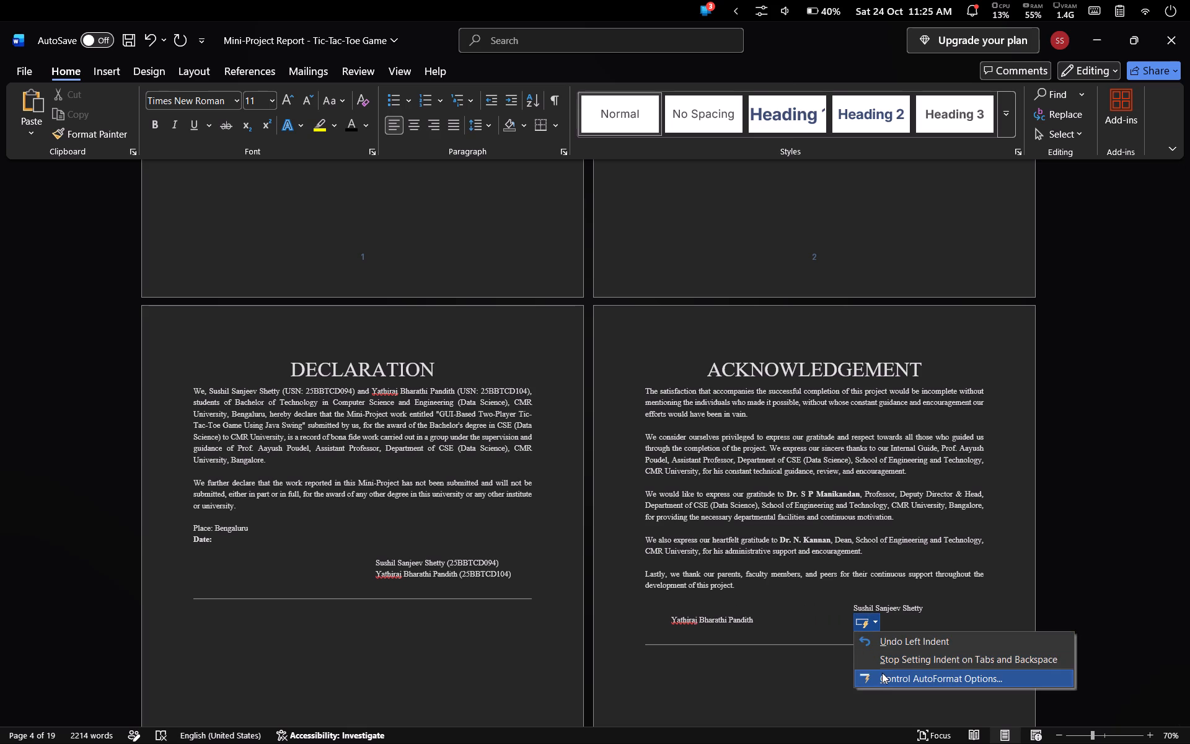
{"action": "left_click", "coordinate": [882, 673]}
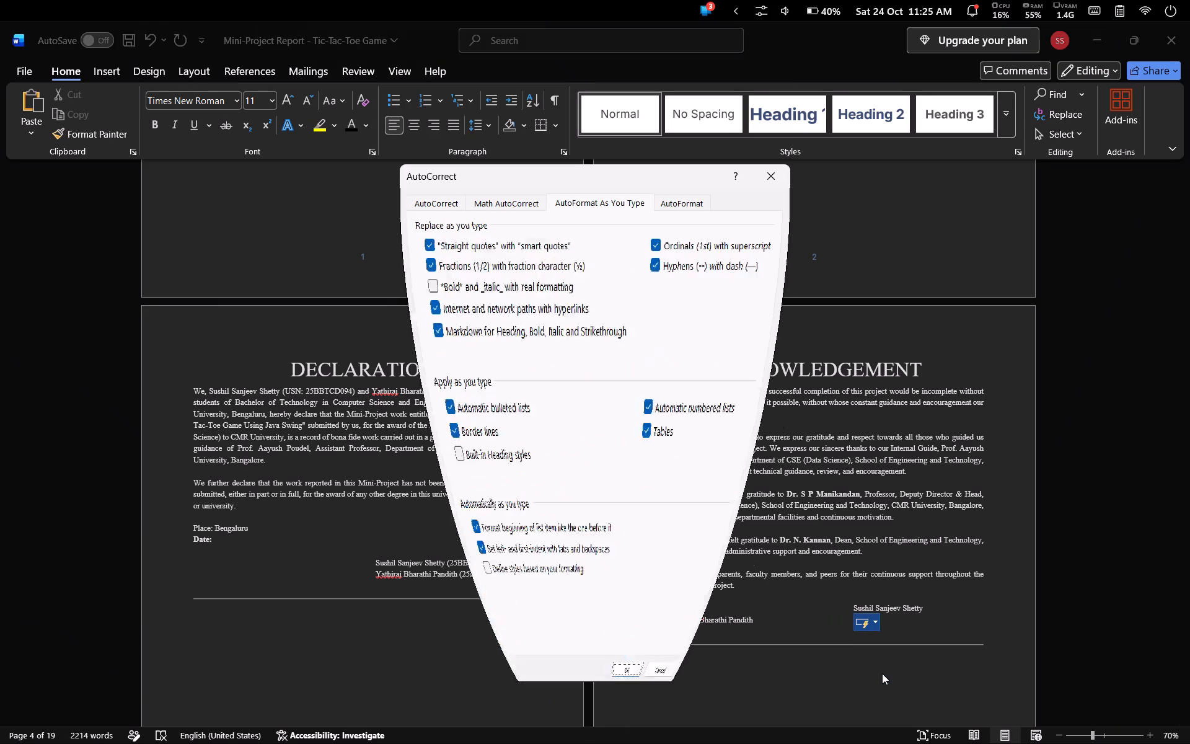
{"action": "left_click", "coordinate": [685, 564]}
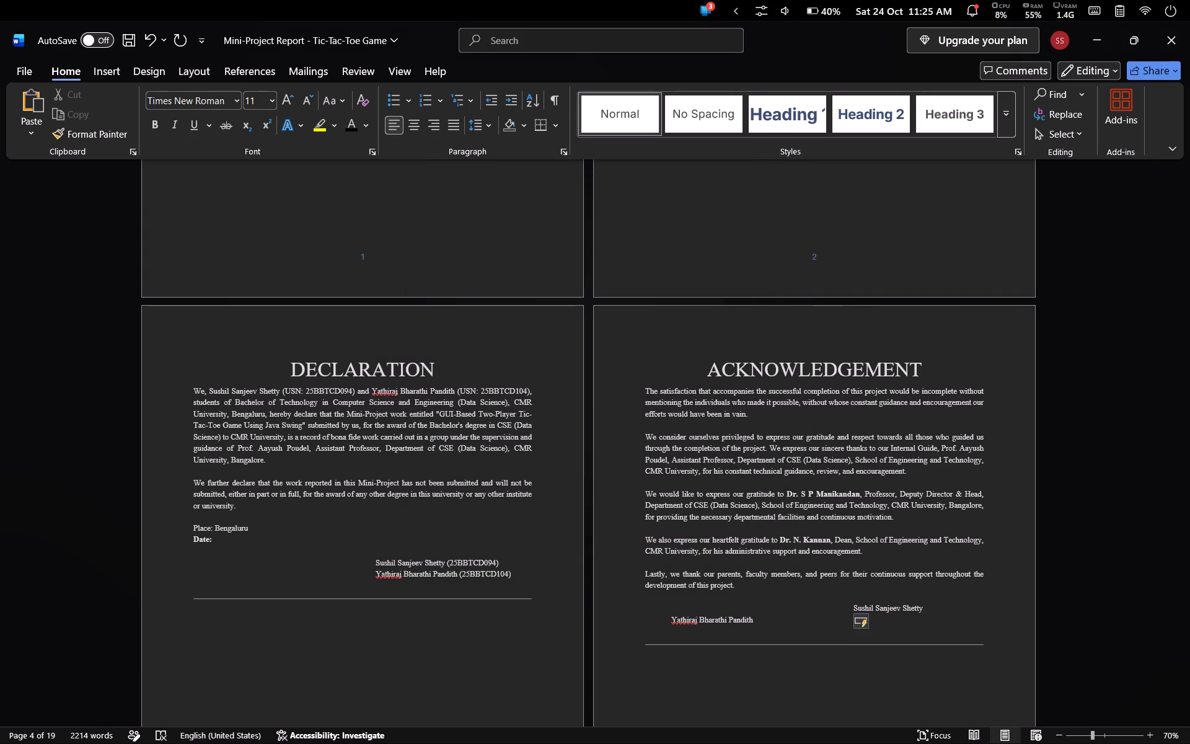
Indent the acknowledgement's second student name by seven tab stops, aligning it with the first name.
{"action": "left_click", "coordinate": [668, 619]}
{"action": "key", "text": "Tab"}
{"action": "key", "text": "Tab"}
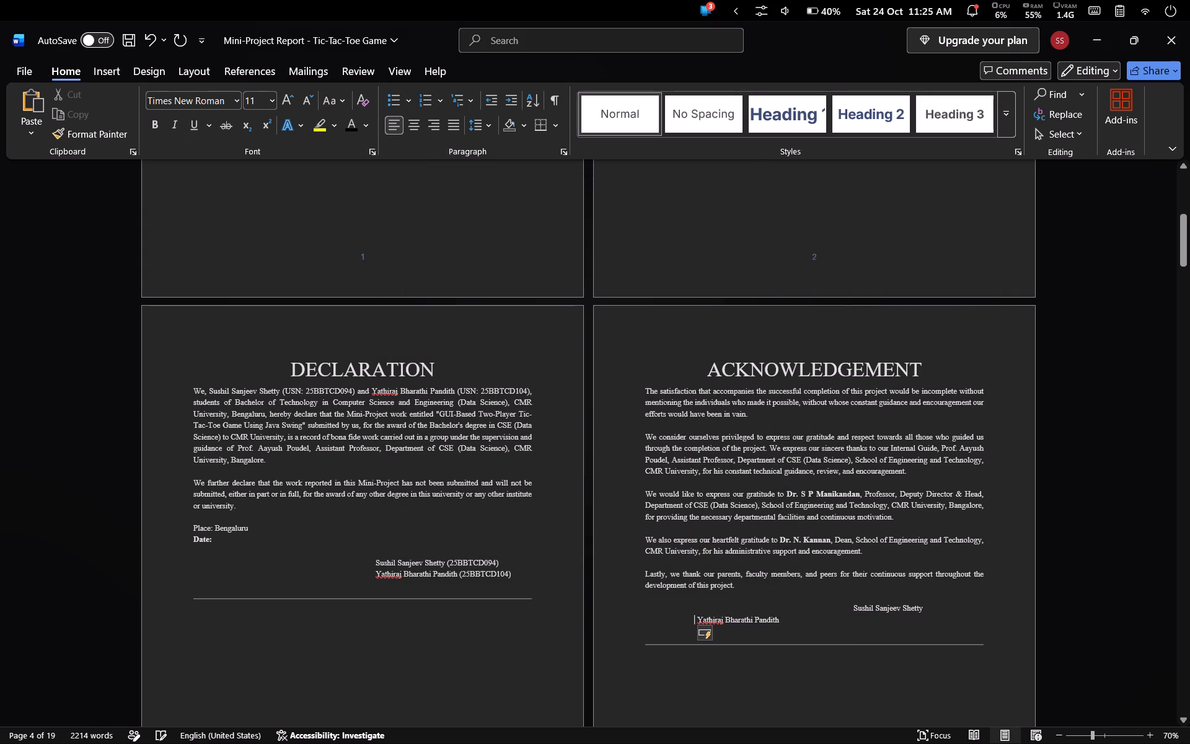
{"action": "key", "text": "Tab"}
{"action": "key", "text": "Tab"}
{"action": "key", "text": "Tab"}
{"action": "key", "text": "Tab"}
{"action": "key", "text": "Tab"}
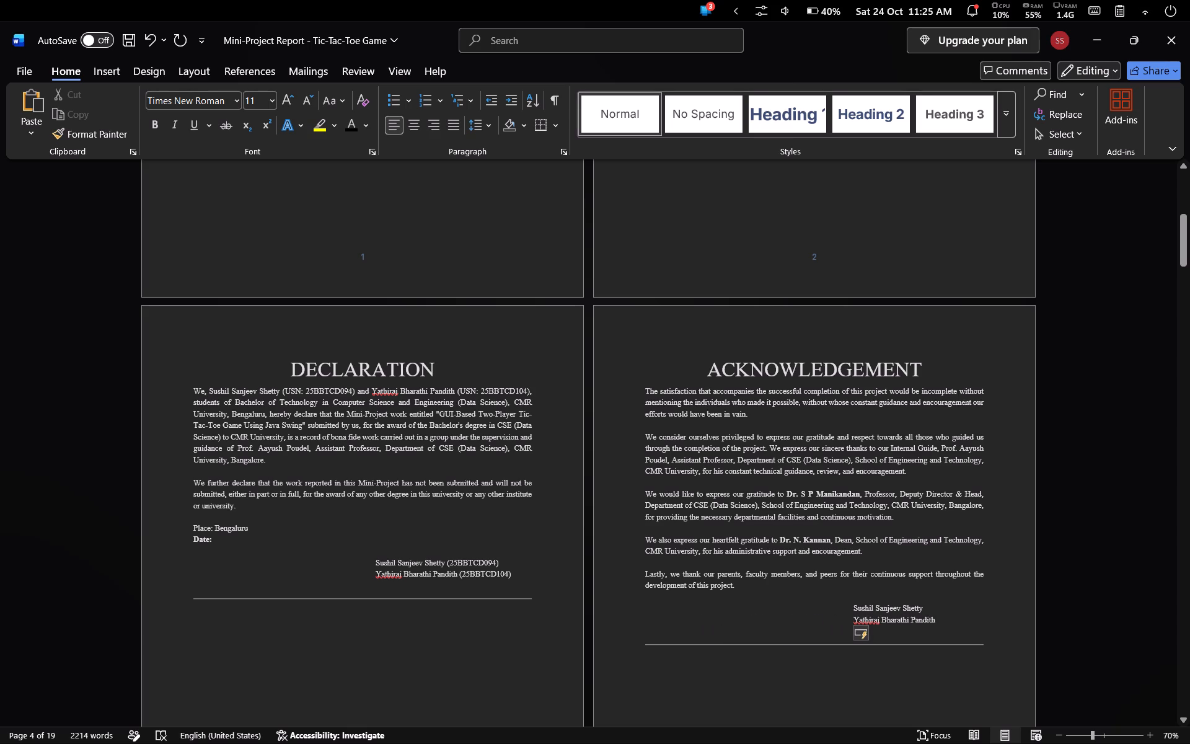
Indent both student names on the acknowledgement page by one more tab stop, keeping them aligned.
{"action": "key", "text": "Up"}
{"action": "key", "text": "Tab"}
{"action": "key", "text": "Down"}
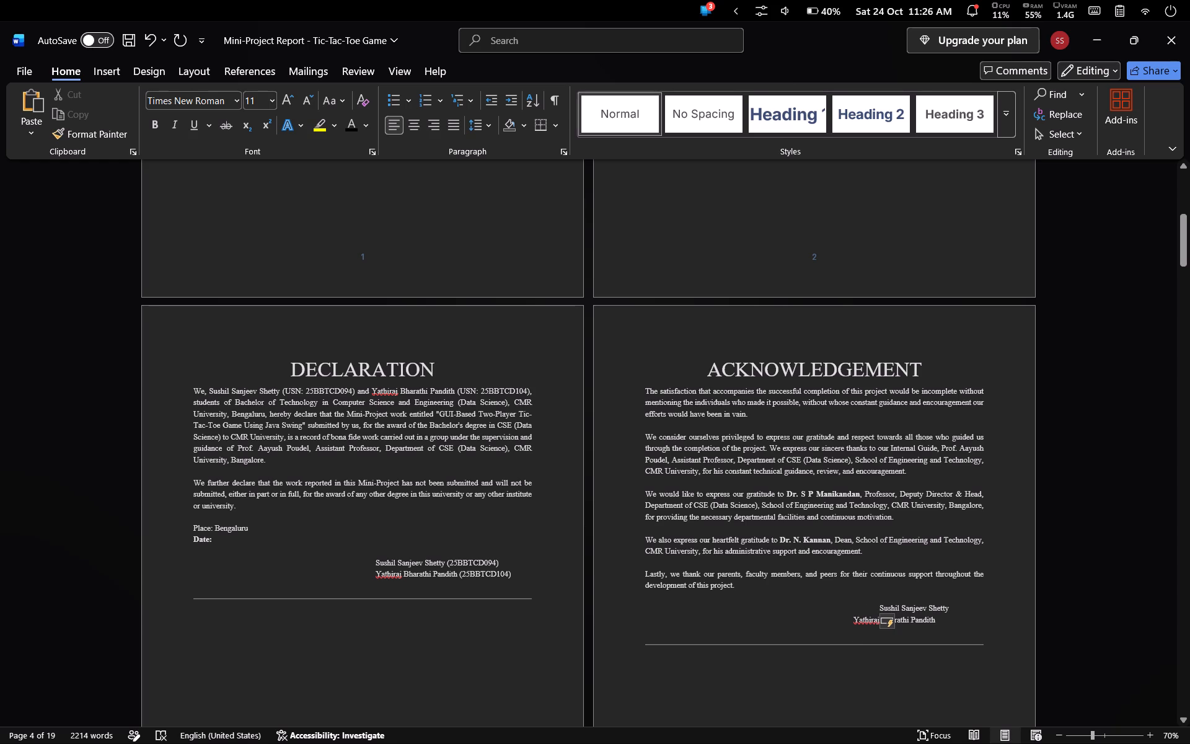
{"action": "key", "text": "Left"}
{"action": "key", "text": "Left"}
{"action": "key", "text": "Left"}
{"action": "key", "text": "Left"}
{"action": "key", "text": "Left"}
{"action": "key", "text": "Left"}
{"action": "key", "text": "Left"}
{"action": "key", "text": "Left"}
{"action": "key", "text": "Tab"}
{"action": "left_click", "coordinate": [841, 666]}
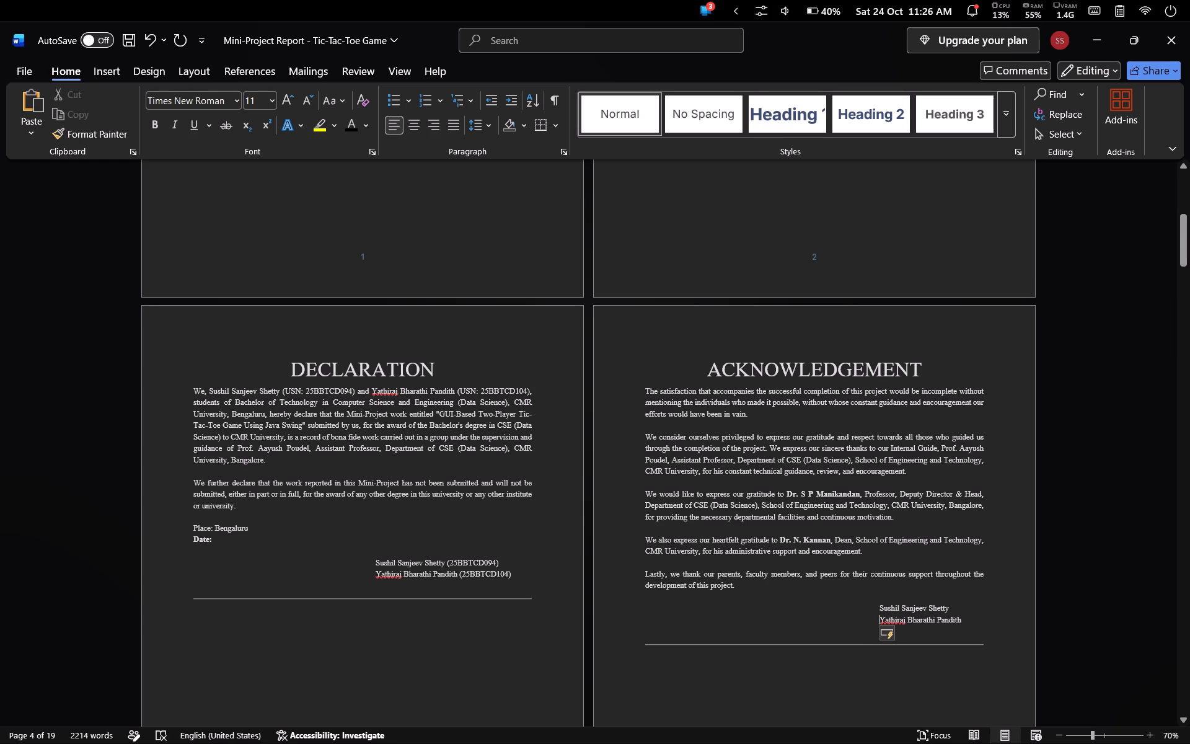
Examine the layout of the pages after the acknowledgement, from the abstract and table of contents through the Chapter 4 opening.
{"action": "scroll", "coordinate": [841, 666], "scroll_direction": "down", "scroll_amount": 6}
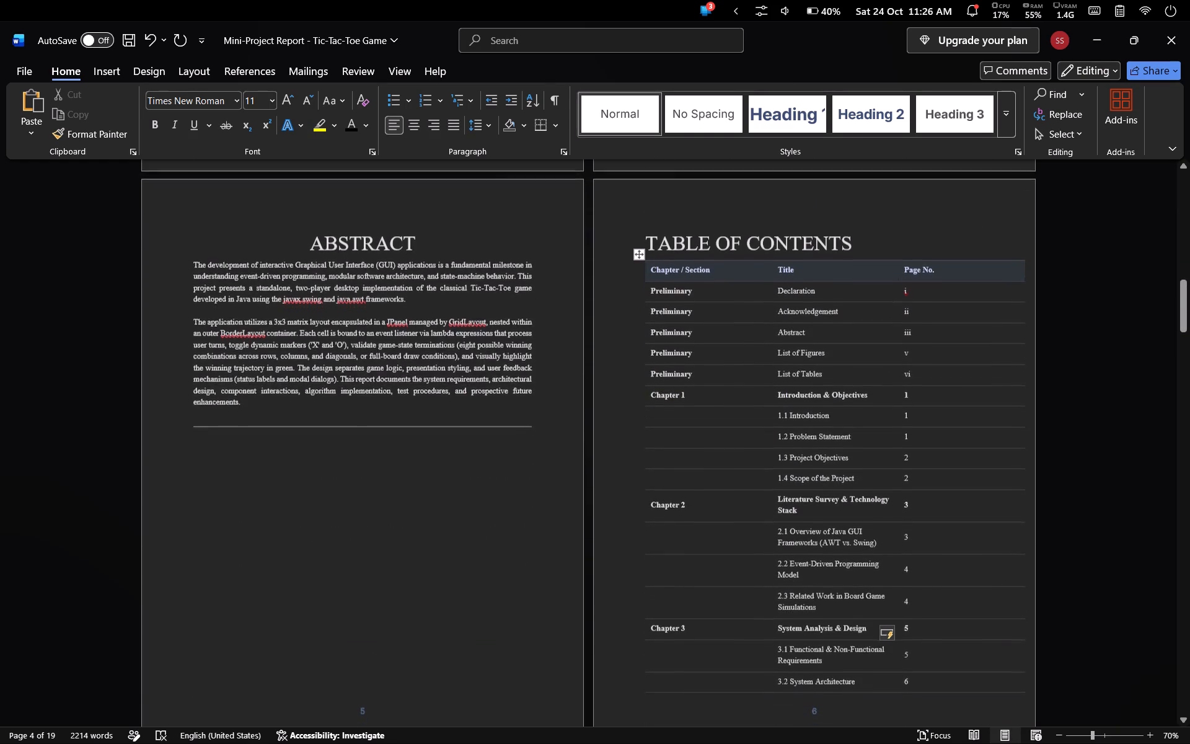
{"action": "scroll", "coordinate": [841, 666], "scroll_direction": "down", "scroll_amount": 4}
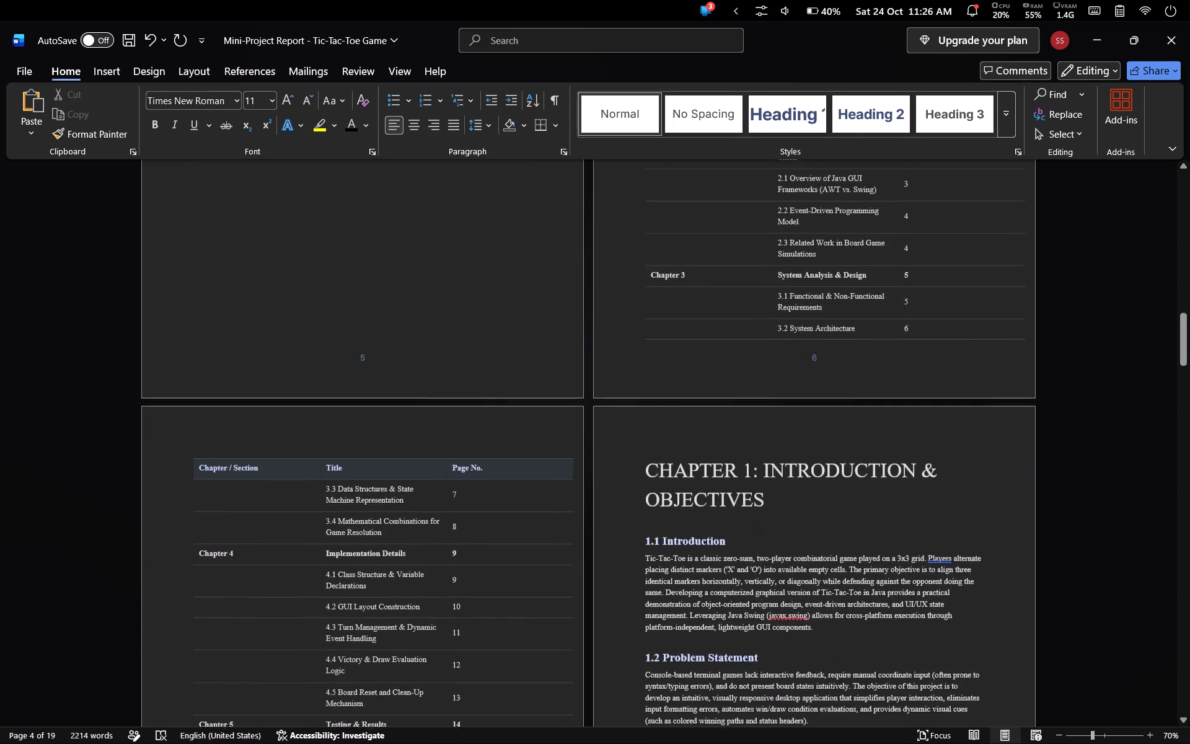
{"action": "scroll", "coordinate": [841, 666], "scroll_direction": "down", "scroll_amount": 8}
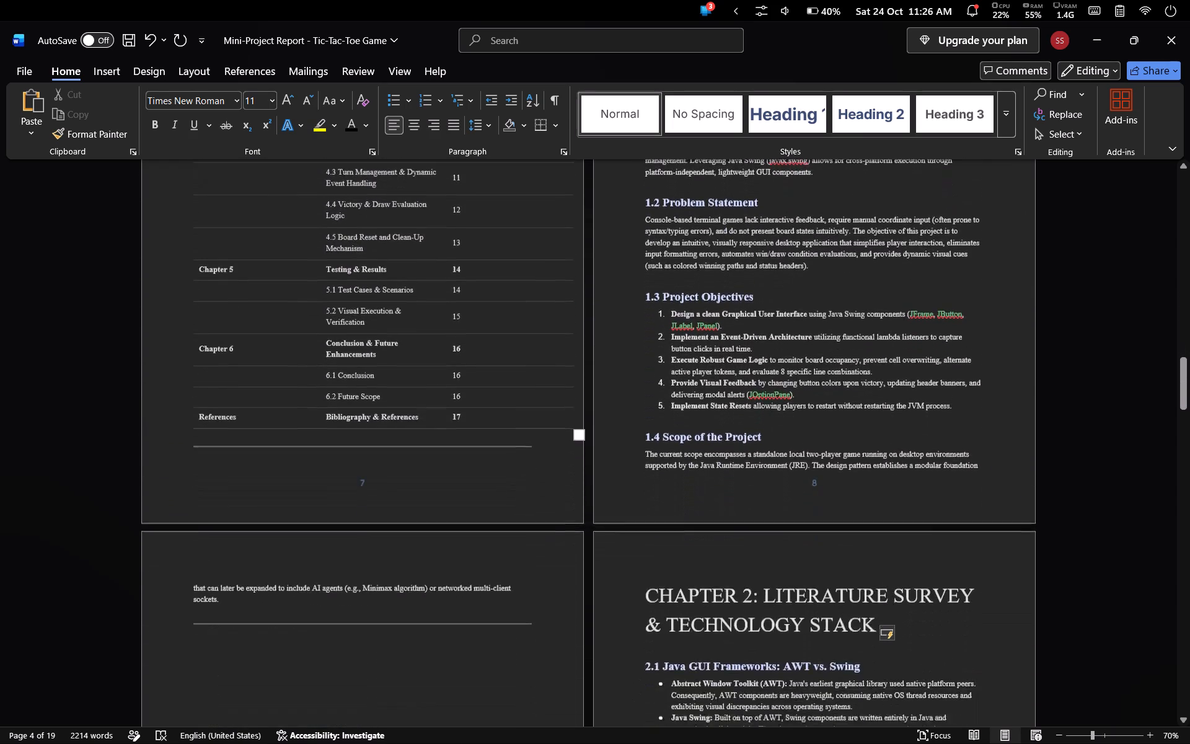
{"action": "scroll", "coordinate": [841, 666], "scroll_direction": "down", "scroll_amount": 6}
{"action": "scroll", "coordinate": [841, 666], "scroll_direction": "up", "scroll_amount": 2}
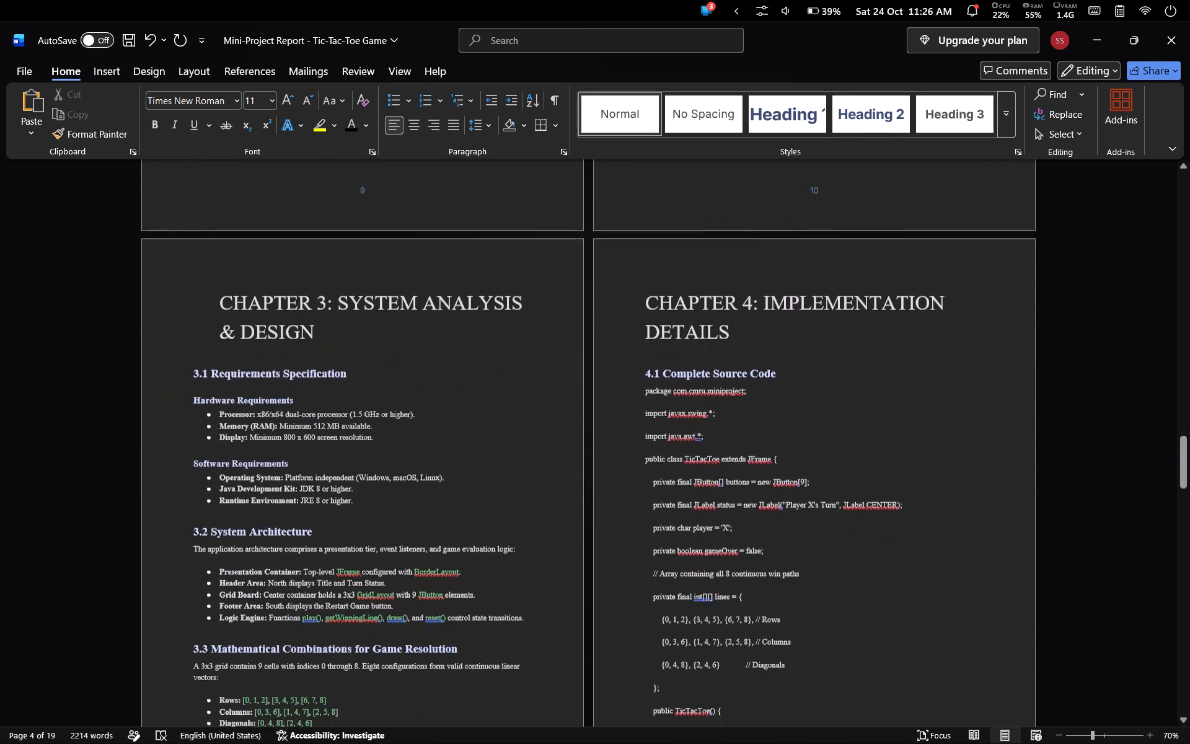
{"action": "scroll", "coordinate": [841, 666], "scroll_direction": "up", "scroll_amount": 7}
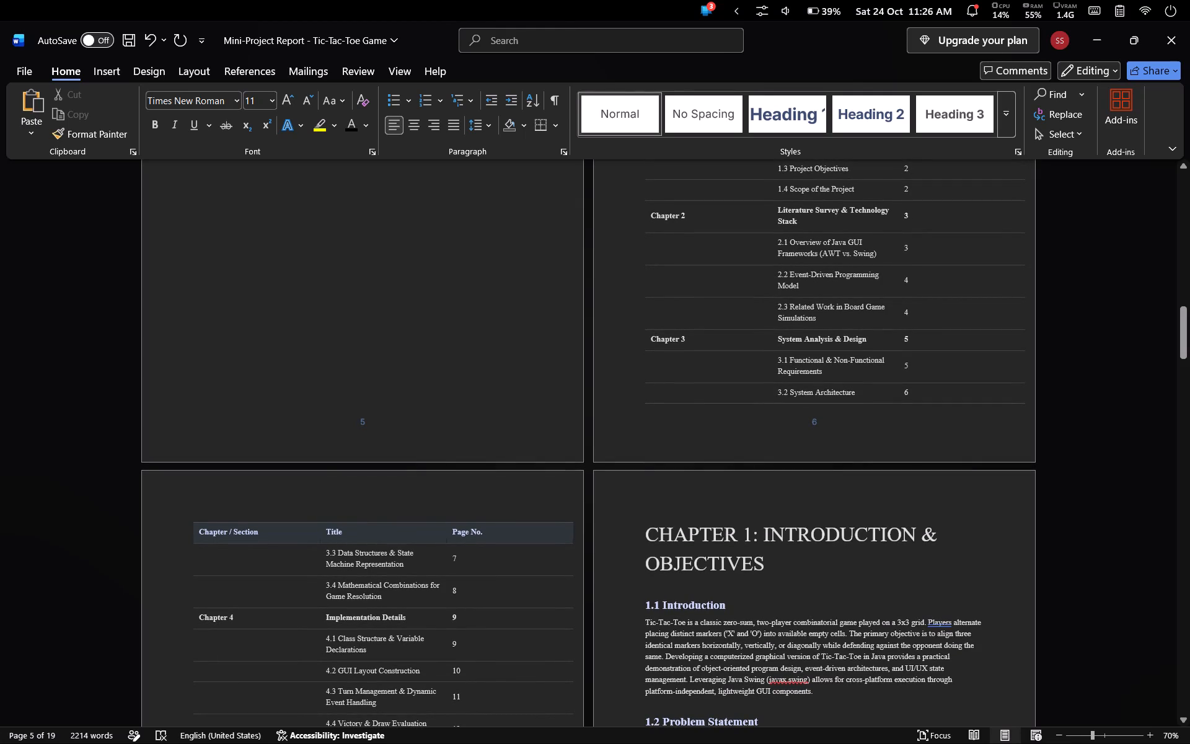
{"action": "scroll", "coordinate": [790, 560], "scroll_direction": "up", "scroll_amount": 13}
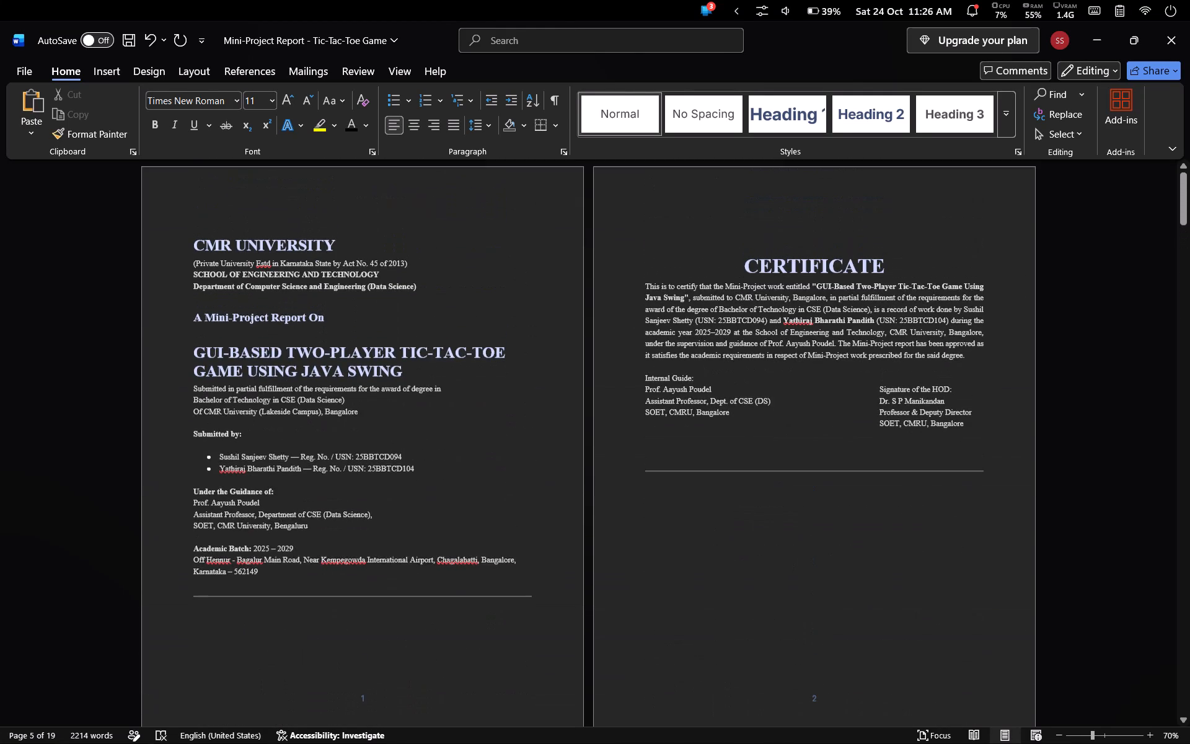
{"action": "scroll", "coordinate": [790, 560], "scroll_direction": "up", "scroll_amount": 1}
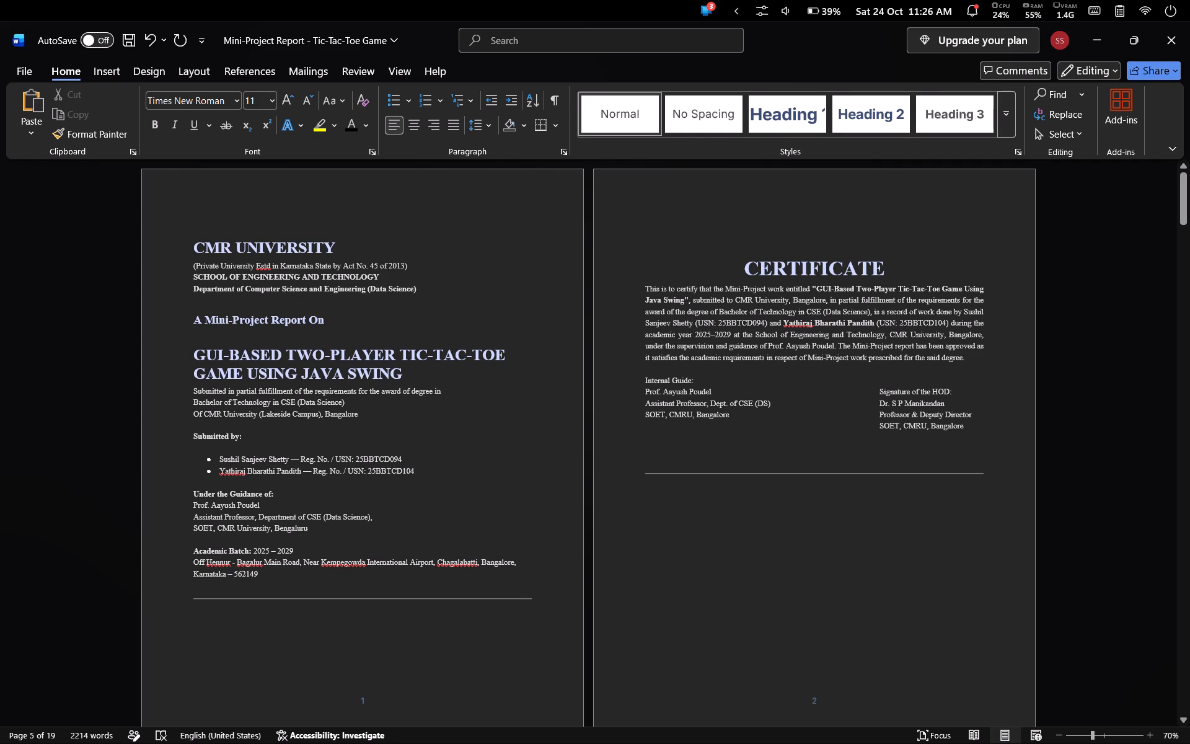
{"action": "scroll", "coordinate": [790, 560], "scroll_direction": "up", "scroll_amount": 1}
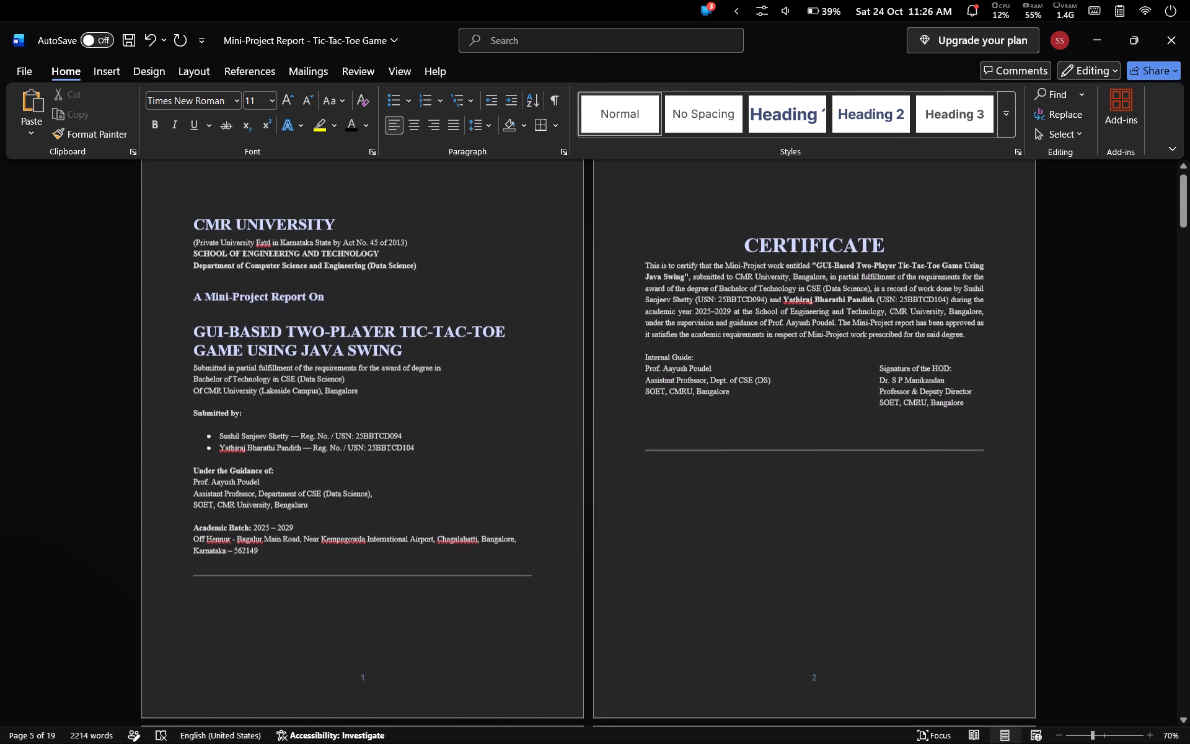
{"action": "scroll", "coordinate": [790, 560], "scroll_direction": "up", "scroll_amount": 1}
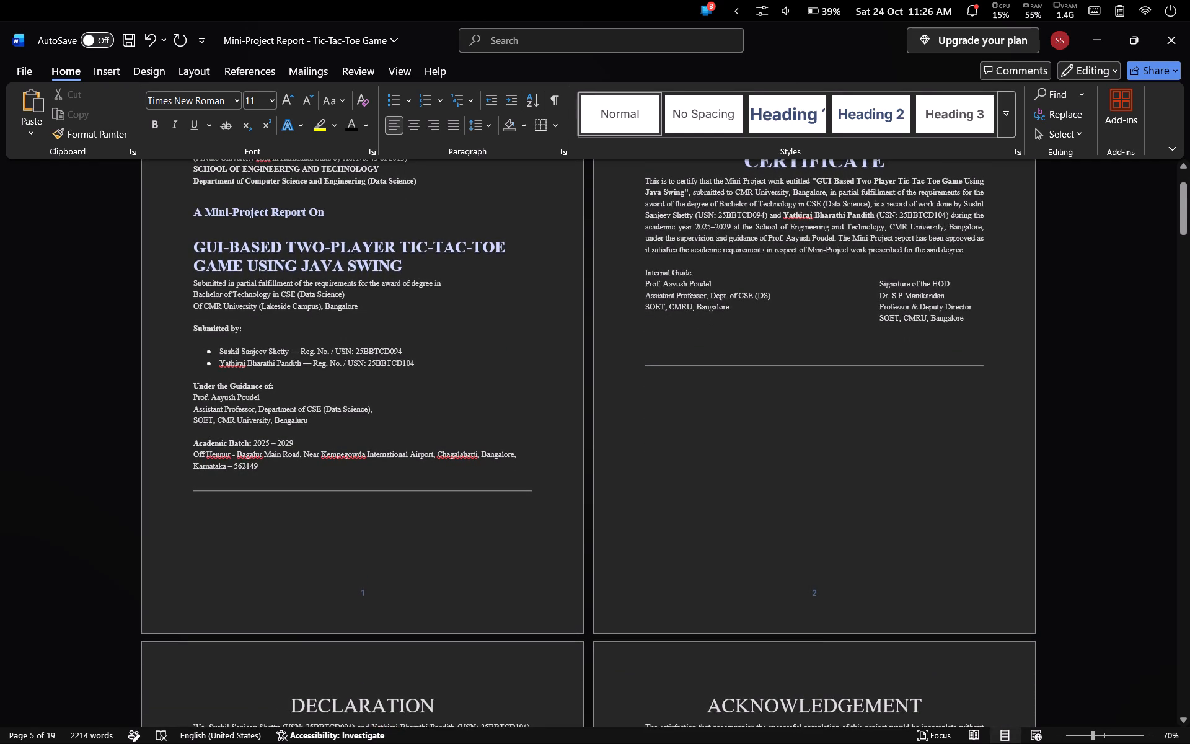
{"action": "scroll", "coordinate": [790, 560], "scroll_direction": "up", "scroll_amount": 1}
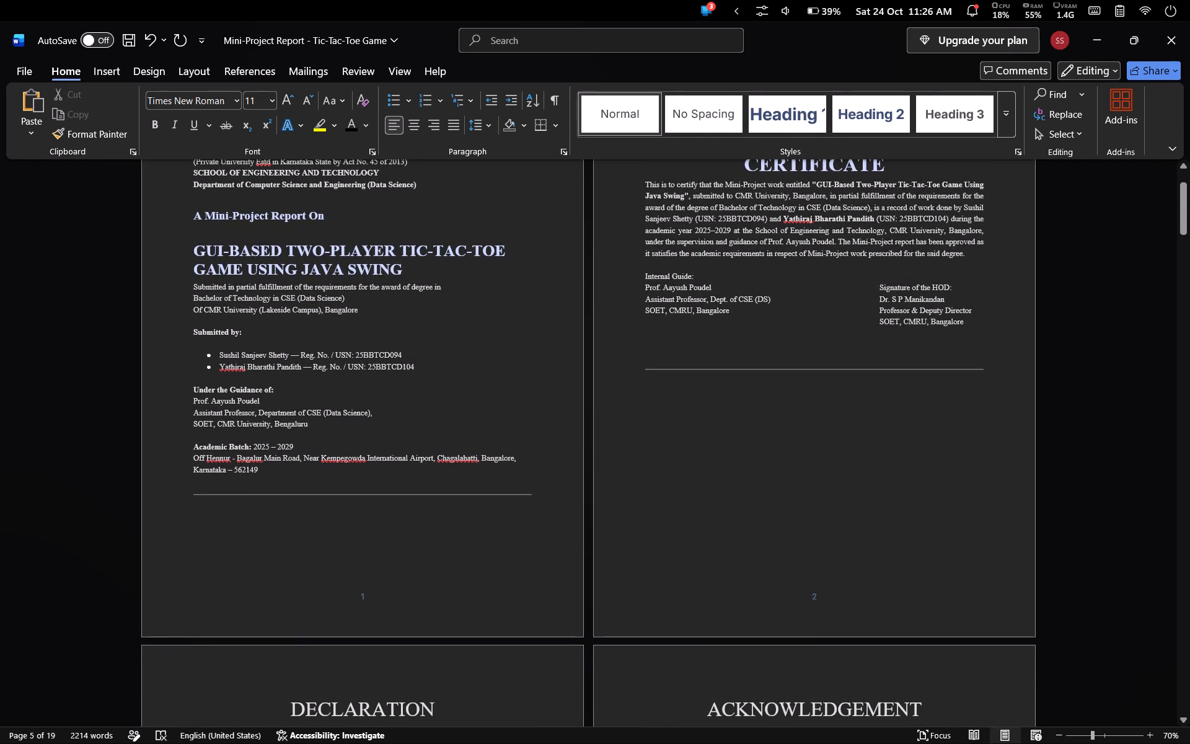
{"action": "scroll", "coordinate": [790, 560], "scroll_direction": "up", "scroll_amount": 1}
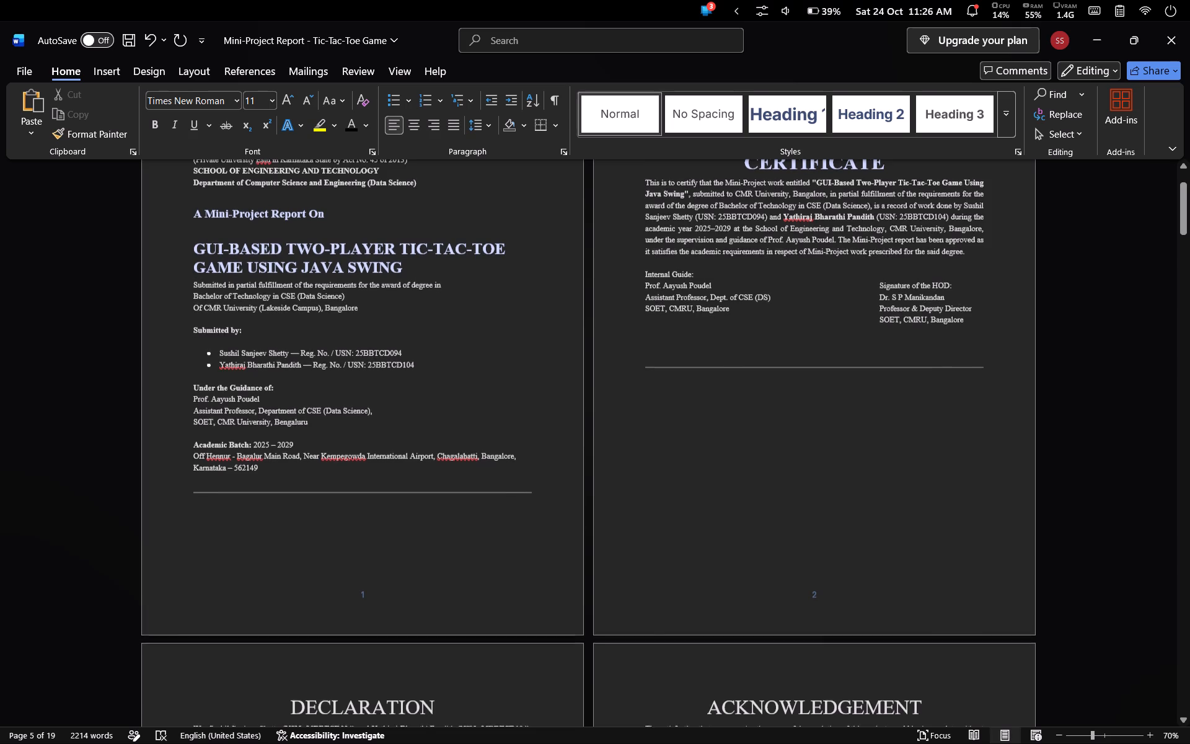
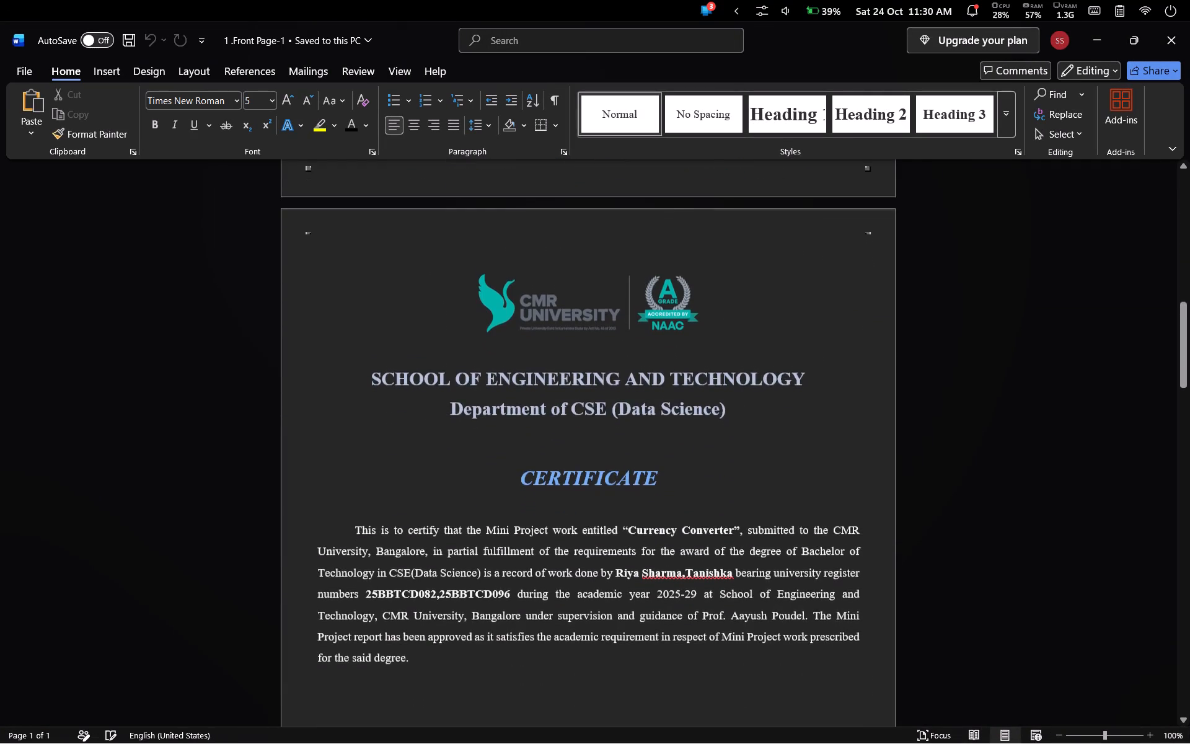
Examine the Currency Converter report's layout from the certificate page through the tables to the Chapter II opening.
{"action": "scroll", "coordinate": [571, 442], "scroll_direction": "down", "scroll_amount": 14}
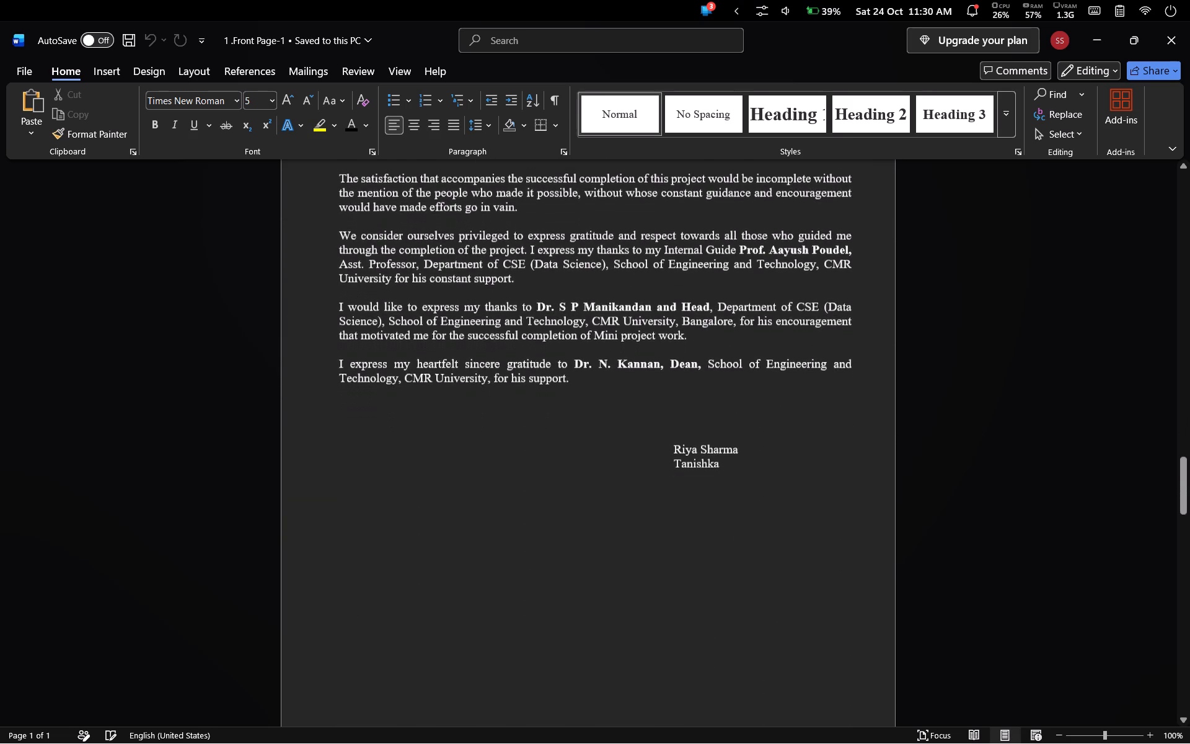
{"action": "scroll", "coordinate": [571, 442], "scroll_direction": "down", "scroll_amount": 6}
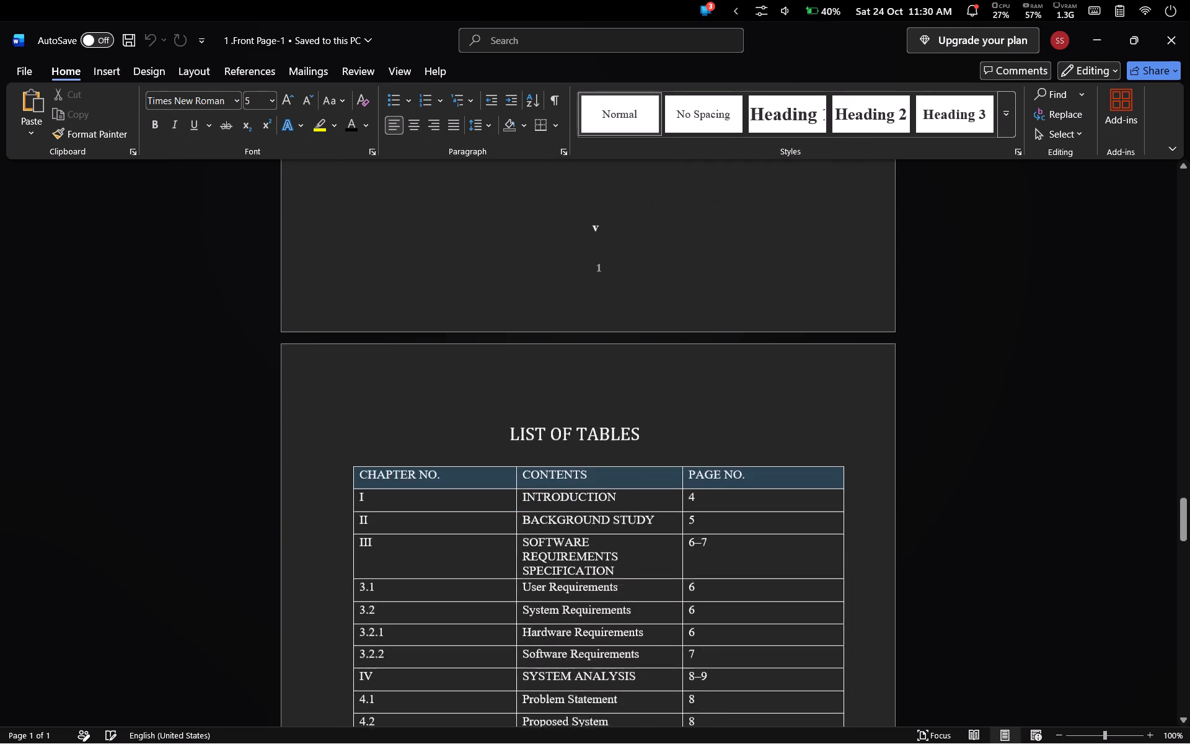
{"action": "scroll", "coordinate": [571, 442], "scroll_direction": "down", "scroll_amount": 5}
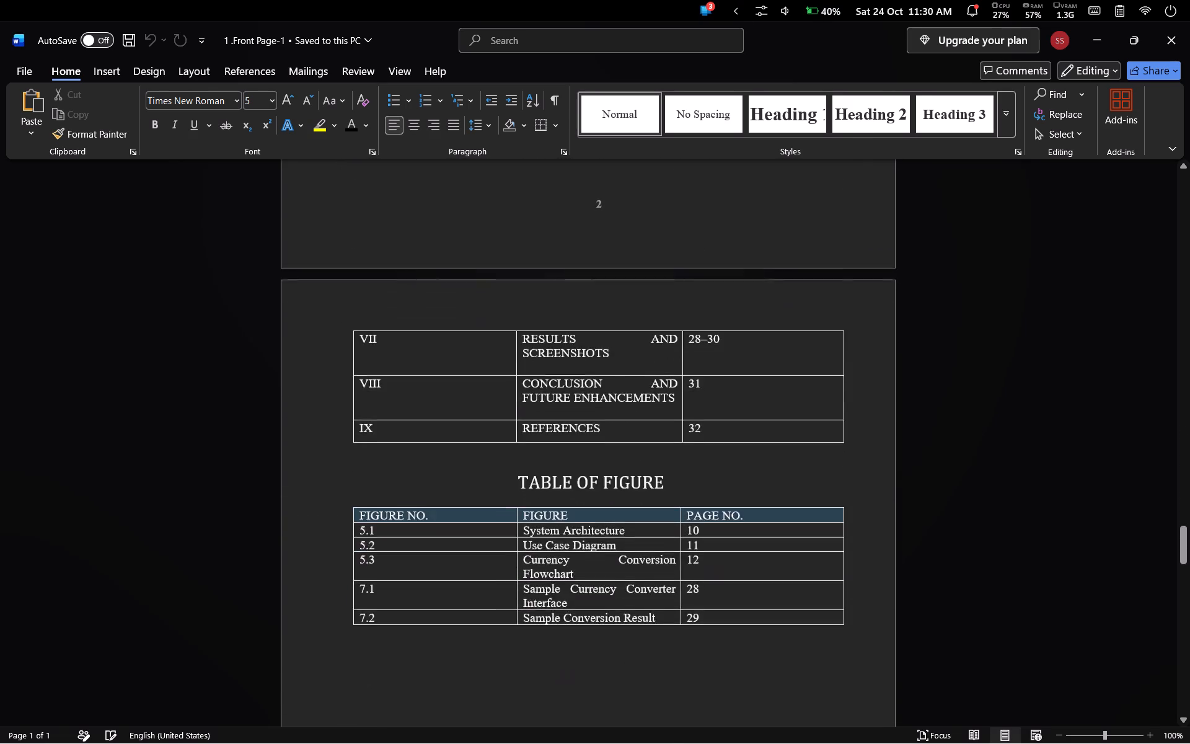
{"action": "scroll", "coordinate": [571, 442], "scroll_direction": "down", "scroll_amount": 9}
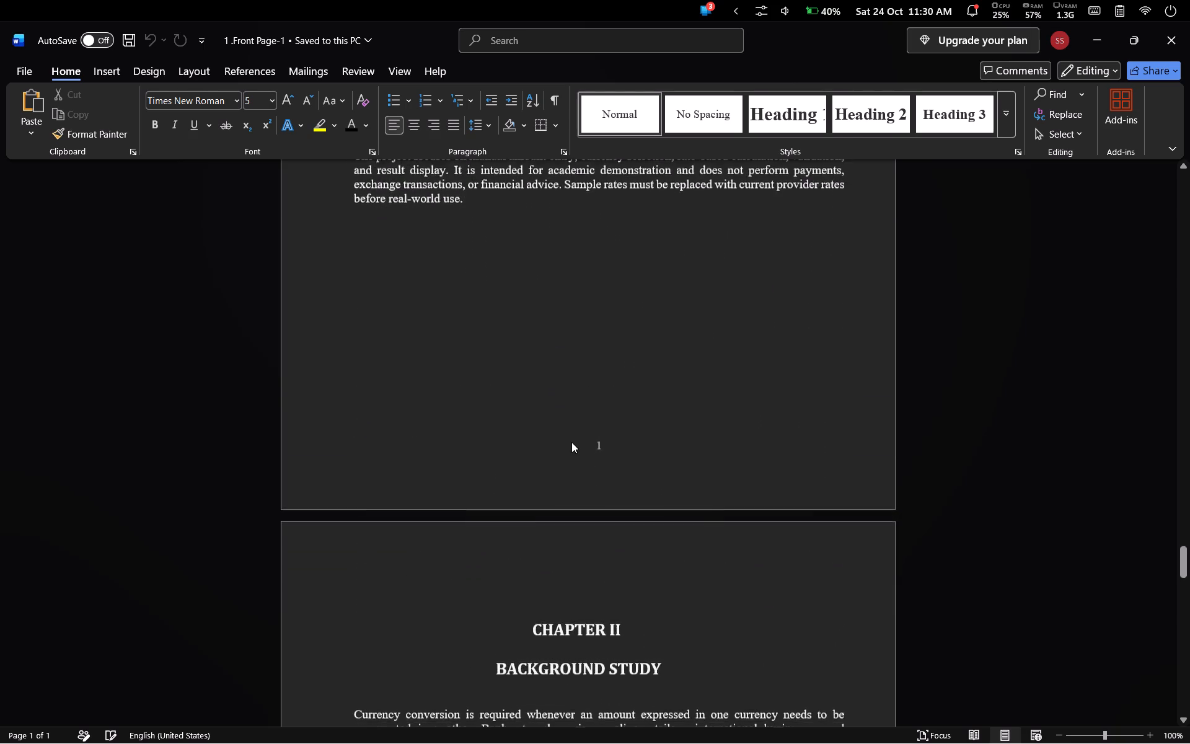
{"action": "scroll", "coordinate": [571, 442], "scroll_direction": "up", "scroll_amount": 16}
{"action": "scroll", "coordinate": [571, 442], "scroll_direction": "up", "scroll_amount": 10}
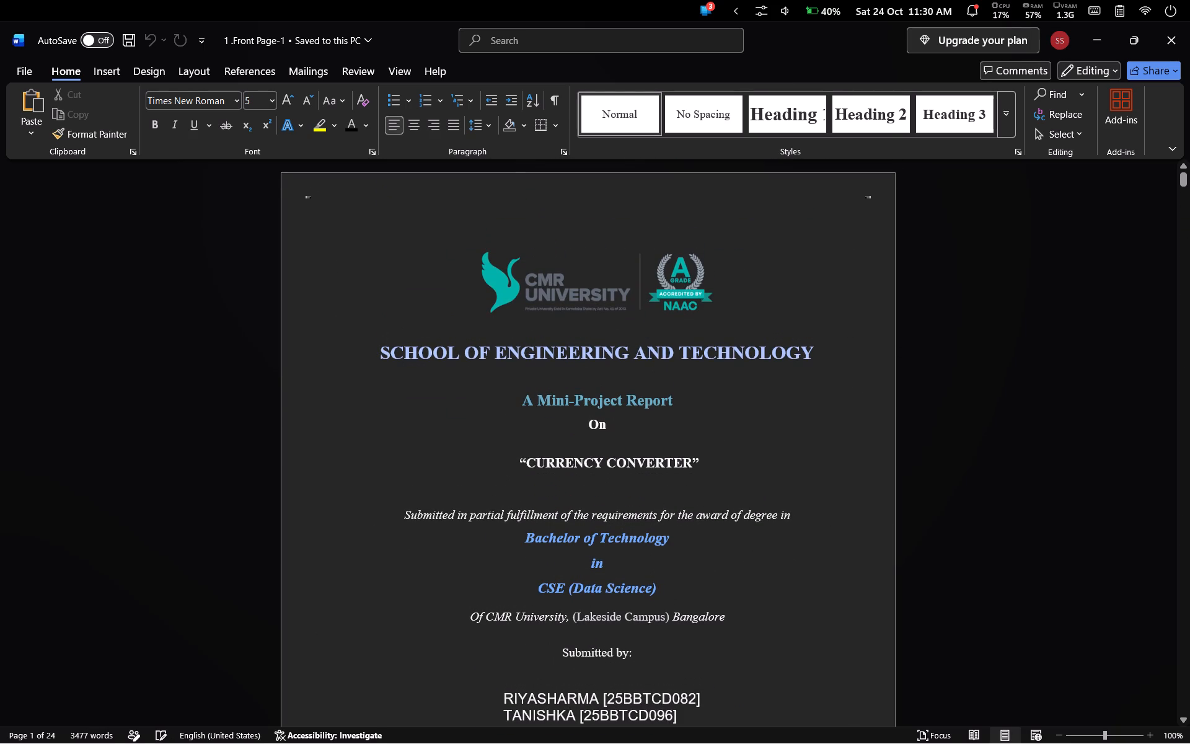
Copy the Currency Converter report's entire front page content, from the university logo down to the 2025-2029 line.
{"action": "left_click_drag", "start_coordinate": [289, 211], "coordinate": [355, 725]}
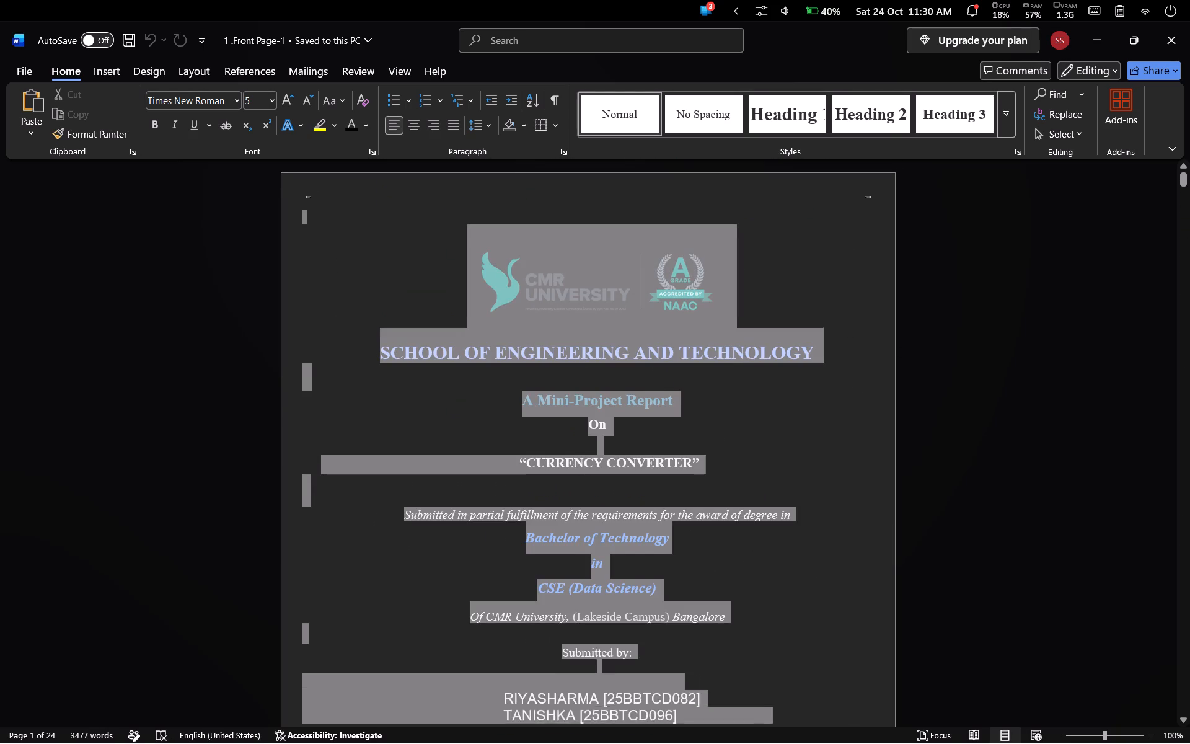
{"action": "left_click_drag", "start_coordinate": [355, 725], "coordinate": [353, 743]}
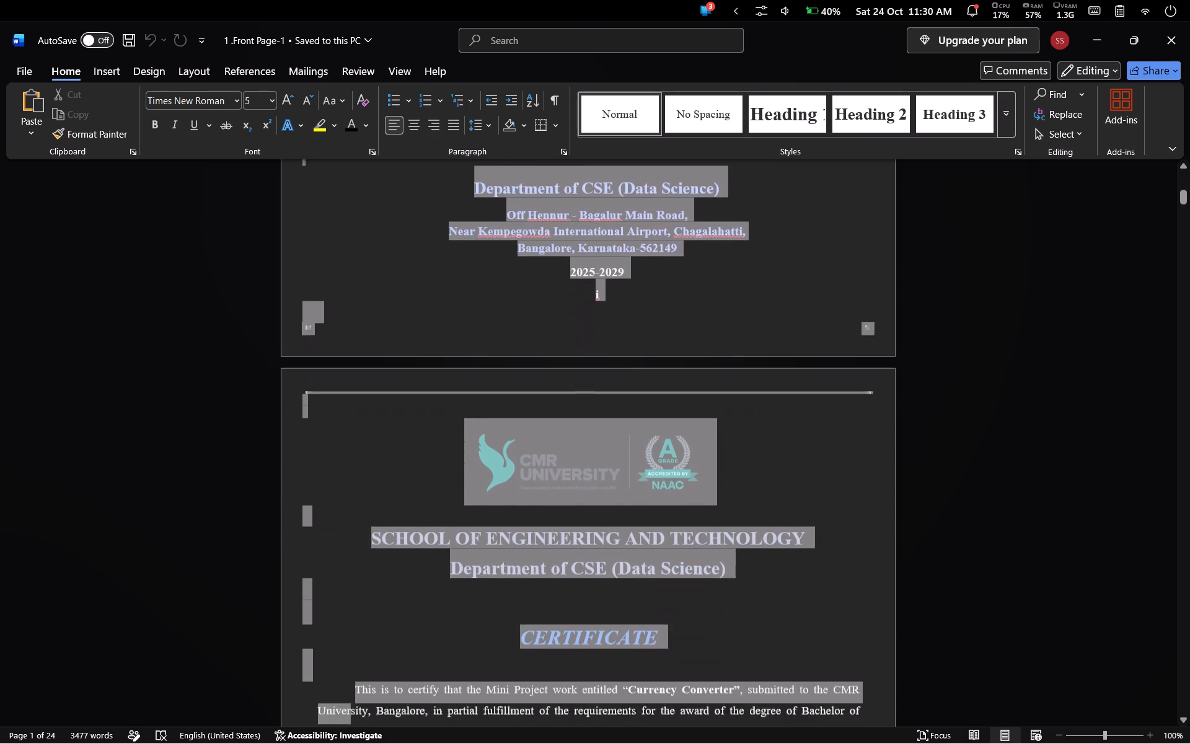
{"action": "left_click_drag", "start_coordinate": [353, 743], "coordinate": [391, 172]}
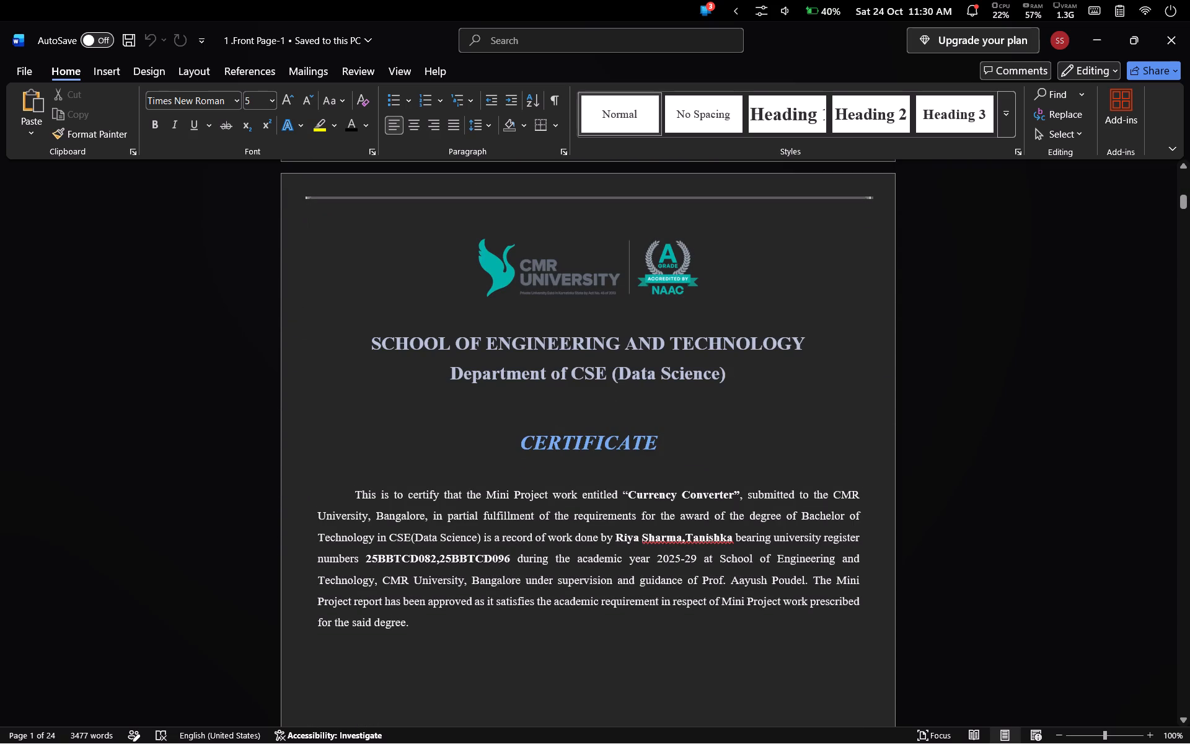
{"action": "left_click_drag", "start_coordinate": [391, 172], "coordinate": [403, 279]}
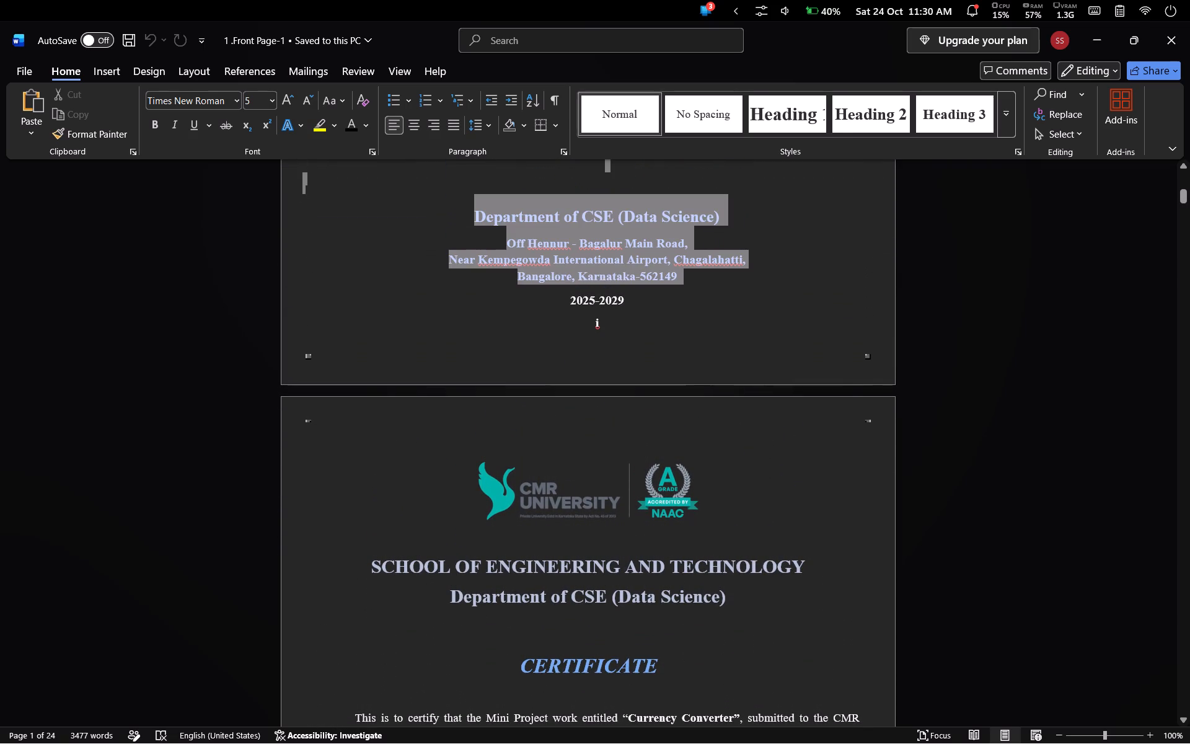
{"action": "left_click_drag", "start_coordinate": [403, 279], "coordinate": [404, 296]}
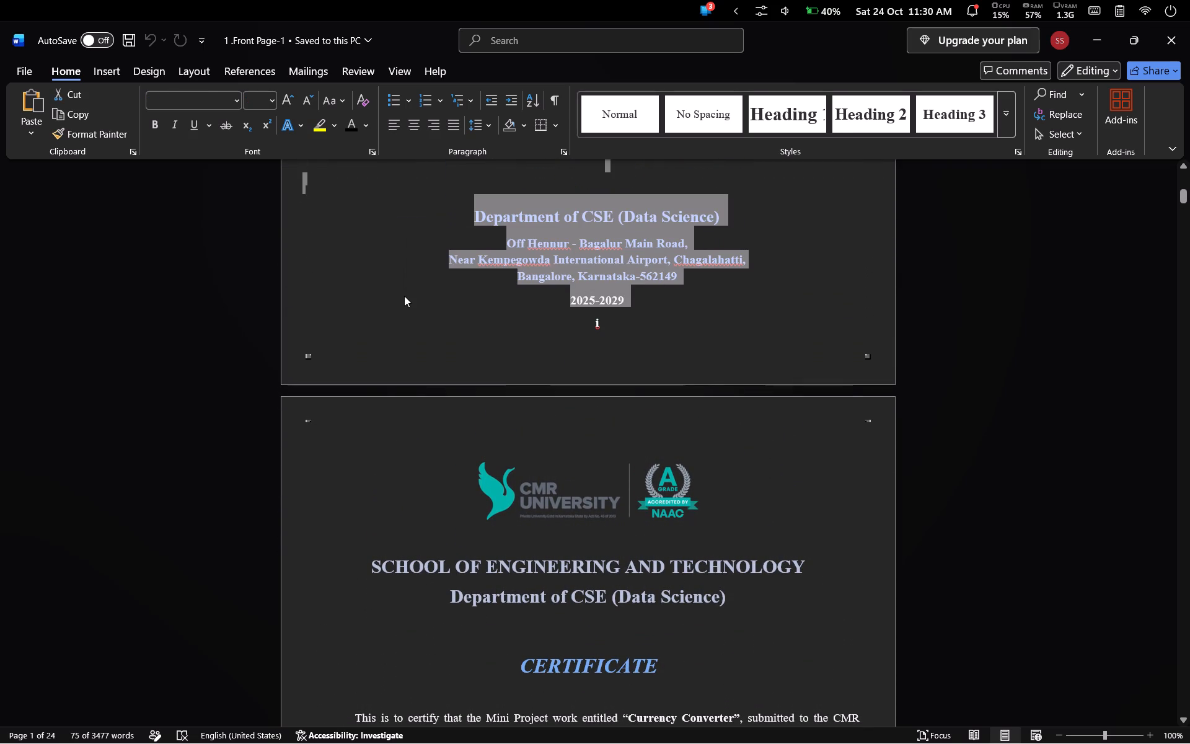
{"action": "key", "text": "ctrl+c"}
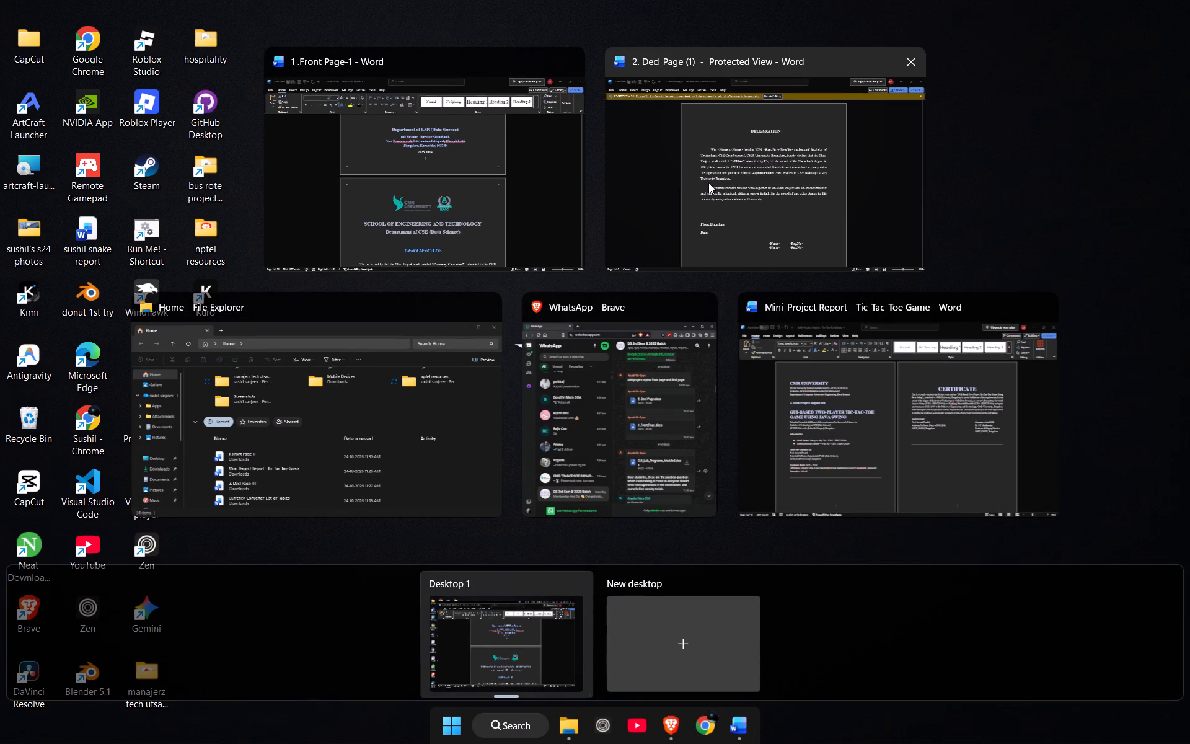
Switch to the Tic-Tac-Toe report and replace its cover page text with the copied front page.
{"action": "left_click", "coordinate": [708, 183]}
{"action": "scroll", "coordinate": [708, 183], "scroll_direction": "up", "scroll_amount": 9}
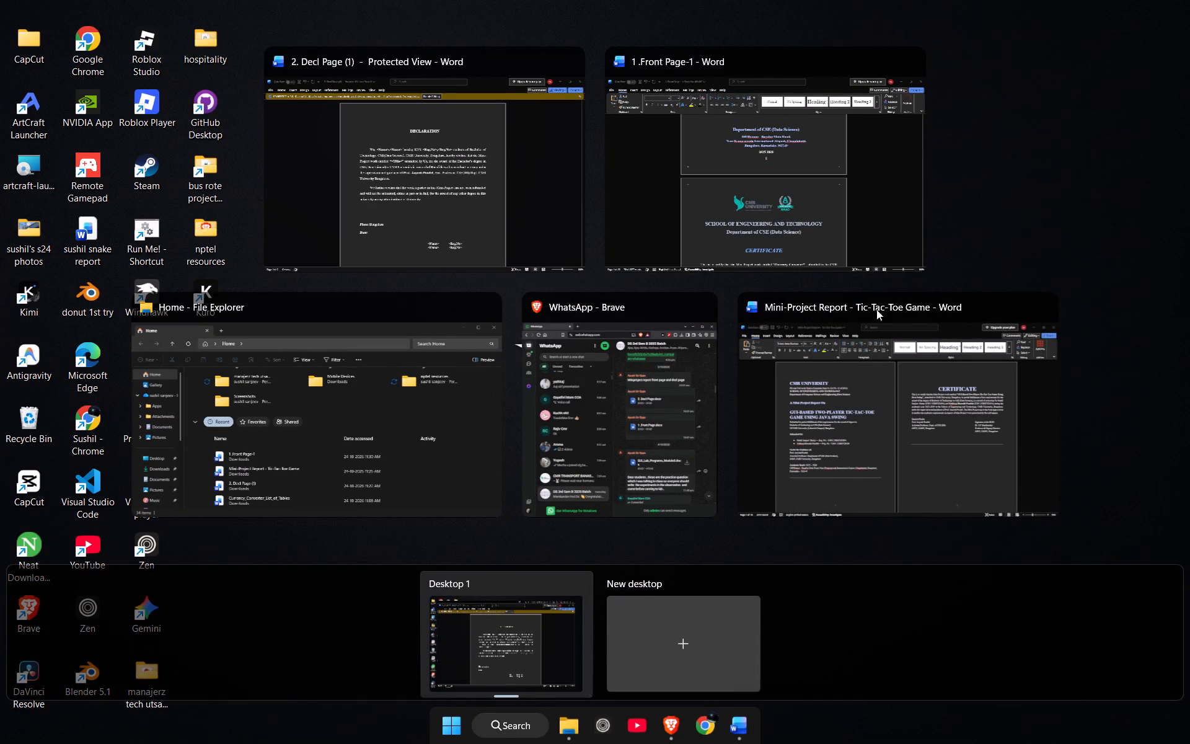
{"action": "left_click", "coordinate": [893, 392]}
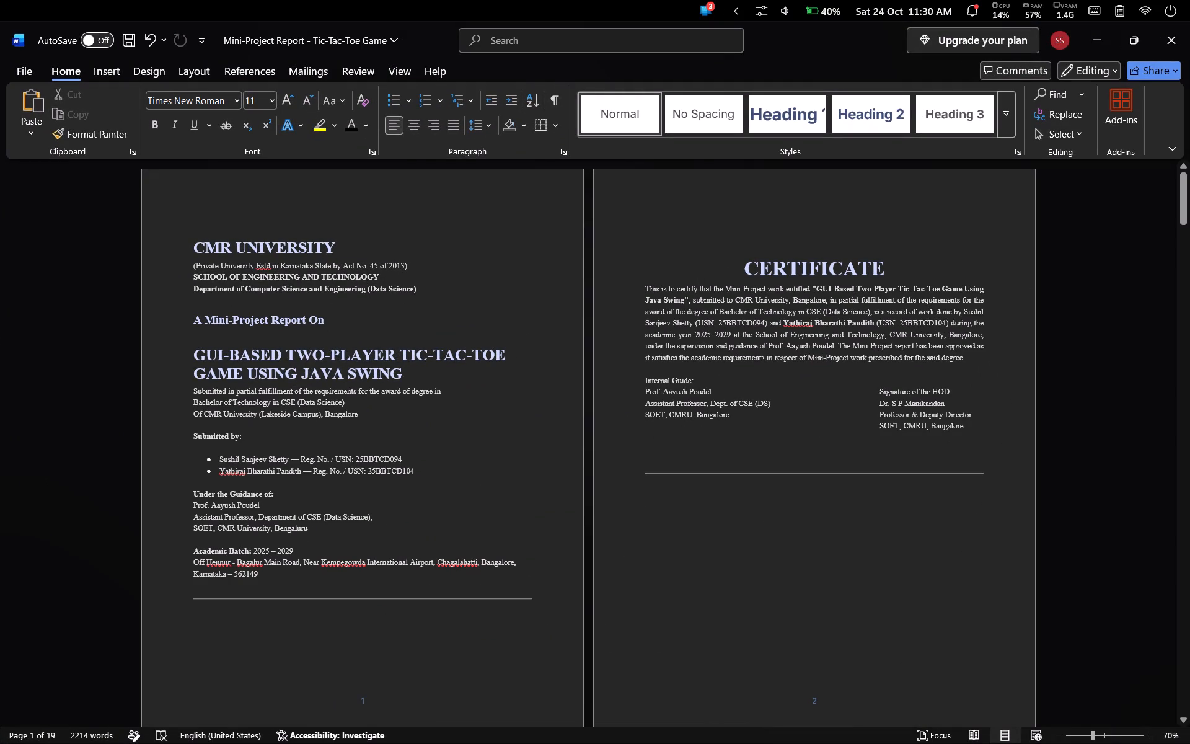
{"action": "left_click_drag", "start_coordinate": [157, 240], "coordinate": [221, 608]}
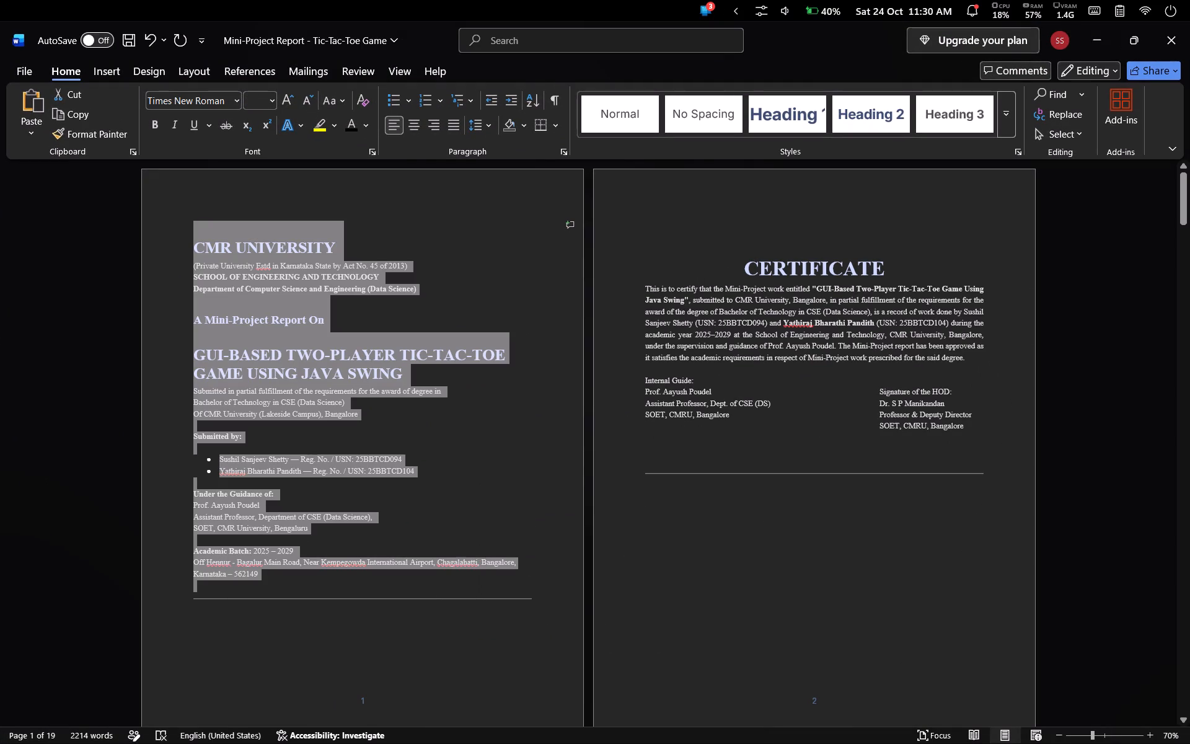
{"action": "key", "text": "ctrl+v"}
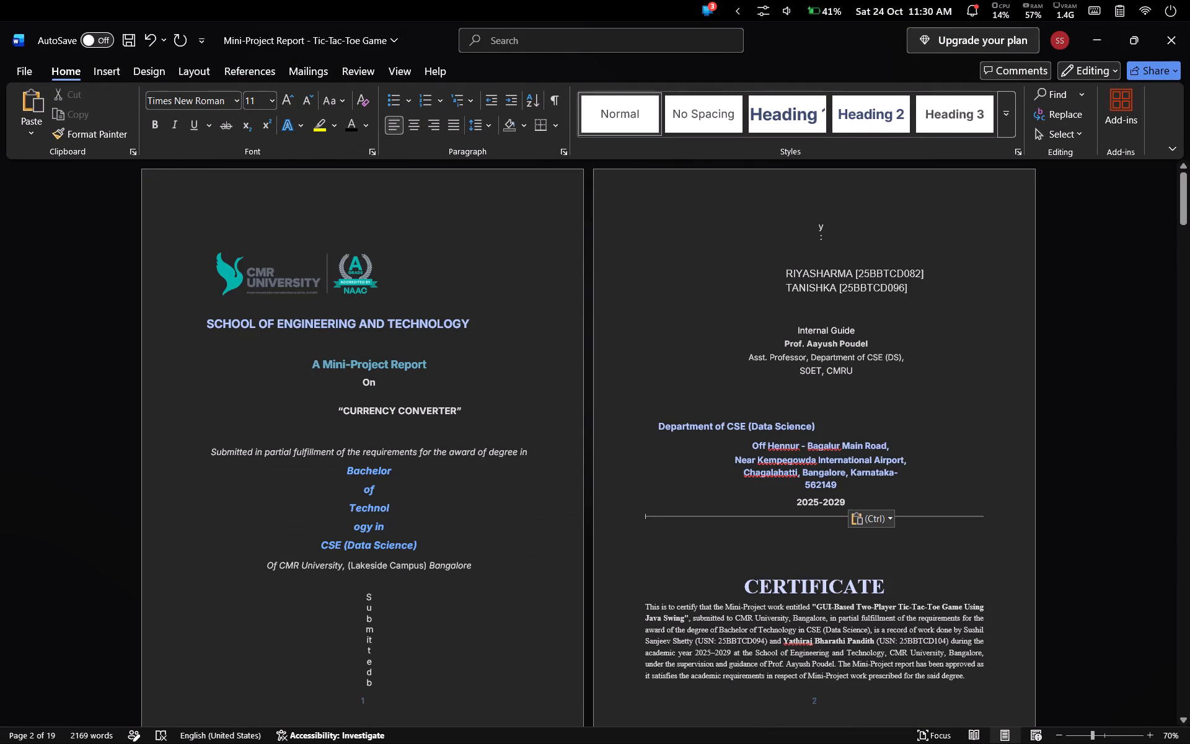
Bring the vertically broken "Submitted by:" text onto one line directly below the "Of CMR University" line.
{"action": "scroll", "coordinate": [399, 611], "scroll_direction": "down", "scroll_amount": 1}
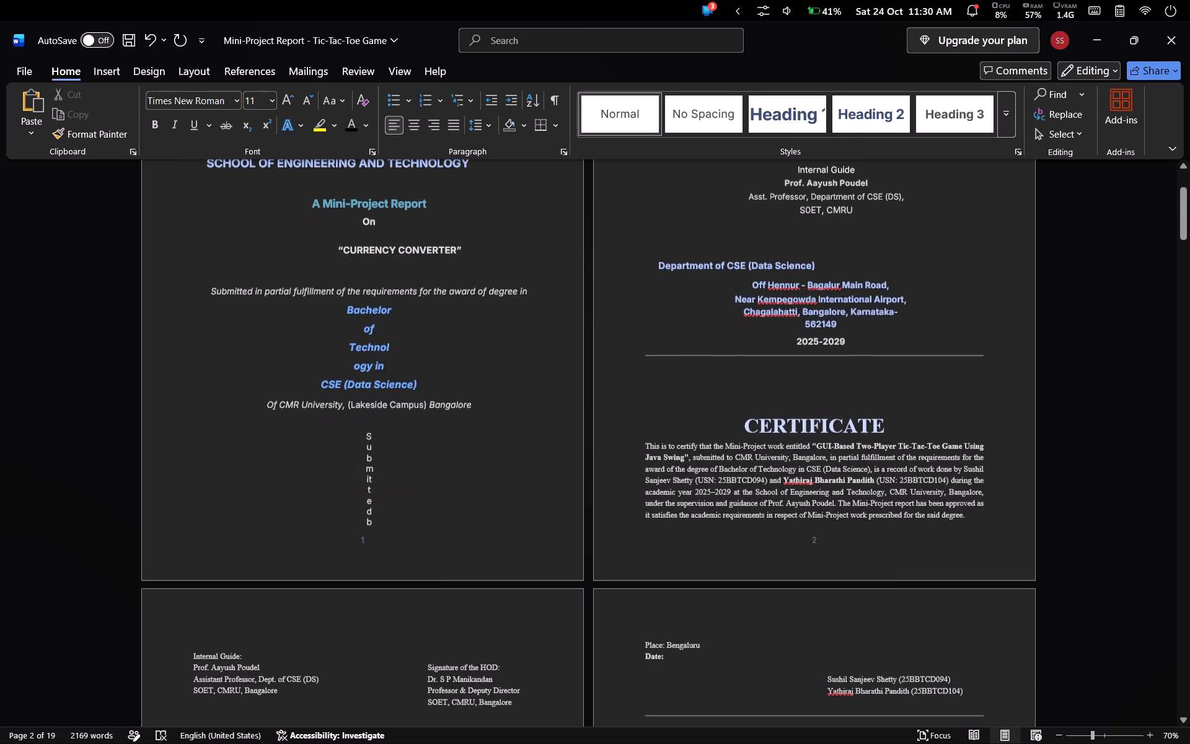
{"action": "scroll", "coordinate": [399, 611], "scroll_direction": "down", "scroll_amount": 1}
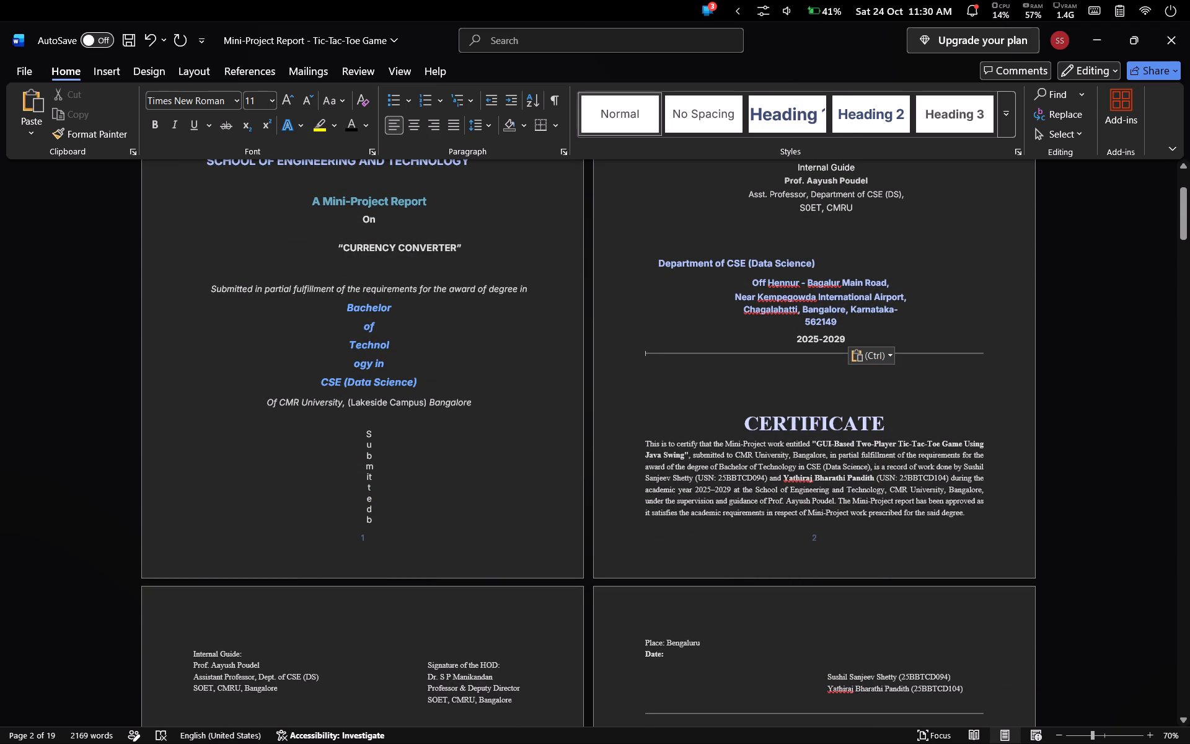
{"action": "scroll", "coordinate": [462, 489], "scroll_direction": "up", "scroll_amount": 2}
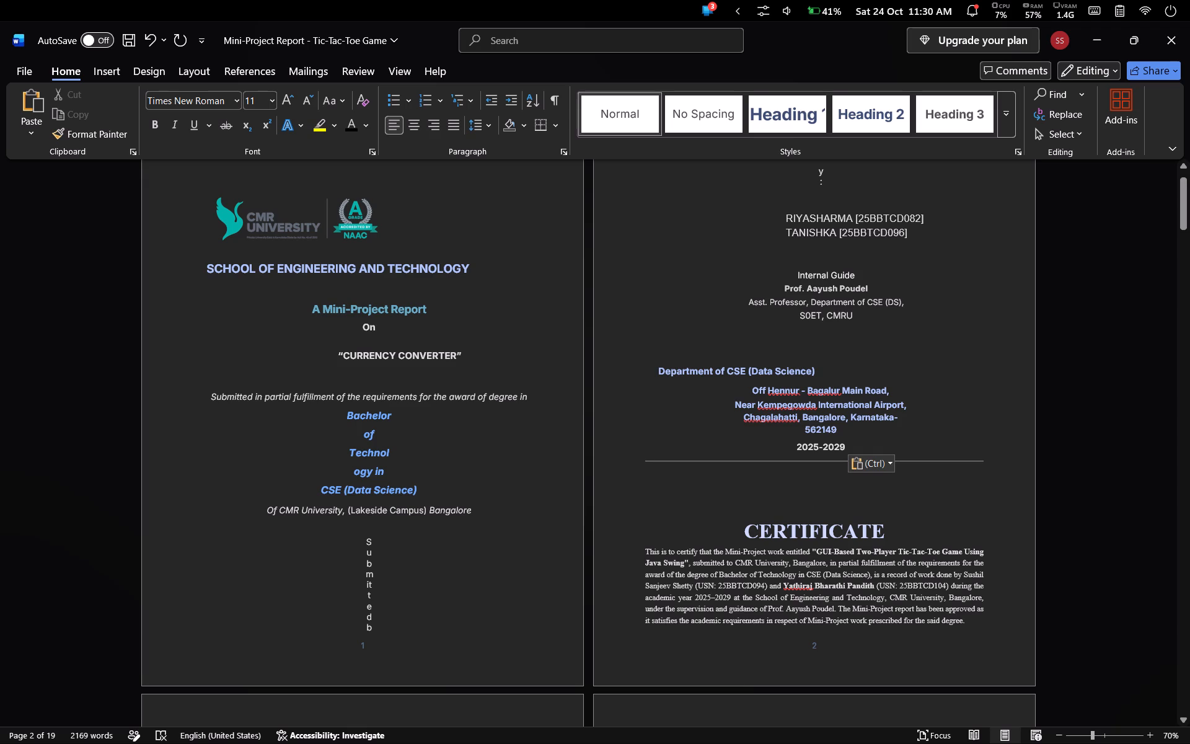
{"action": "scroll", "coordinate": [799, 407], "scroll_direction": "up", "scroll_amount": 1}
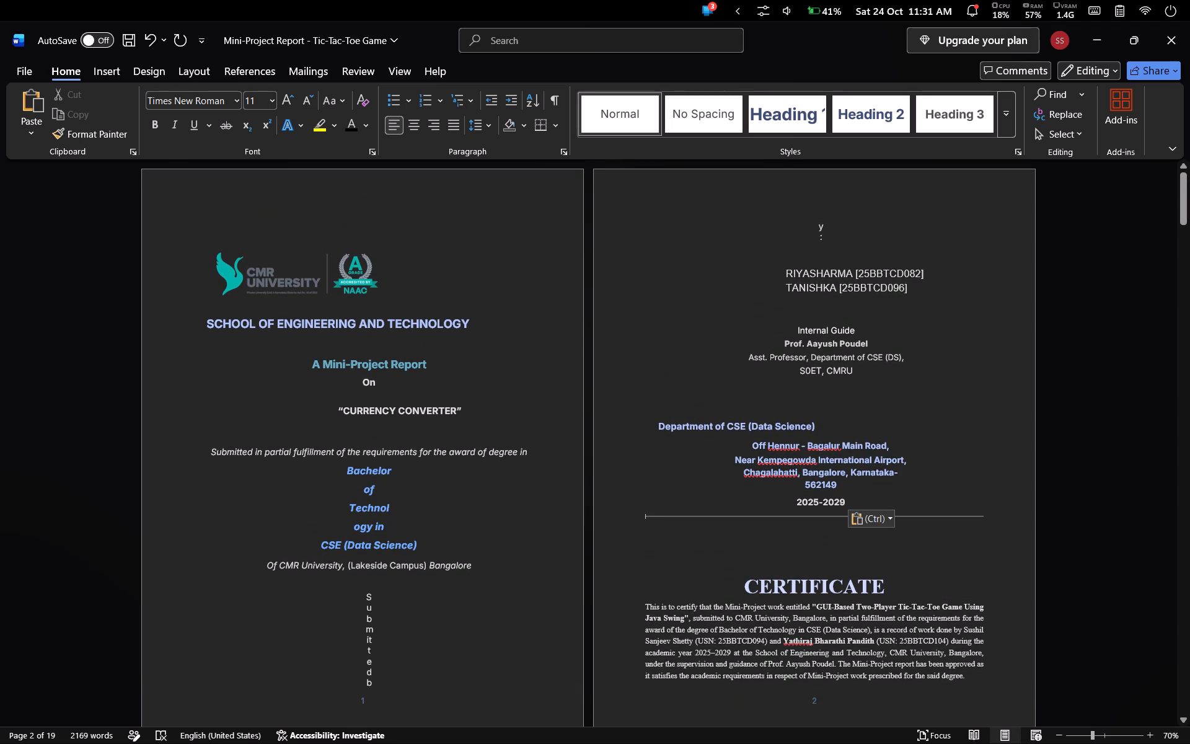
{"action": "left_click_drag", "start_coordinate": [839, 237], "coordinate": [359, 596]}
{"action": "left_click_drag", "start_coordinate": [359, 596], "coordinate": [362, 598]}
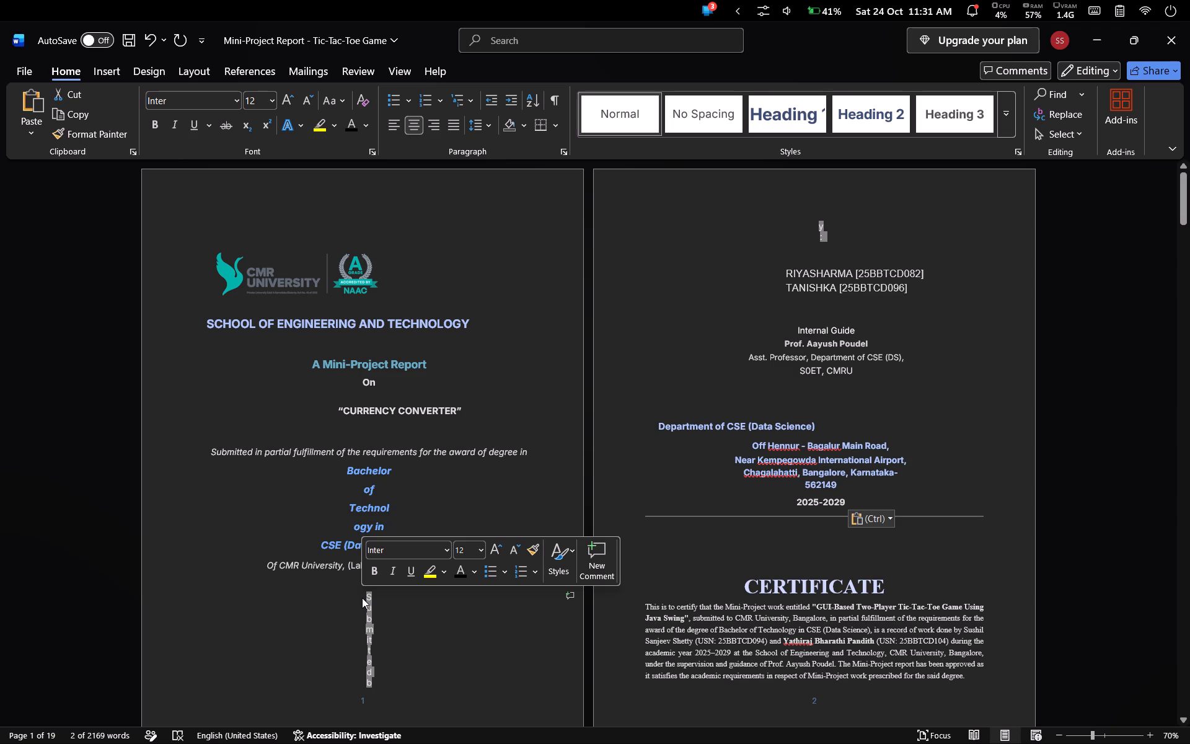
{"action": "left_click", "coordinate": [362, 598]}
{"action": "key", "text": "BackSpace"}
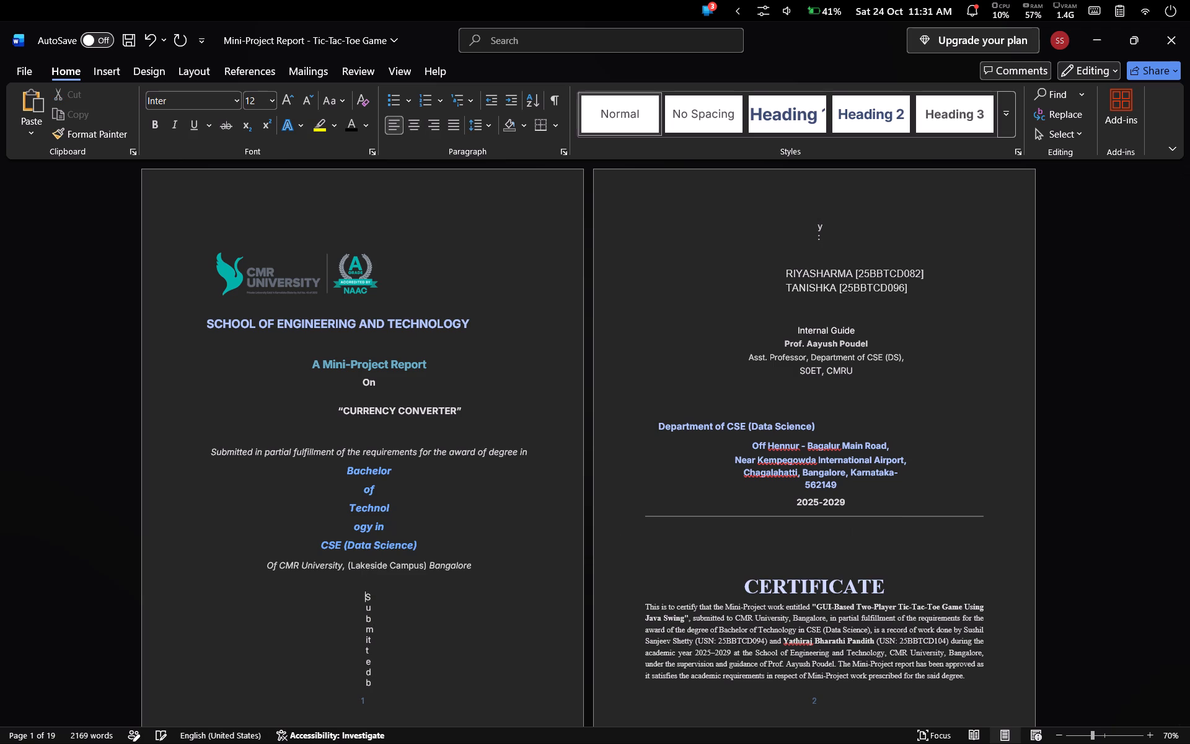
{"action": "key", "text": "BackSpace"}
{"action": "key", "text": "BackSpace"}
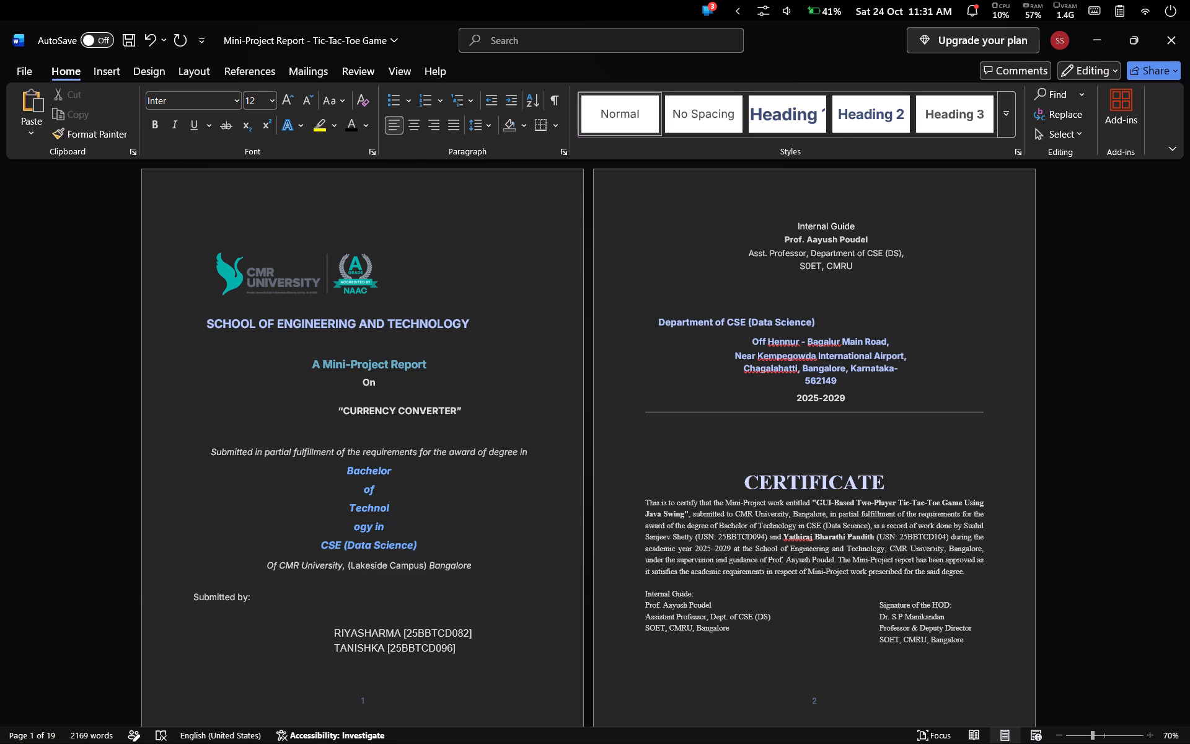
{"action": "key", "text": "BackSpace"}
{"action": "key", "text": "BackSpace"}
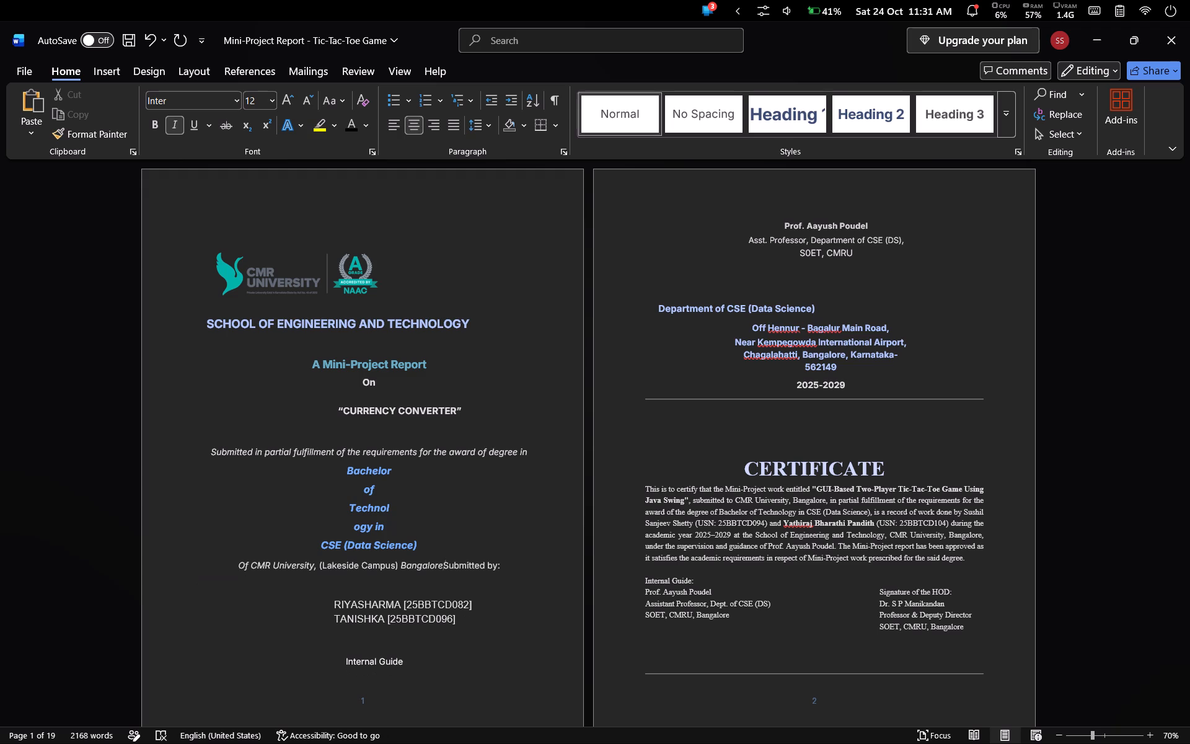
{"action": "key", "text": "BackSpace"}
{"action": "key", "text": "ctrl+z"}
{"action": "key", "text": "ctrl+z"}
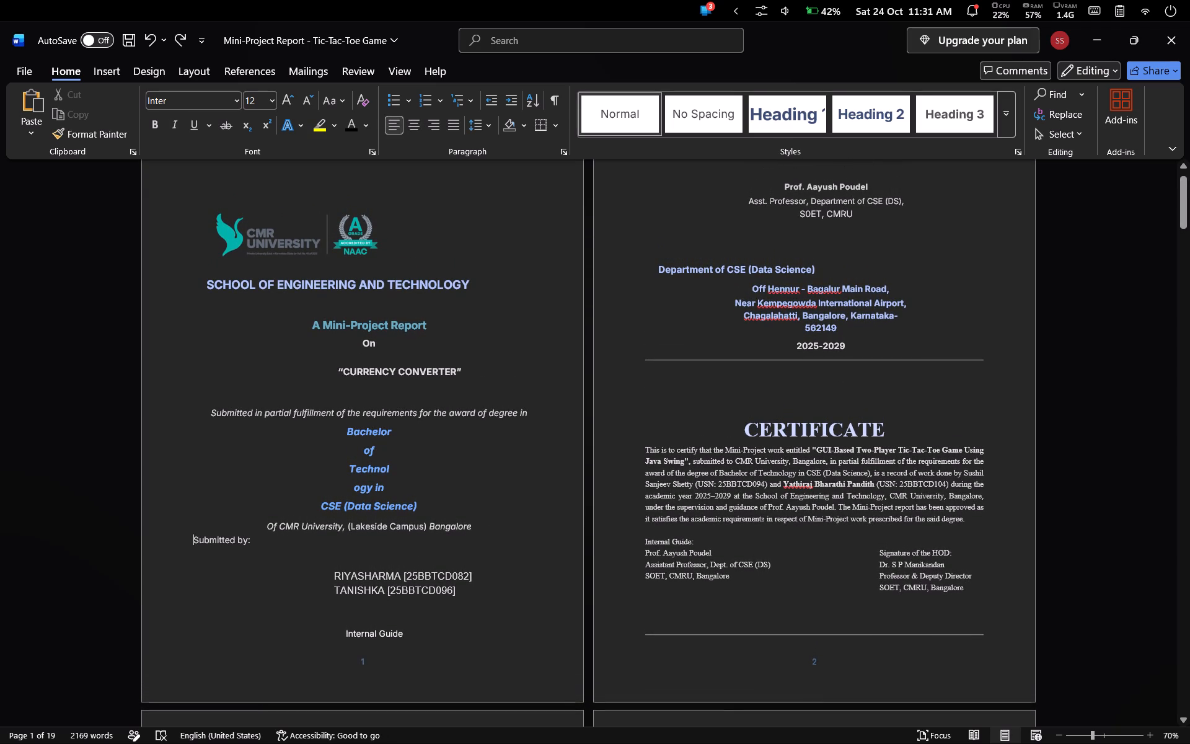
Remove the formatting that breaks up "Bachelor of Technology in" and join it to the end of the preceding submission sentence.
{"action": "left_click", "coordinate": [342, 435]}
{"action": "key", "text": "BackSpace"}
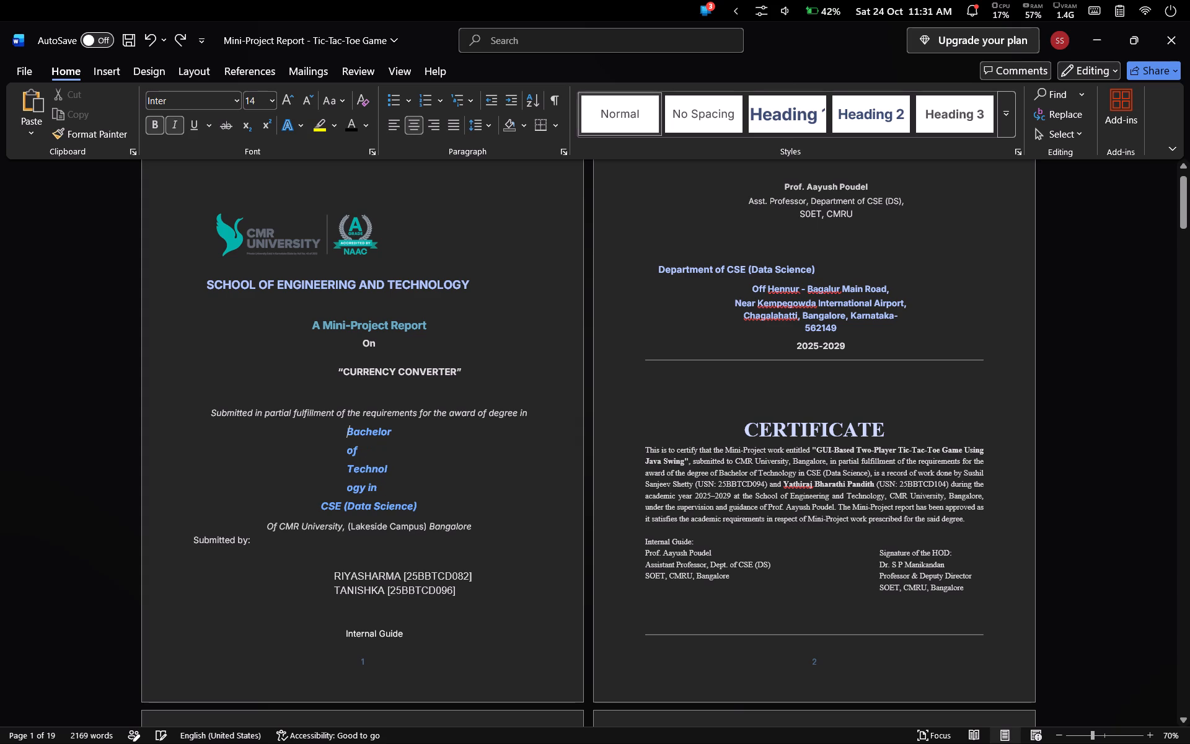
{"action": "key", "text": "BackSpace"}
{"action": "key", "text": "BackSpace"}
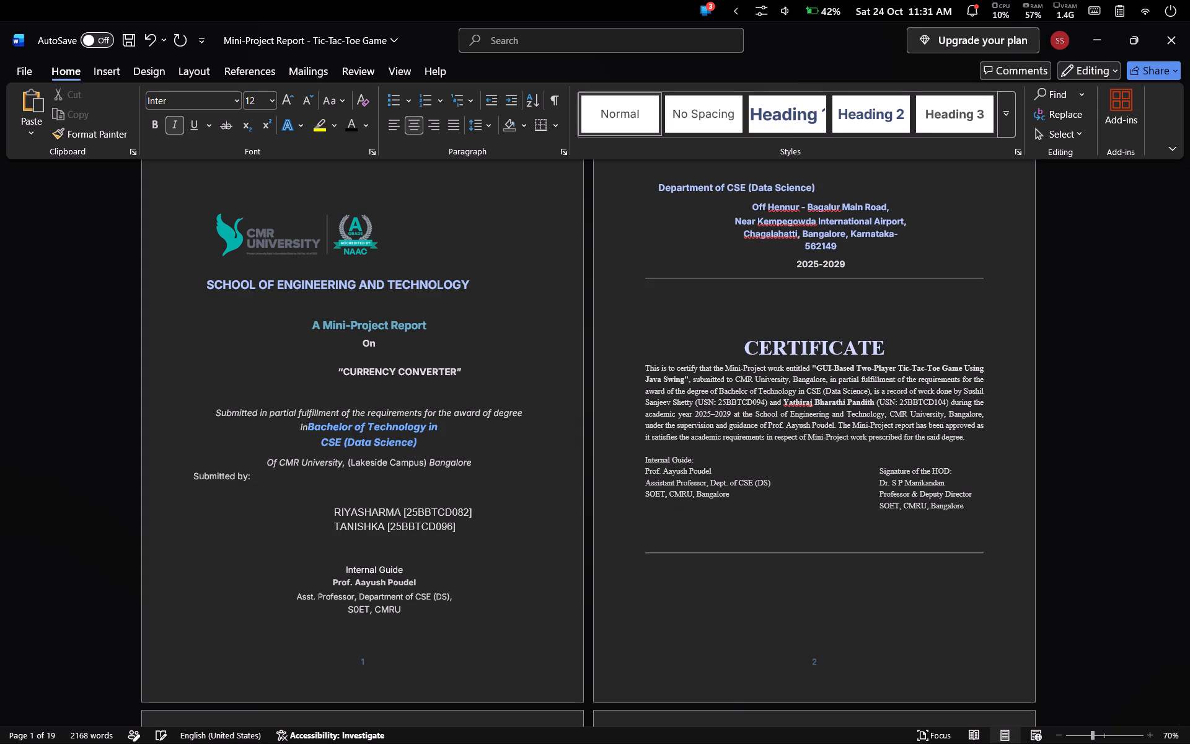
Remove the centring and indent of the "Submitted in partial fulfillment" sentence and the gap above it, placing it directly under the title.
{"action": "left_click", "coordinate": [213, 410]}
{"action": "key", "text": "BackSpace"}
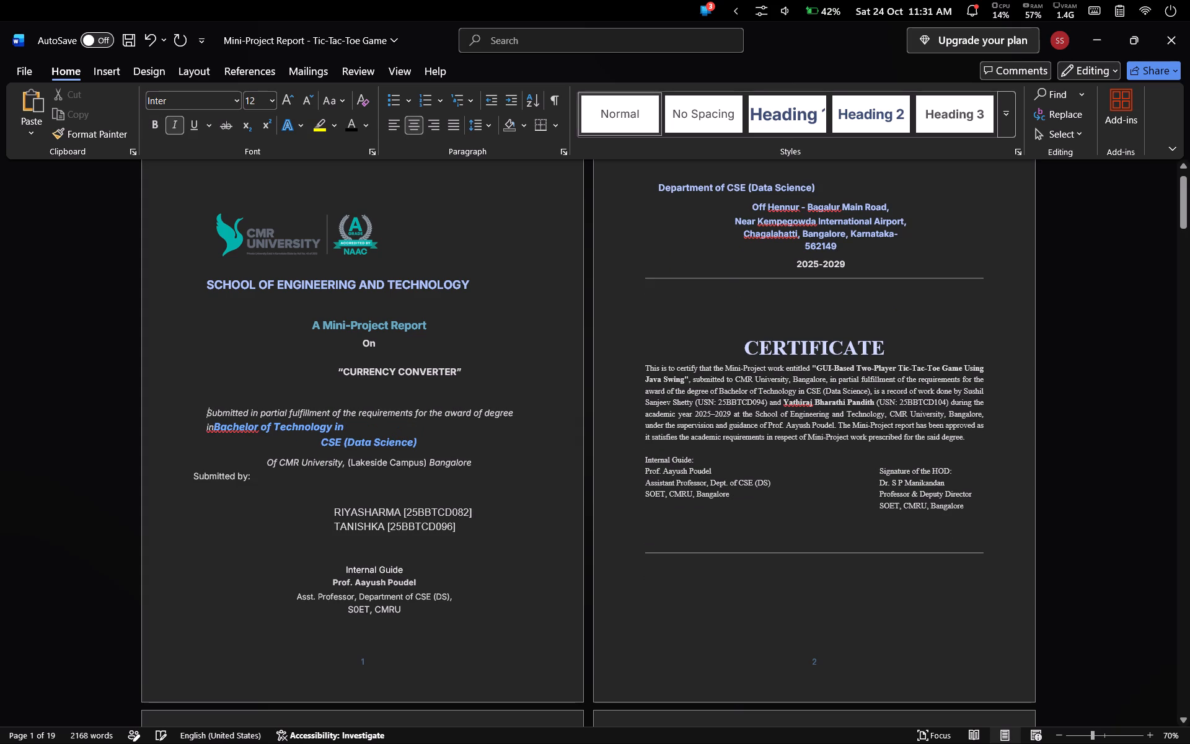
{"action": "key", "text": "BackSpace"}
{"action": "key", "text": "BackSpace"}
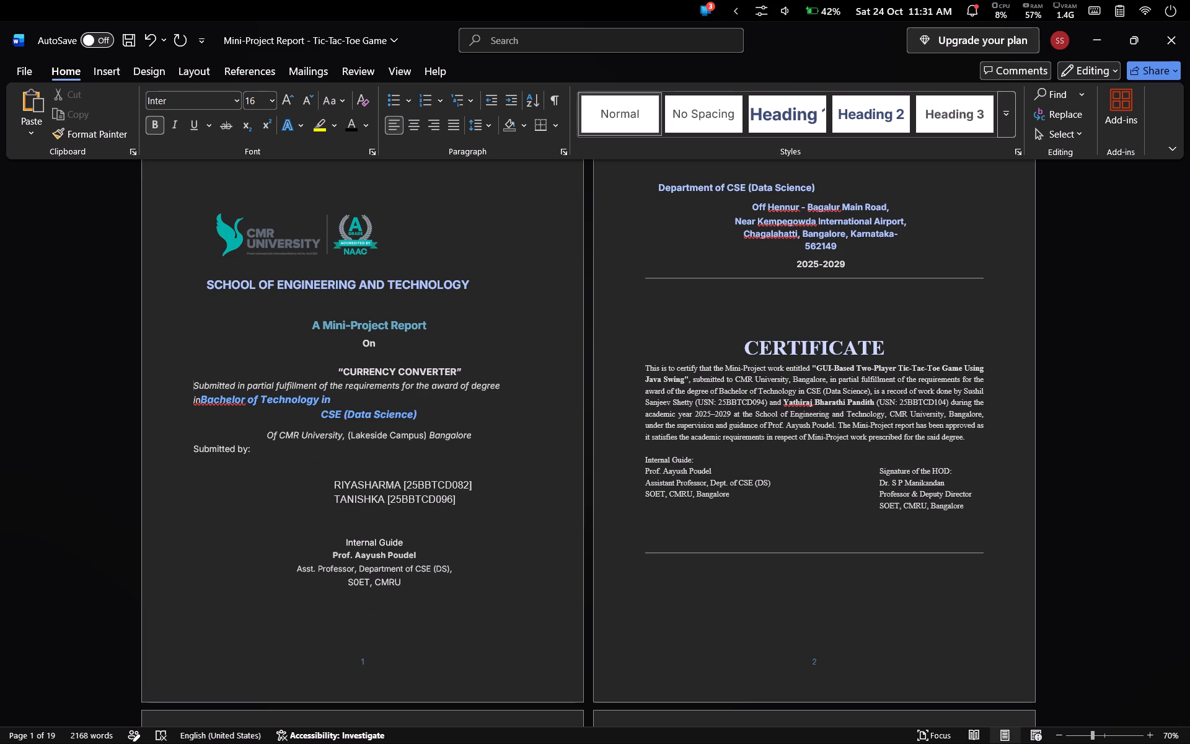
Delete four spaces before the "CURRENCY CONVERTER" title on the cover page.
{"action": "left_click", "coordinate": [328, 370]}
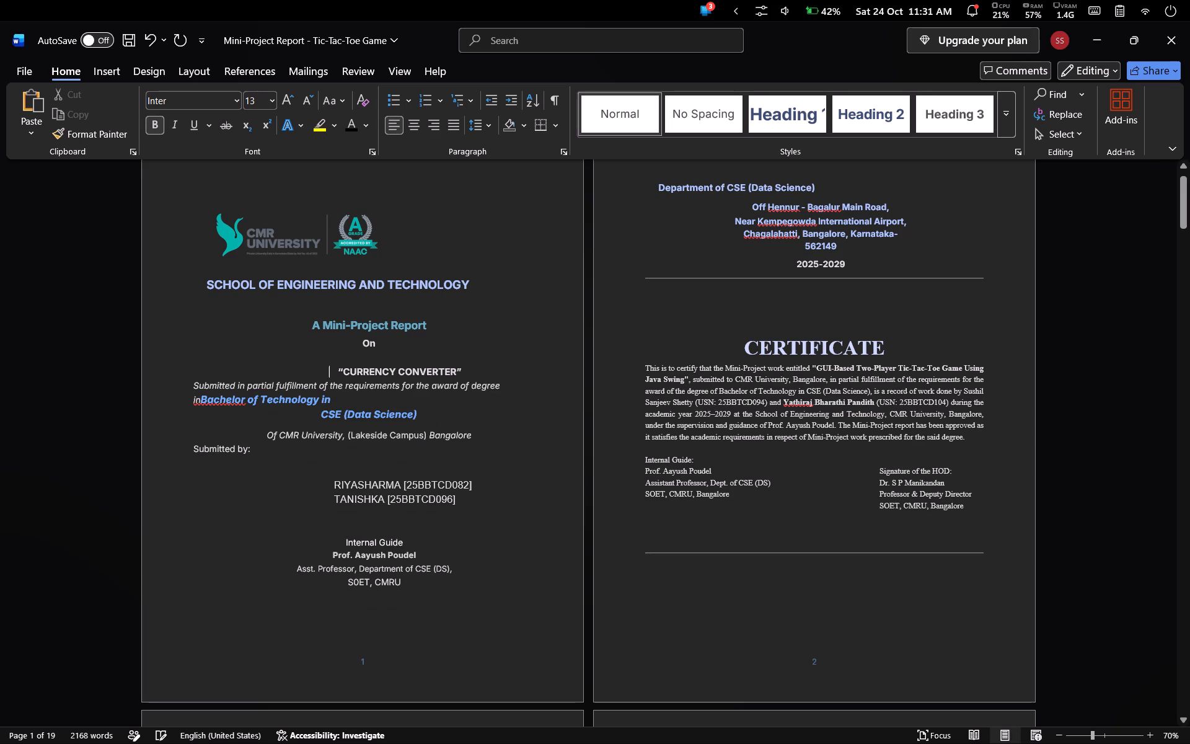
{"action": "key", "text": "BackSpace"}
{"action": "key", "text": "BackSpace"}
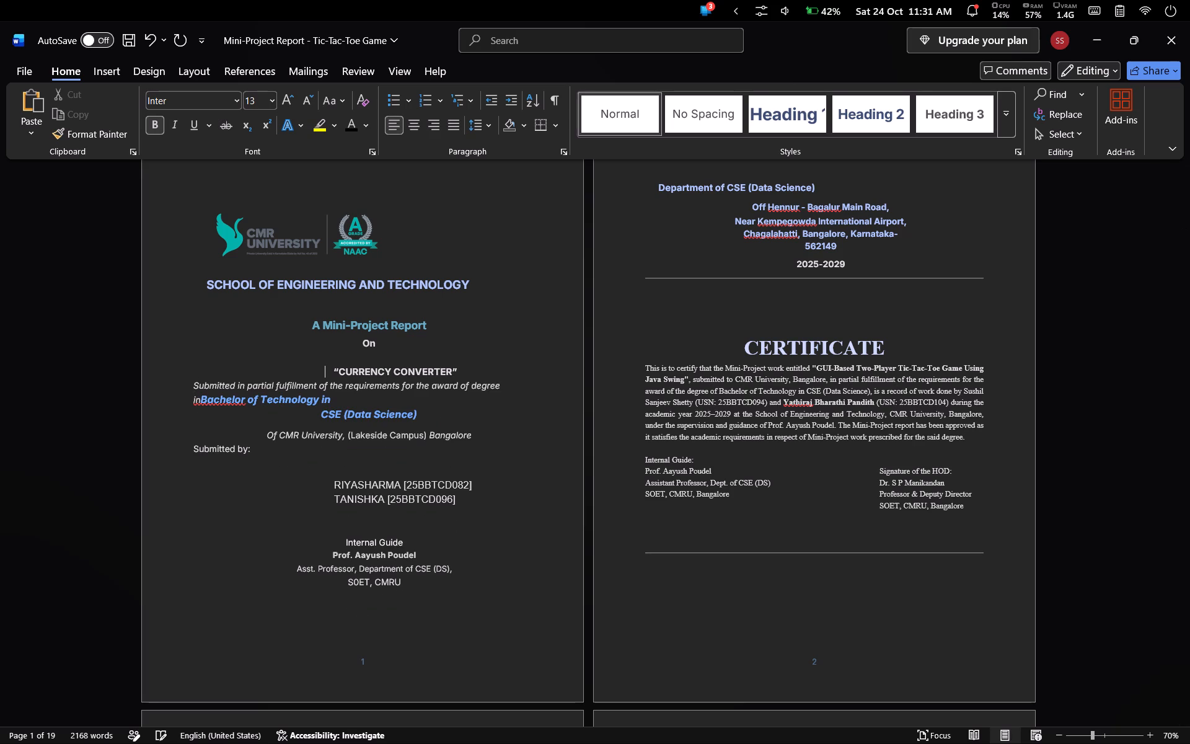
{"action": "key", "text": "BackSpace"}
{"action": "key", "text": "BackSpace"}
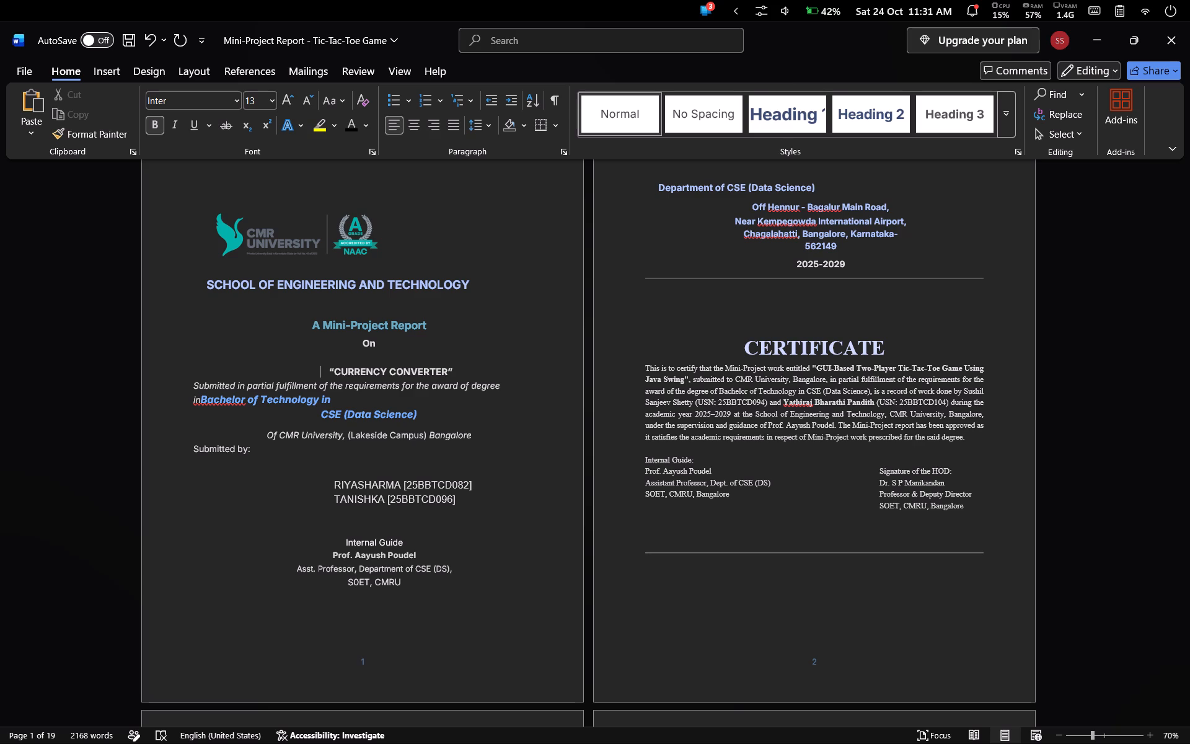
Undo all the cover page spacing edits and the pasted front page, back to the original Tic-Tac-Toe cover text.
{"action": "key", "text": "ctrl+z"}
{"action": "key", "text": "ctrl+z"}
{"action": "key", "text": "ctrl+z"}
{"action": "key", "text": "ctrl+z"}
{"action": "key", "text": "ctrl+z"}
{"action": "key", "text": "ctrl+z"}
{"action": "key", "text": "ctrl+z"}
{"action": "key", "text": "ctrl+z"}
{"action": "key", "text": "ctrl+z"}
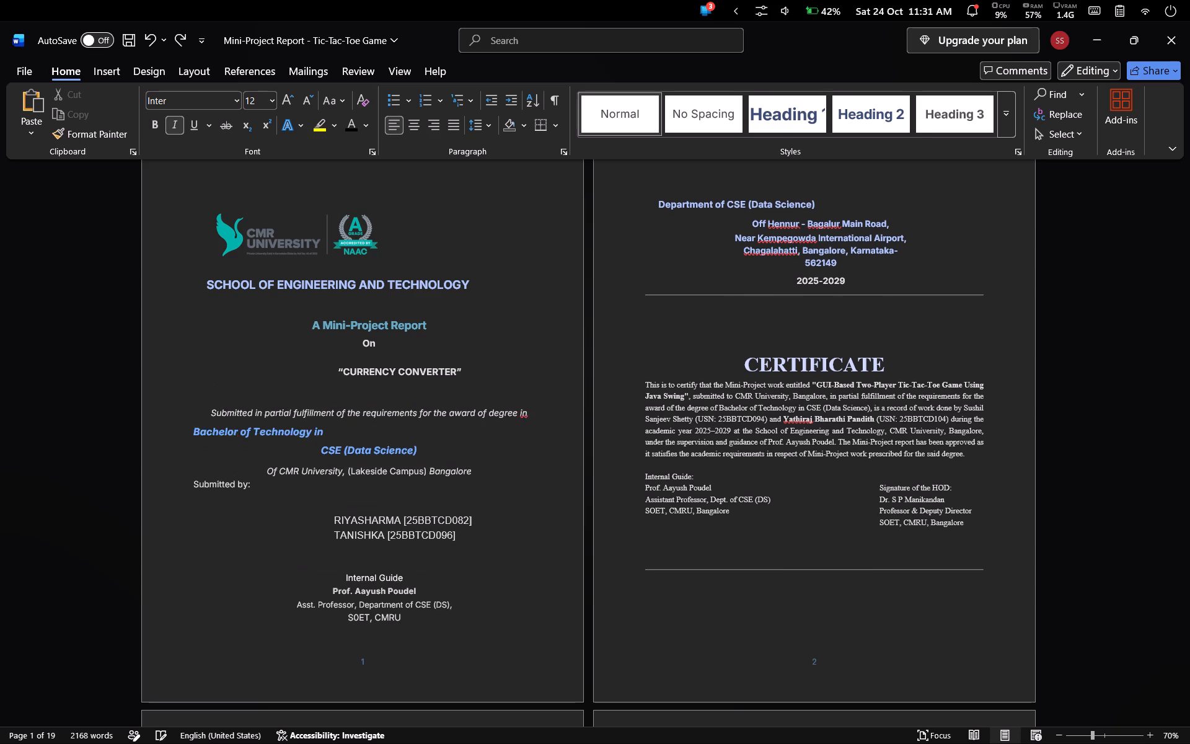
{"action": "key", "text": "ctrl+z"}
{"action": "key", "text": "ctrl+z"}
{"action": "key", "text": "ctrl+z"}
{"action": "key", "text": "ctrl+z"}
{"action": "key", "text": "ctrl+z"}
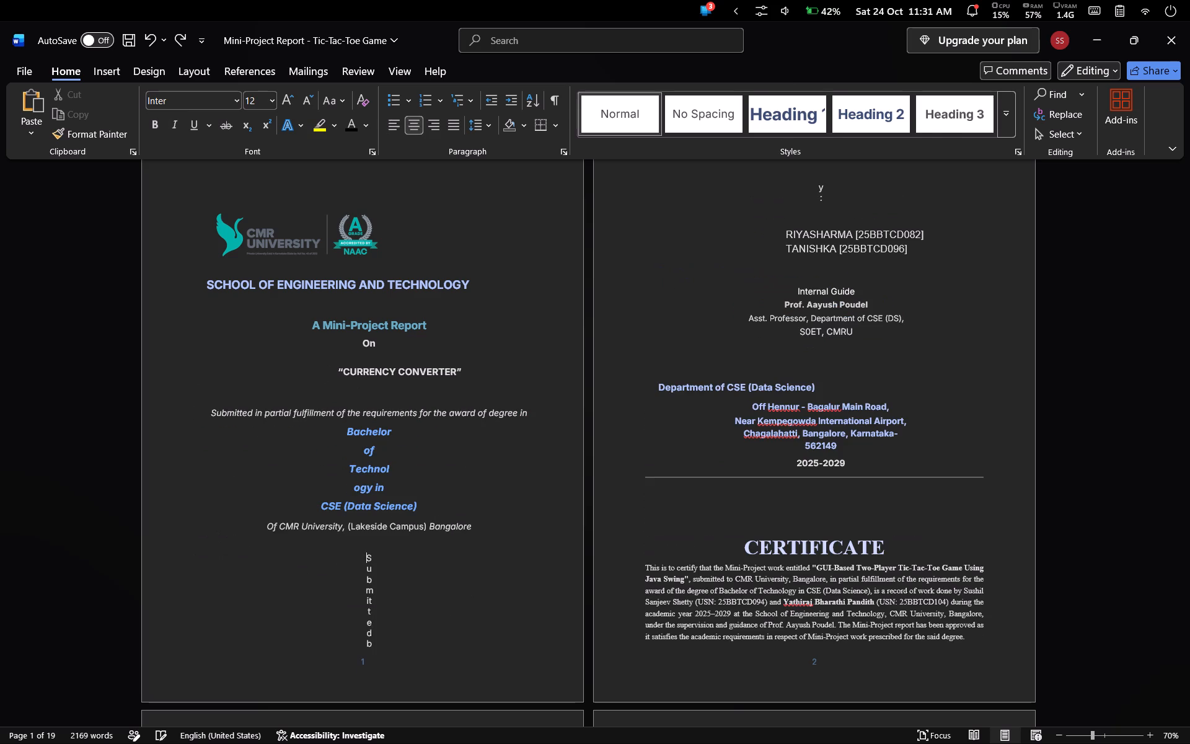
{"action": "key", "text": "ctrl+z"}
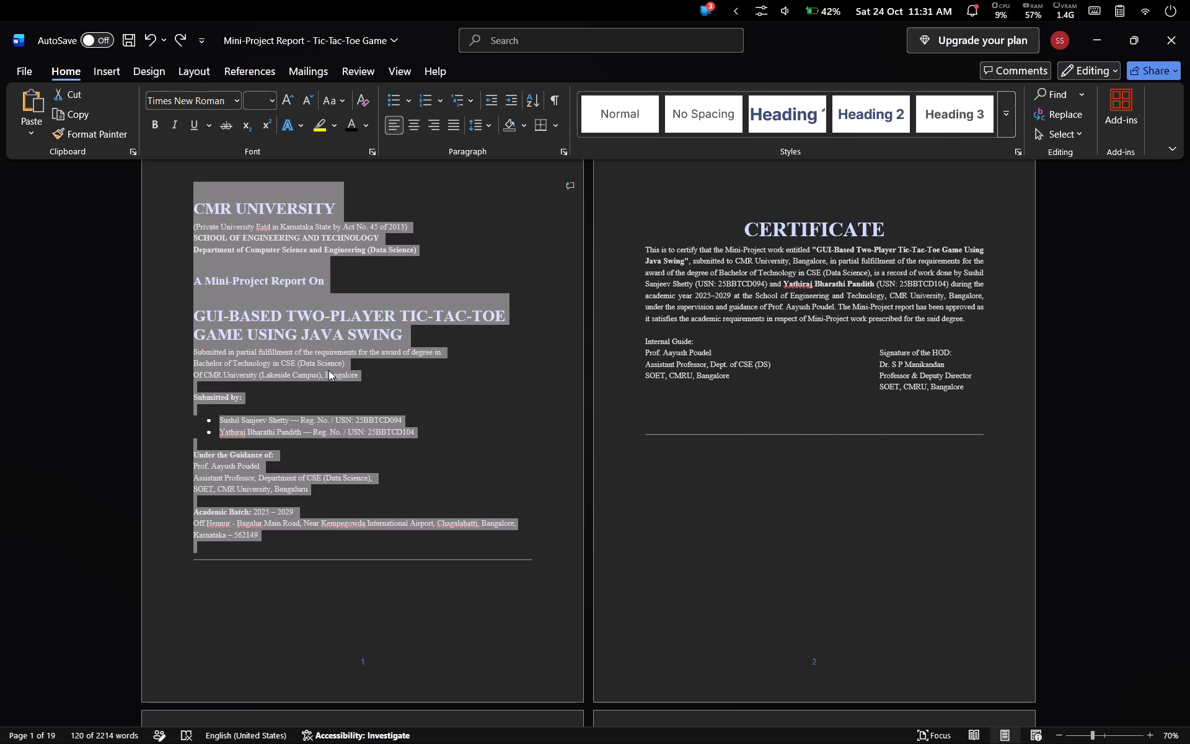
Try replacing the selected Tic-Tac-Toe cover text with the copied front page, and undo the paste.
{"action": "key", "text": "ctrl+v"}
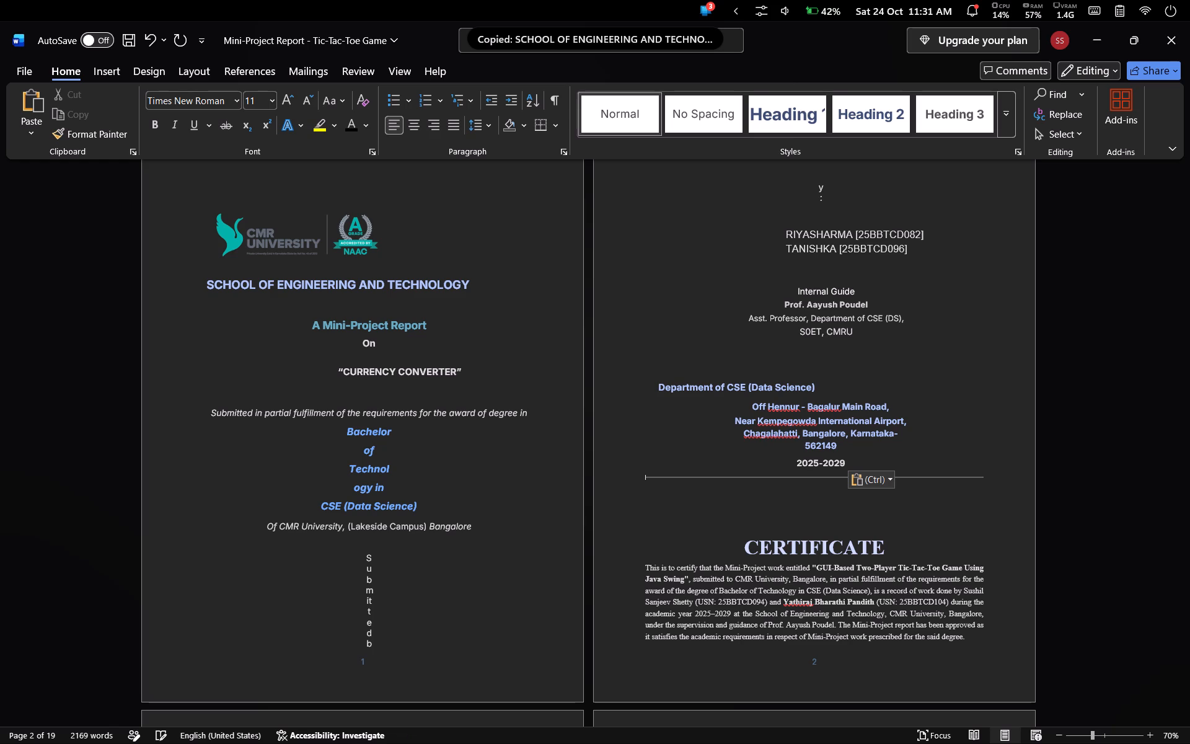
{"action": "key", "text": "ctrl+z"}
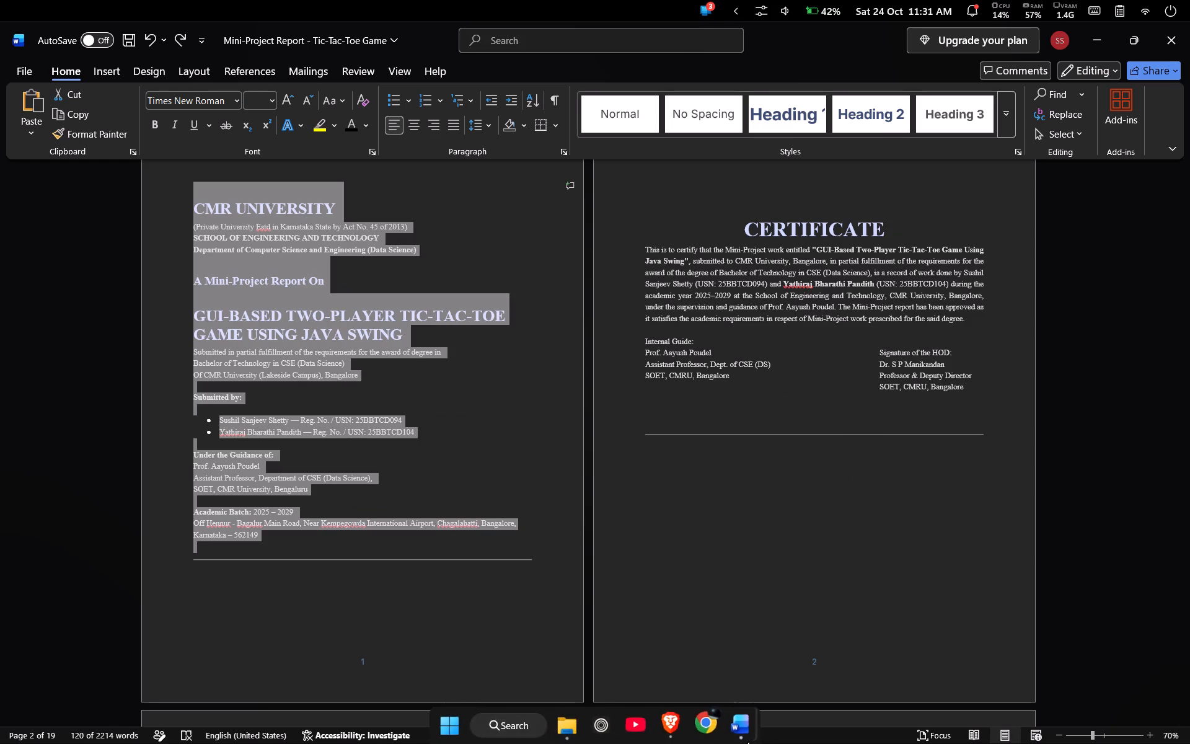
Switch to the "1 .Front Page-1" document and cut its selected "CURRENCY CONVERTER" cover page content.
{"action": "left_click", "coordinate": [740, 728]}
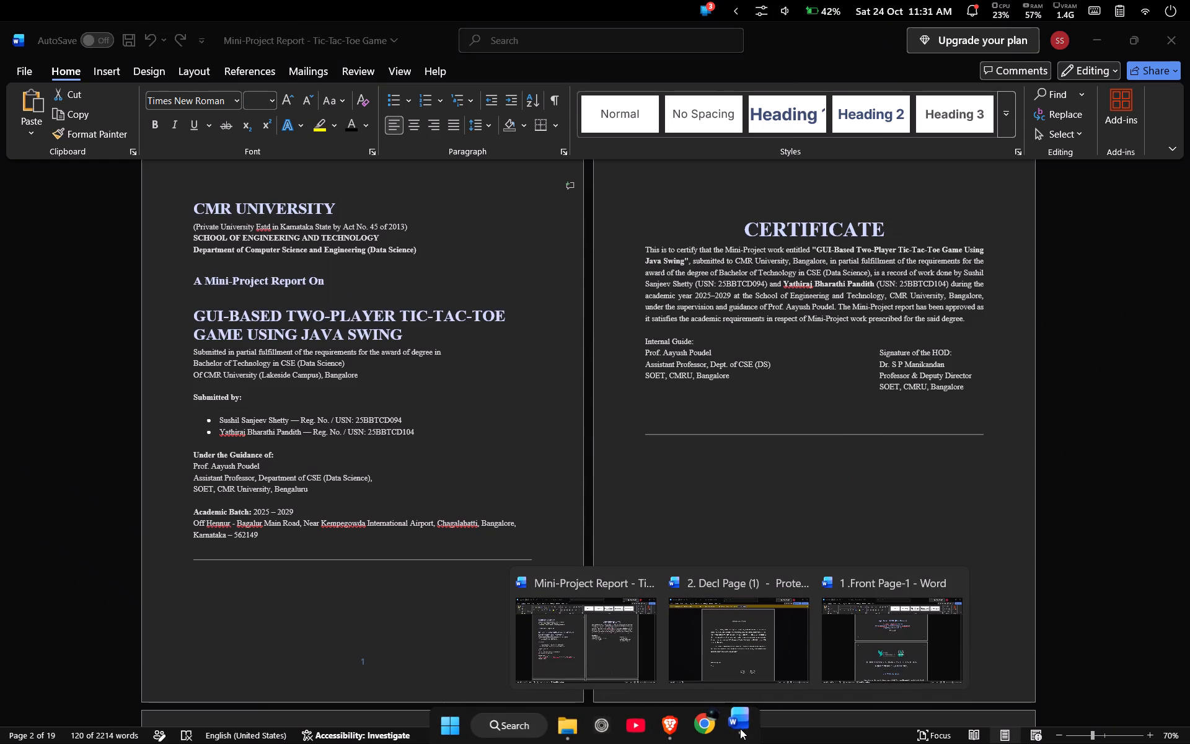
{"action": "left_click", "coordinate": [884, 634]}
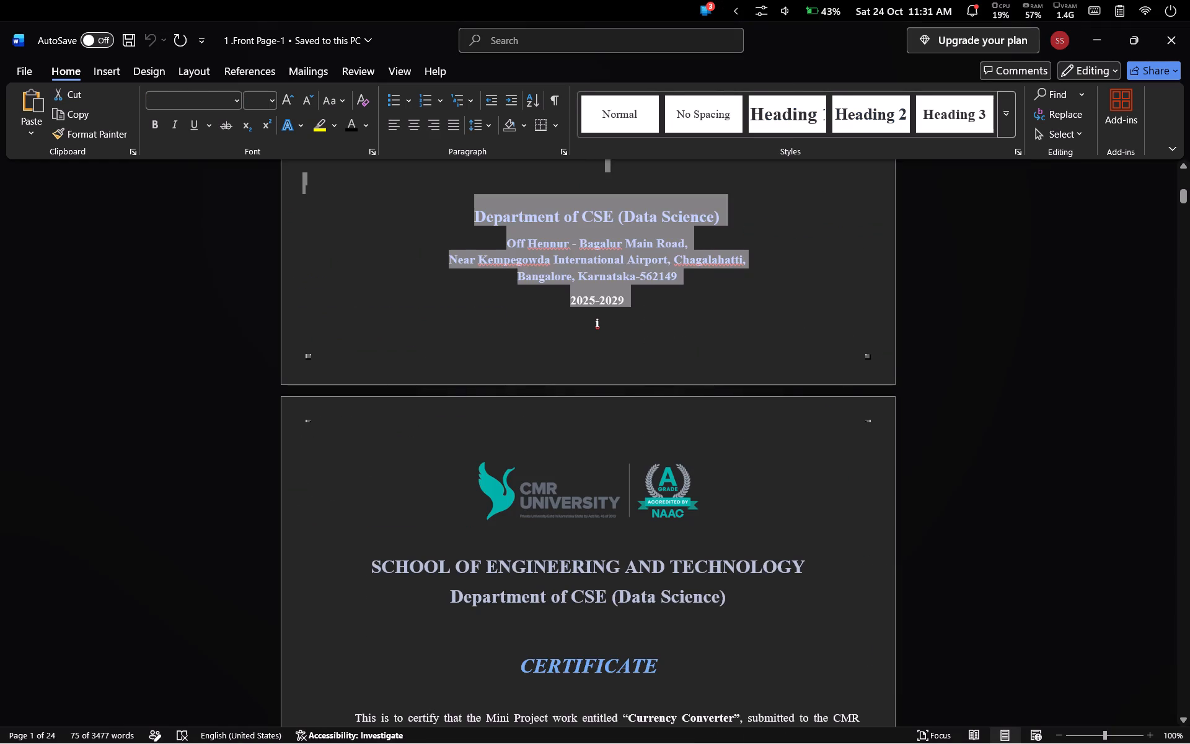
{"action": "scroll", "coordinate": [669, 377], "scroll_direction": "up", "scroll_amount": 7}
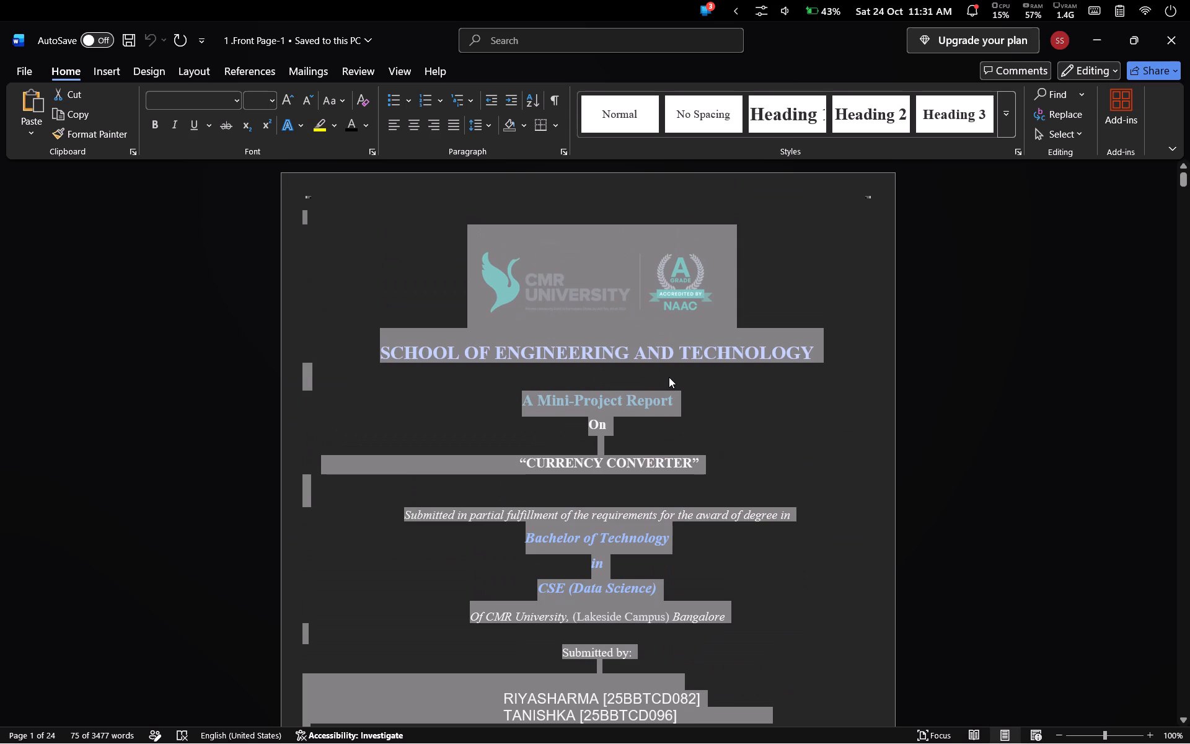
{"action": "key", "text": "ctrl+x"}
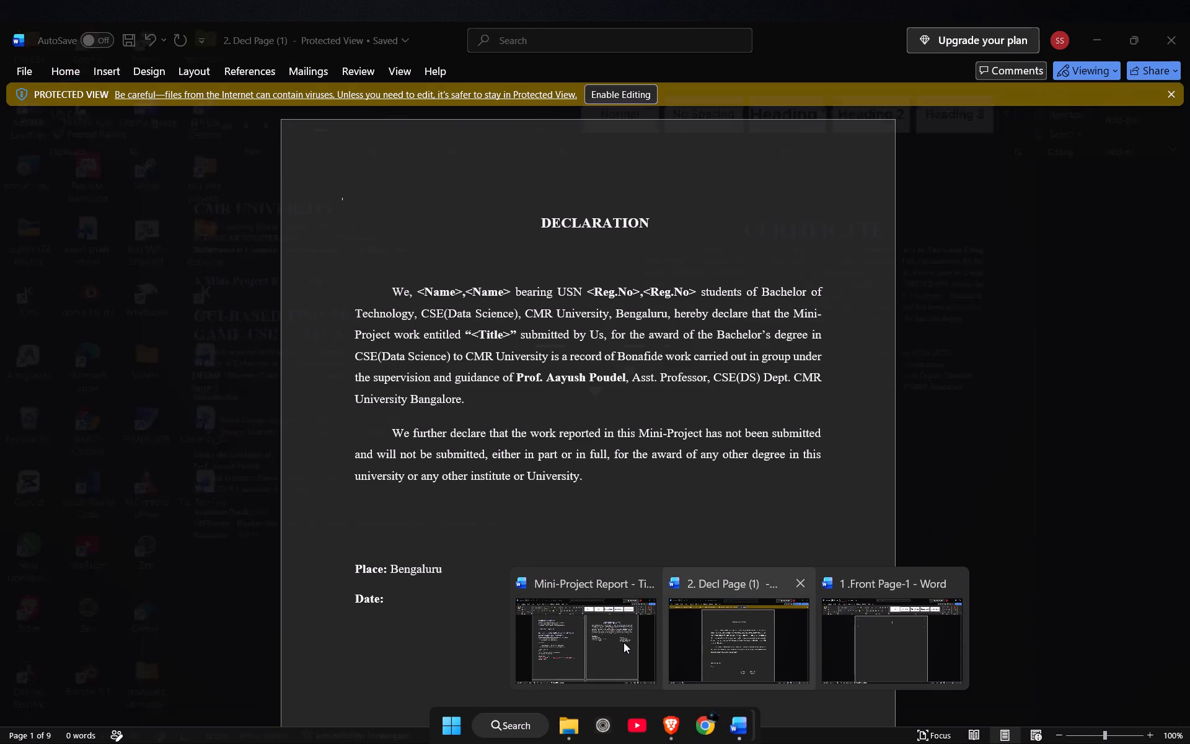
In the Tic-Tac-Toe report, replace the selected cover text with one copy of the cut front page, undoing extra pastes.
{"action": "left_click", "coordinate": [620, 642]}
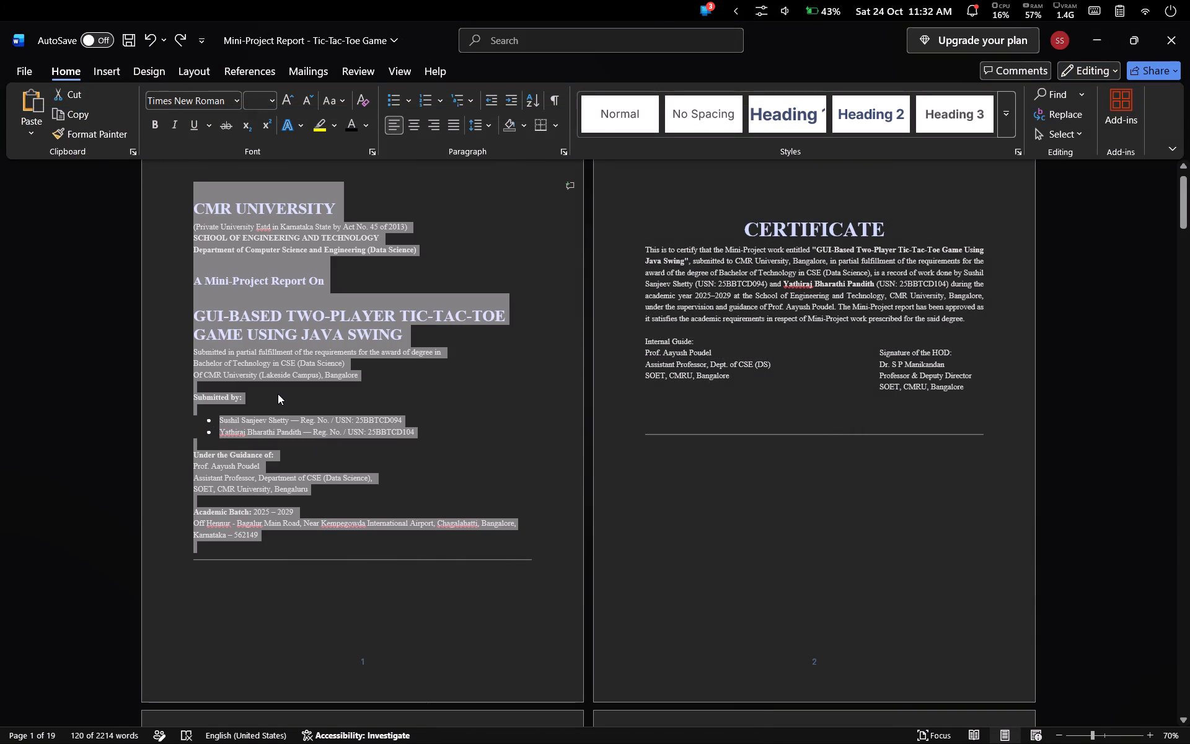
{"action": "key", "text": "ctrl+v"}
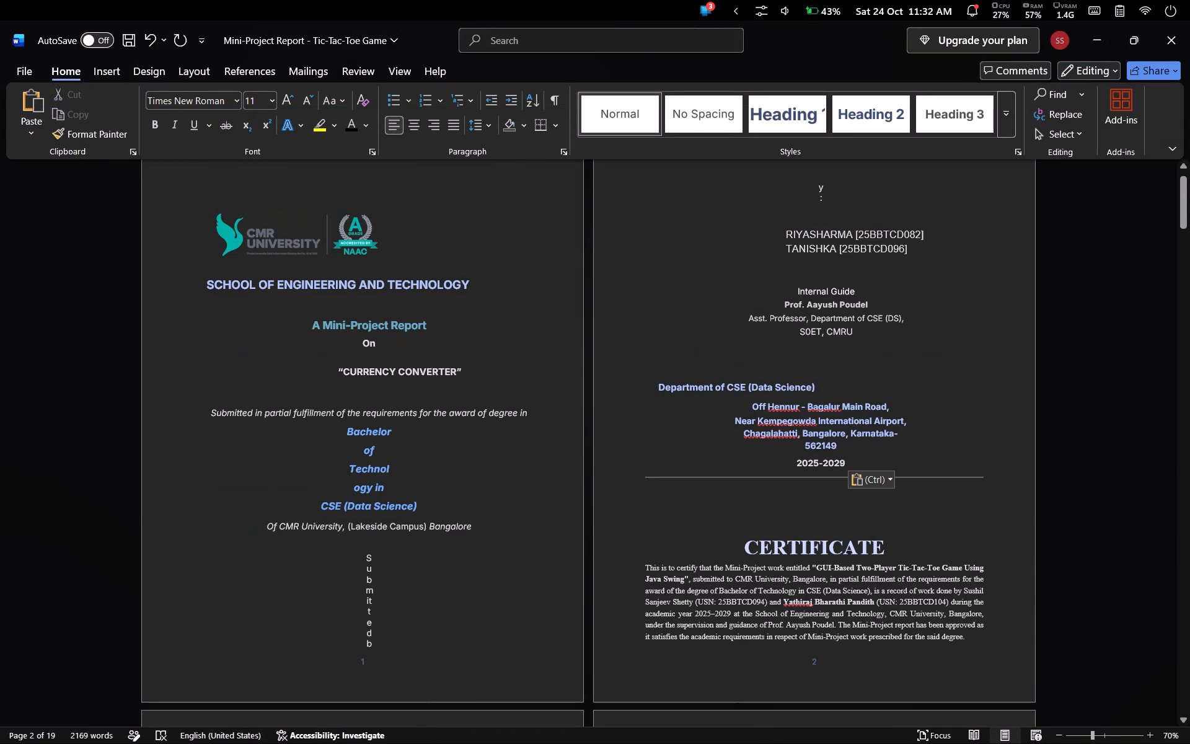
{"action": "key", "text": "ctrl+z"}
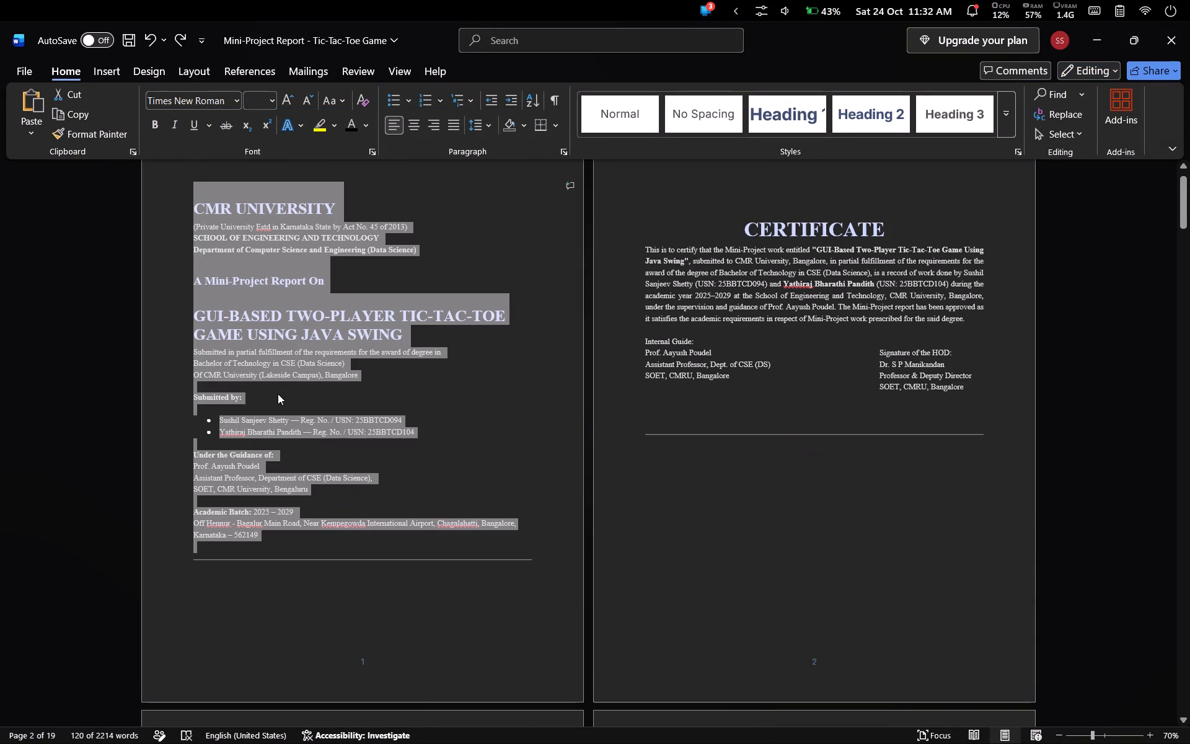
{"action": "key", "text": "ctrl+v"}
{"action": "key", "text": "ctrl+v"}
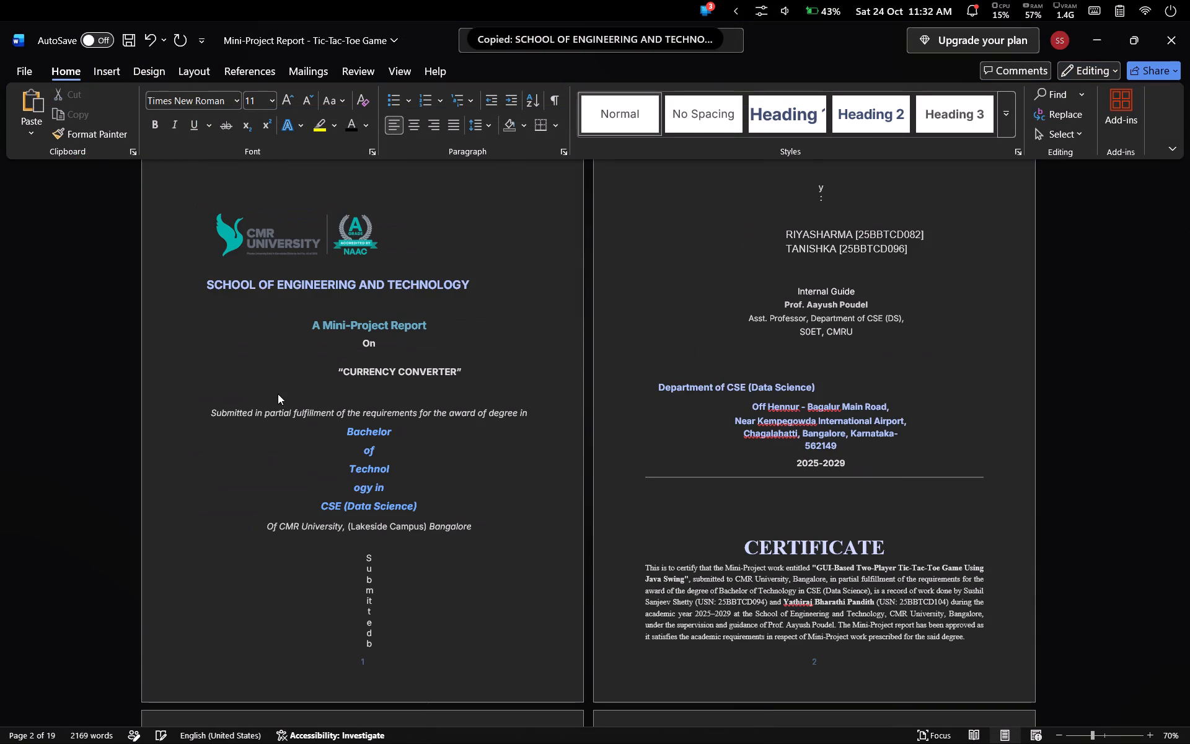
{"action": "key", "text": "ctrl+z"}
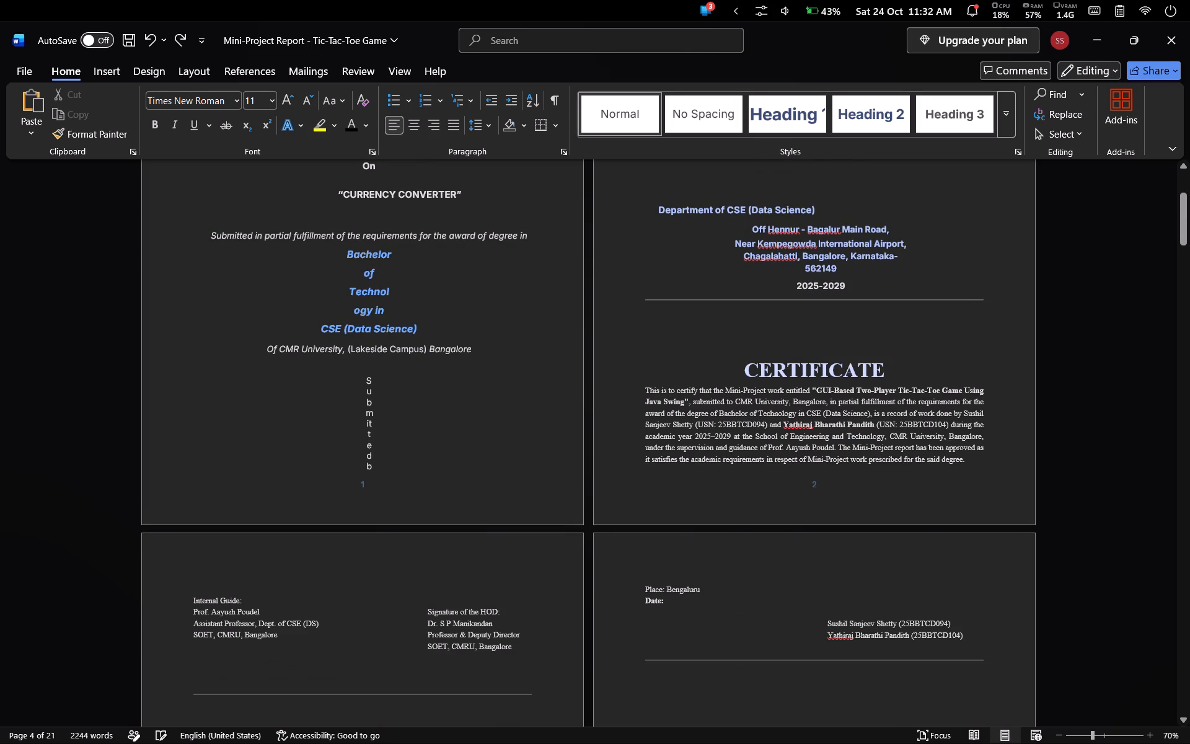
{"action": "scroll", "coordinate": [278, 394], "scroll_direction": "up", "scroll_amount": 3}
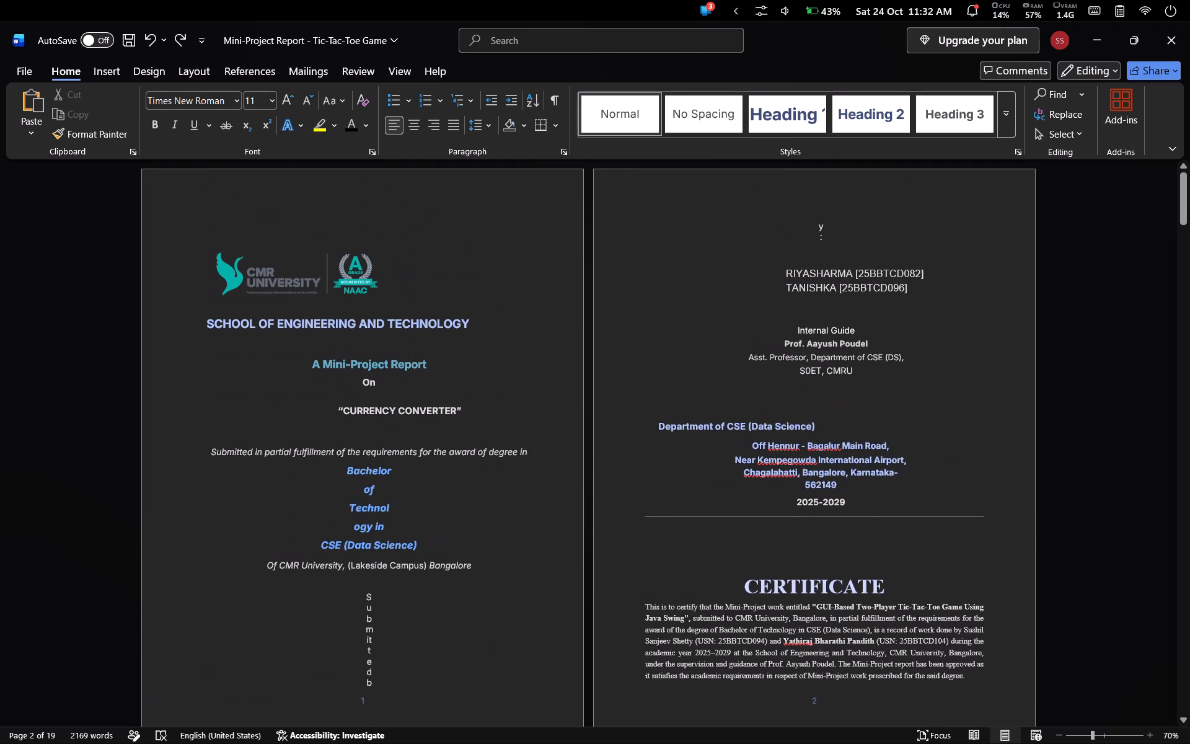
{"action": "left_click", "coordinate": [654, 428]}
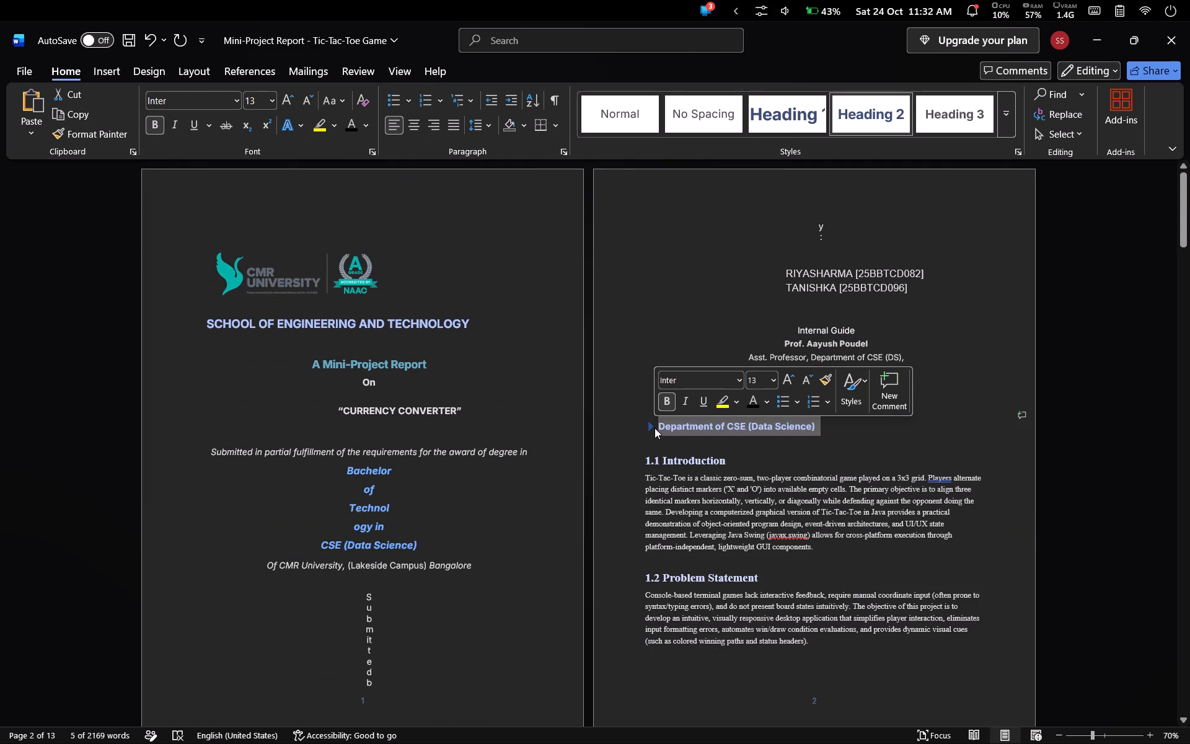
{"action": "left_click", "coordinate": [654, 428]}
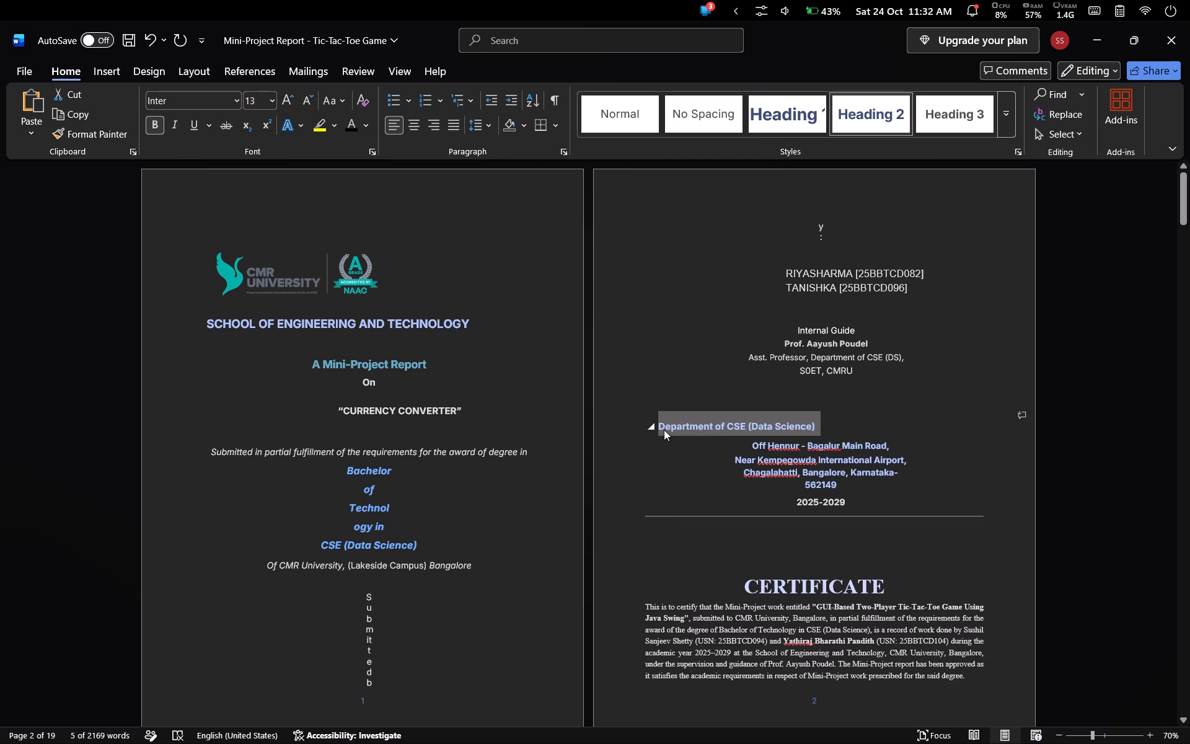
Remove the centring and indents that break up "Submitted by:" on the cover, undoing the last deletion to keep the gap above it.
{"action": "scroll", "coordinate": [664, 463], "scroll_direction": "down", "scroll_amount": 1}
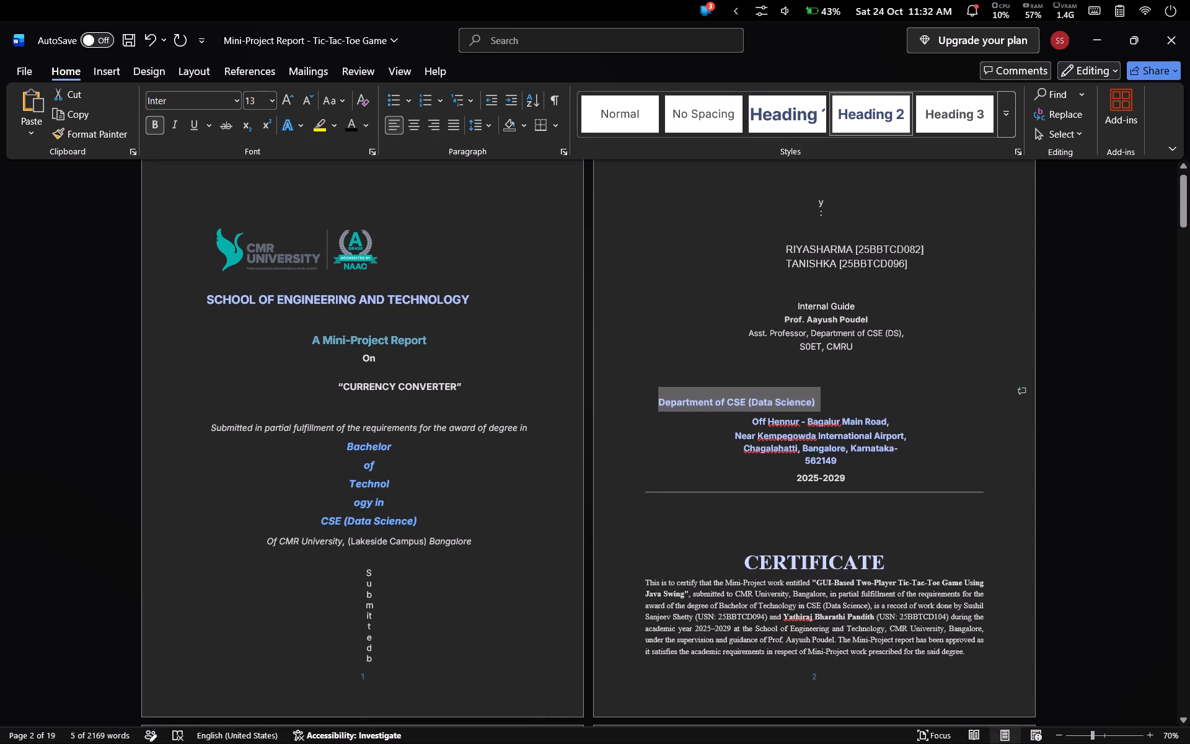
{"action": "scroll", "coordinate": [664, 463], "scroll_direction": "down", "scroll_amount": 2}
{"action": "left_click", "coordinate": [358, 573]}
{"action": "key", "text": "BackSpace"}
{"action": "key", "text": "BackSpace"}
{"action": "key", "text": "BackSpace"}
{"action": "key", "text": "BackSpace"}
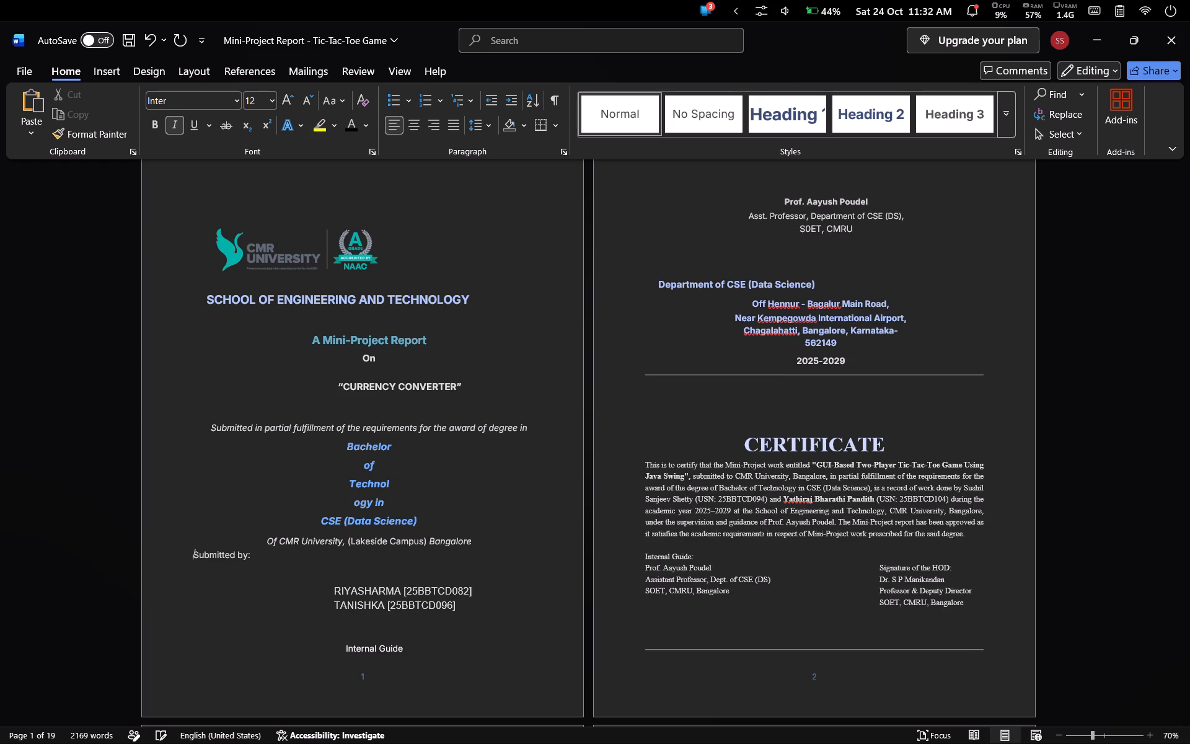
{"action": "key", "text": "ctrl+z"}
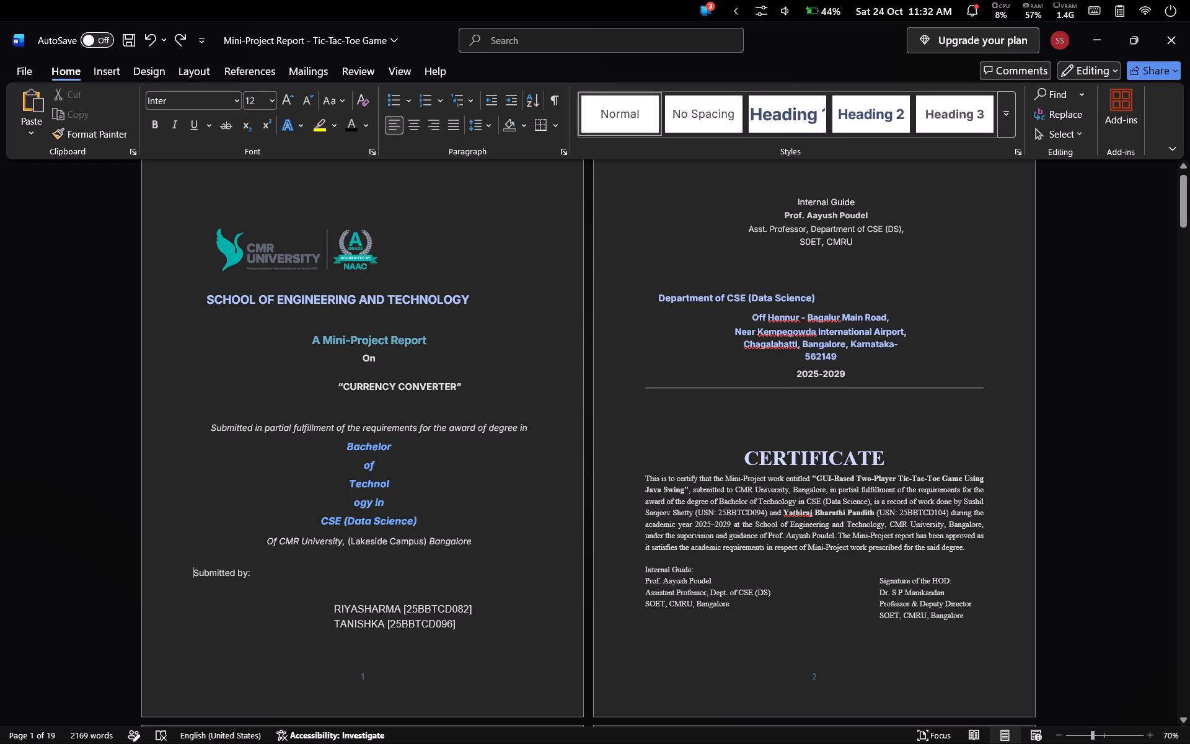
Remove the italics from the cover's "Bachelor of Technology in CSE (Data Science)" lines, keeping them bold.
{"action": "left_click_drag", "start_coordinate": [336, 441], "coordinate": [425, 524]}
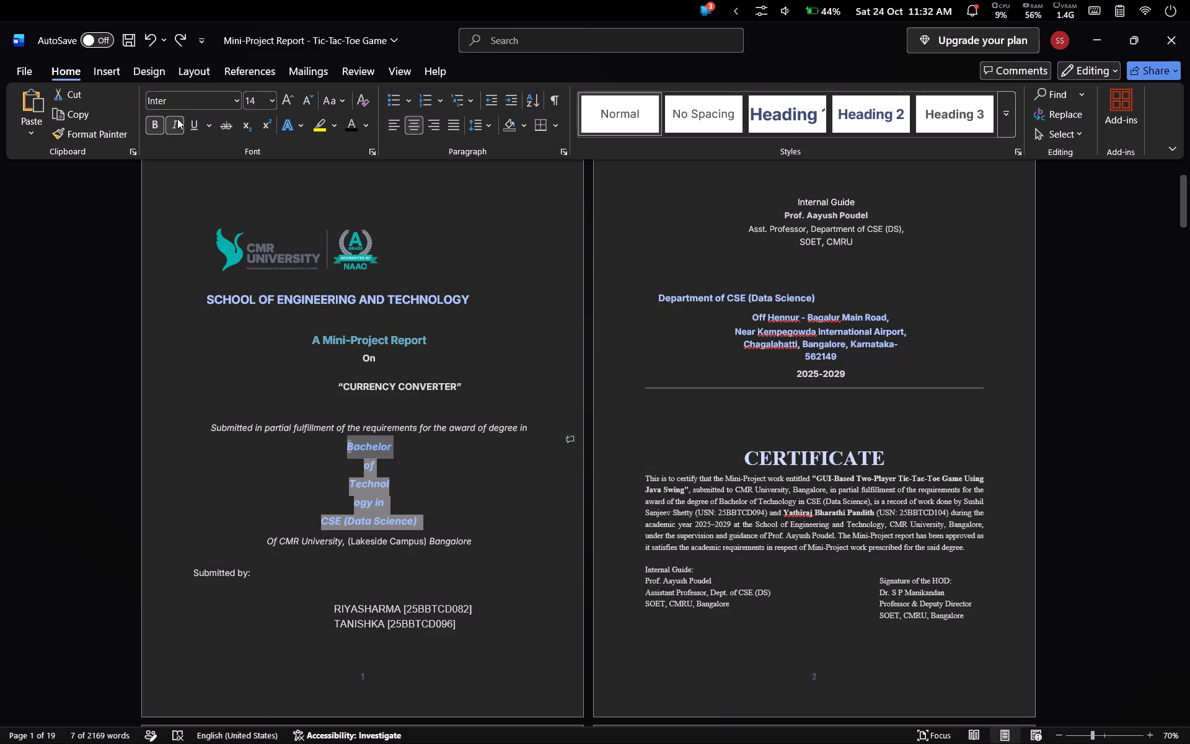
{"action": "left_click", "coordinate": [174, 118]}
{"action": "left_click", "coordinate": [156, 124]}
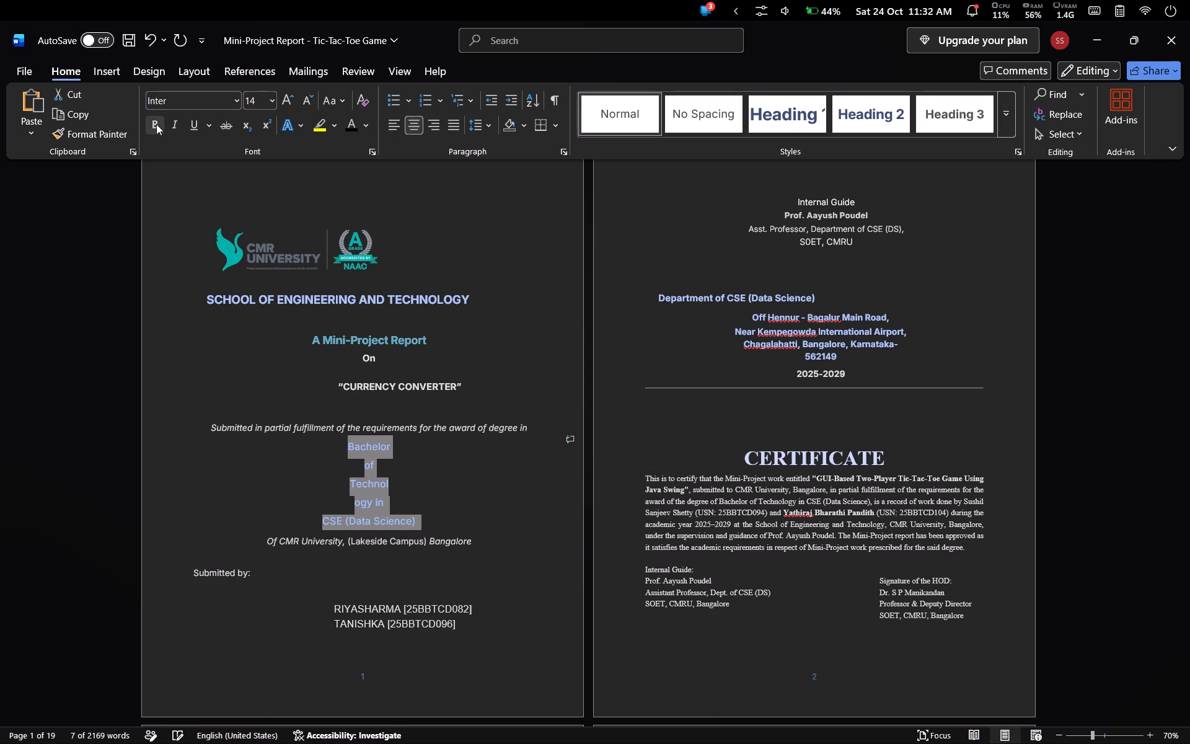
{"action": "left_click", "coordinate": [151, 124]}
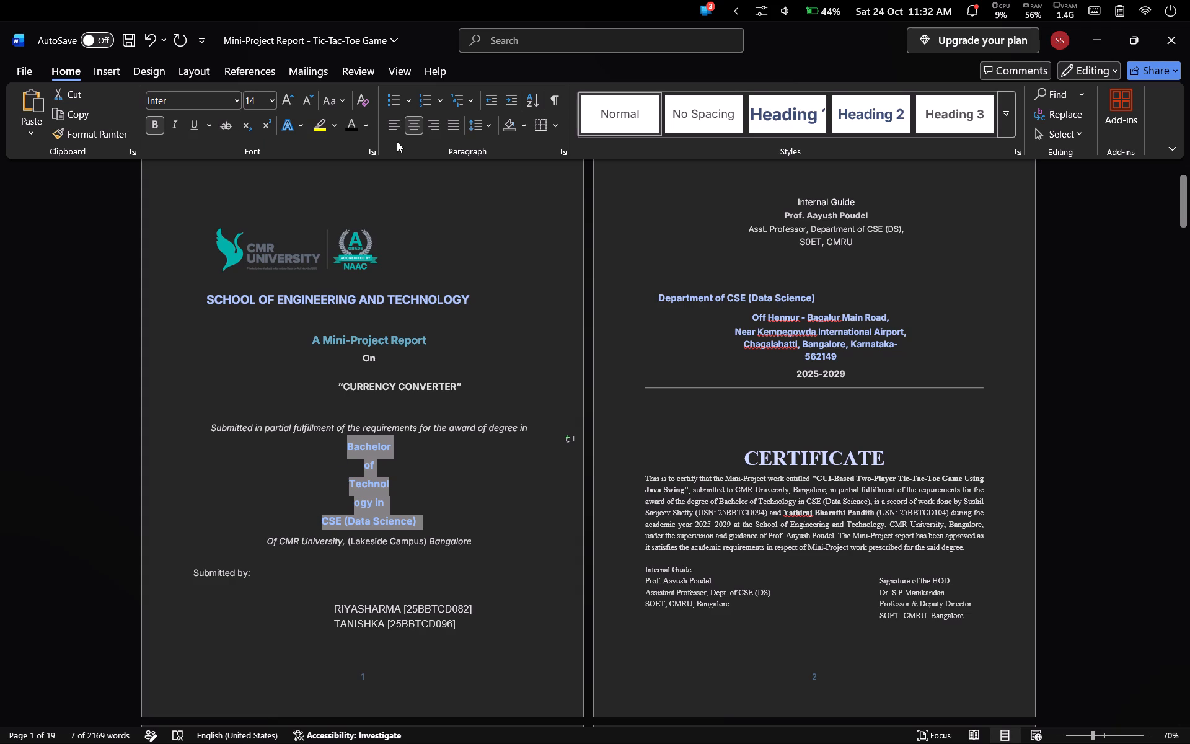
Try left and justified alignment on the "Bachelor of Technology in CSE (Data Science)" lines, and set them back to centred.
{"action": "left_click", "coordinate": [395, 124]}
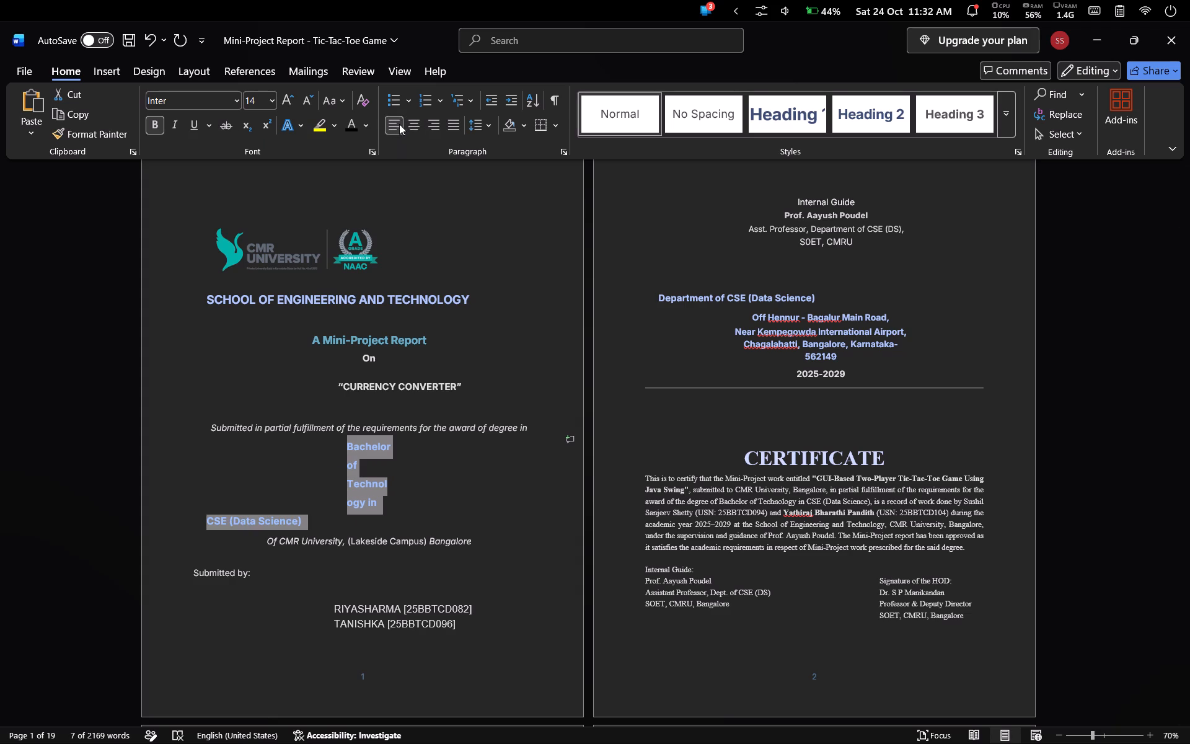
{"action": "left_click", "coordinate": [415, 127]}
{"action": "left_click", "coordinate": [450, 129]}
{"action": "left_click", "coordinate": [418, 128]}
Remove the left indent that breaks up "Bachelor of Technology in" and centre it together with the "CSE (Data Science)" line.
{"action": "left_click", "coordinate": [347, 436]}
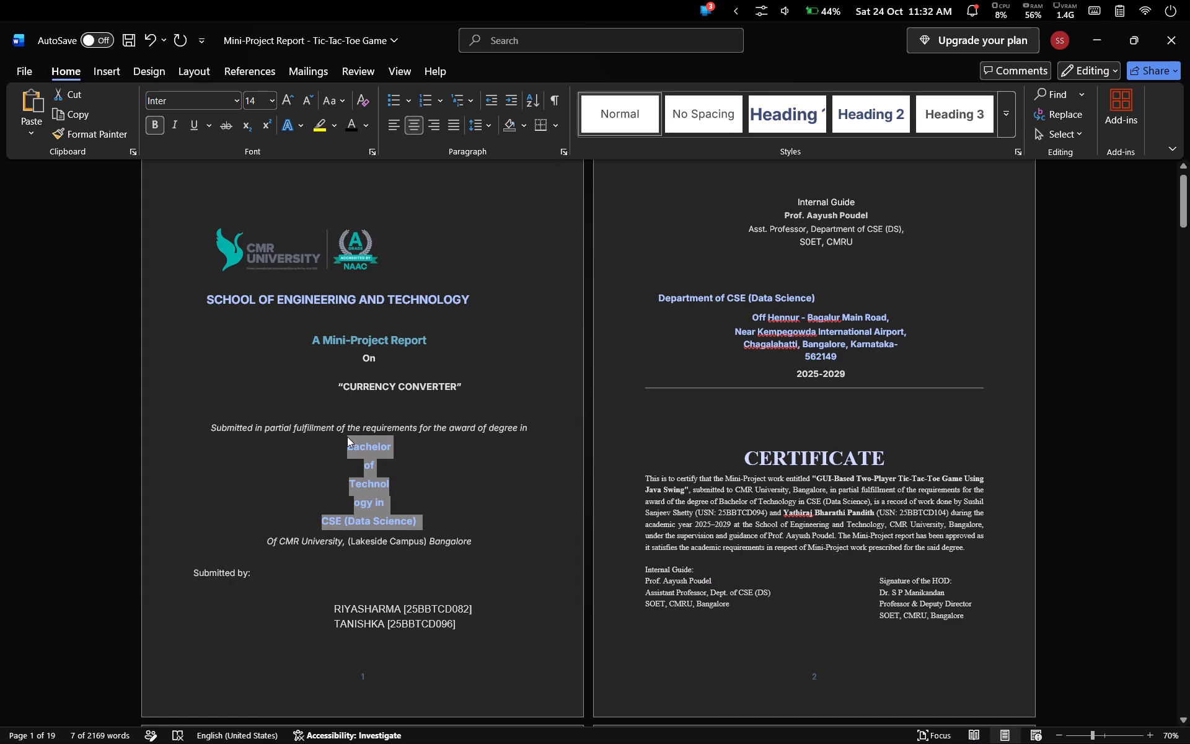
{"action": "key", "text": "BackSpace"}
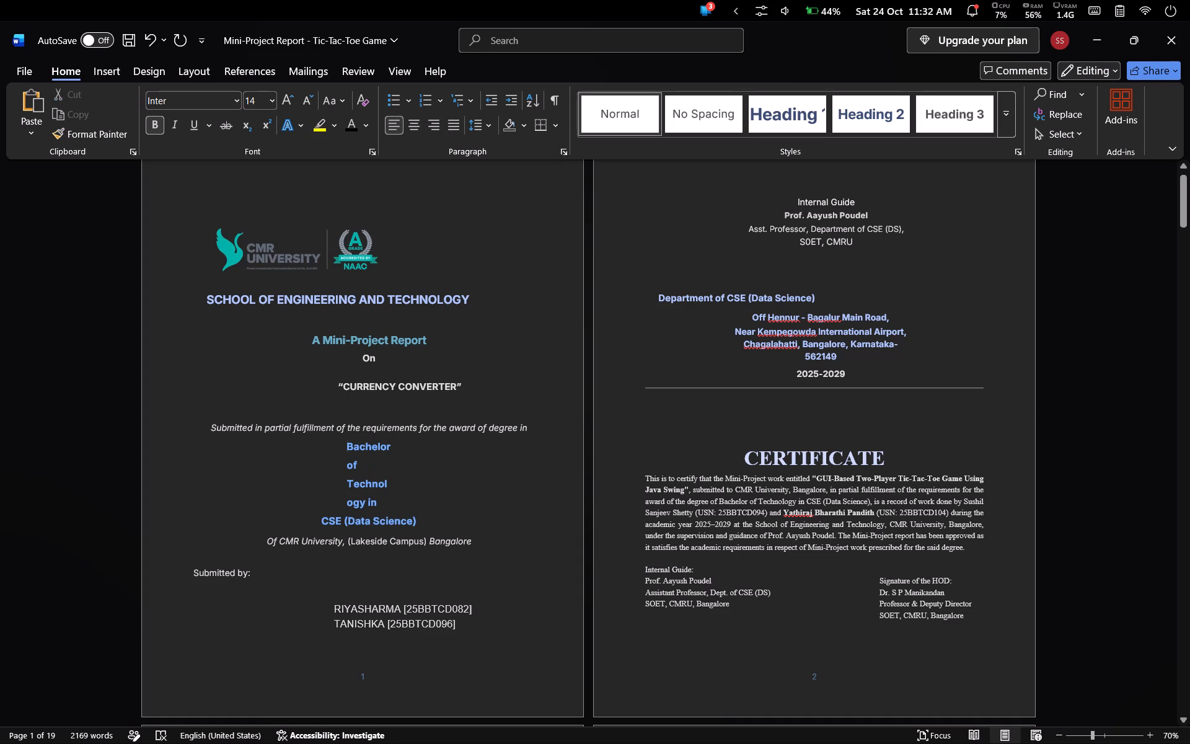
{"action": "key", "text": "BackSpace"}
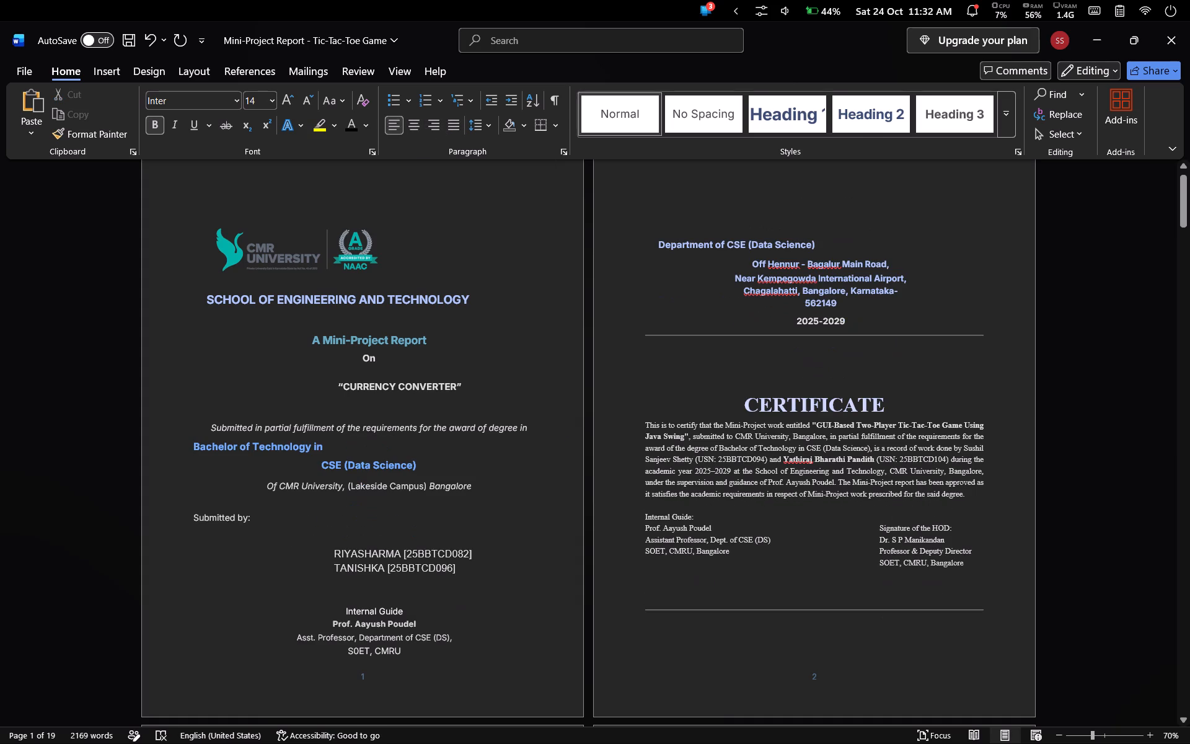
{"action": "left_click_drag", "start_coordinate": [179, 445], "coordinate": [219, 470]}
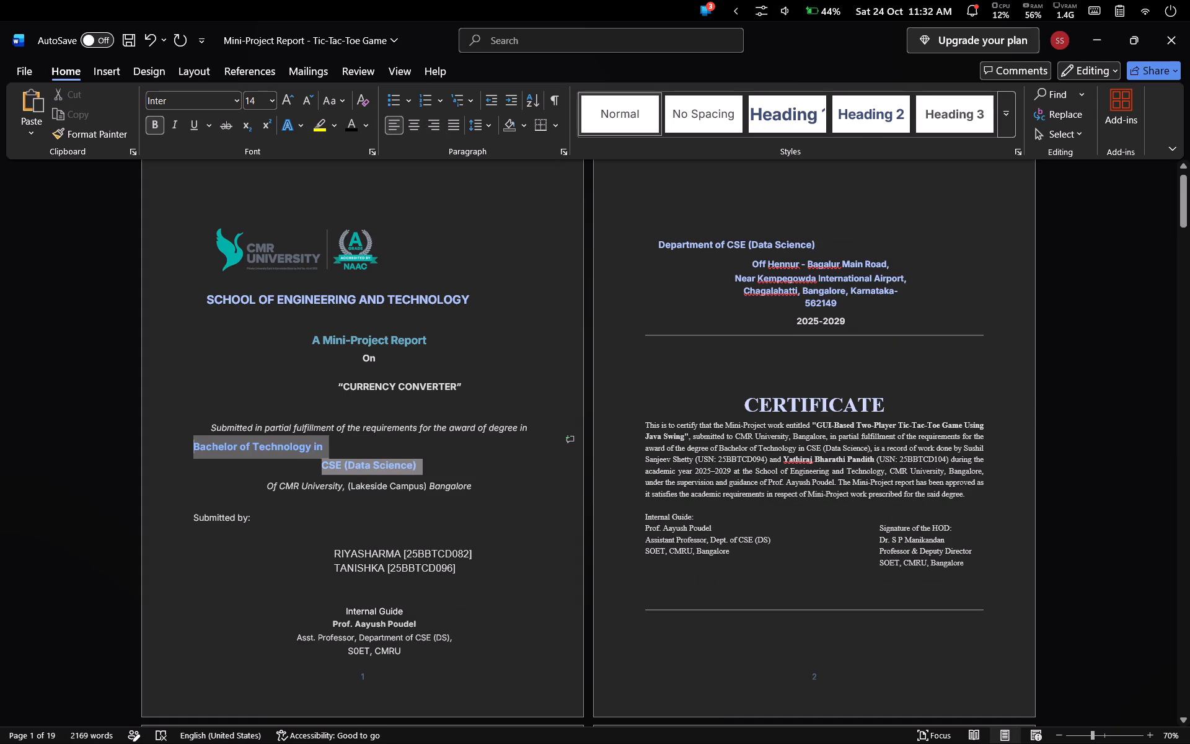
{"action": "left_click_drag", "start_coordinate": [219, 470], "coordinate": [219, 471]}
{"action": "left_click", "coordinate": [407, 130]}
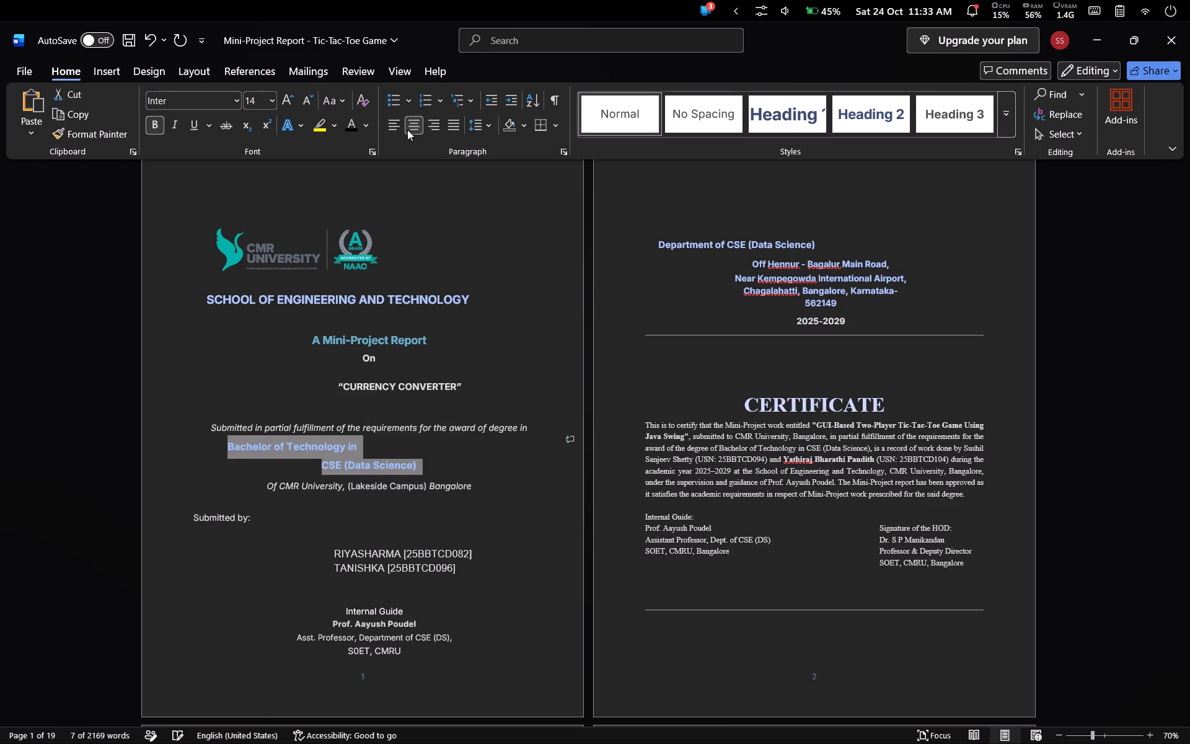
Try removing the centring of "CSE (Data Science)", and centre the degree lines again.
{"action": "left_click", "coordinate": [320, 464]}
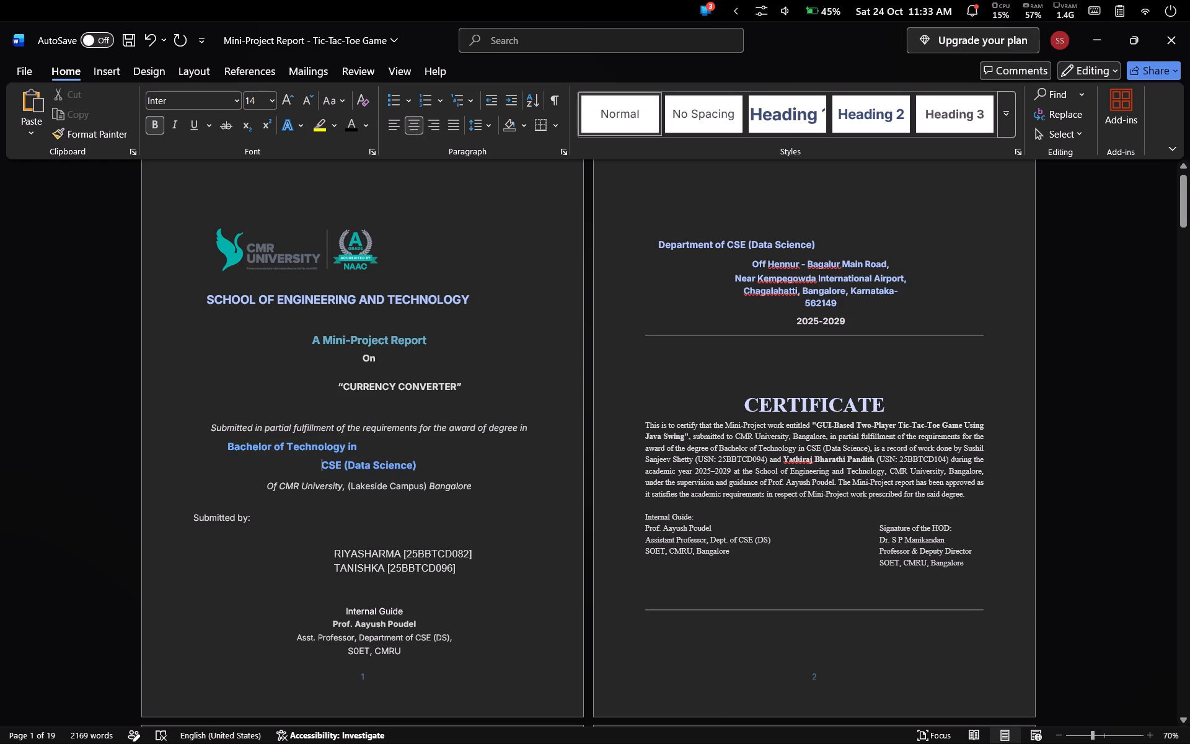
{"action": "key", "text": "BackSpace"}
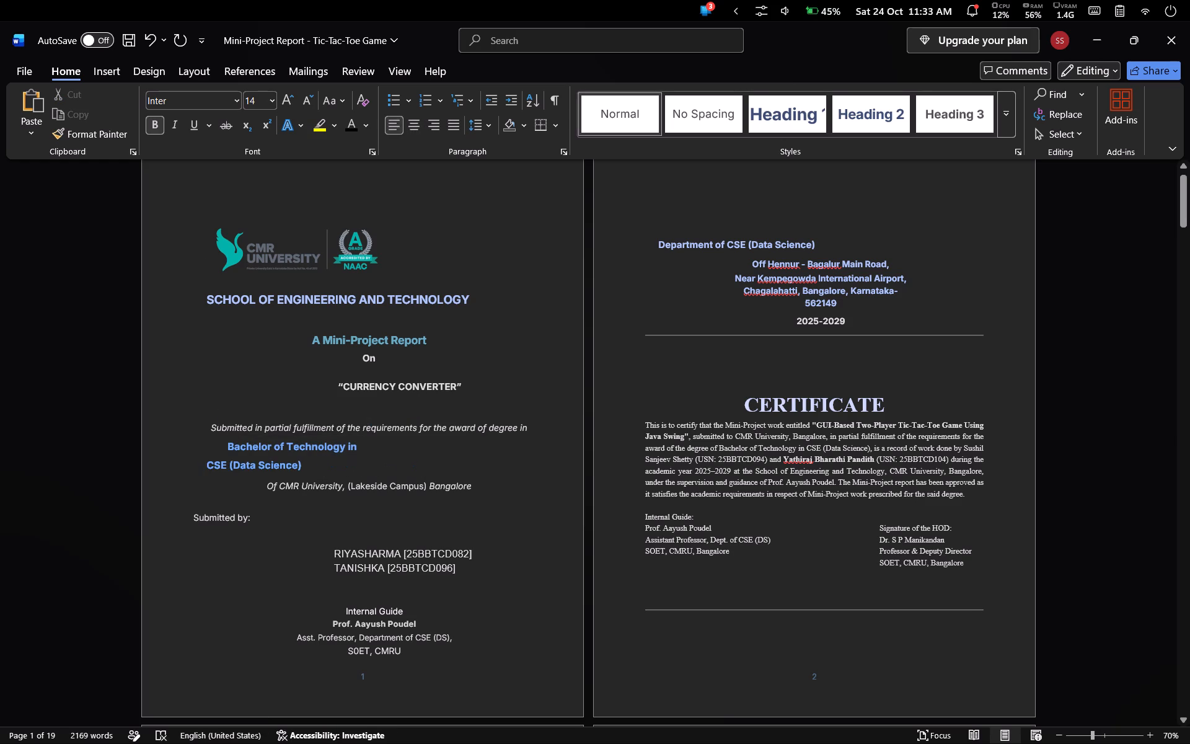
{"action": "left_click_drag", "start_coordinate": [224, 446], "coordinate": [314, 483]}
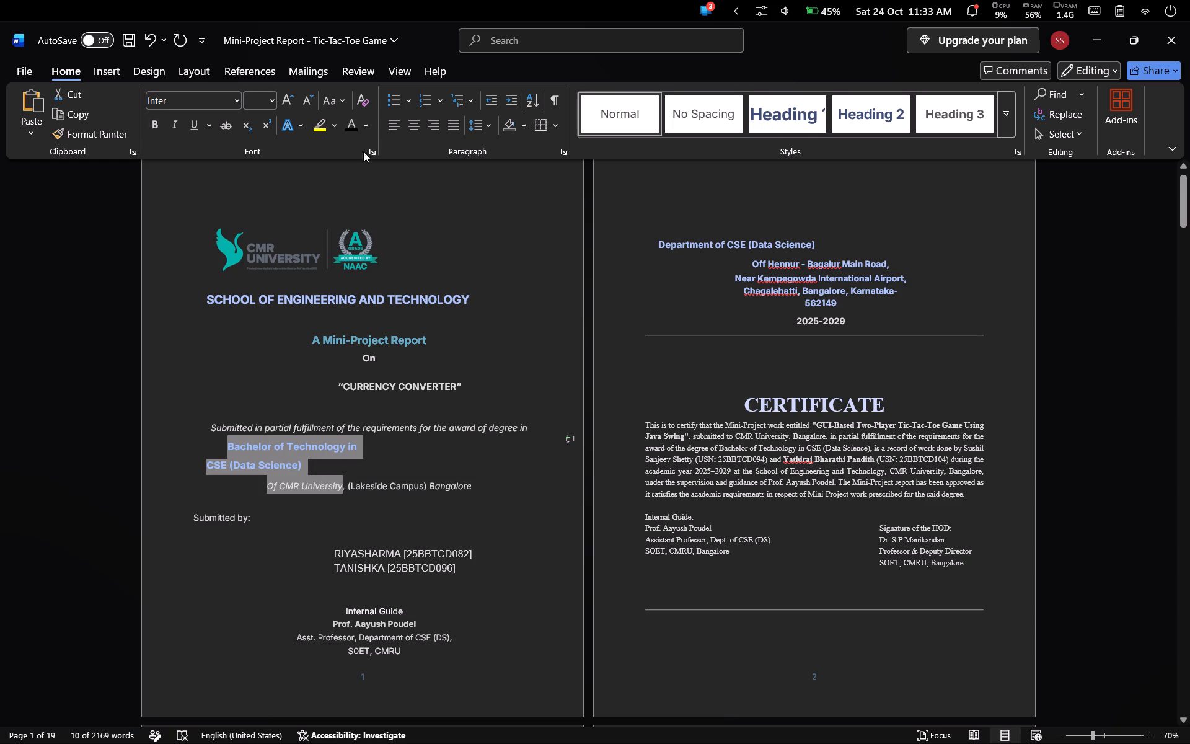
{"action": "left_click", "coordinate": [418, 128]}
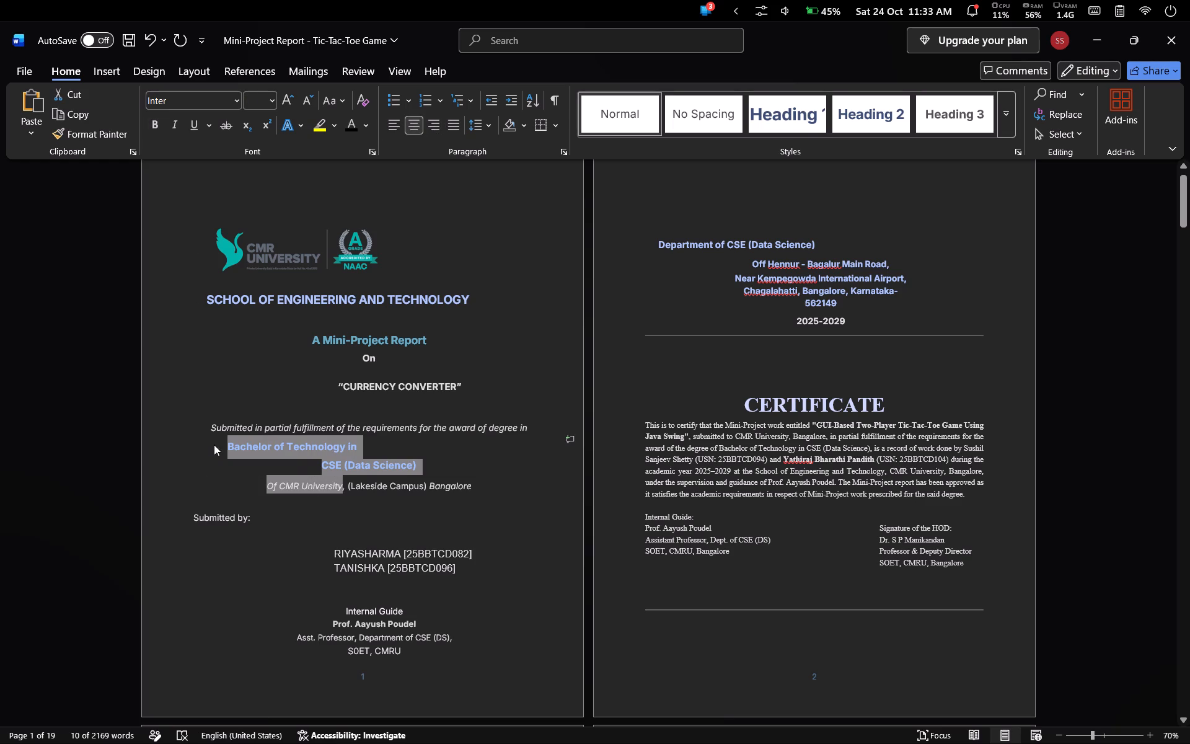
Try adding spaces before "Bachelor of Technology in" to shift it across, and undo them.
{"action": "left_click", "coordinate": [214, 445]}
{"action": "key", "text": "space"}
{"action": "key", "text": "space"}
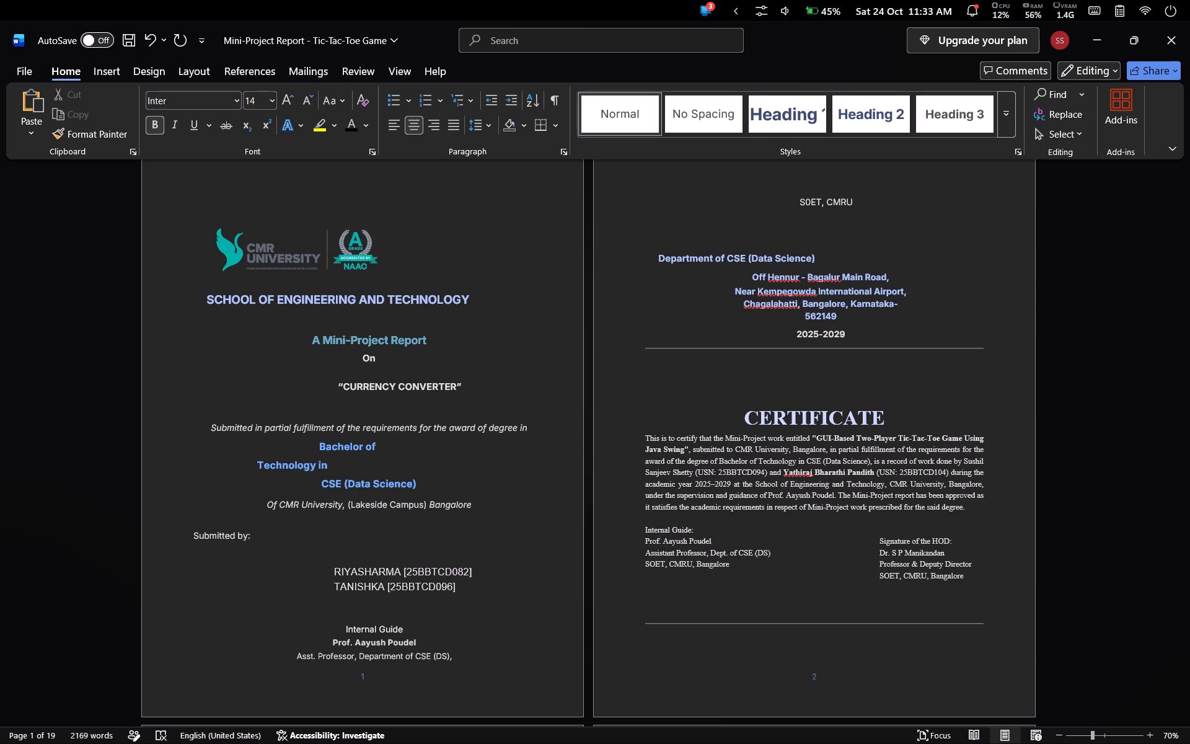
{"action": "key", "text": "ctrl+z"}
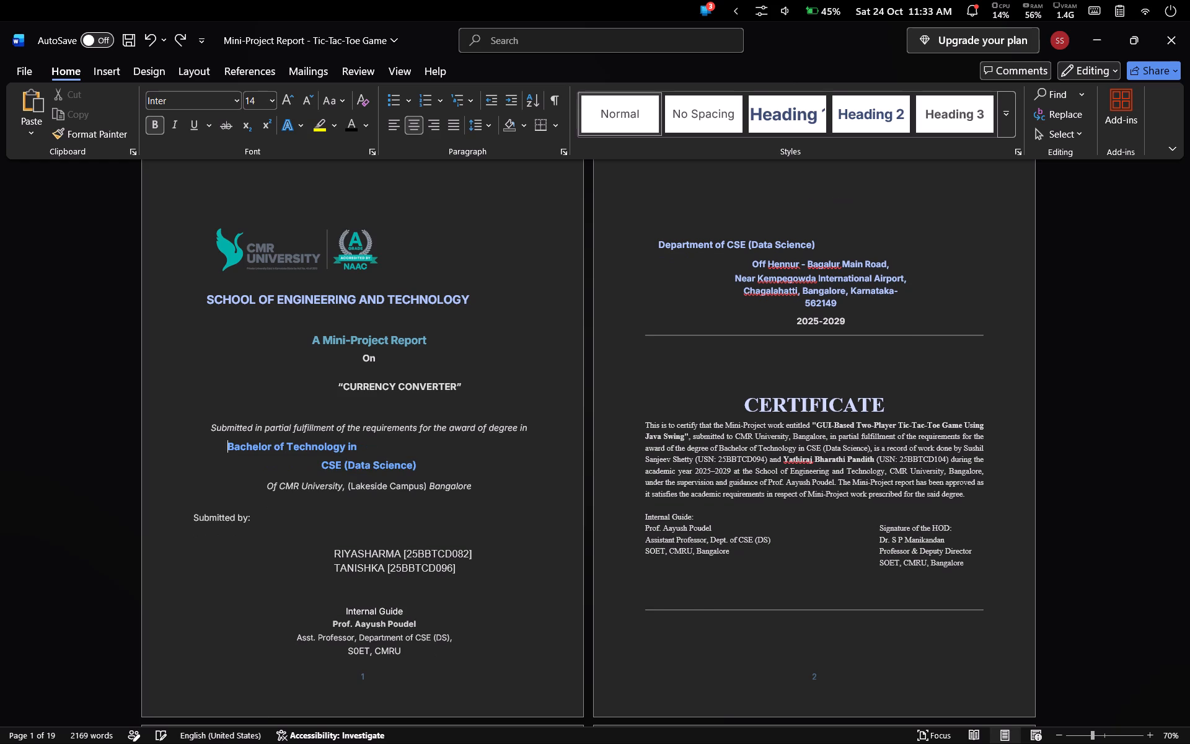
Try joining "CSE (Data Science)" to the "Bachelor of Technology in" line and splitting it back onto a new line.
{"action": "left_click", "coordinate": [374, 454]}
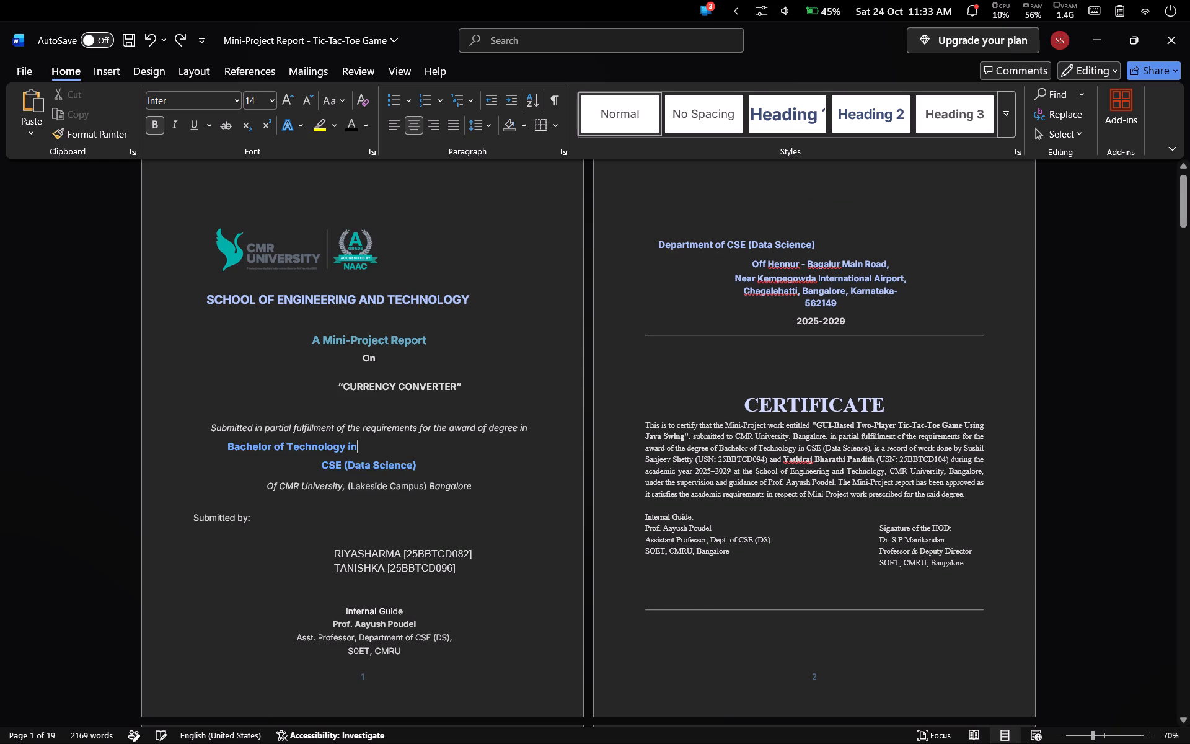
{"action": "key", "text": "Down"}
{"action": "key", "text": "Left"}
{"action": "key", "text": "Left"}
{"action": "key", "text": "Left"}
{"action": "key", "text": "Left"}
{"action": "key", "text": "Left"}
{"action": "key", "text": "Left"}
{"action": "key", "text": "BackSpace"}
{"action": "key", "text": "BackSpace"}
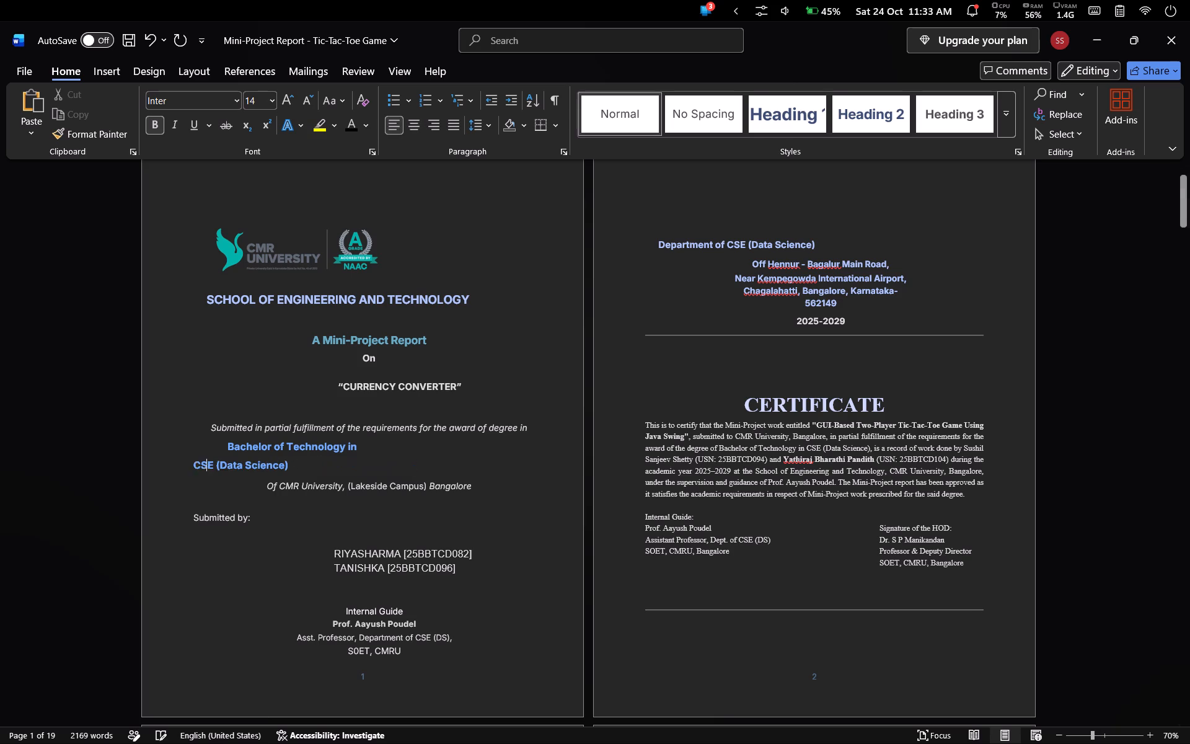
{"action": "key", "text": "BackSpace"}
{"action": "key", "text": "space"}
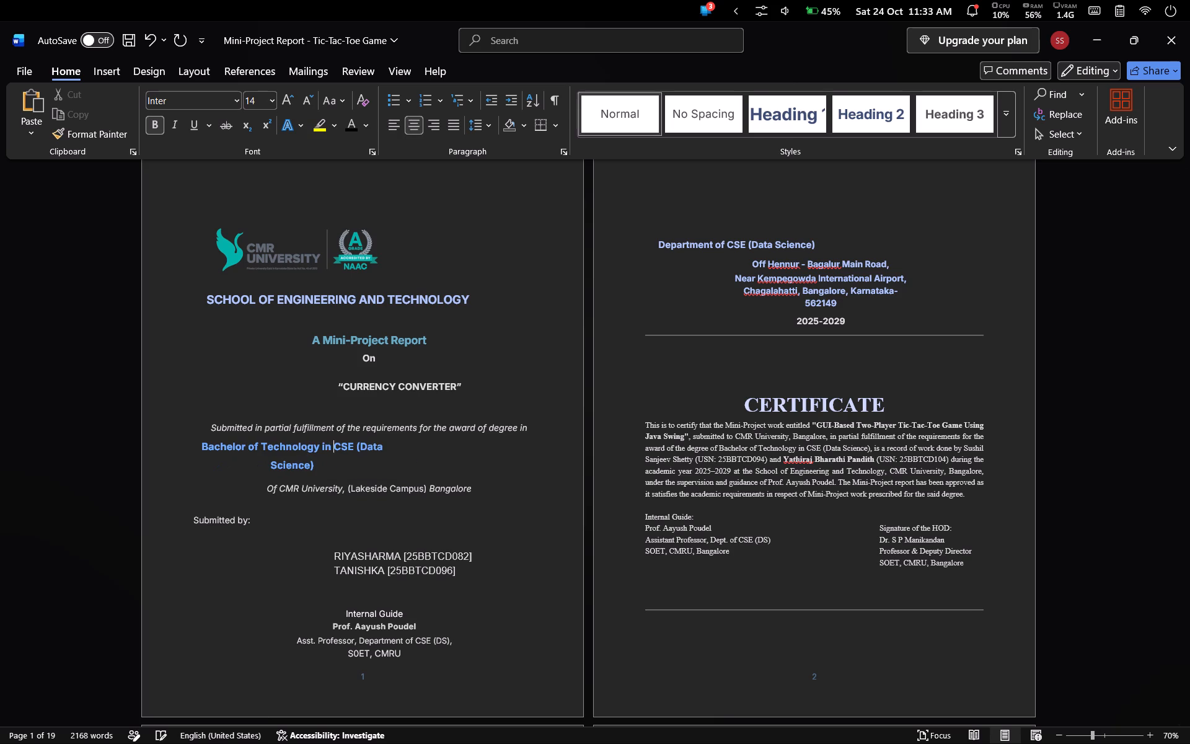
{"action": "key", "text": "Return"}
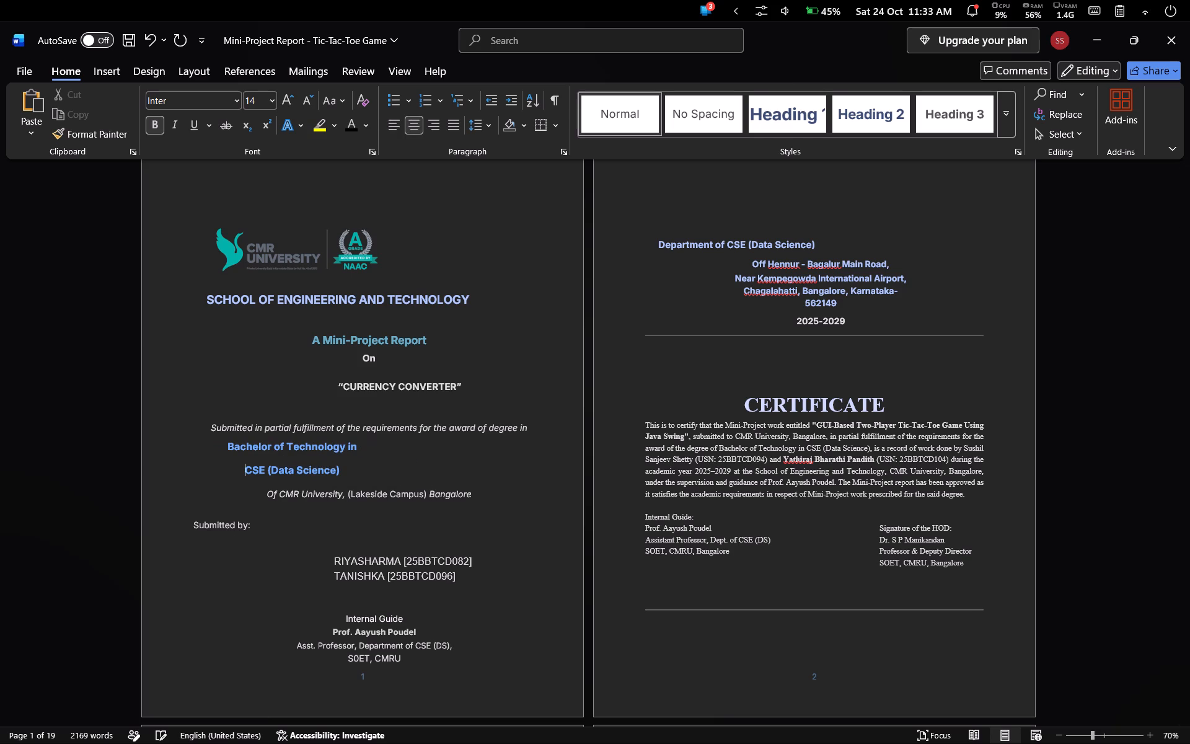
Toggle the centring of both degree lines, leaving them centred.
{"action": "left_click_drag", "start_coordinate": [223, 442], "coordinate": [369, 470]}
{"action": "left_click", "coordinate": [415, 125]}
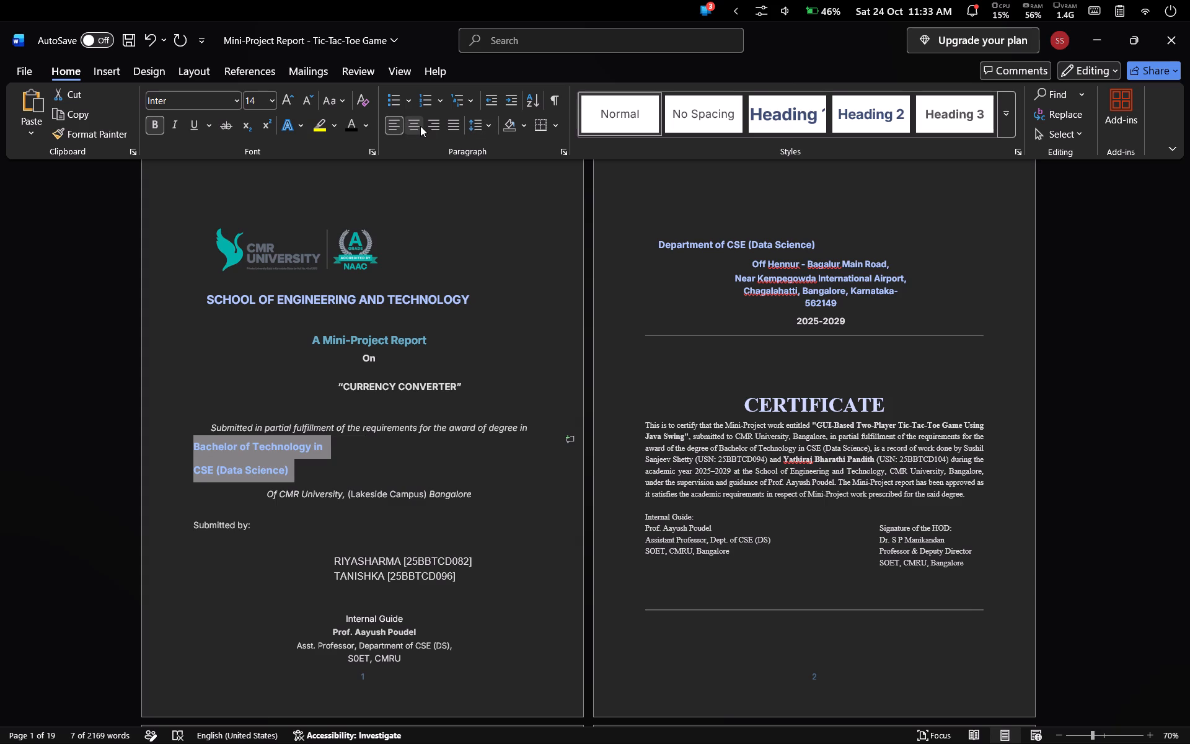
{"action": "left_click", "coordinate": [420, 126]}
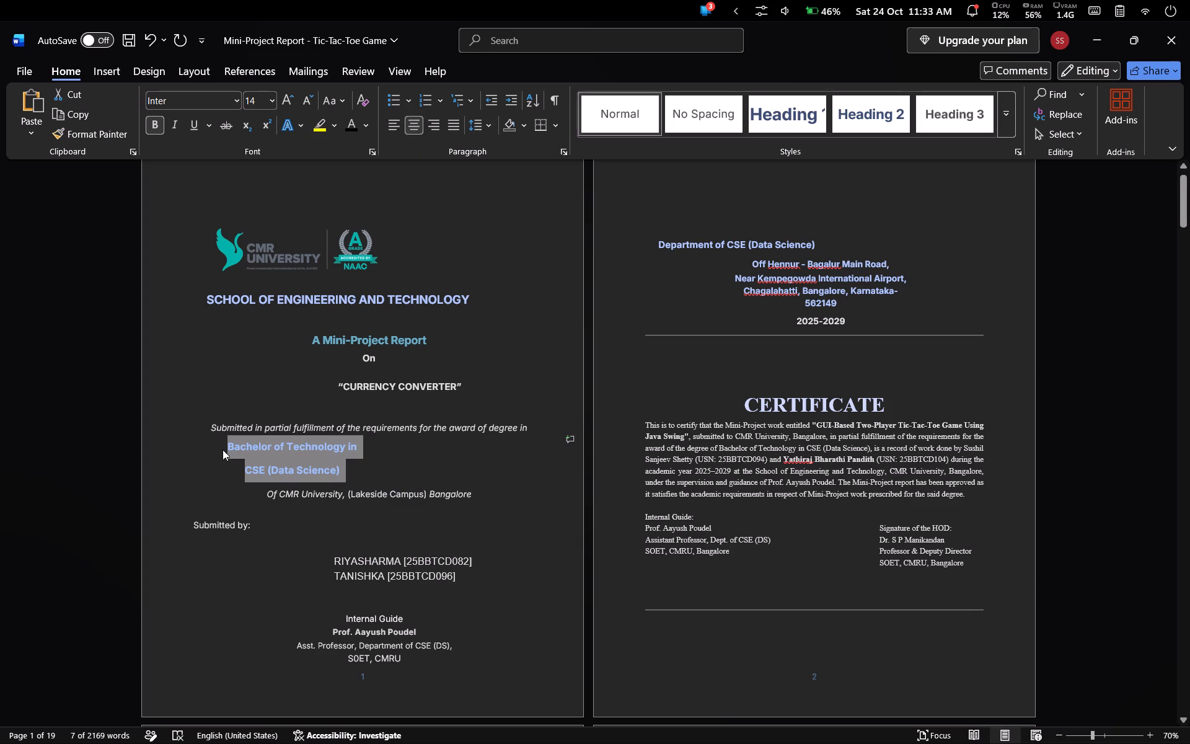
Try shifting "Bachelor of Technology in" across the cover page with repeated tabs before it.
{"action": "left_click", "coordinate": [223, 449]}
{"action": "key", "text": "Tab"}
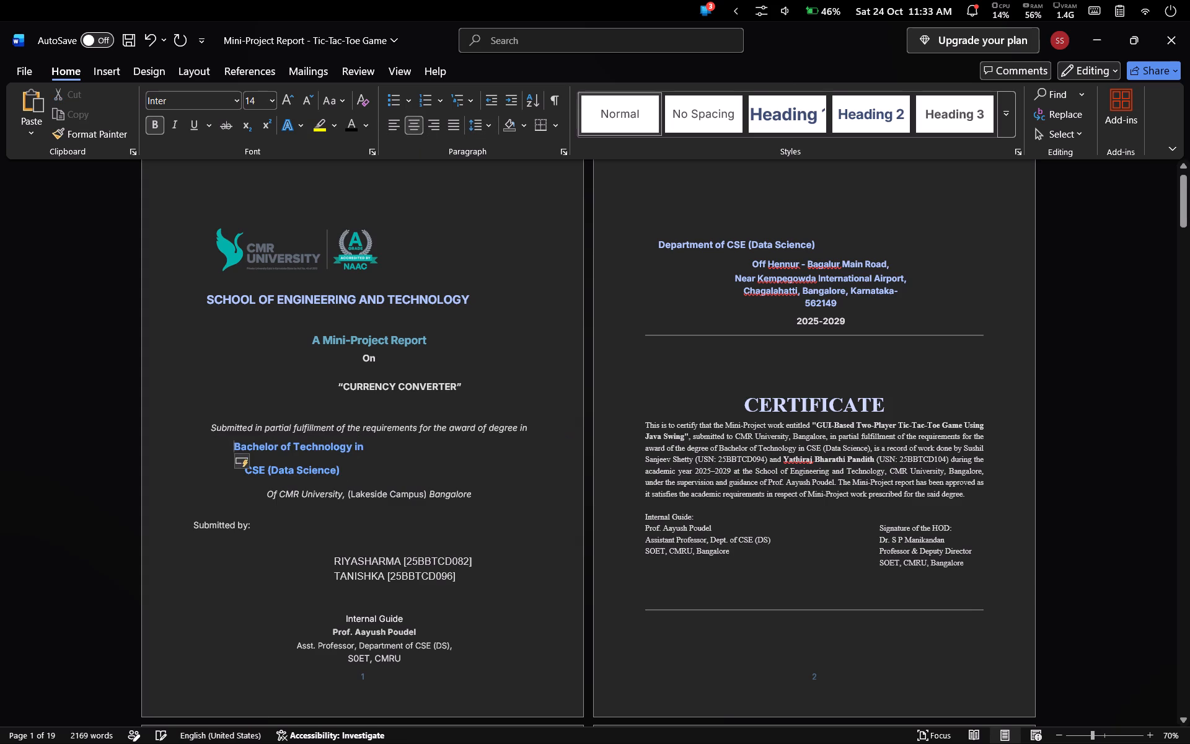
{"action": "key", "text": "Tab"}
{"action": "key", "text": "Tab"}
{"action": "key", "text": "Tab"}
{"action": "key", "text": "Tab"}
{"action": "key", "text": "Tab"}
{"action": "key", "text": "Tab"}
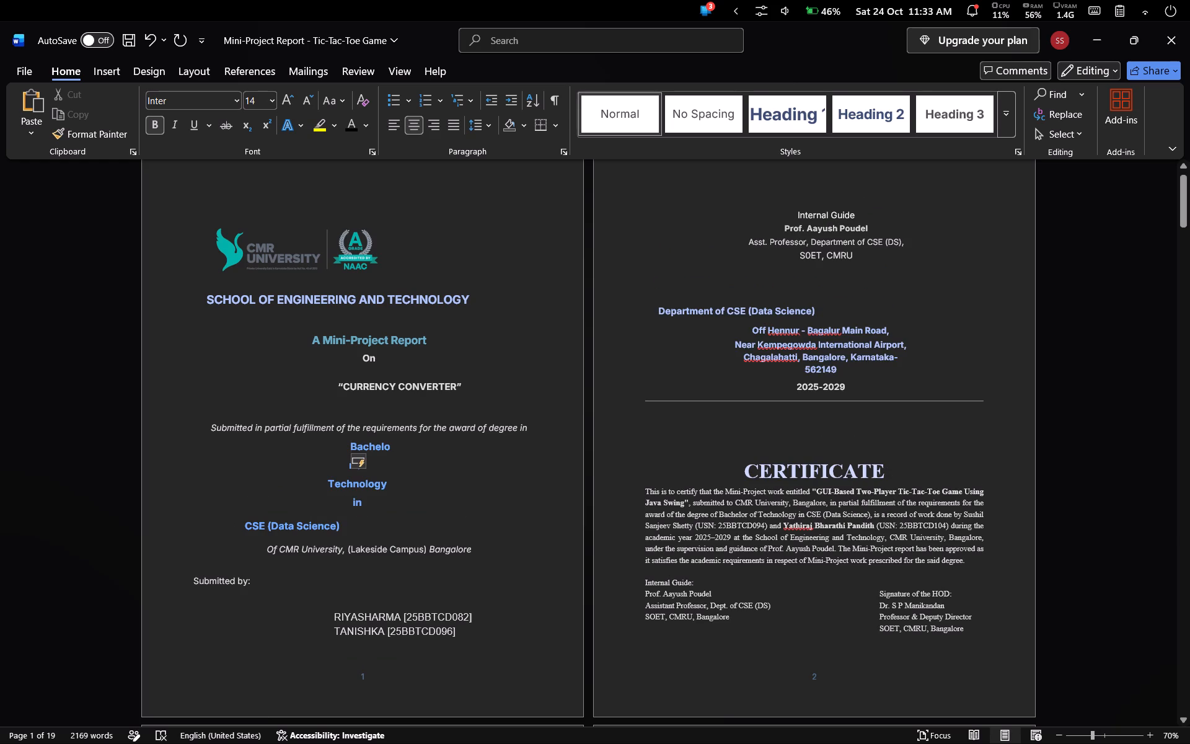
Undo all the cover page edits, including the pasted template cover, back to the report's original "CMR UNIVERSITY" cover page.
{"action": "key", "text": "ctrl+z"}
{"action": "key", "text": "ctrl+z"}
{"action": "key", "text": "ctrl+z"}
{"action": "key", "text": "ctrl+z"}
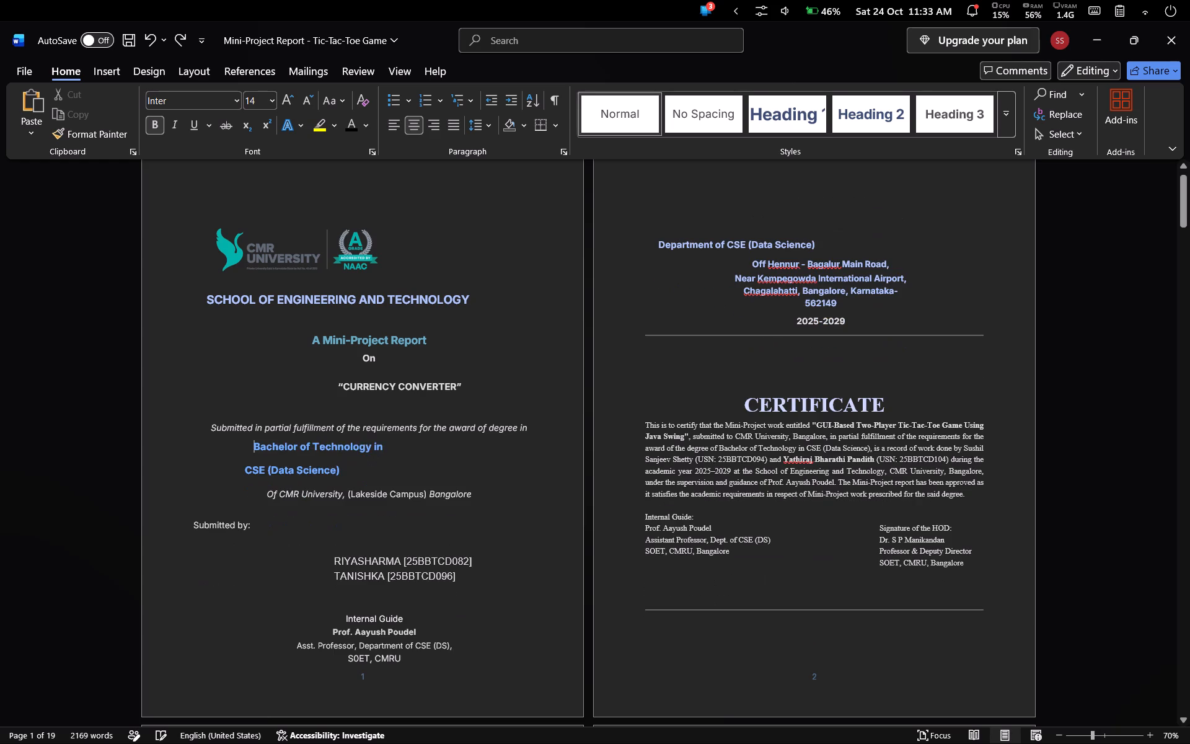
{"action": "key", "text": "ctrl+z"}
{"action": "key", "text": "ctrl+z"}
{"action": "key", "text": "ctrl+z"}
{"action": "key", "text": "ctrl+z"}
{"action": "key", "text": "ctrl+z"}
{"action": "key", "text": "ctrl+z"}
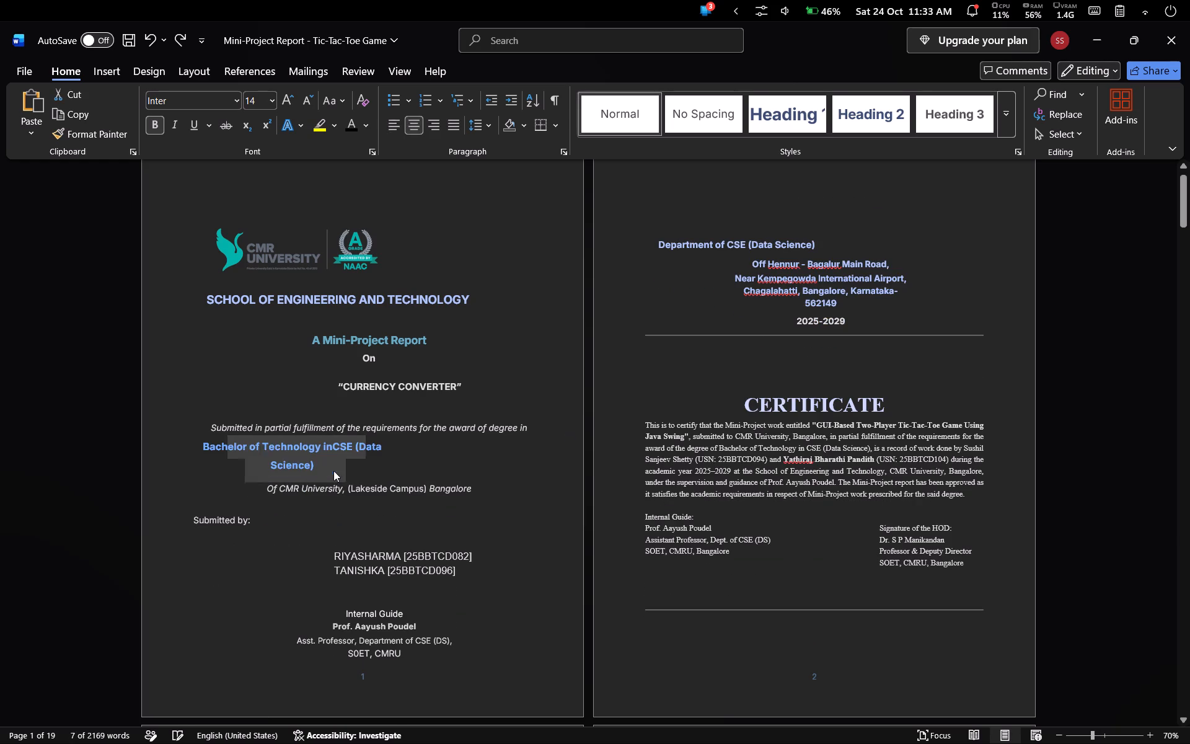
{"action": "key", "text": "ctrl+z"}
{"action": "key", "text": "ctrl+z"}
{"action": "key", "text": "ctrl+z"}
{"action": "key", "text": "ctrl+z"}
{"action": "key", "text": "ctrl+z"}
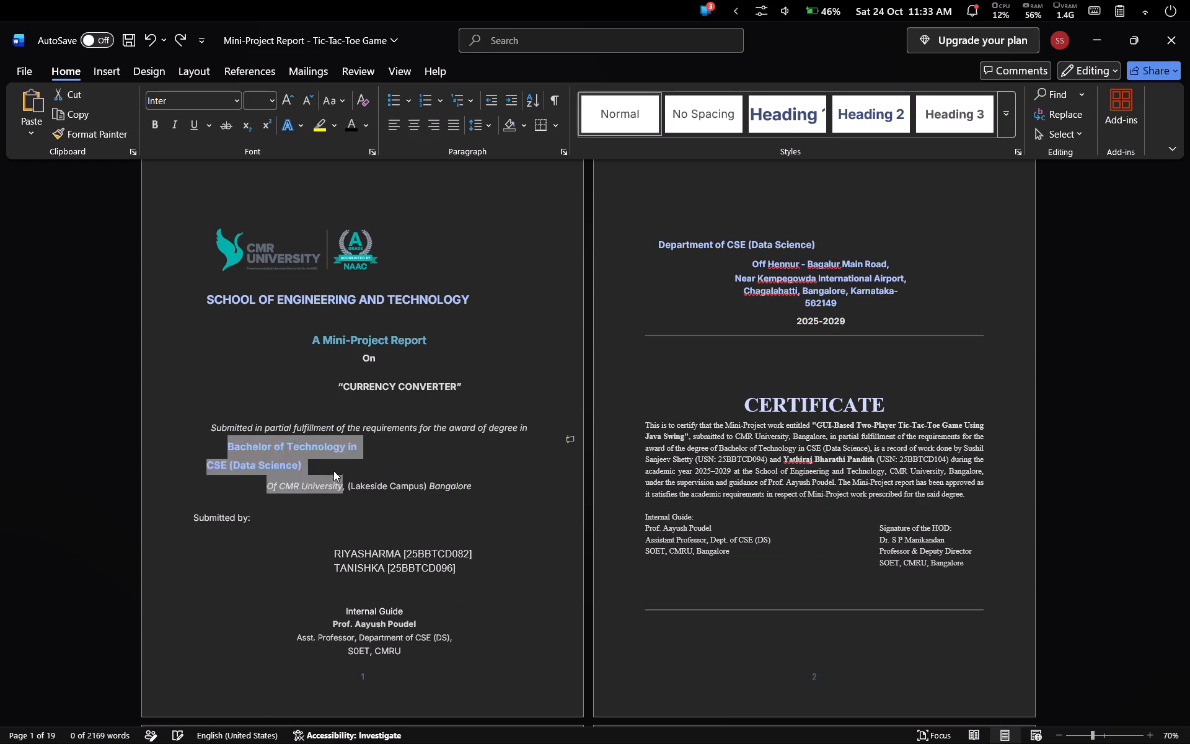
{"action": "key", "text": "ctrl+z"}
{"action": "key", "text": "ctrl+z"}
{"action": "key", "text": "ctrl+z"}
{"action": "key", "text": "ctrl+z"}
{"action": "key", "text": "ctrl+z"}
{"action": "key", "text": "ctrl+z"}
{"action": "key", "text": "ctrl+z"}
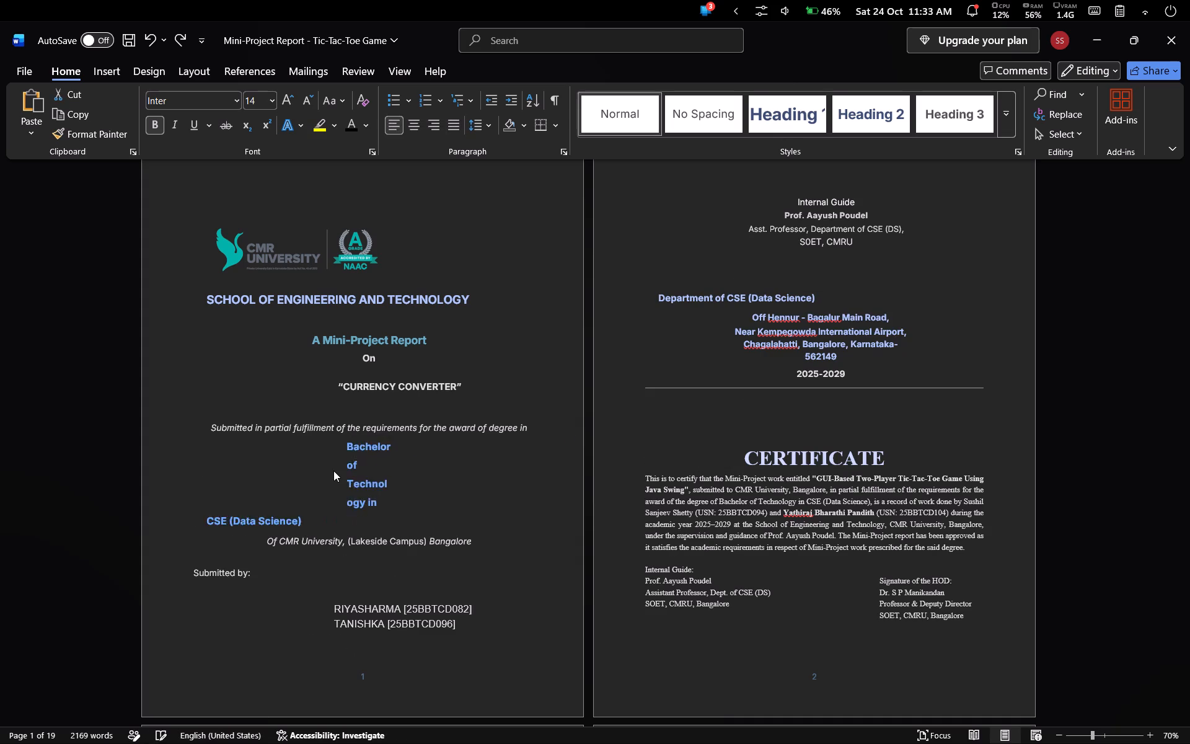
{"action": "key", "text": "ctrl+z"}
{"action": "key", "text": "ctrl+z"}
{"action": "key", "text": "ctrl+z"}
{"action": "key", "text": "ctrl+z"}
{"action": "key", "text": "ctrl+z"}
{"action": "key", "text": "ctrl+z"}
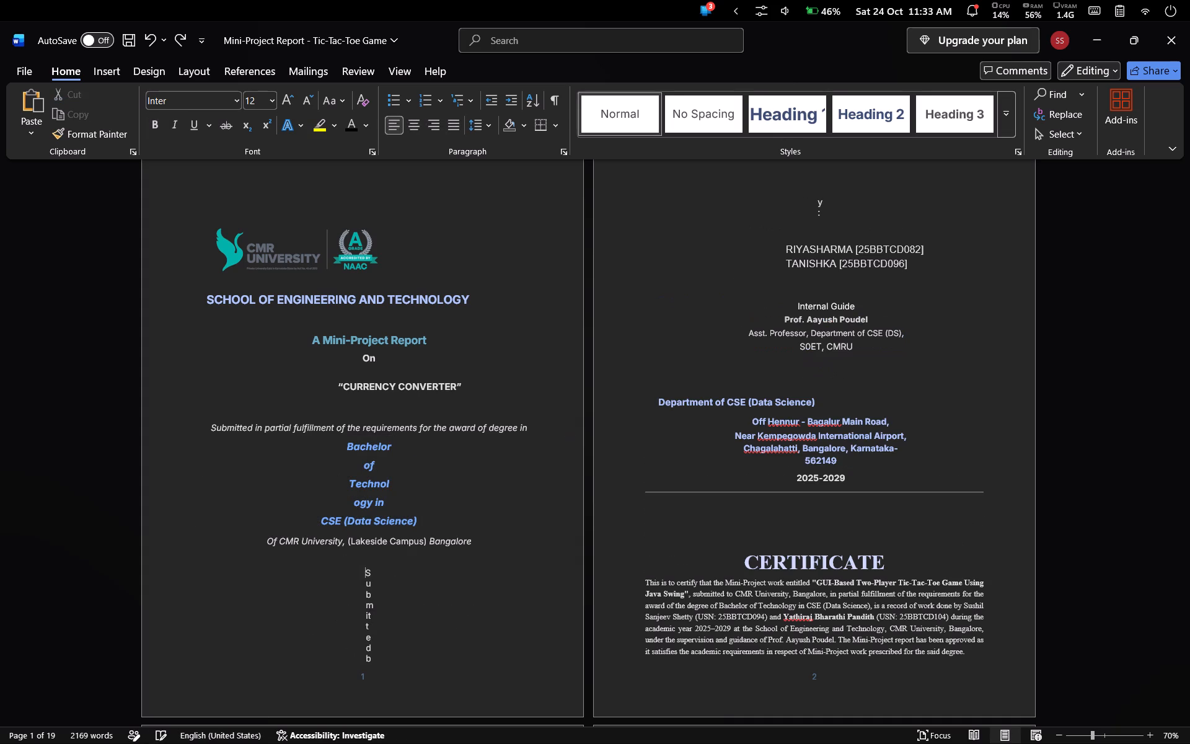
{"action": "key", "text": "ctrl+z"}
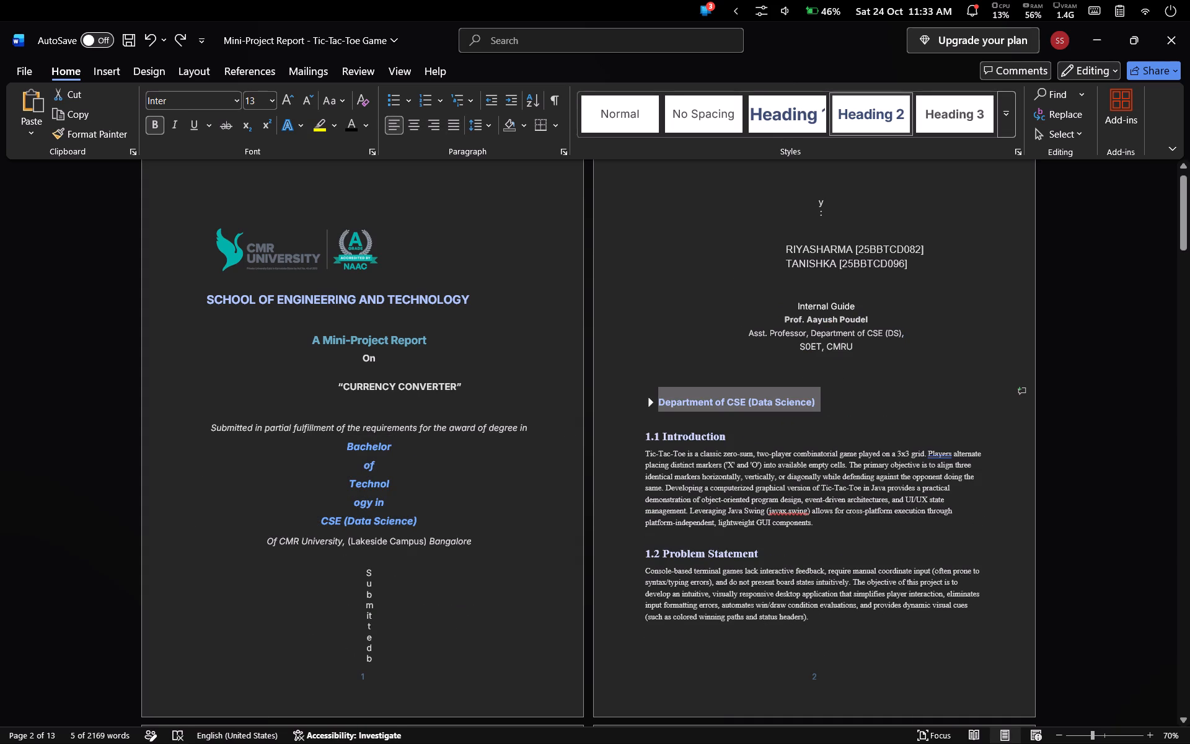
{"action": "key", "text": "ctrl+z"}
{"action": "key", "text": "ctrl+z"}
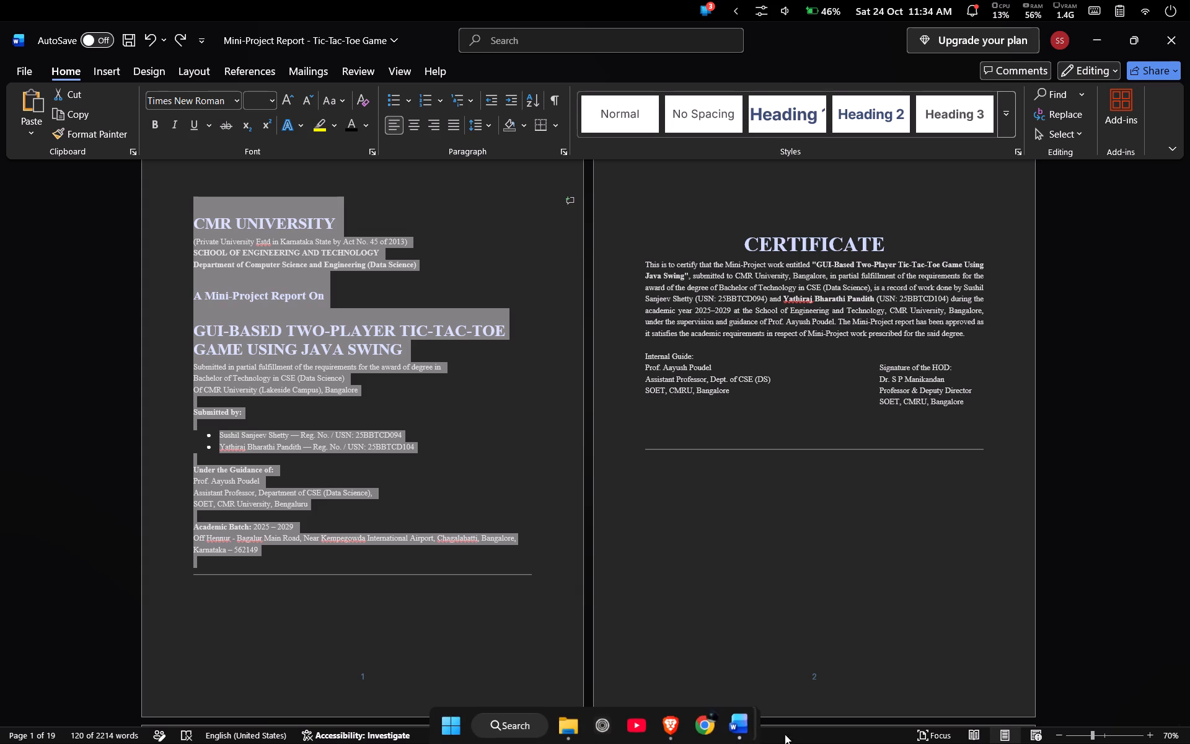
Arrange the Tic-Tac-Toe report side by side with the "1 .Front Page-1" template document.
{"action": "left_click", "coordinate": [727, 729]}
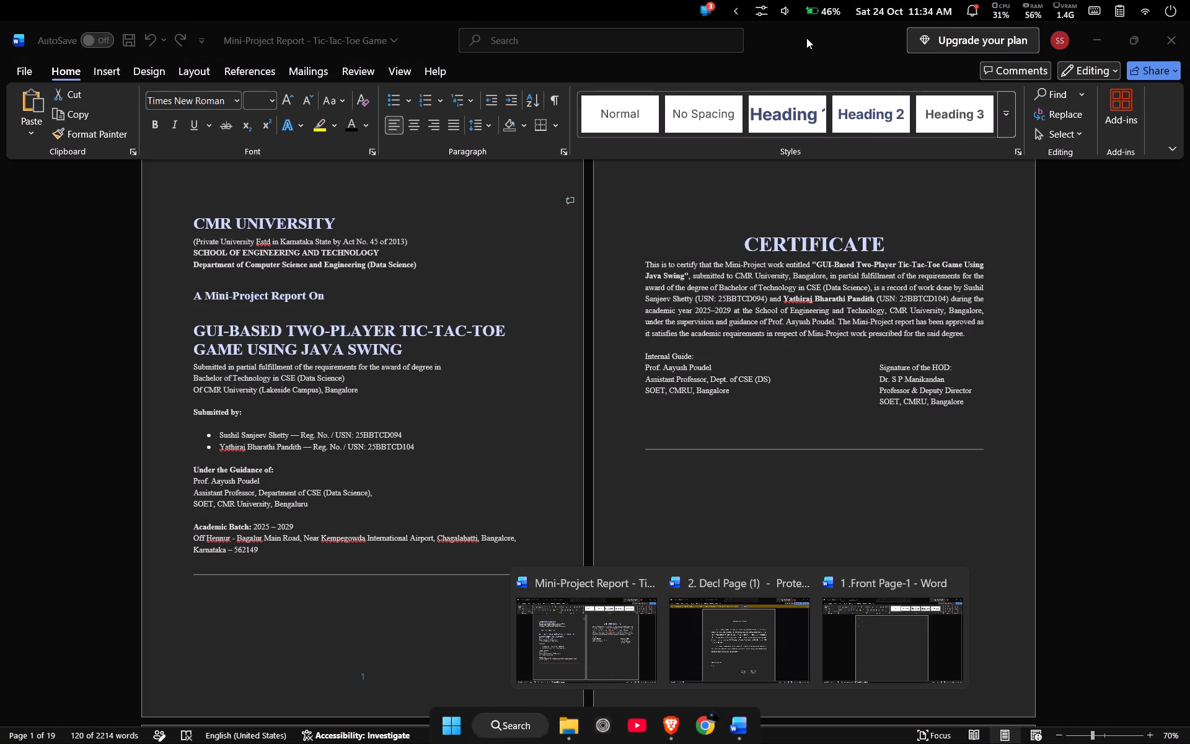
{"action": "left_click_drag", "start_coordinate": [806, 38], "coordinate": [1144, 22]}
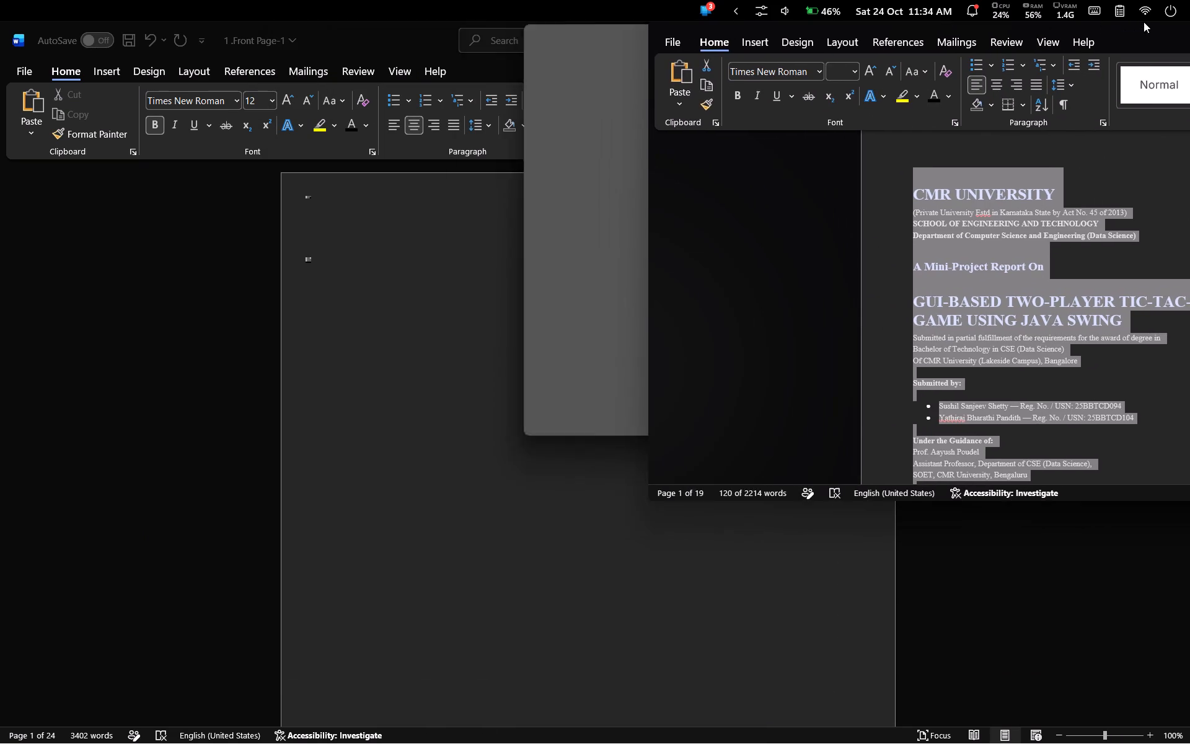
{"action": "left_click_drag", "start_coordinate": [1144, 22], "coordinate": [1189, 159]}
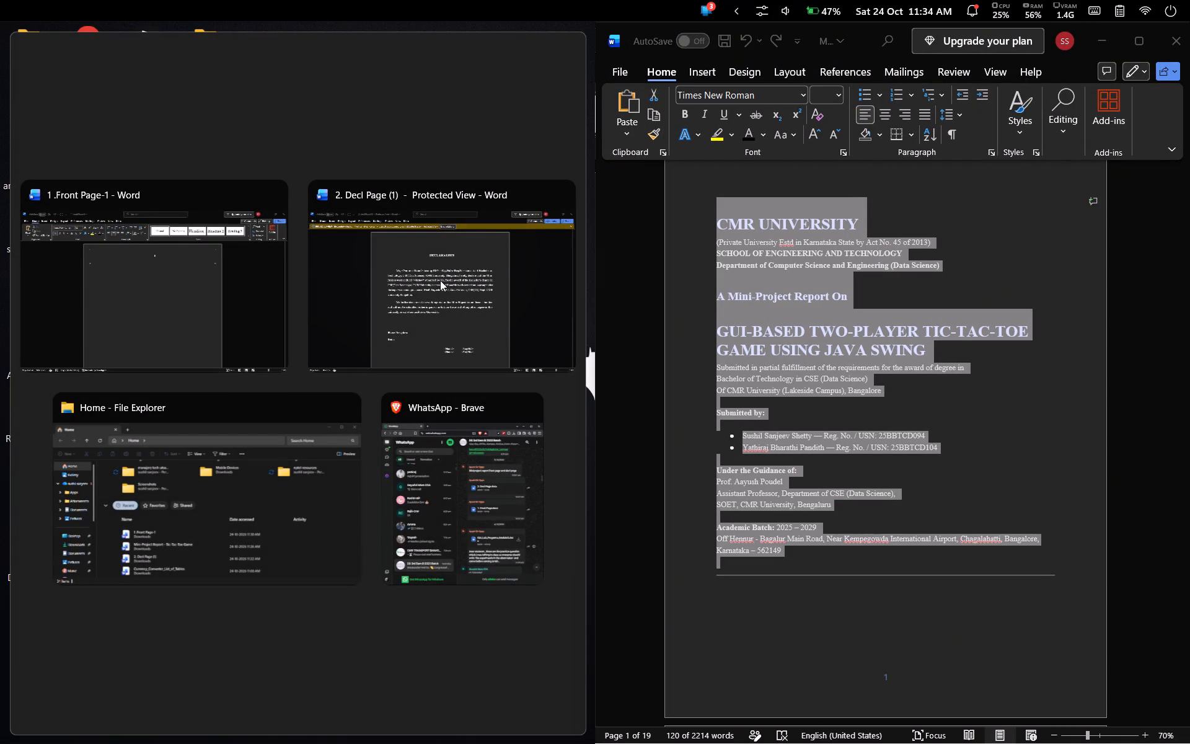
{"action": "left_click", "coordinate": [232, 294]}
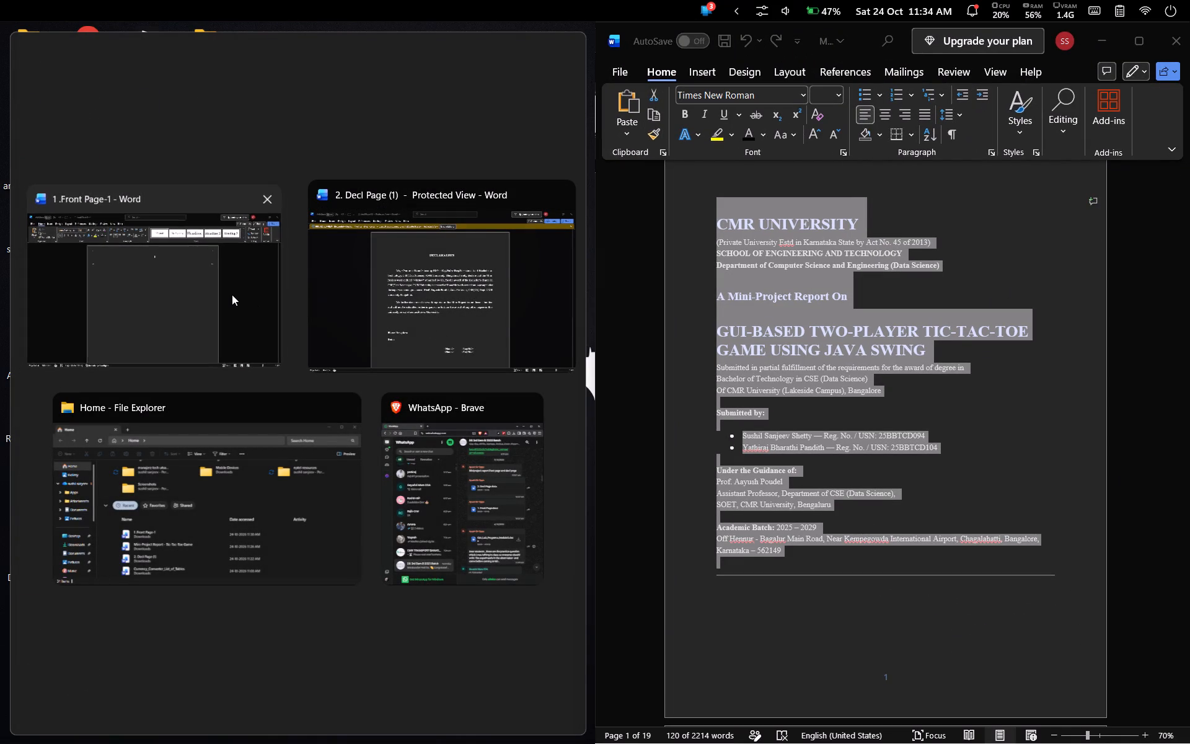
Undo the removal of the cover page content in the template document.
{"action": "key", "text": "ctrl+z"}
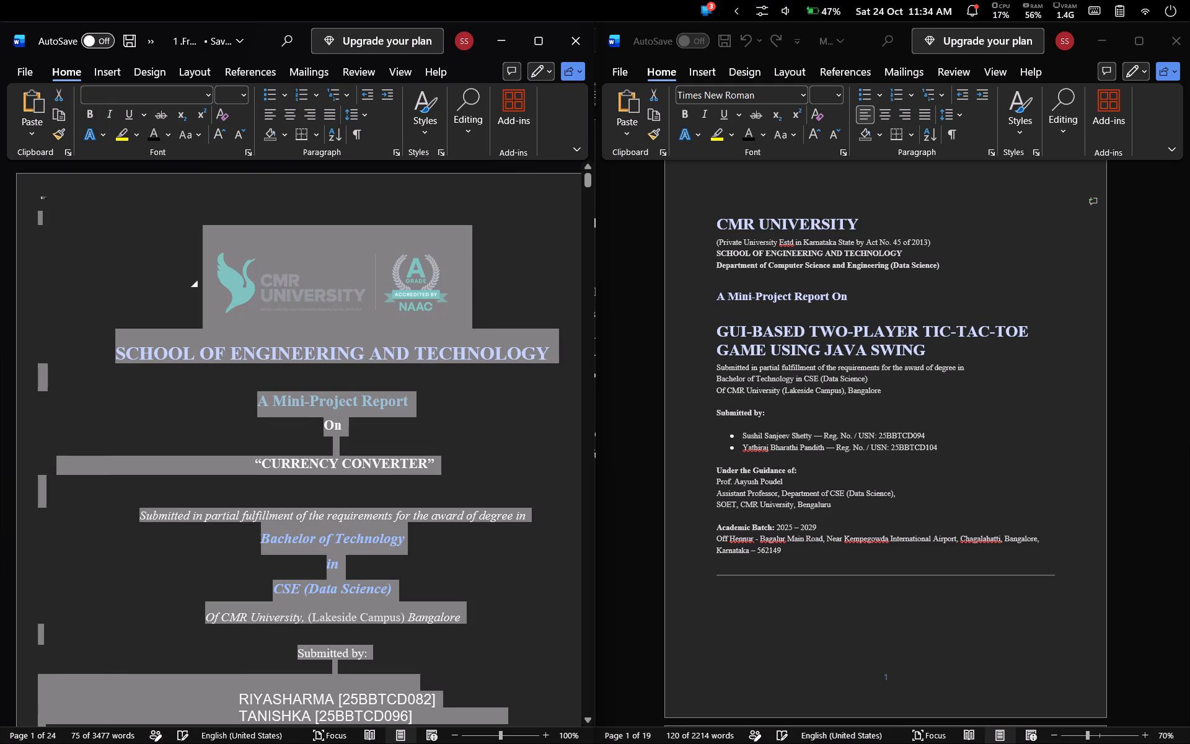
{"action": "left_click", "coordinate": [177, 264]}
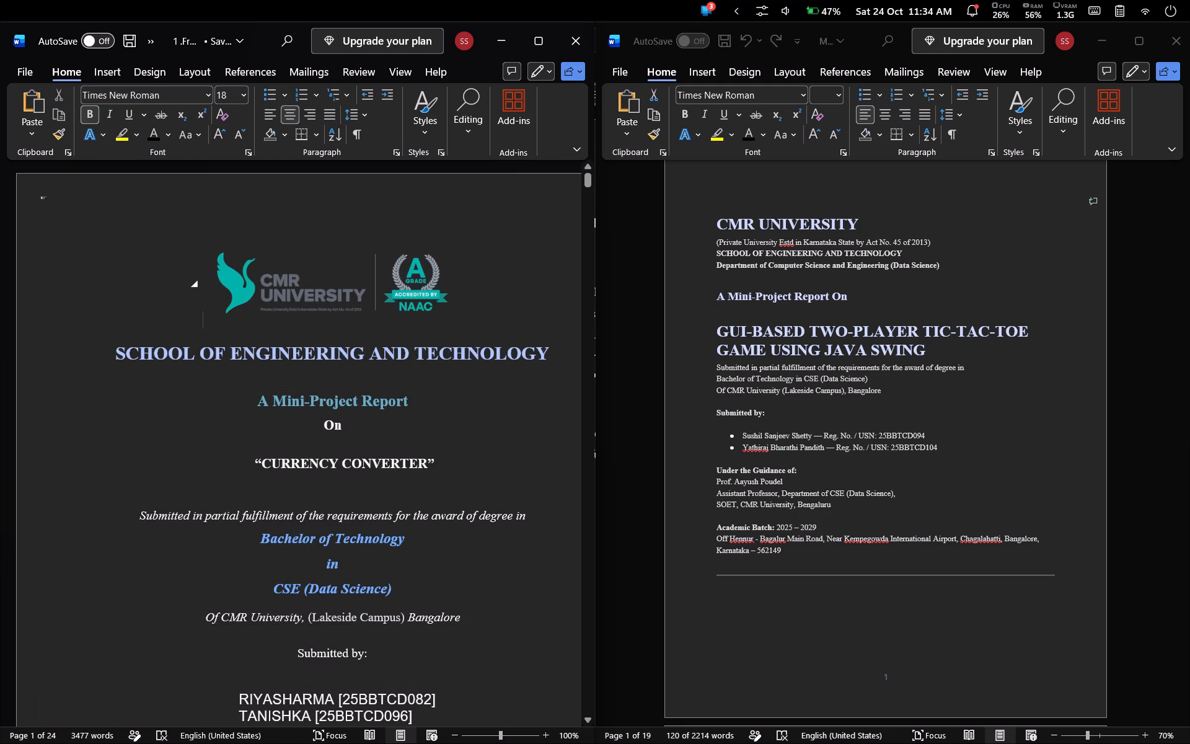
Delete the report's original cover page text, from "CMR UNIVERSITY" down to the address above the horizontal line.
{"action": "left_click_drag", "start_coordinate": [702, 214], "coordinate": [826, 517]}
{"action": "key", "text": "Delete"}
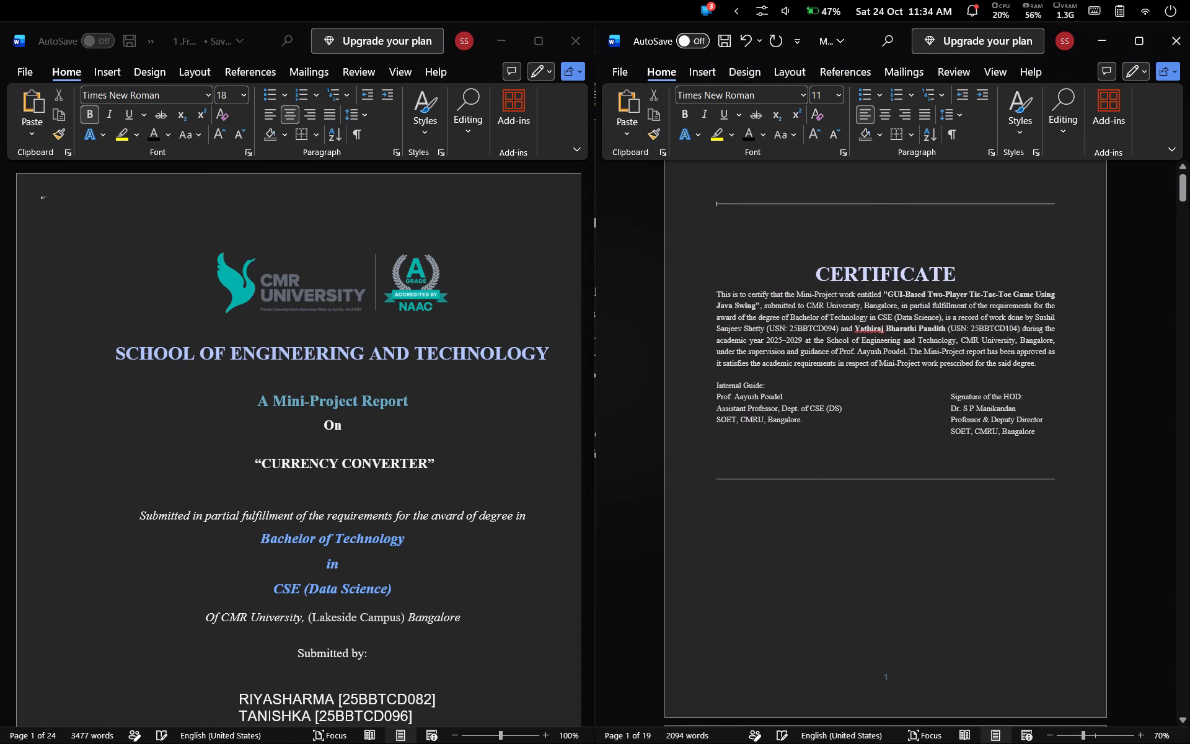
{"action": "key", "text": "ctrl+z"}
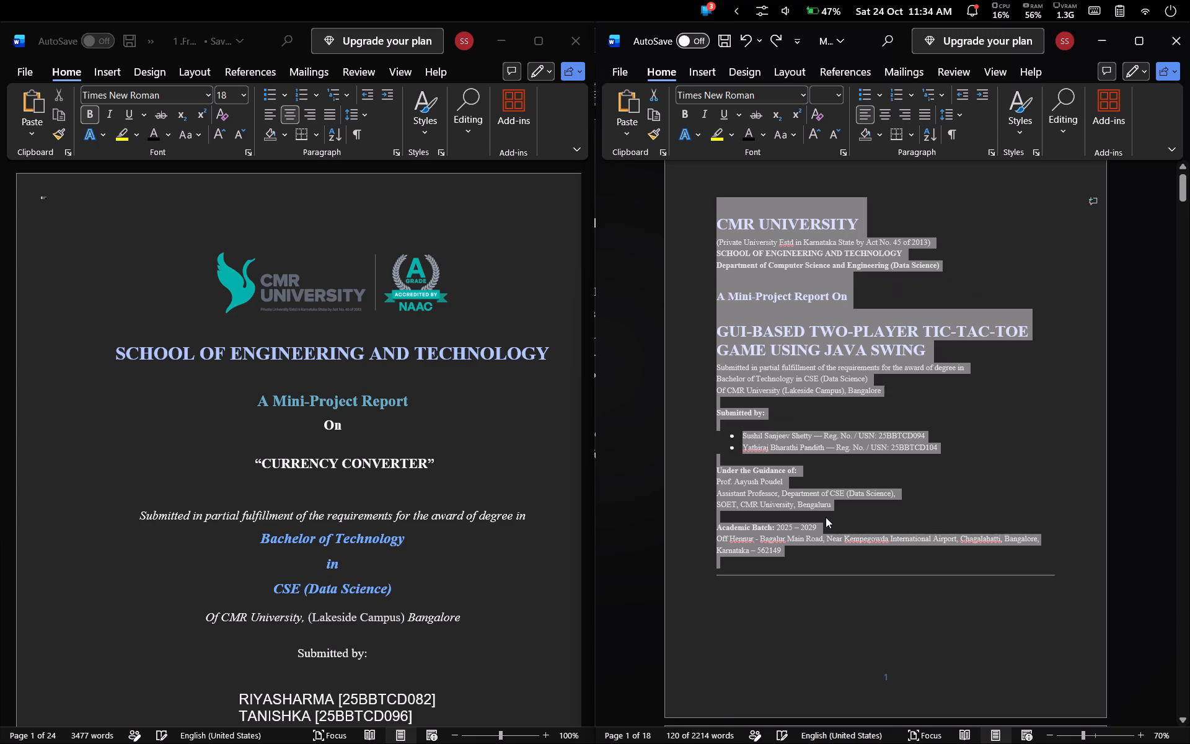
{"action": "key", "text": "BackSpace"}
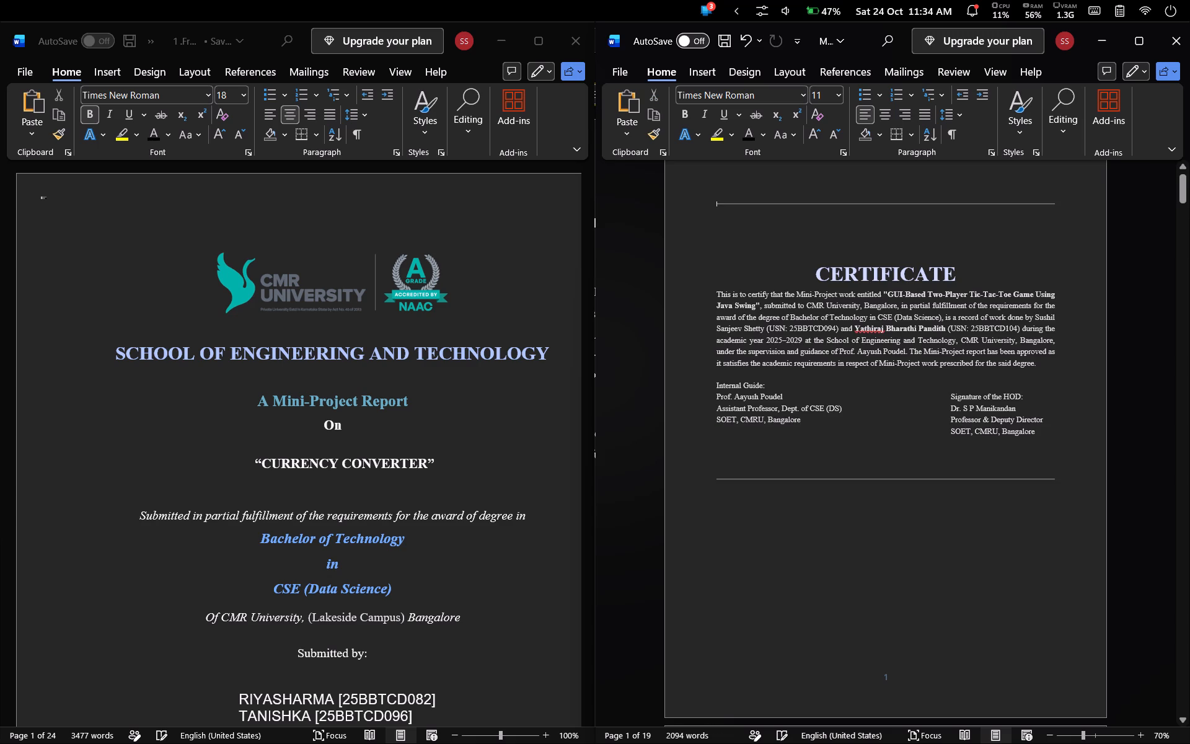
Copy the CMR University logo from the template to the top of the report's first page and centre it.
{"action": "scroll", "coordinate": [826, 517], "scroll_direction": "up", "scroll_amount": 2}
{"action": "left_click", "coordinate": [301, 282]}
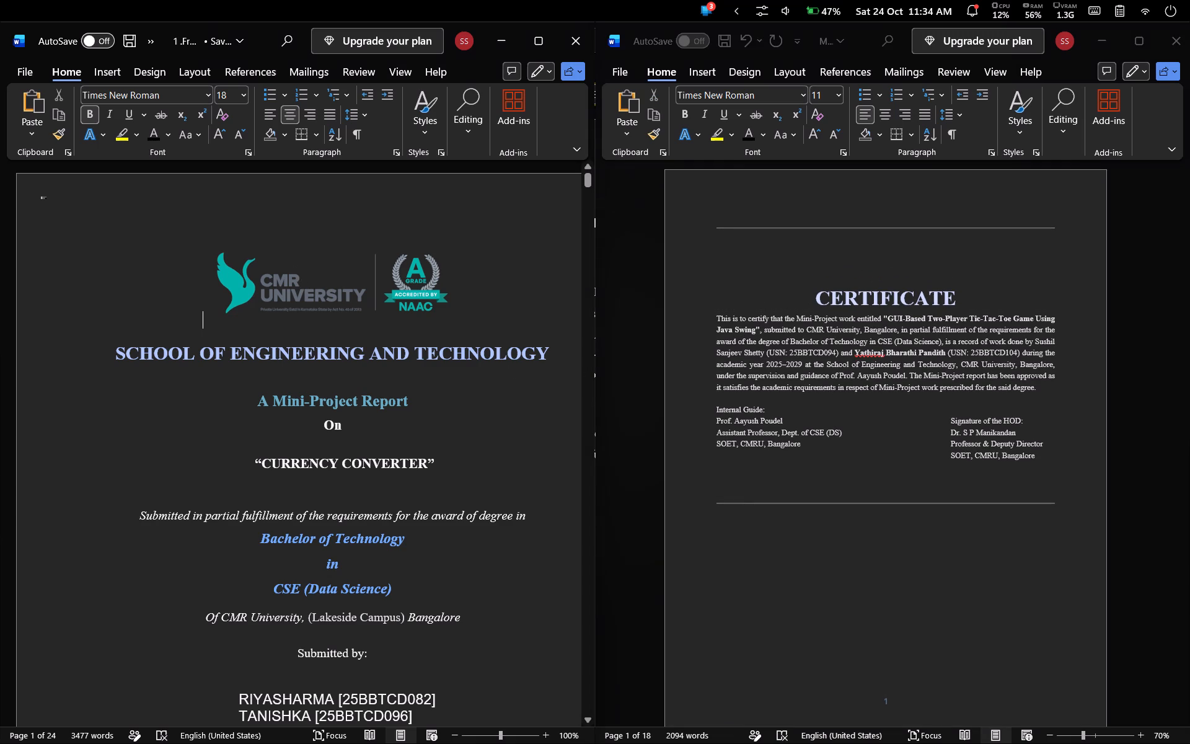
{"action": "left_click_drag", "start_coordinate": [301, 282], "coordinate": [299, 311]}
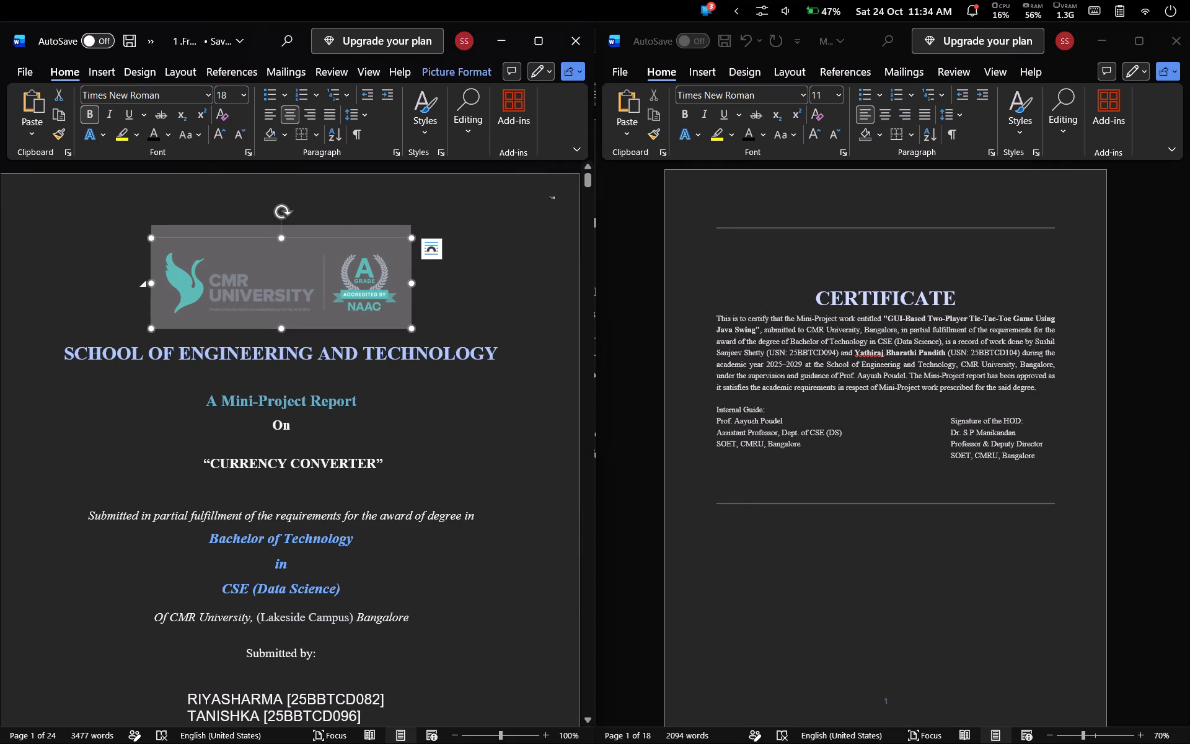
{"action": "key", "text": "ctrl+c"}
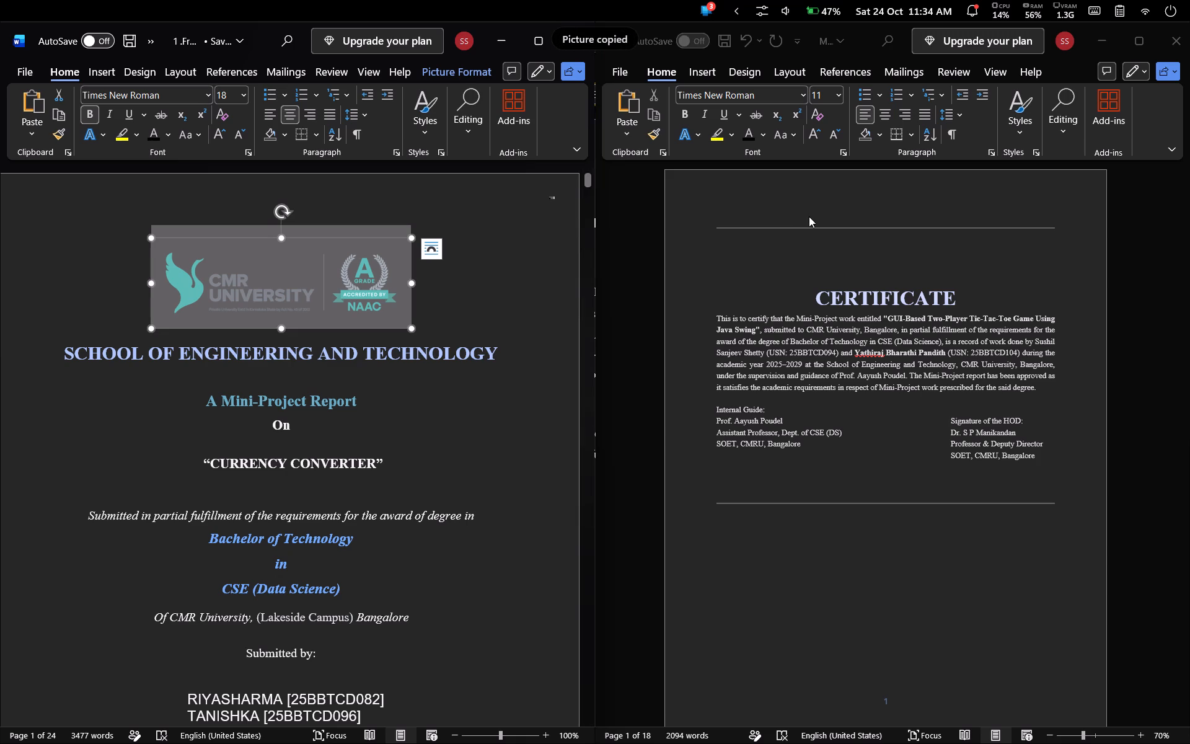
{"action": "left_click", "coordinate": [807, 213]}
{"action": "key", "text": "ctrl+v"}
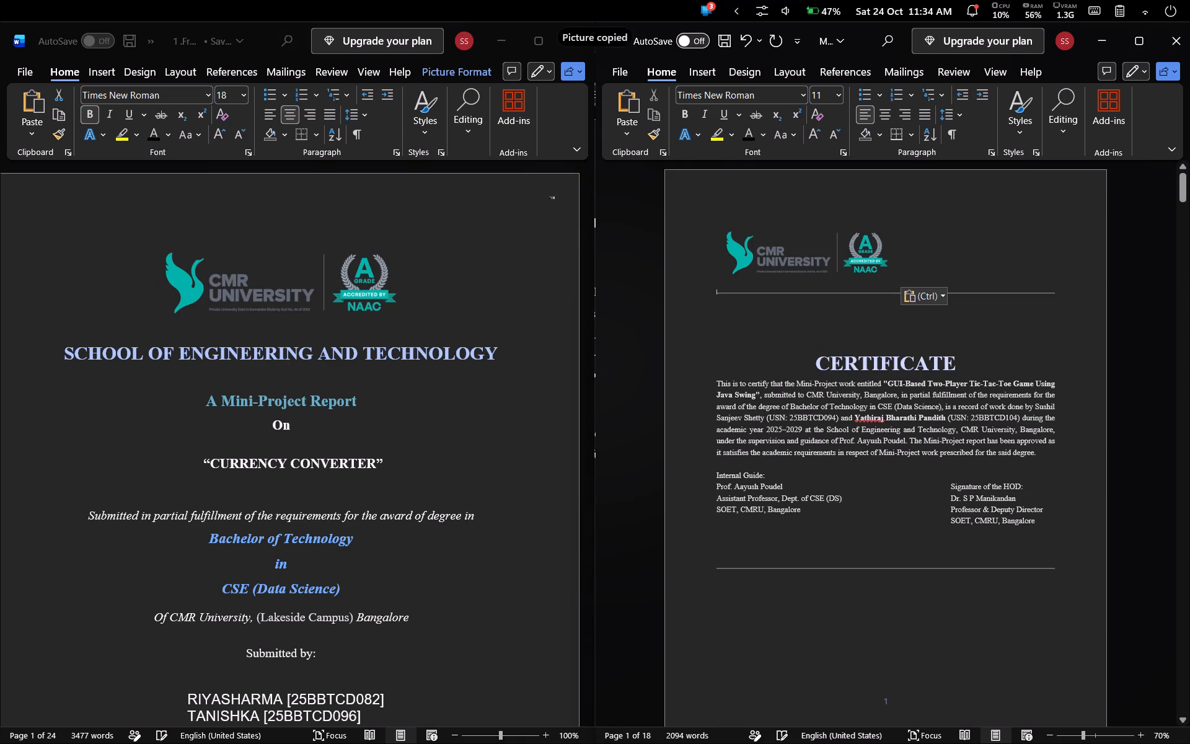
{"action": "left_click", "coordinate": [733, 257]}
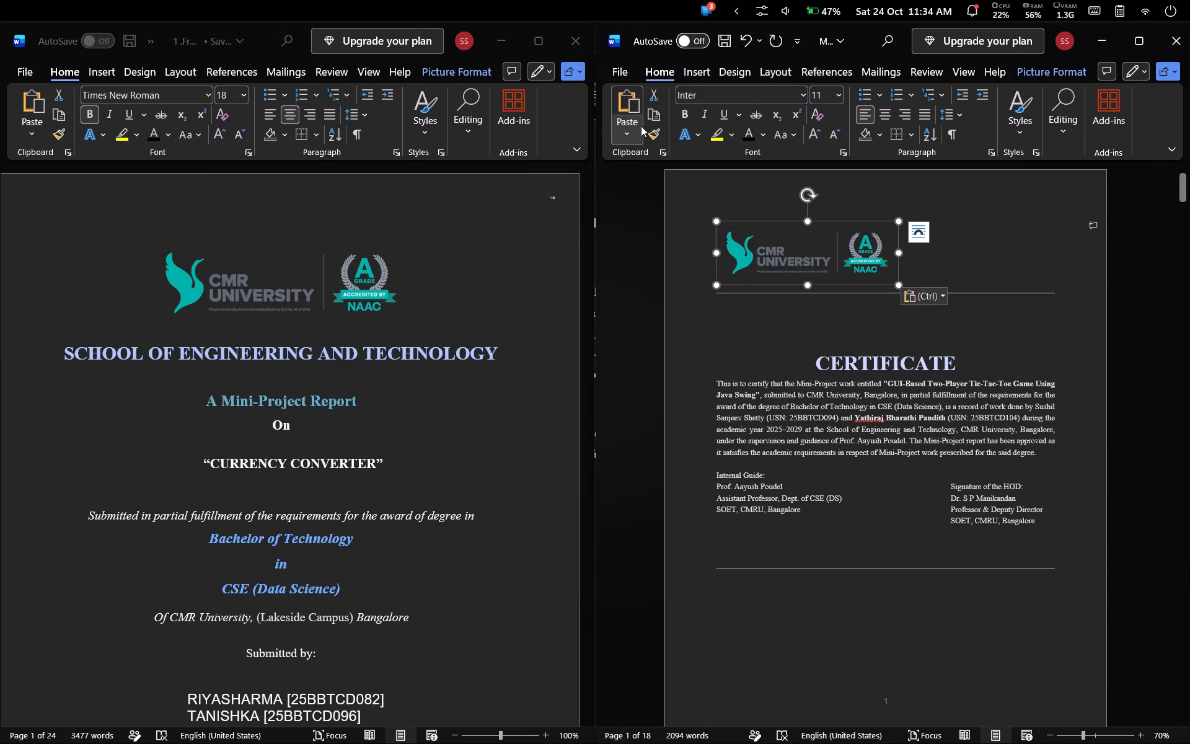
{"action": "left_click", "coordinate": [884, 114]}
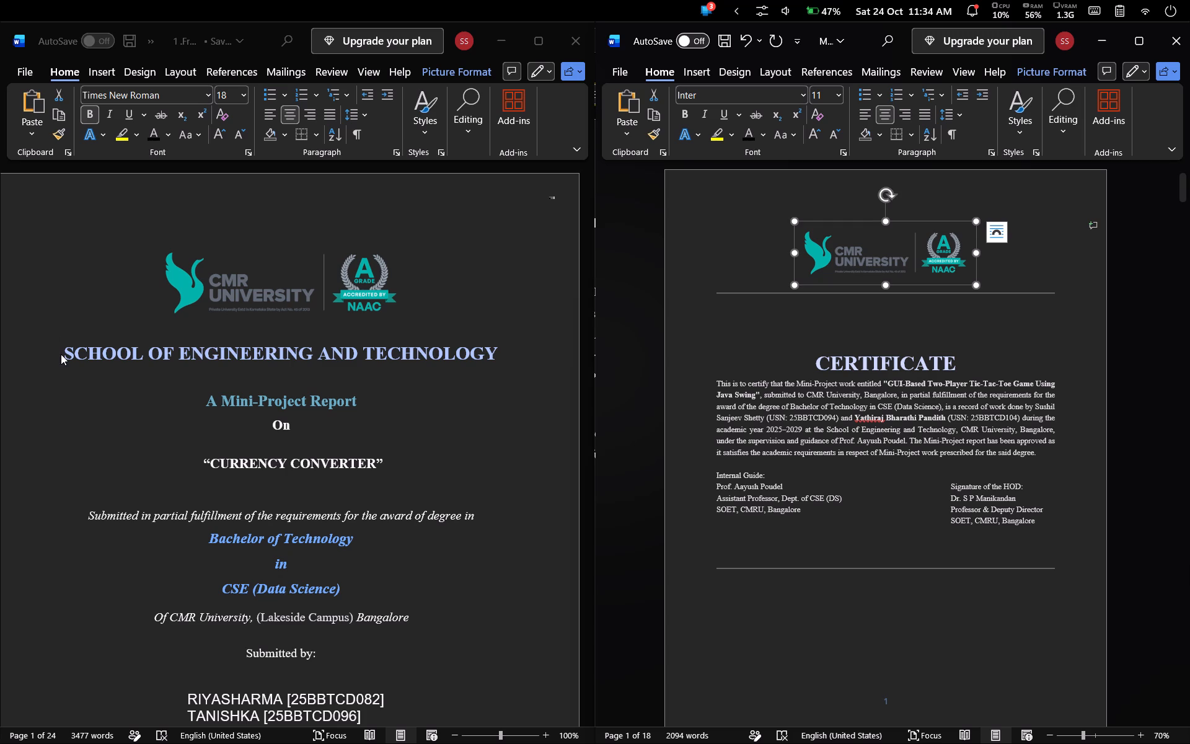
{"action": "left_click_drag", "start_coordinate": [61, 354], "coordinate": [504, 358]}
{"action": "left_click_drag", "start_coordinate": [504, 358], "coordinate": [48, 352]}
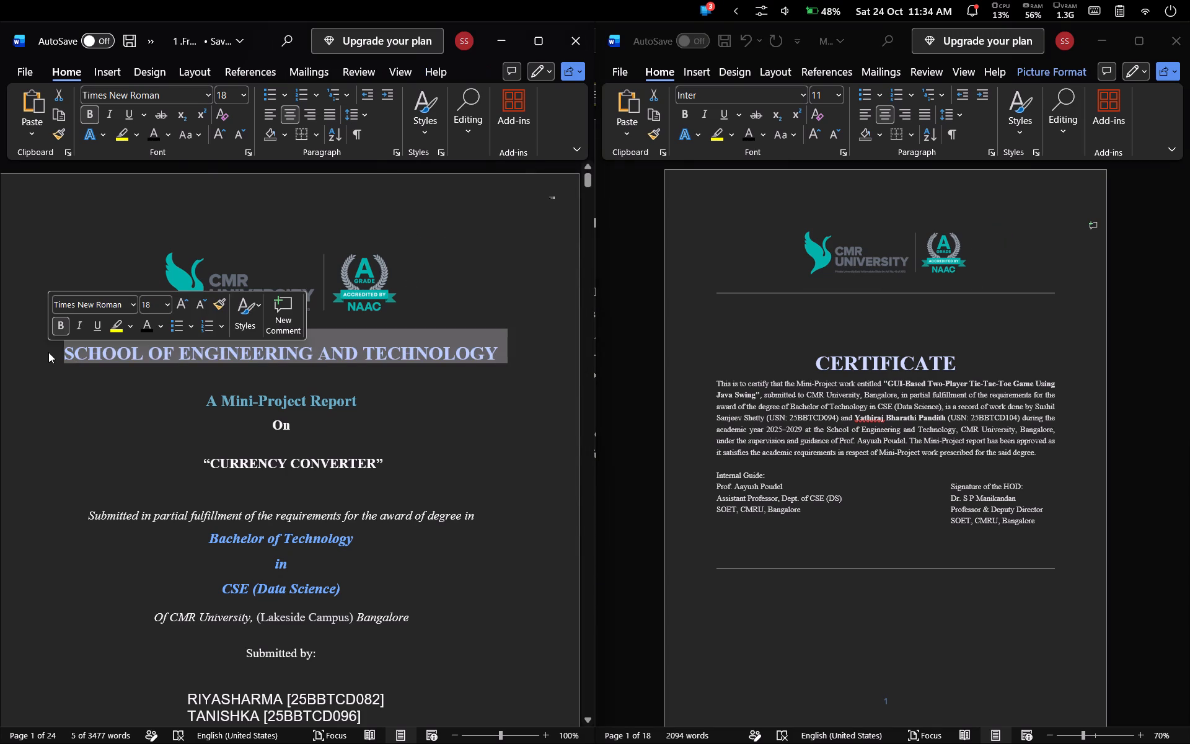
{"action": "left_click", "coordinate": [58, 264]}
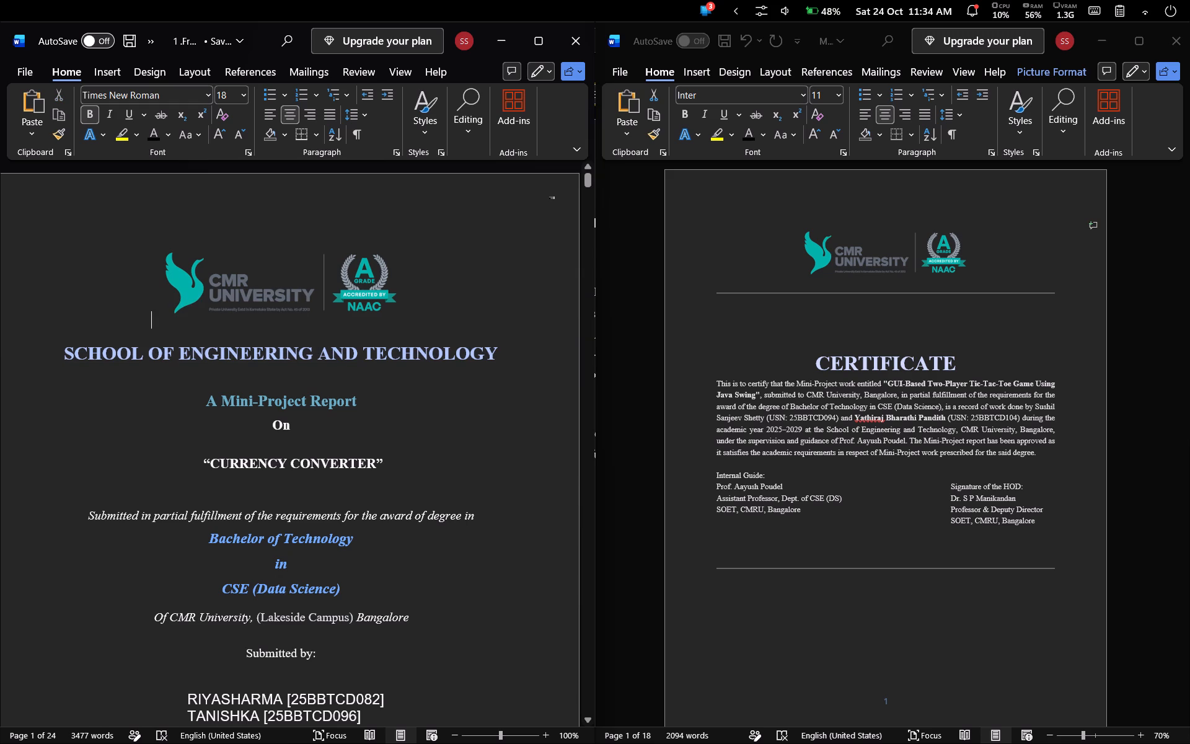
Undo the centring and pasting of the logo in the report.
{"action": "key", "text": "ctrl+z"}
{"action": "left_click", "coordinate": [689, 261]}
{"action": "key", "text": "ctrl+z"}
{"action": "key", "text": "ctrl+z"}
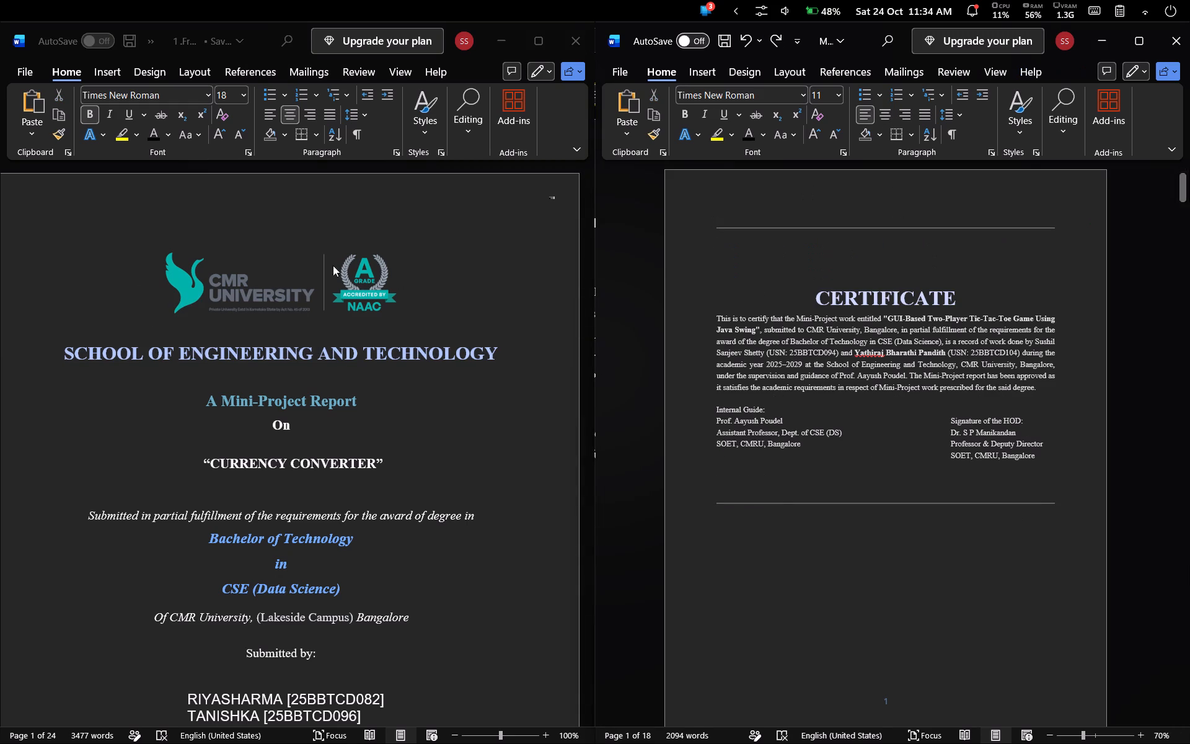
Select the template's cover page content, beginning with the CMR University logo.
{"action": "left_click_drag", "start_coordinate": [138, 266], "coordinate": [410, 669]}
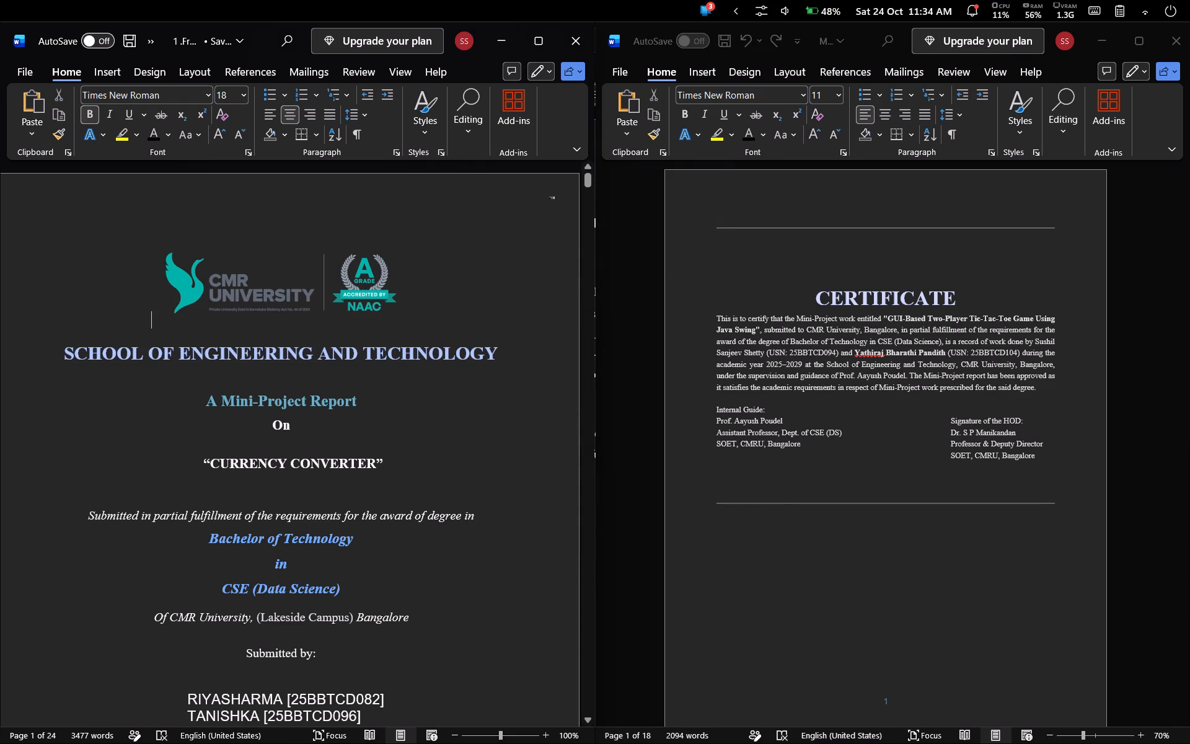
{"action": "left_click_drag", "start_coordinate": [410, 669], "coordinate": [71, 272]}
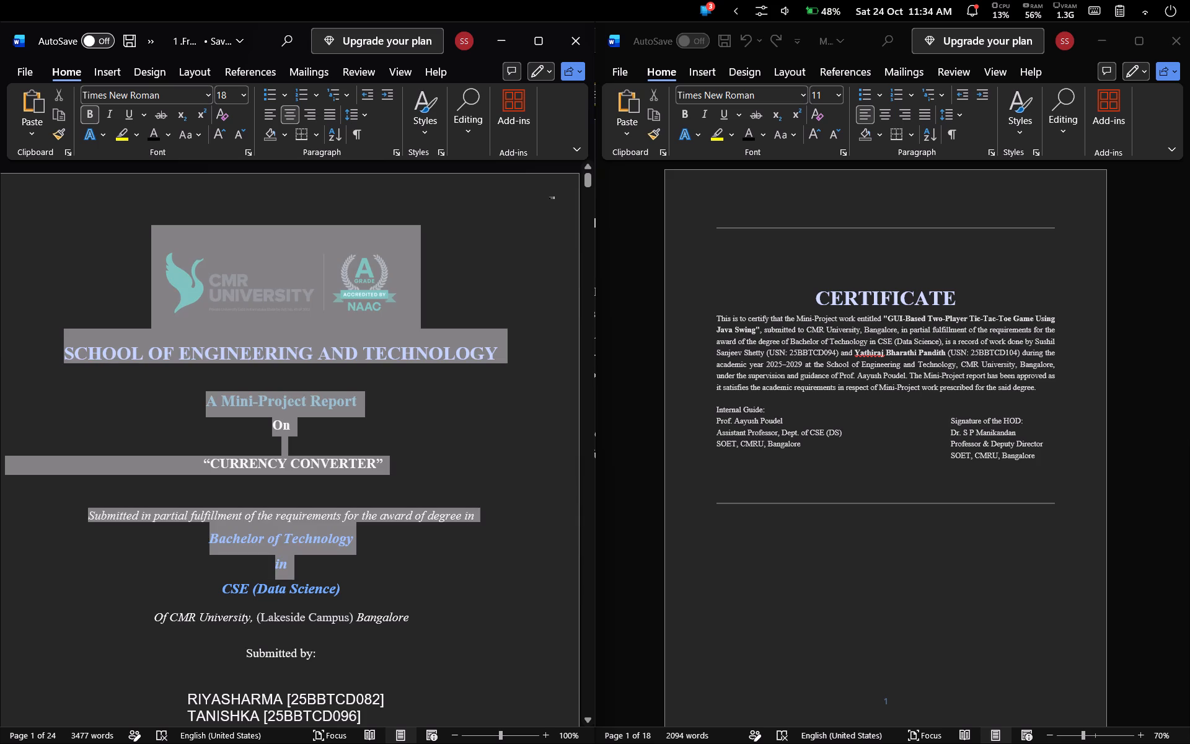
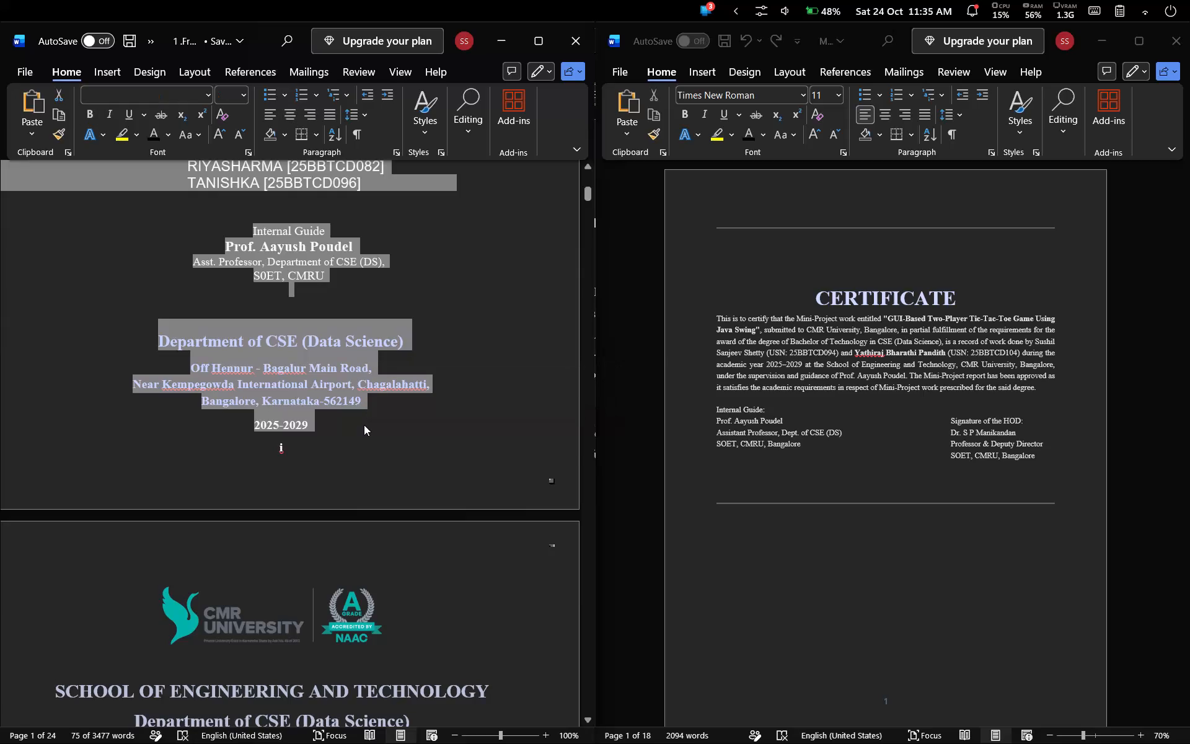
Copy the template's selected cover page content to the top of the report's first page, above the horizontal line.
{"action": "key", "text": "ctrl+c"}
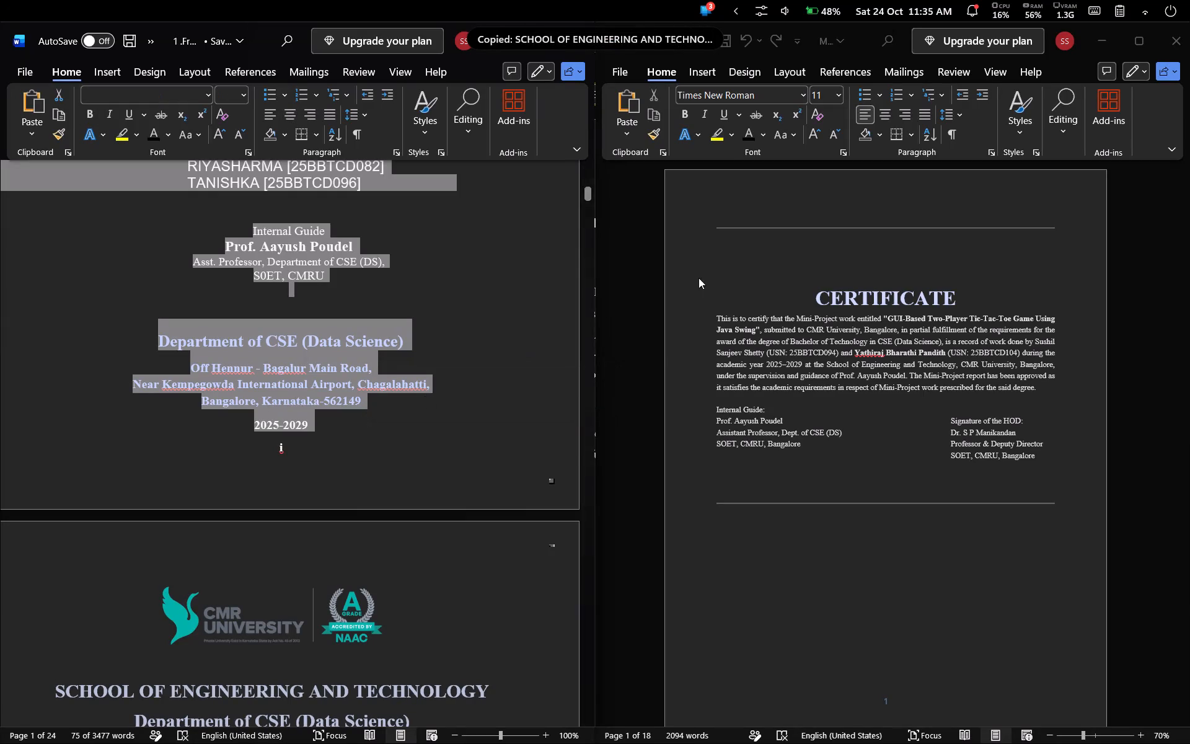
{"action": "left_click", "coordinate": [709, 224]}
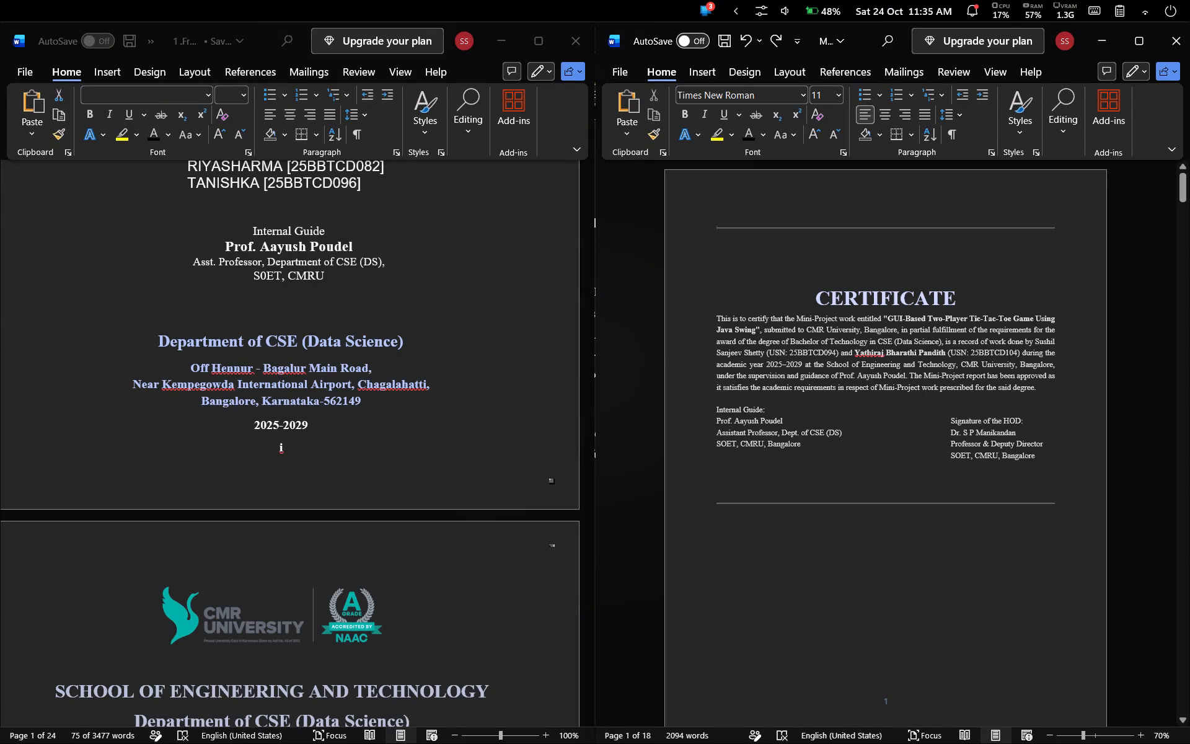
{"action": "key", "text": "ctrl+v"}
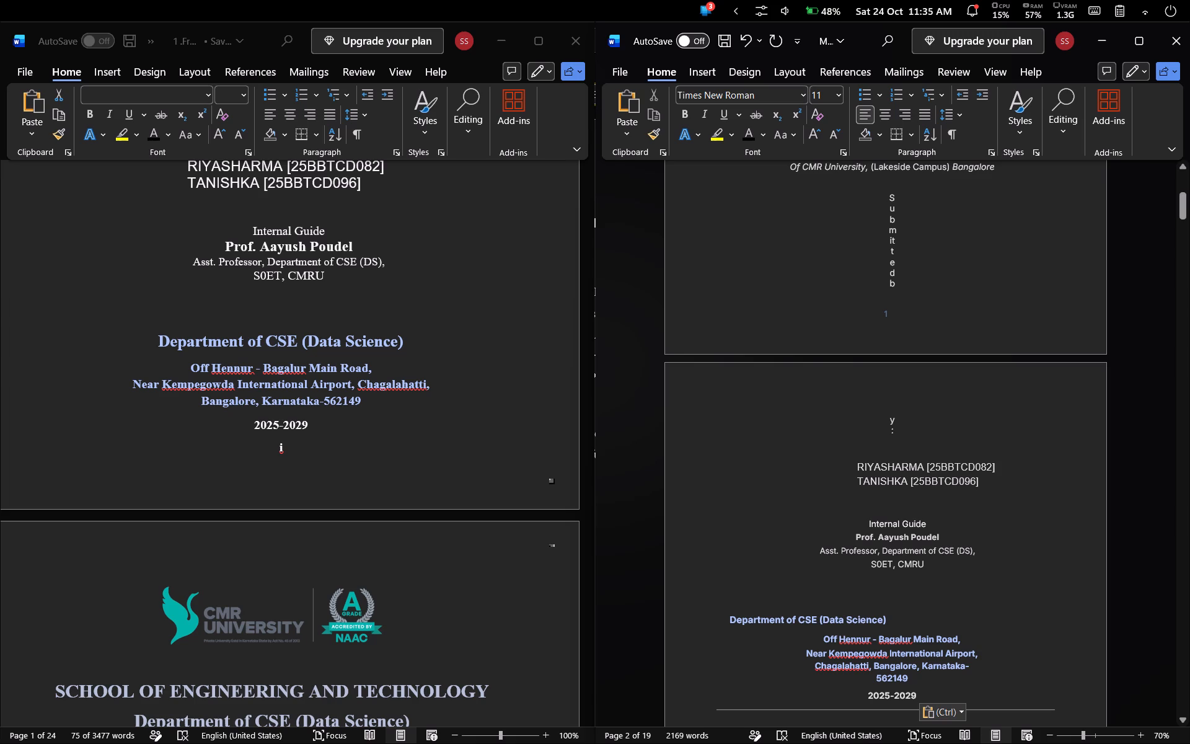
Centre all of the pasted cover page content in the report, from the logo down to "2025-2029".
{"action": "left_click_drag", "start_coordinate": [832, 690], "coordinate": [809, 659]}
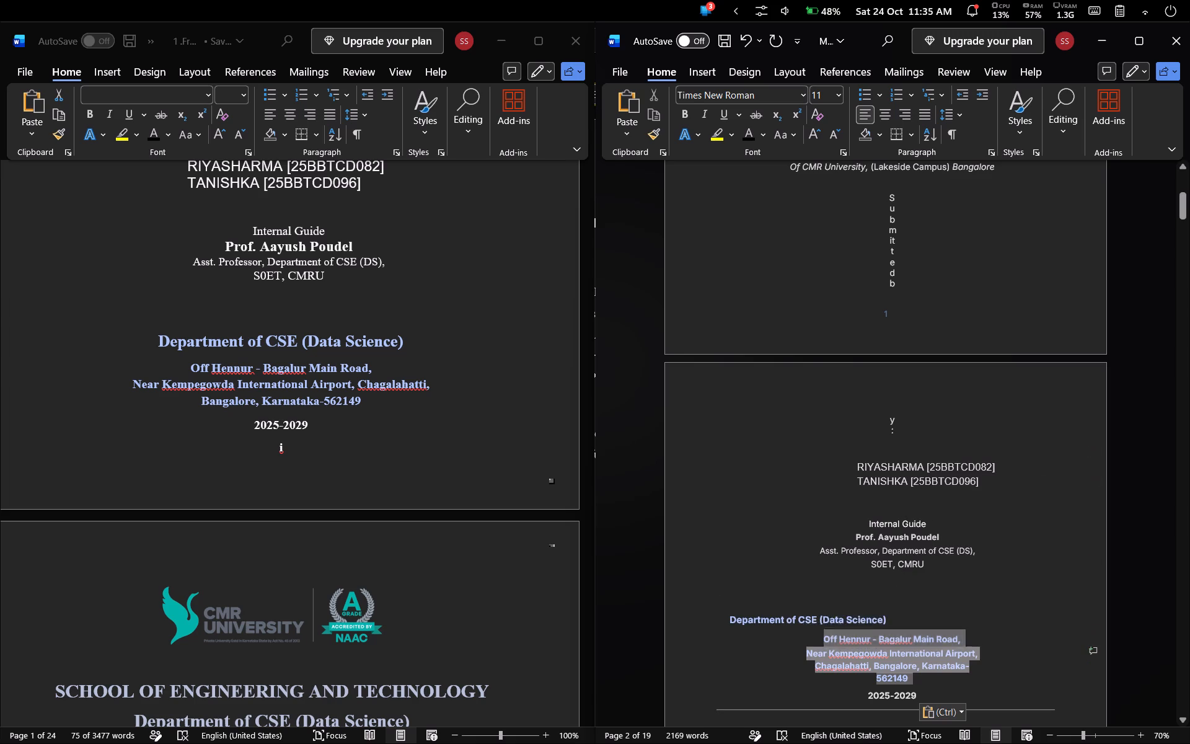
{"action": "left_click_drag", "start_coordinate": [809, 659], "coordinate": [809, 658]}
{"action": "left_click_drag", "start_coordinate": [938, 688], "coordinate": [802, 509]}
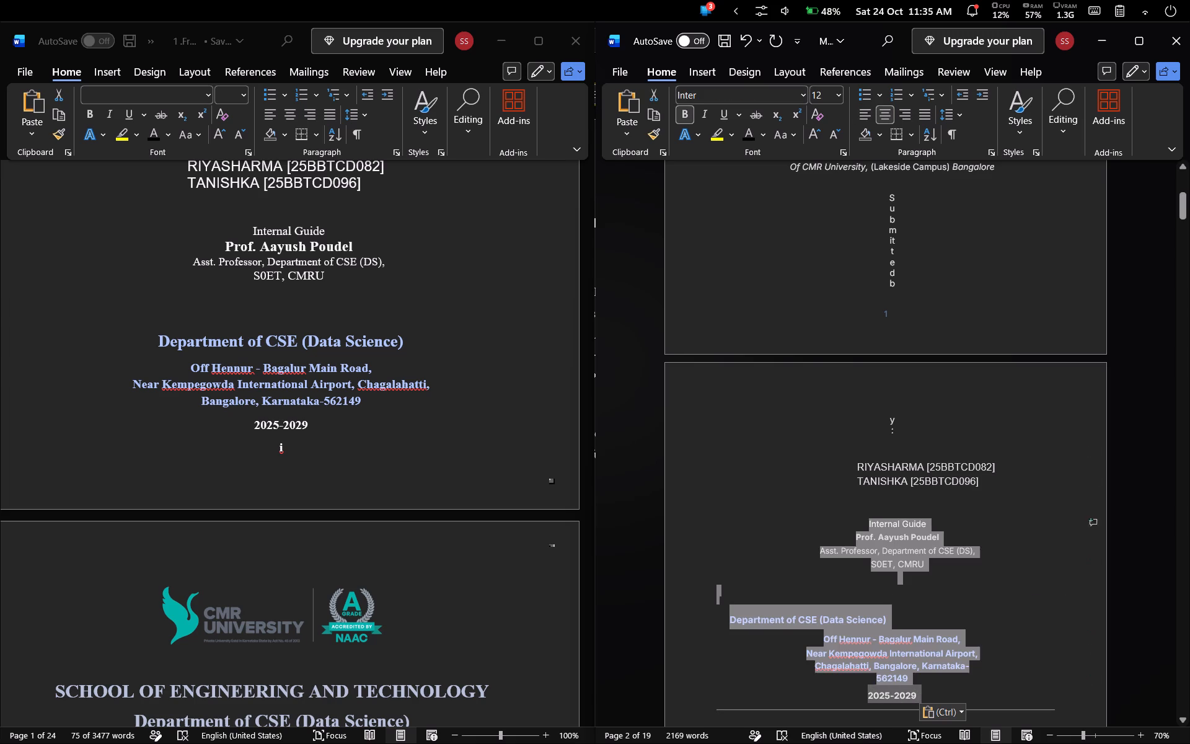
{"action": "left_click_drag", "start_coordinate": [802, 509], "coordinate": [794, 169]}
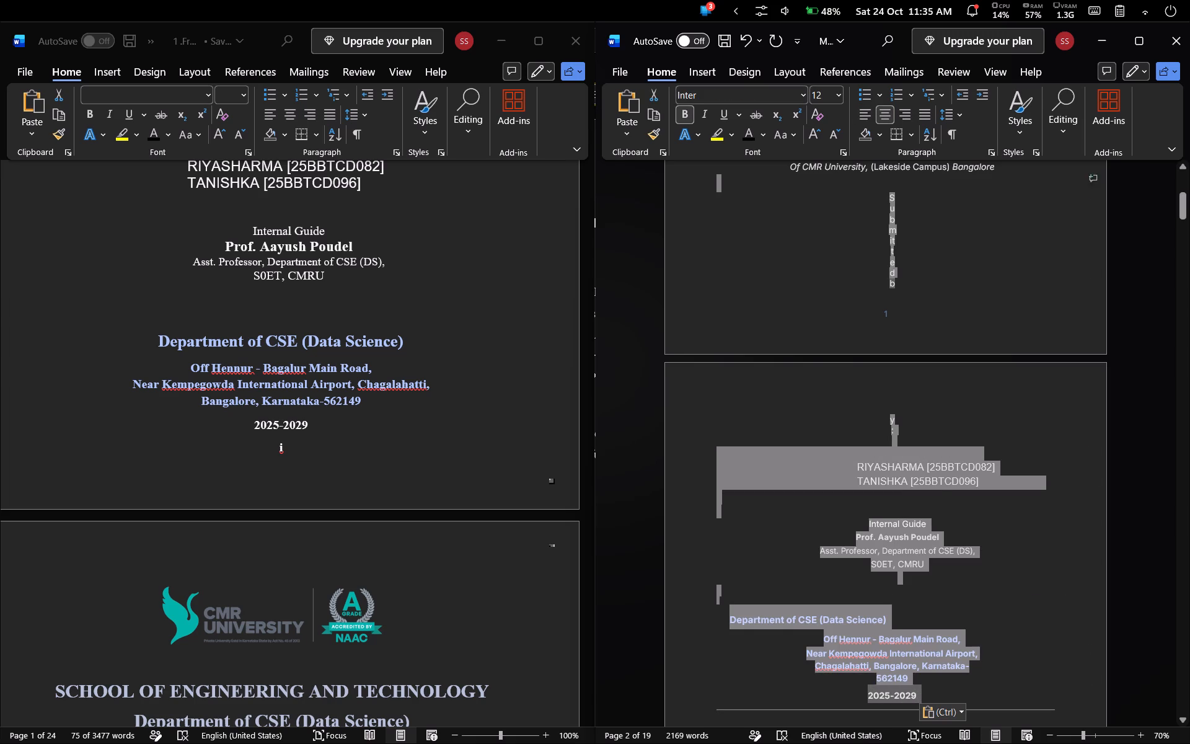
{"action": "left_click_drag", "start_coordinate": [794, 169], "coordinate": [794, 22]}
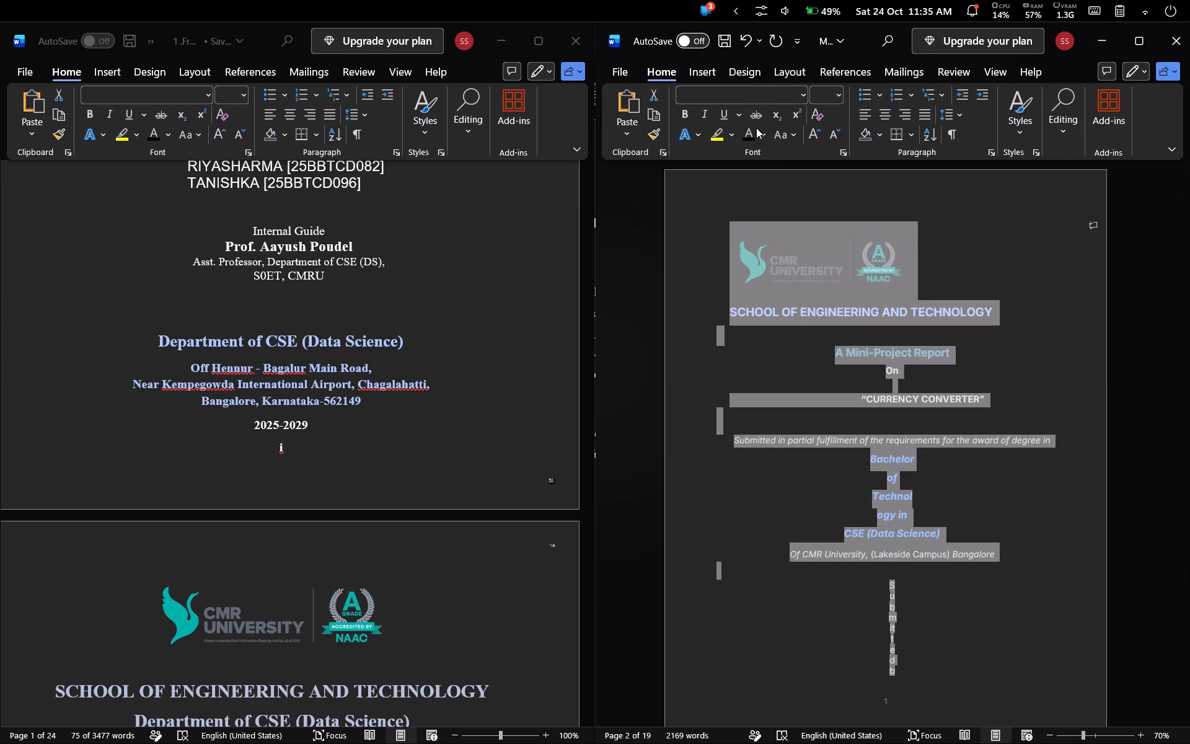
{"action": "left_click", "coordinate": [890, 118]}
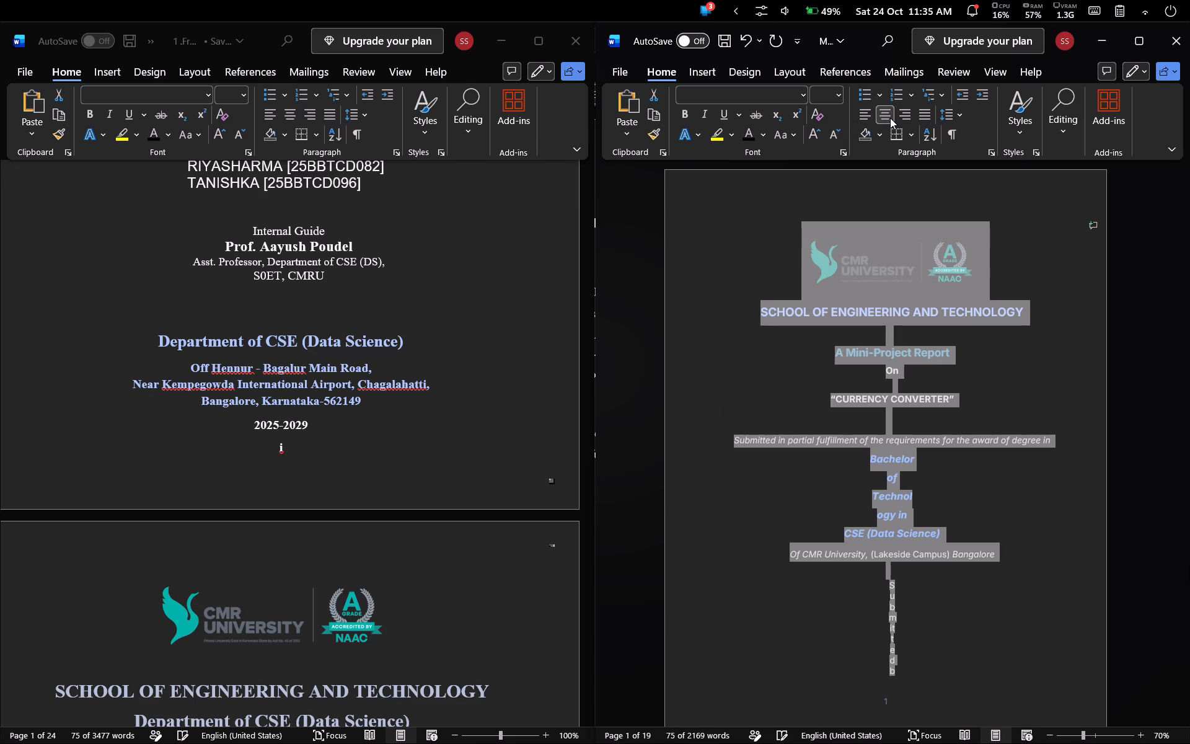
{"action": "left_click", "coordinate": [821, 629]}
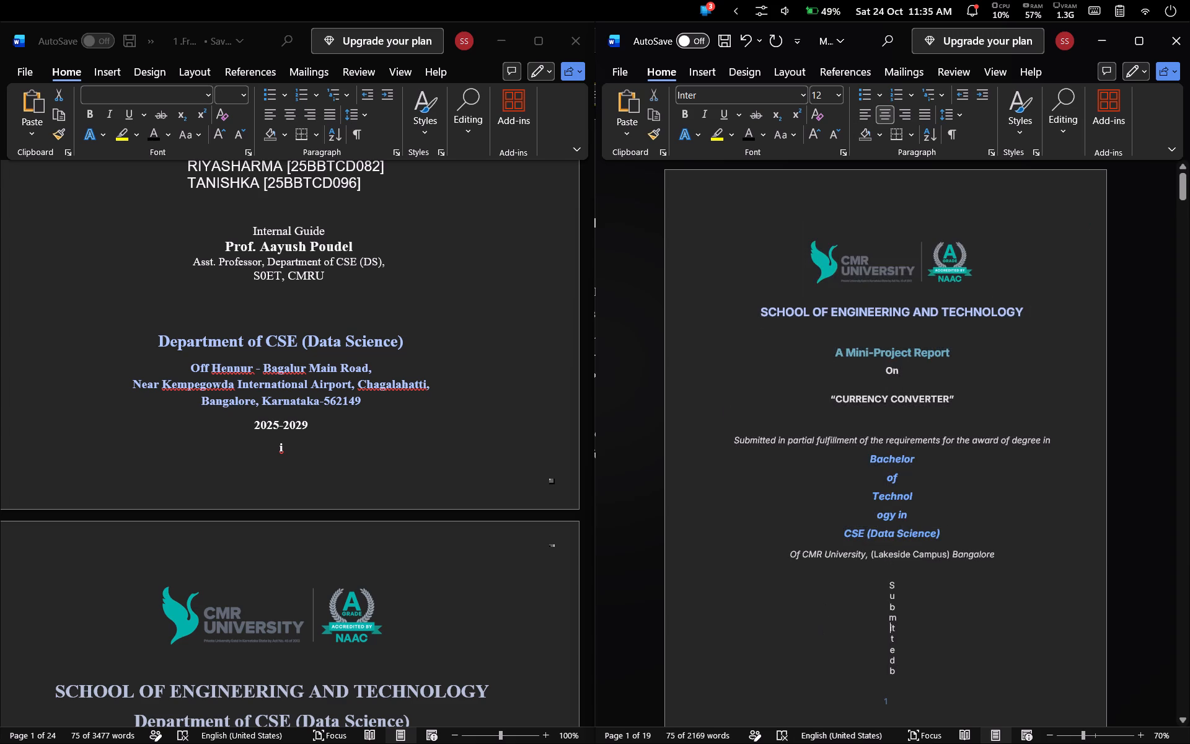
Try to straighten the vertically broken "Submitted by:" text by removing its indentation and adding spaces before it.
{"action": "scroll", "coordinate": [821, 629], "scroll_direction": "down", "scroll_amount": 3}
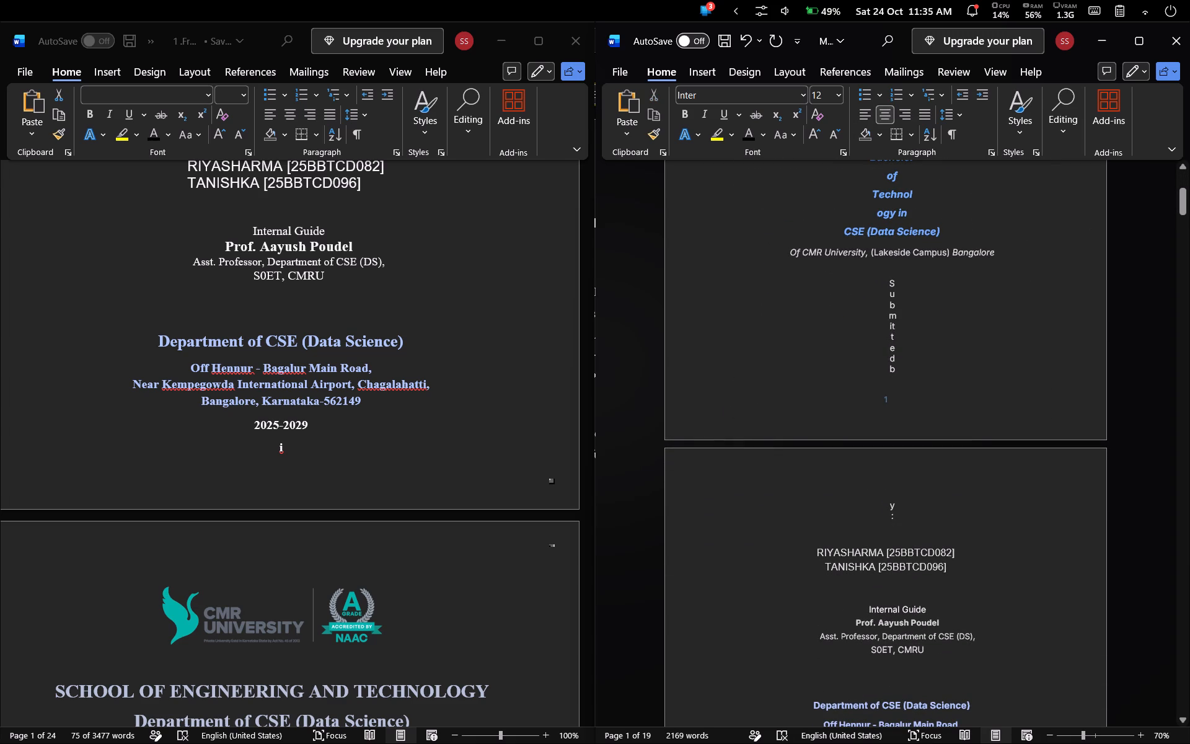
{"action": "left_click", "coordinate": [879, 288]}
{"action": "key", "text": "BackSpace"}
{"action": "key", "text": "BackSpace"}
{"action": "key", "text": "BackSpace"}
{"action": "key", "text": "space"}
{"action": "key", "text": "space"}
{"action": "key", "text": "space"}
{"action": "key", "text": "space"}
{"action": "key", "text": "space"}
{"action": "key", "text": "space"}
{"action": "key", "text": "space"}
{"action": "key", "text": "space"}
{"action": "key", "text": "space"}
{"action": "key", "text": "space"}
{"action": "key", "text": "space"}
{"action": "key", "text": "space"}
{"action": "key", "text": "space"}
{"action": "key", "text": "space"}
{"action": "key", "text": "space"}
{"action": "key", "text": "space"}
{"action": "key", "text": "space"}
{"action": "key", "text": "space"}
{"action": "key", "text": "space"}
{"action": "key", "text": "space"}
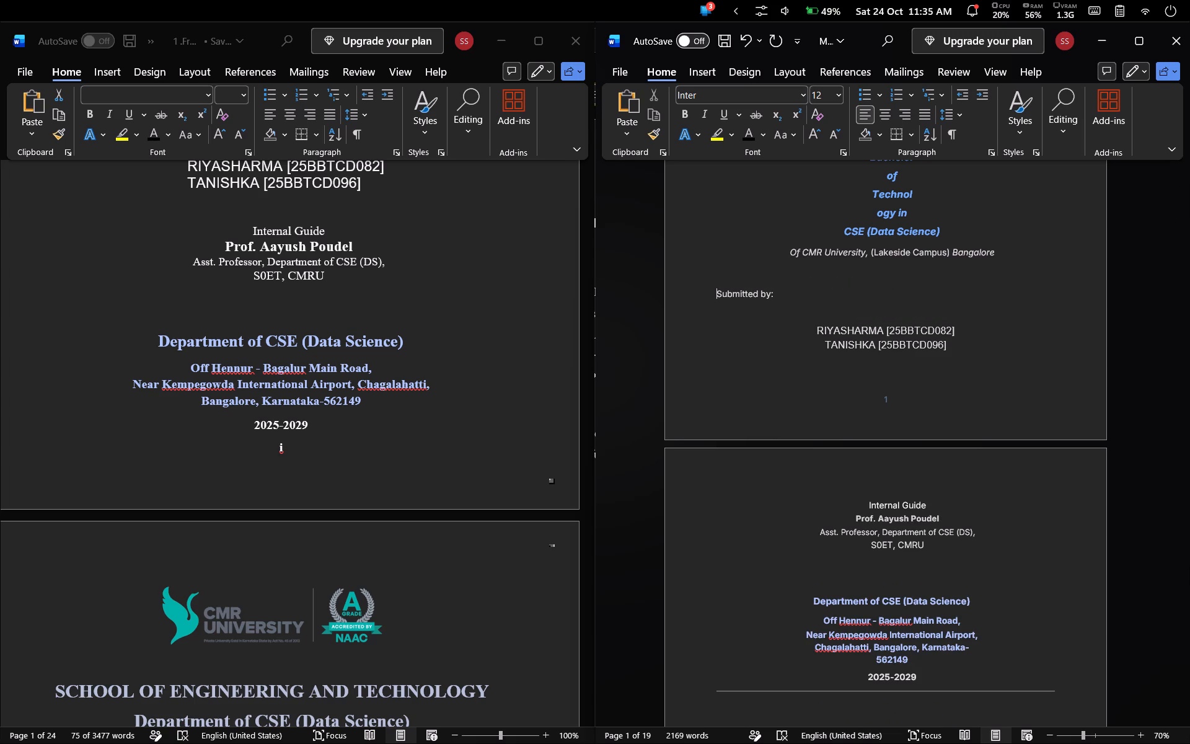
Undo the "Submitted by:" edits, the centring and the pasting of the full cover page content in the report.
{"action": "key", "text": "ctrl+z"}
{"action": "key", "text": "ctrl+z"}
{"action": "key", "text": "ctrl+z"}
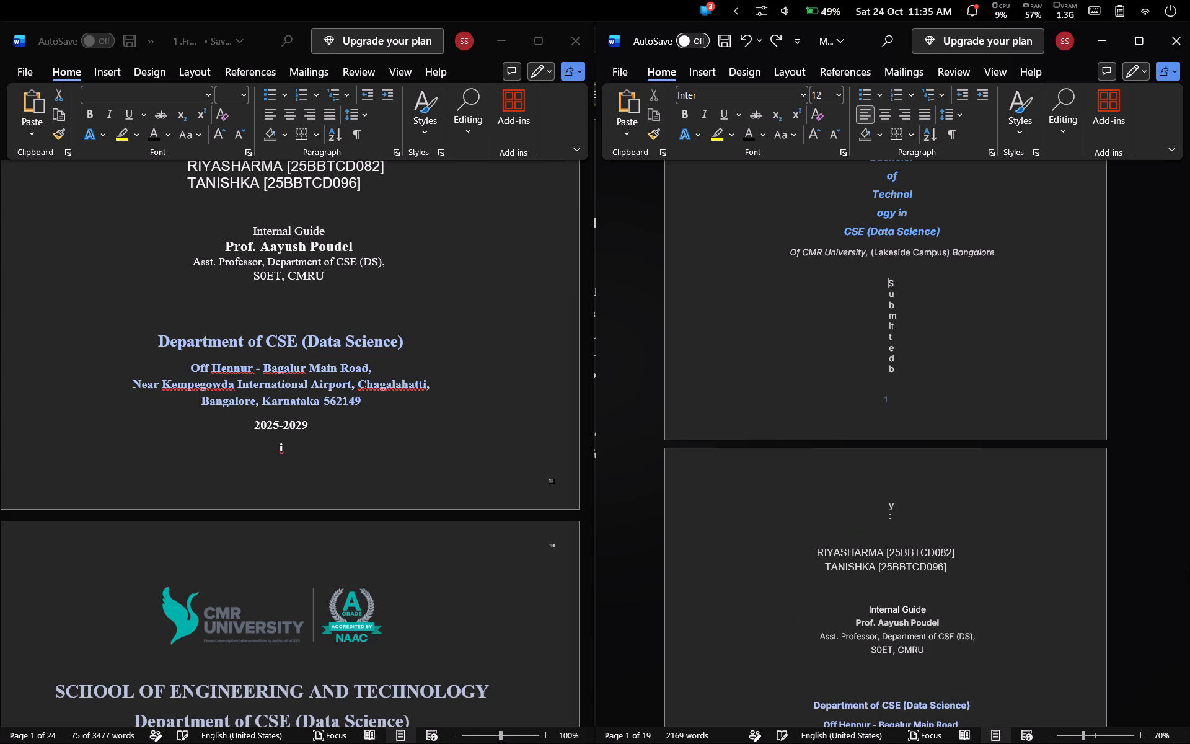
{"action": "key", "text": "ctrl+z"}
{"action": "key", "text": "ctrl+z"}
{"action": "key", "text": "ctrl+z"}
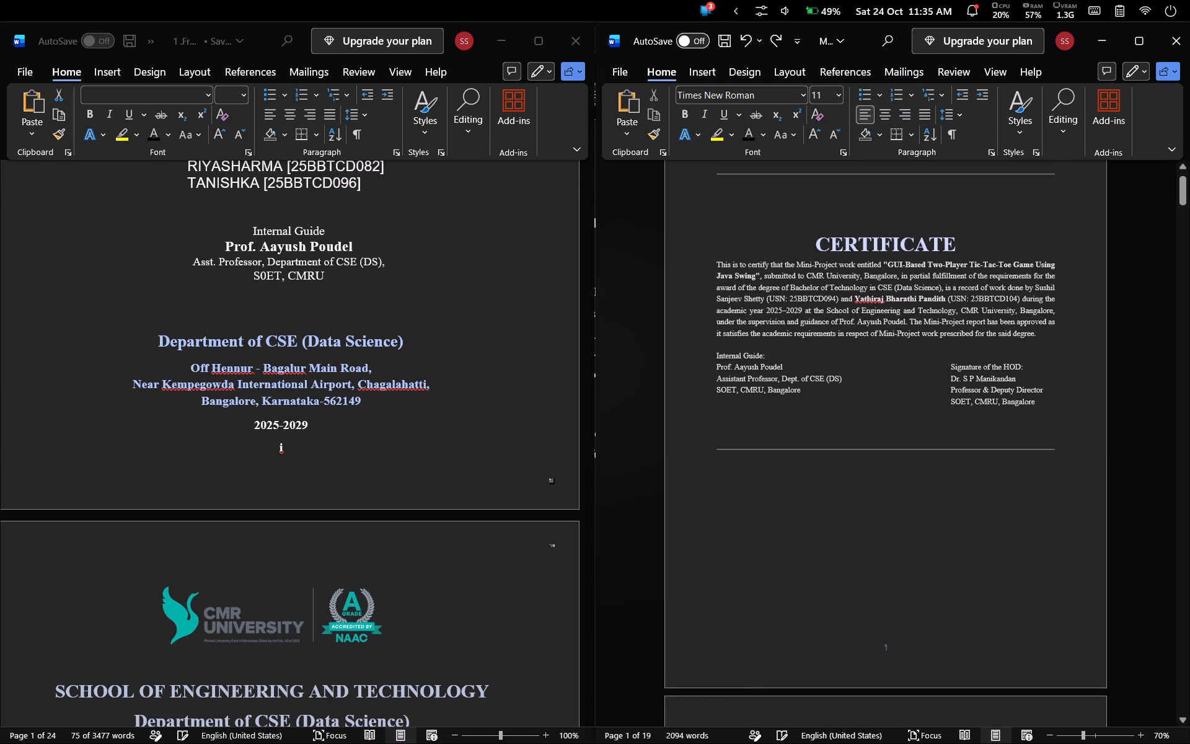
Copy only the CMR University logo from the template to the top of the report's first page, above the horizontal line.
{"action": "scroll", "coordinate": [879, 288], "scroll_direction": "up", "scroll_amount": 4}
{"action": "scroll", "coordinate": [527, 336], "scroll_direction": "up", "scroll_amount": 8}
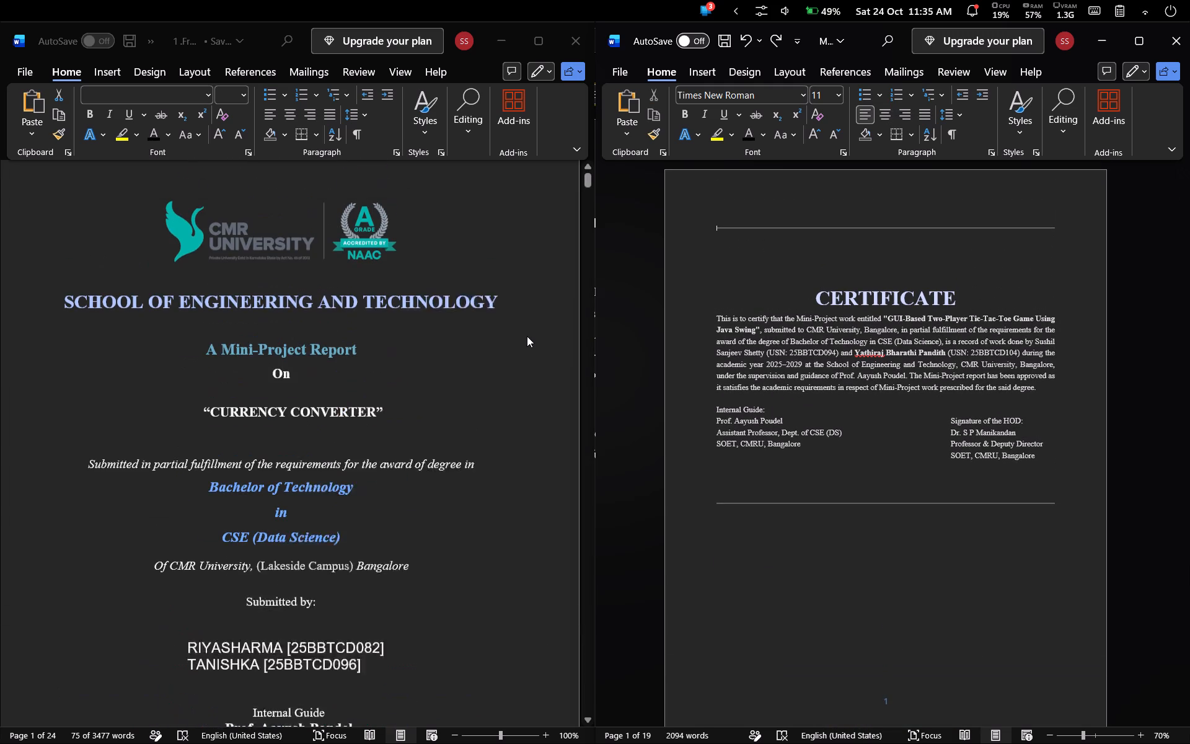
{"action": "left_click", "coordinate": [142, 279]}
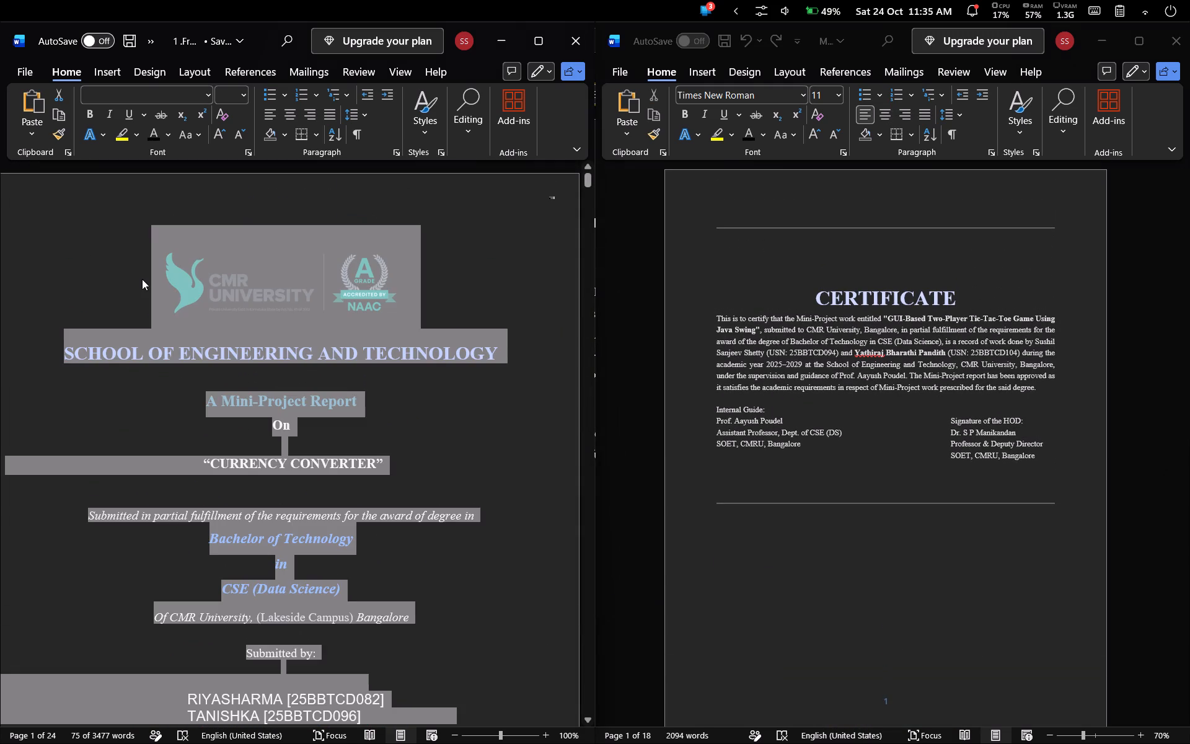
{"action": "left_click", "coordinate": [142, 279]}
{"action": "left_click_drag", "start_coordinate": [153, 274], "coordinate": [157, 275]}
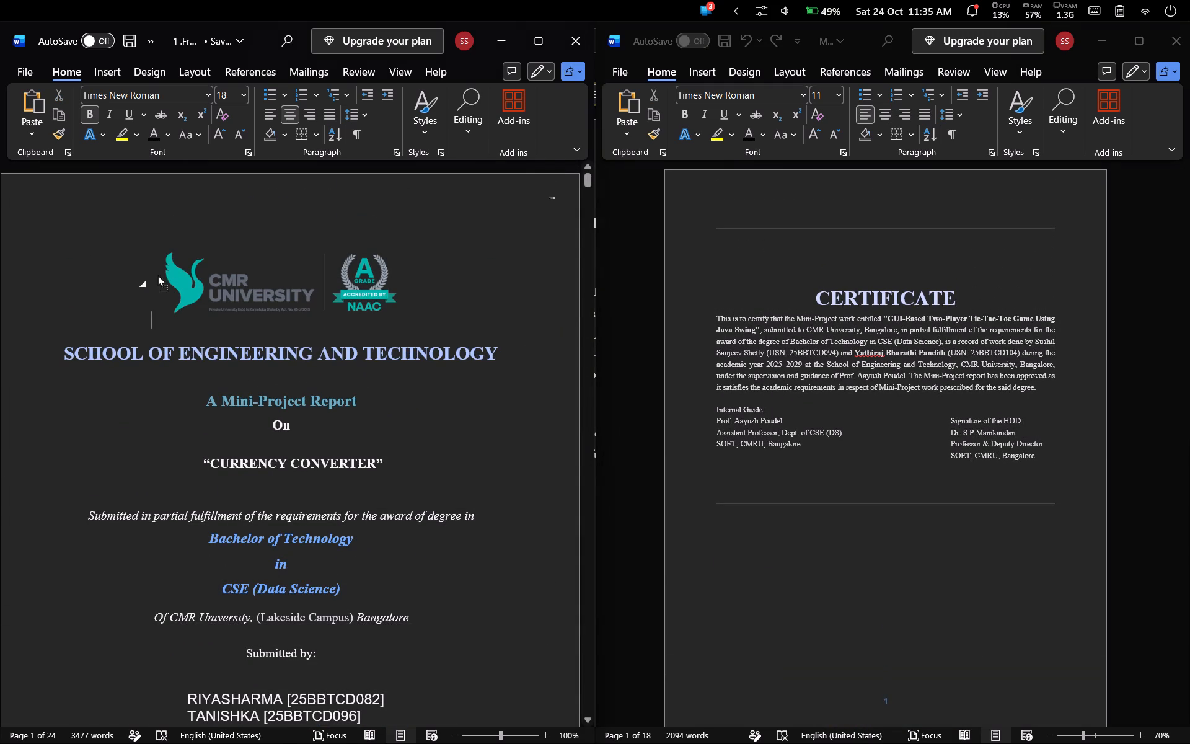
{"action": "left_click_drag", "start_coordinate": [157, 275], "coordinate": [196, 277]}
{"action": "left_click", "coordinate": [196, 277]}
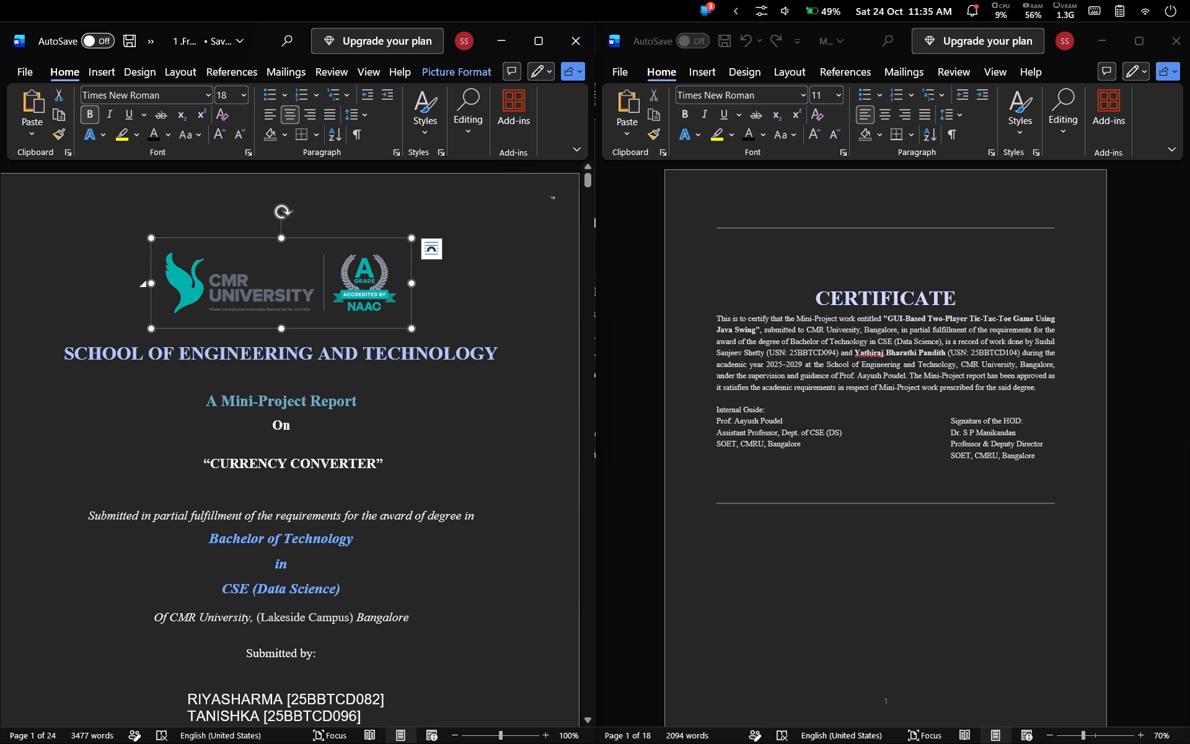
{"action": "key", "text": "ctrl+c"}
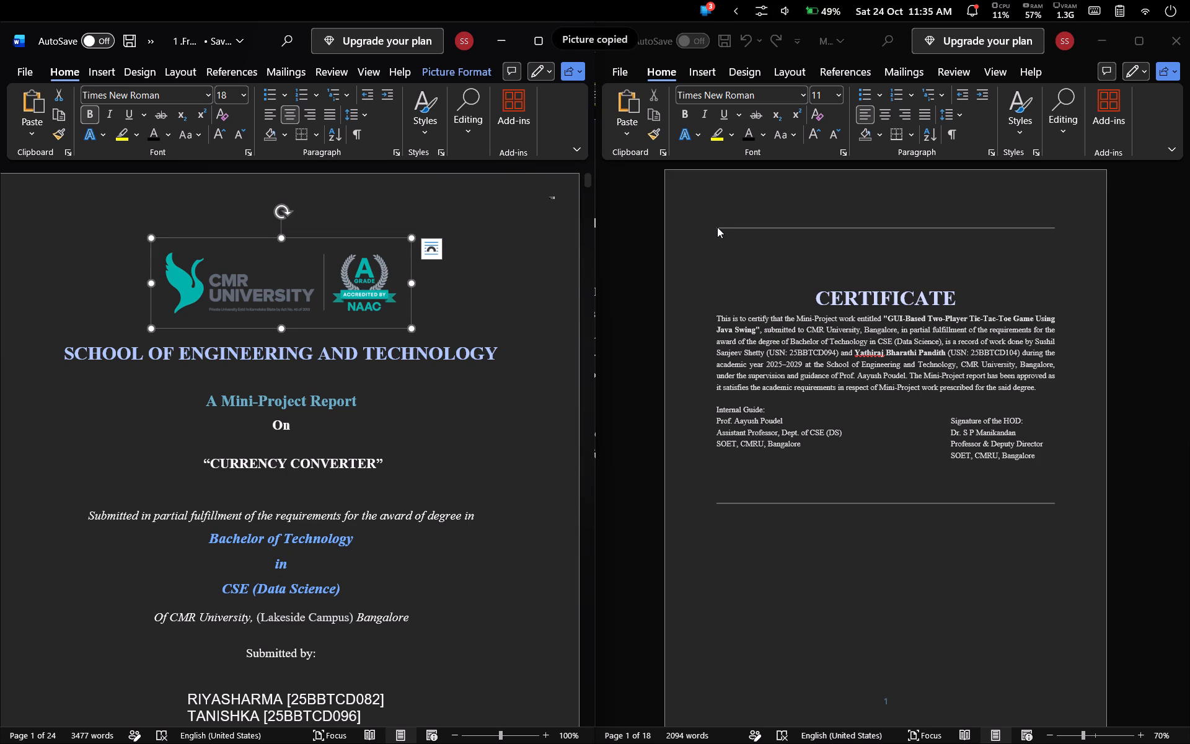
{"action": "left_click", "coordinate": [717, 227]}
{"action": "key", "text": "ctrl+v"}
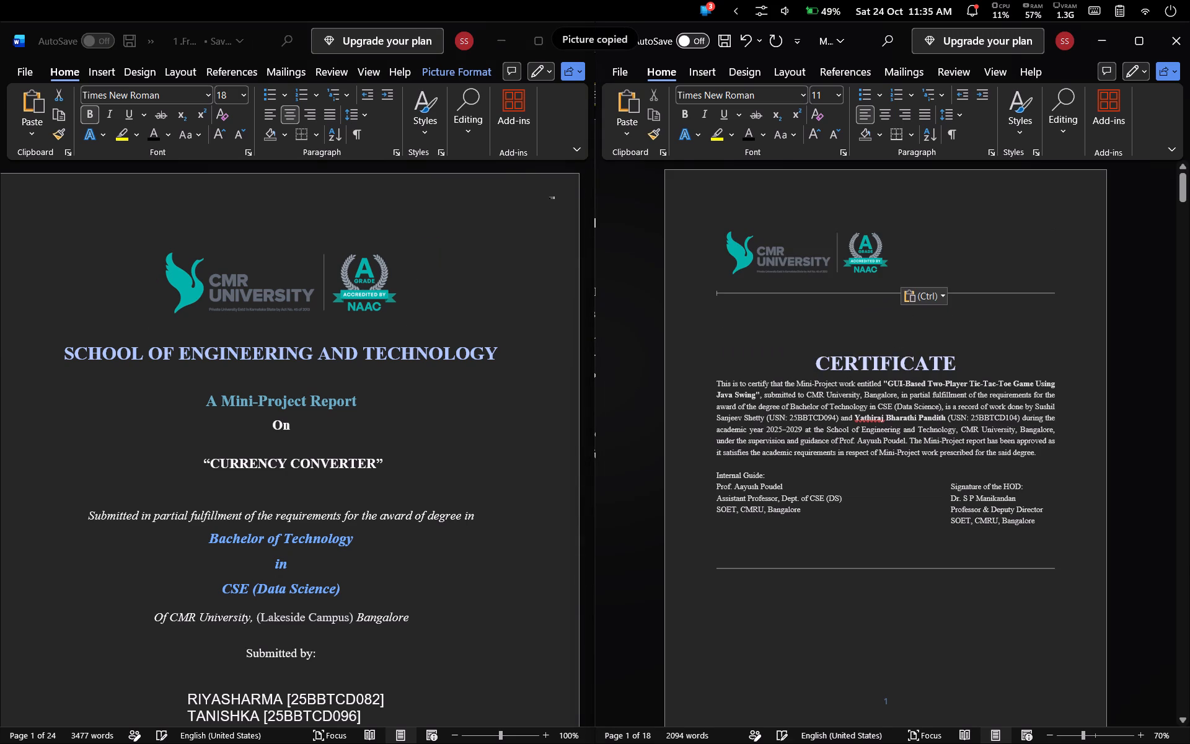
Copy the template's "SCHOOL OF ENGINEERING AND TECHNOLOGY" heading into the report, on its own line directly below the logo.
{"action": "left_click_drag", "start_coordinate": [51, 348], "coordinate": [493, 332]}
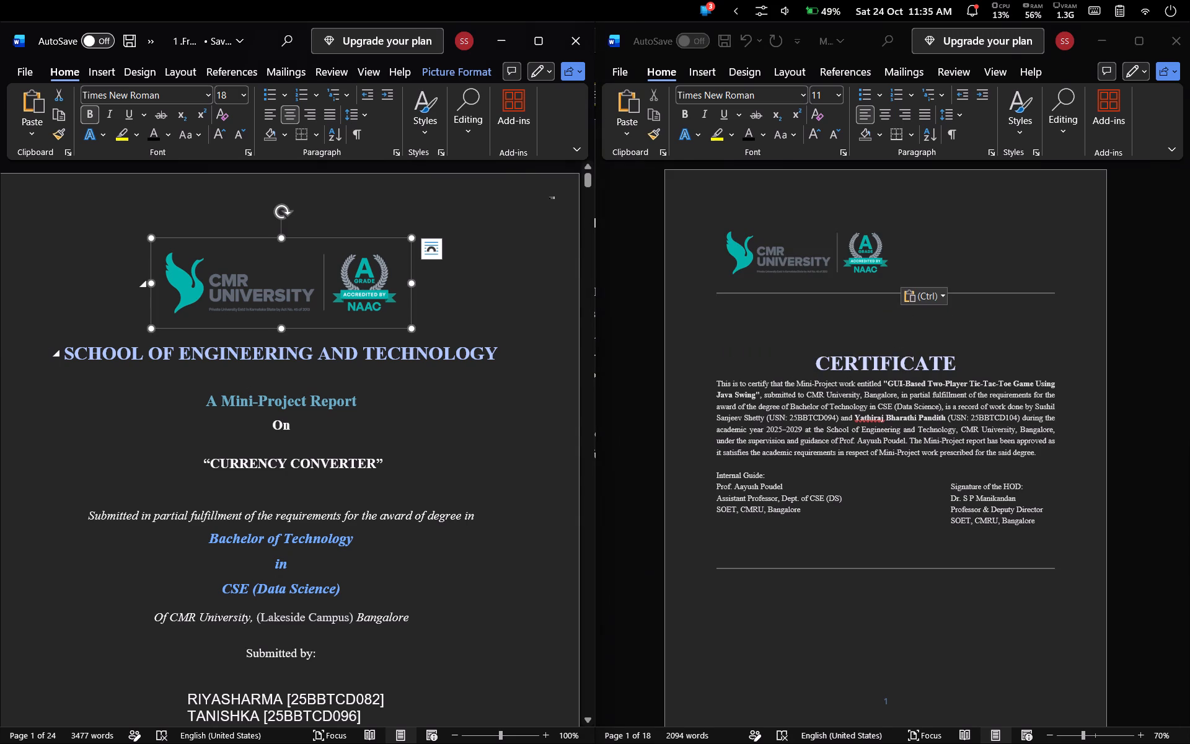
{"action": "left_click_drag", "start_coordinate": [493, 332], "coordinate": [504, 353]}
{"action": "left_click_drag", "start_coordinate": [504, 353], "coordinate": [114, 358]}
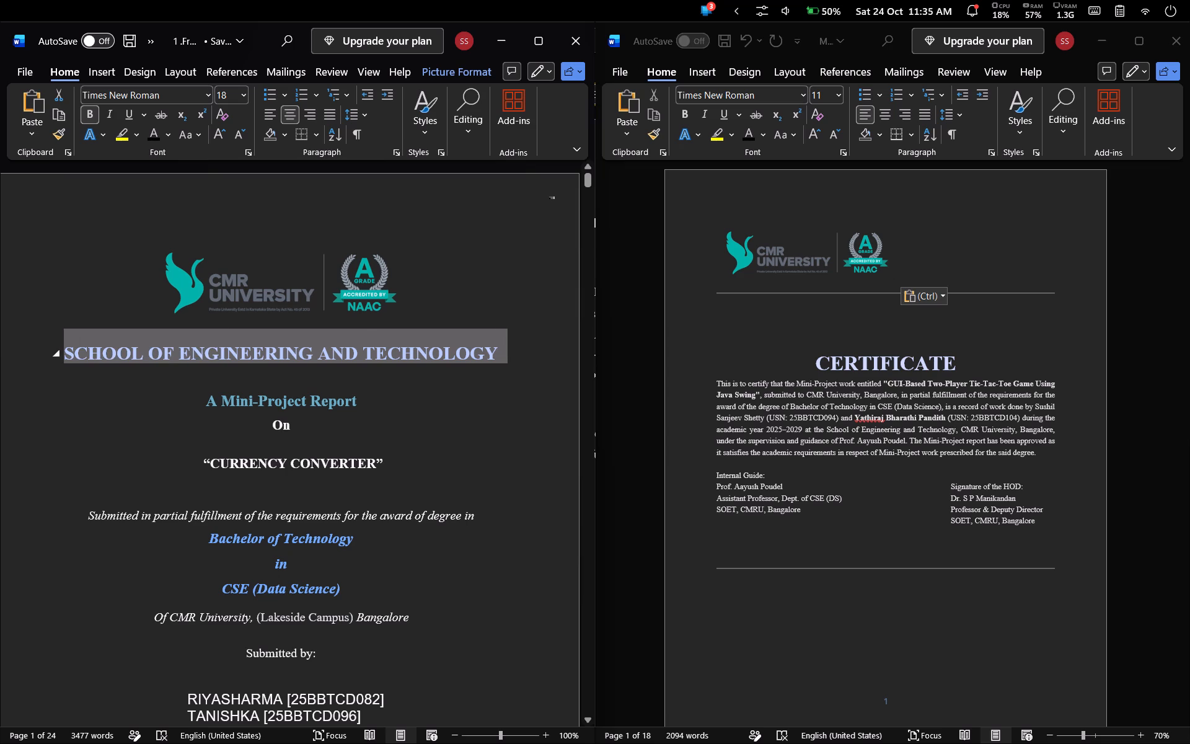
{"action": "left_click_drag", "start_coordinate": [114, 358], "coordinate": [108, 357]}
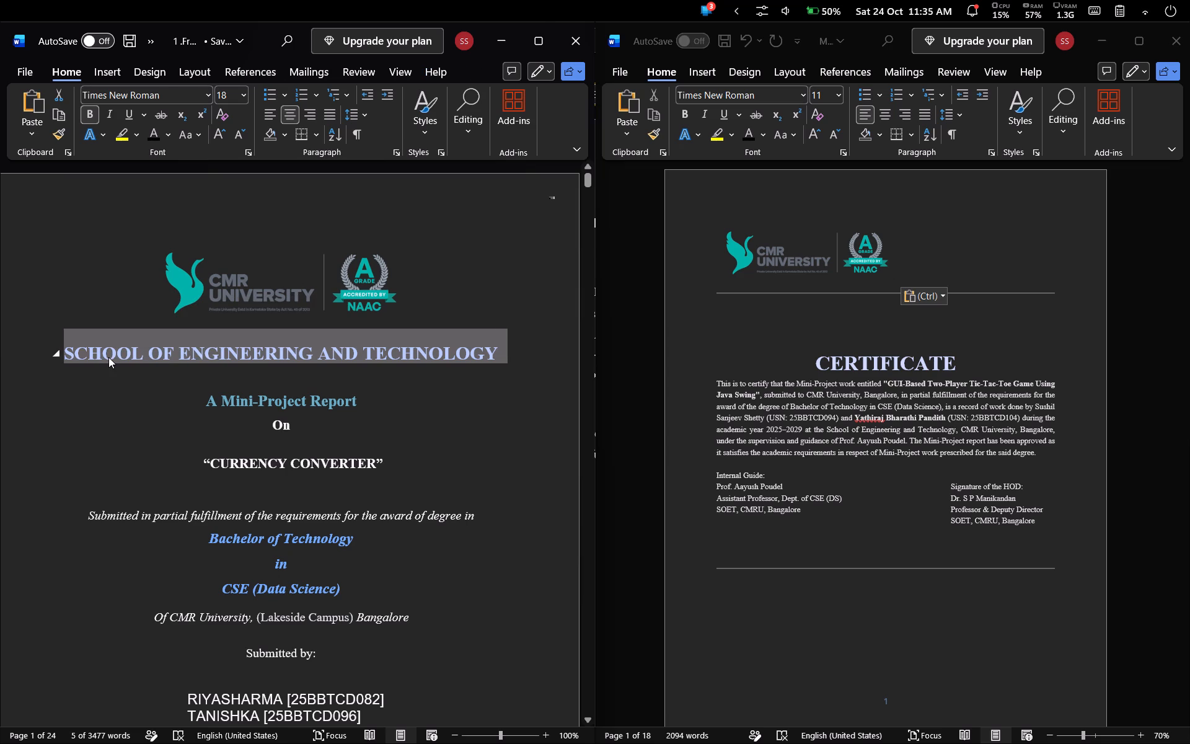
{"action": "key", "text": "ctrl+c"}
{"action": "left_click", "coordinate": [713, 288]}
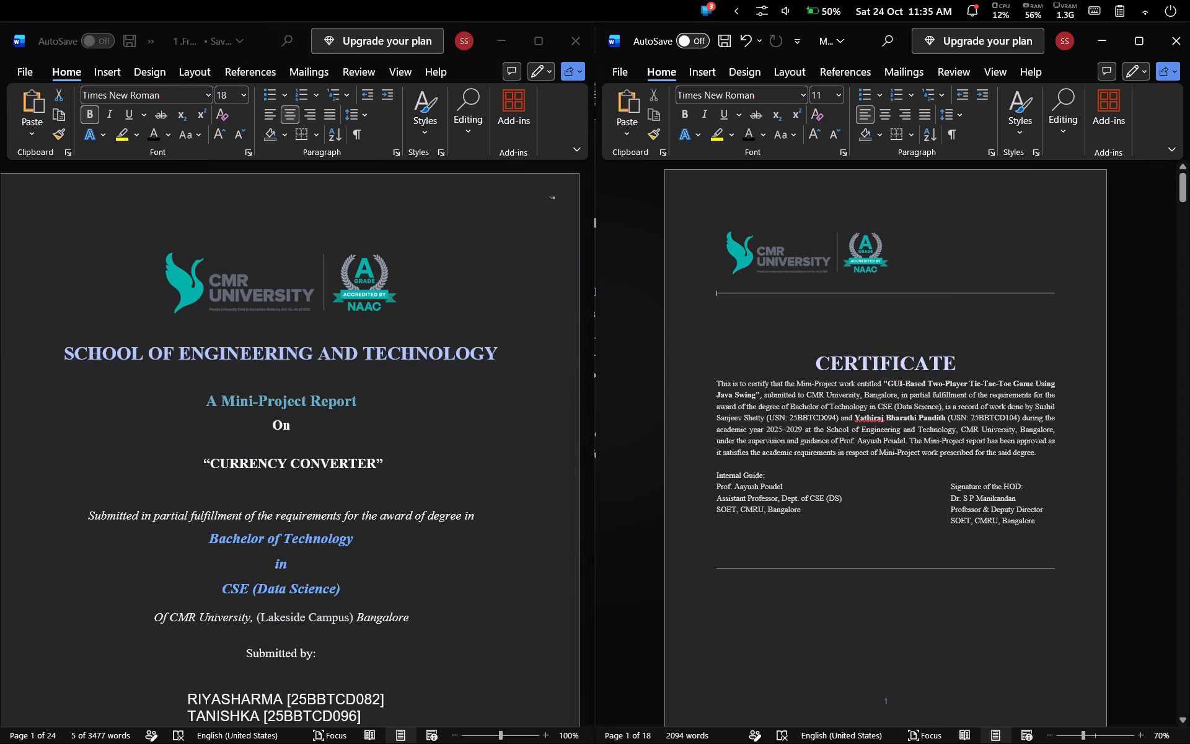
{"action": "key", "text": "ctrl+v"}
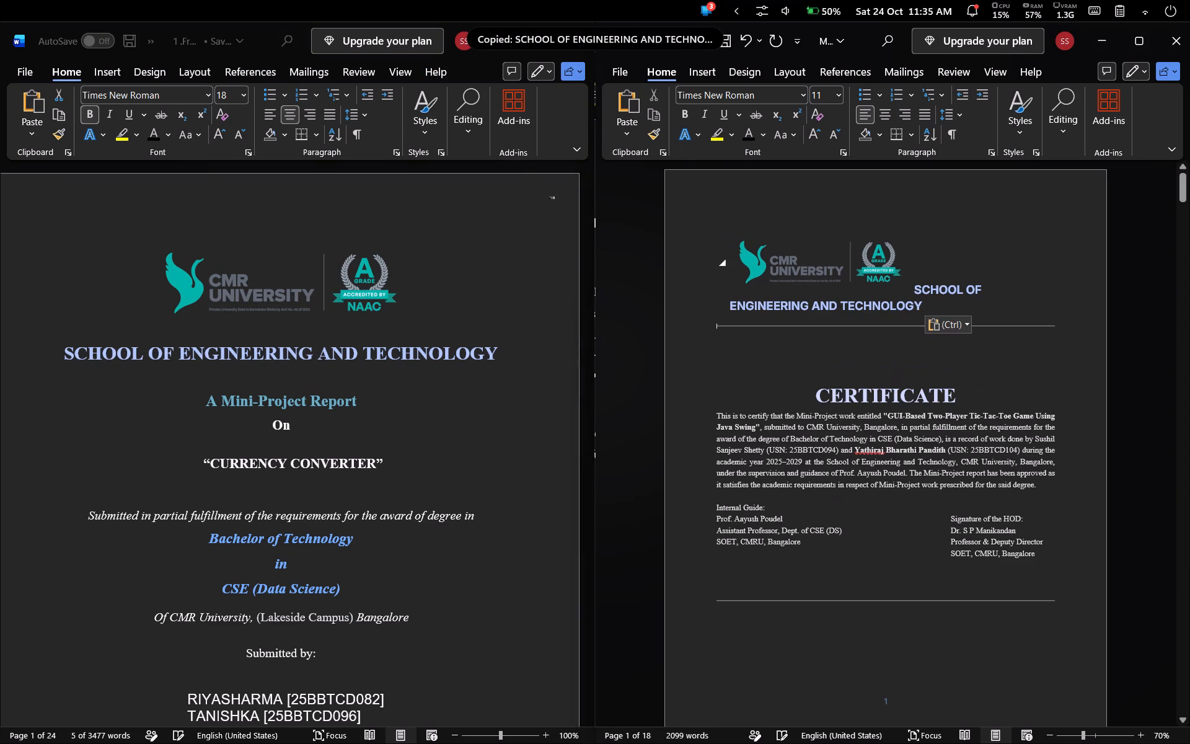
{"action": "left_click", "coordinate": [914, 286]}
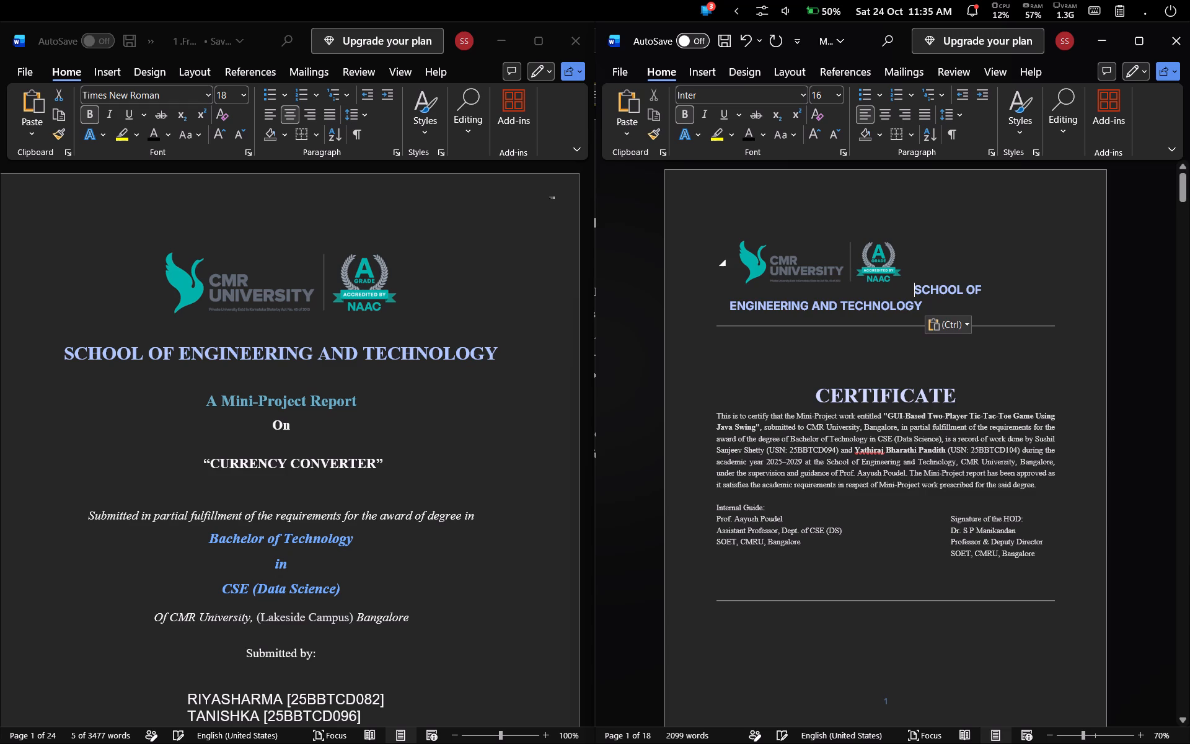
{"action": "key", "text": "Return"}
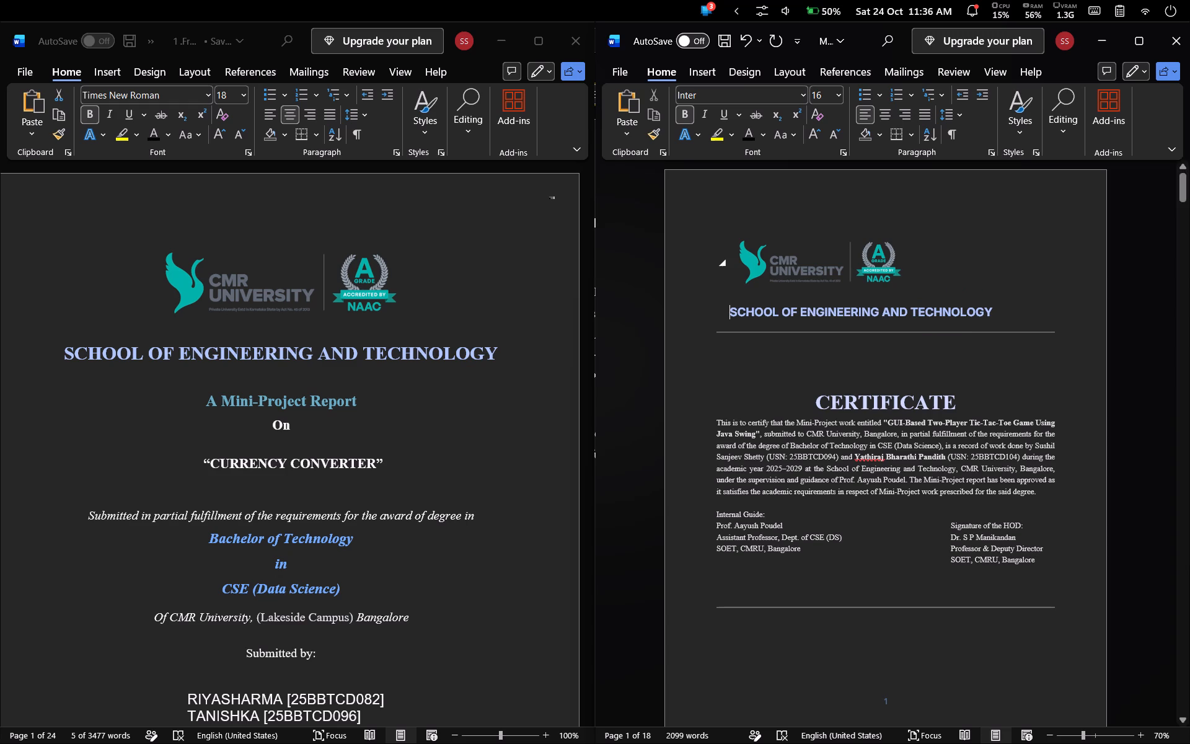
Copy the template's lines from "A Mini-Project Report" through "CURRENCY CONVERTER" into the report, on a new line below the school heading.
{"action": "left_click_drag", "start_coordinate": [201, 397], "coordinate": [366, 412]}
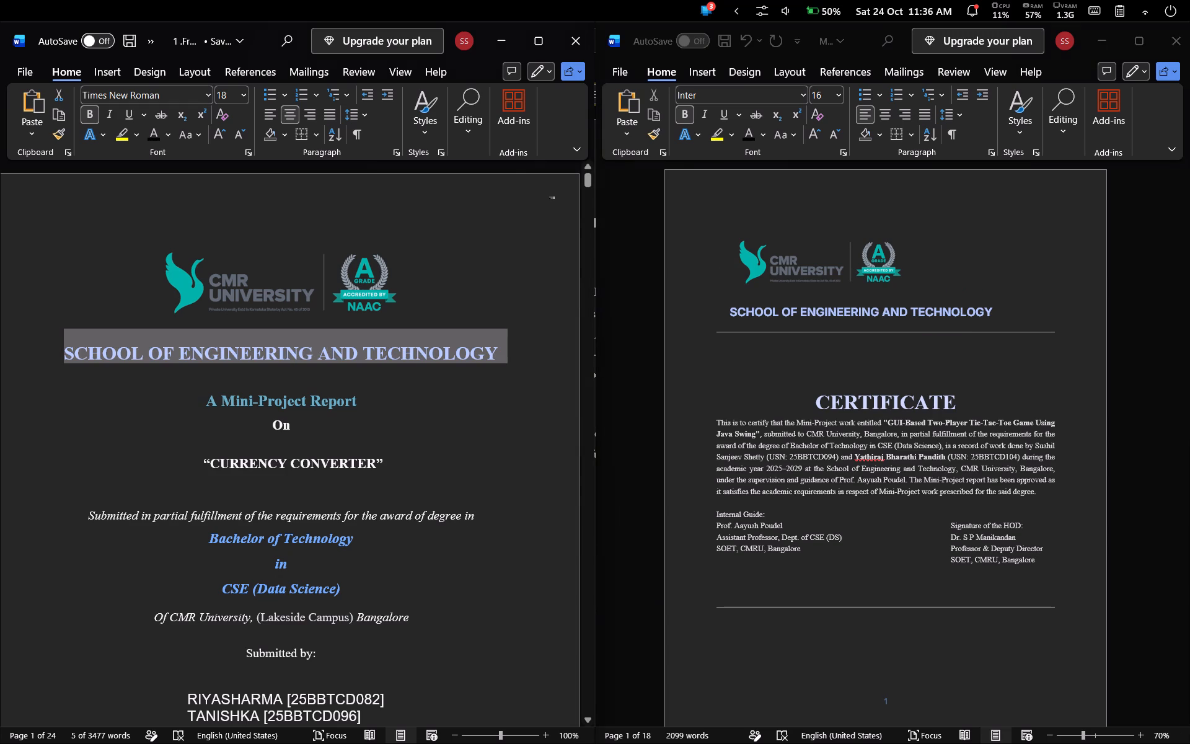
{"action": "left_click_drag", "start_coordinate": [366, 412], "coordinate": [366, 411]}
{"action": "left_click", "coordinate": [366, 411]}
{"action": "left_click_drag", "start_coordinate": [366, 411], "coordinate": [193, 417]}
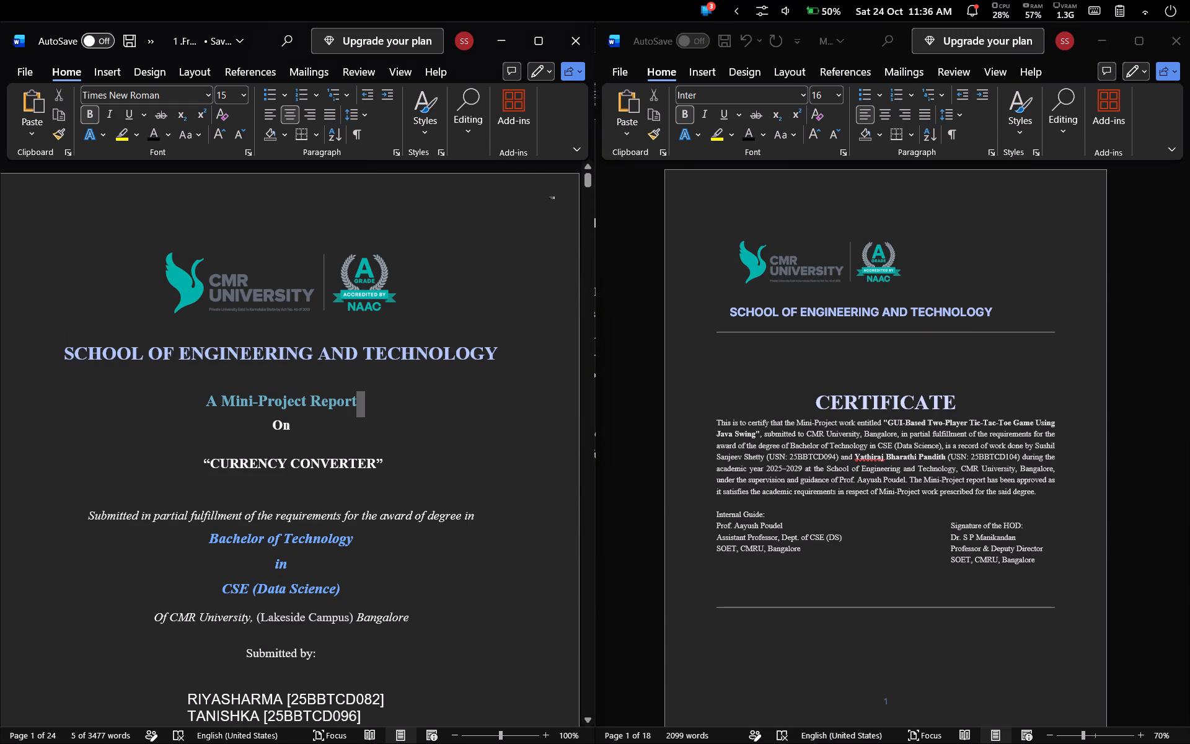
{"action": "left_click_drag", "start_coordinate": [193, 417], "coordinate": [191, 413]}
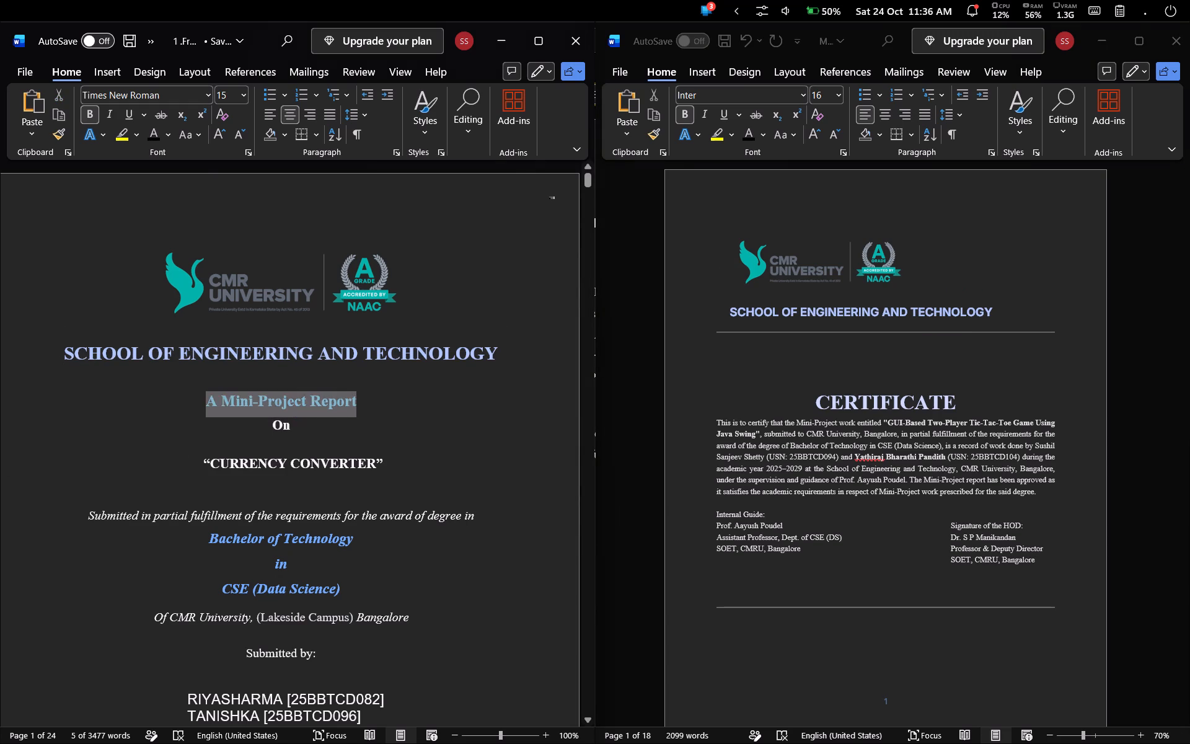
{"action": "left_click", "coordinate": [191, 413]}
{"action": "left_click_drag", "start_coordinate": [191, 413], "coordinate": [319, 474]}
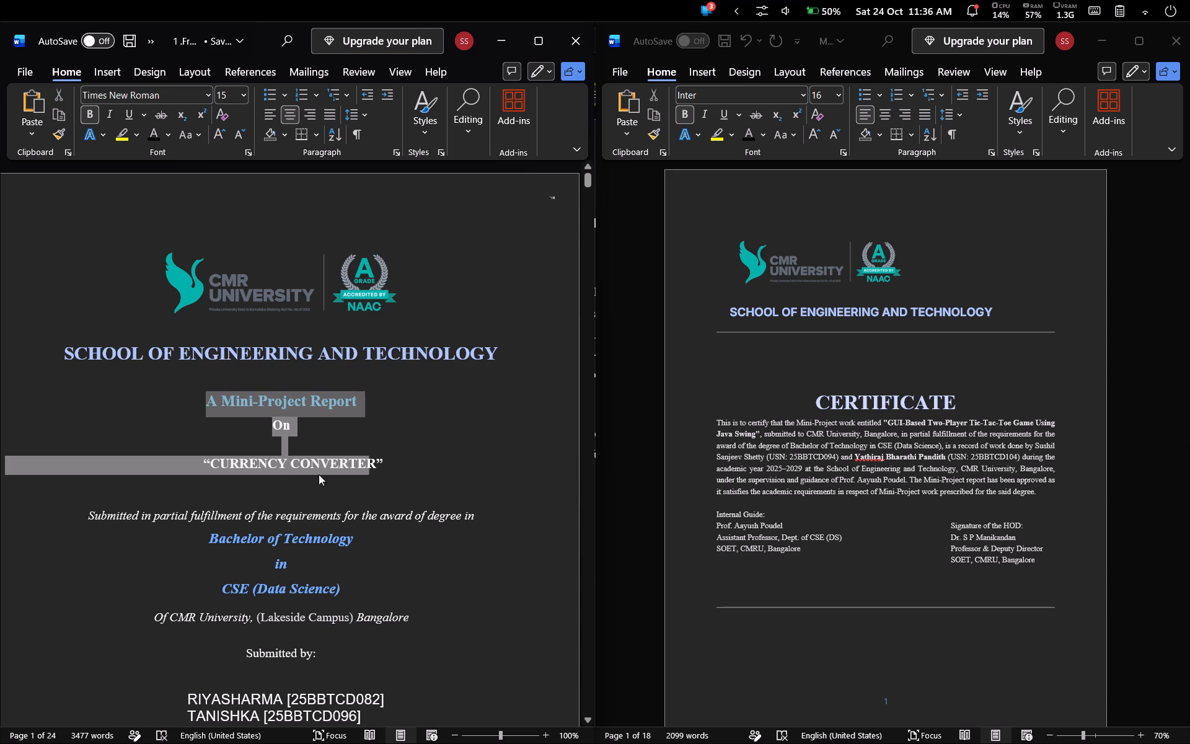
{"action": "left_click_drag", "start_coordinate": [319, 474], "coordinate": [389, 466]}
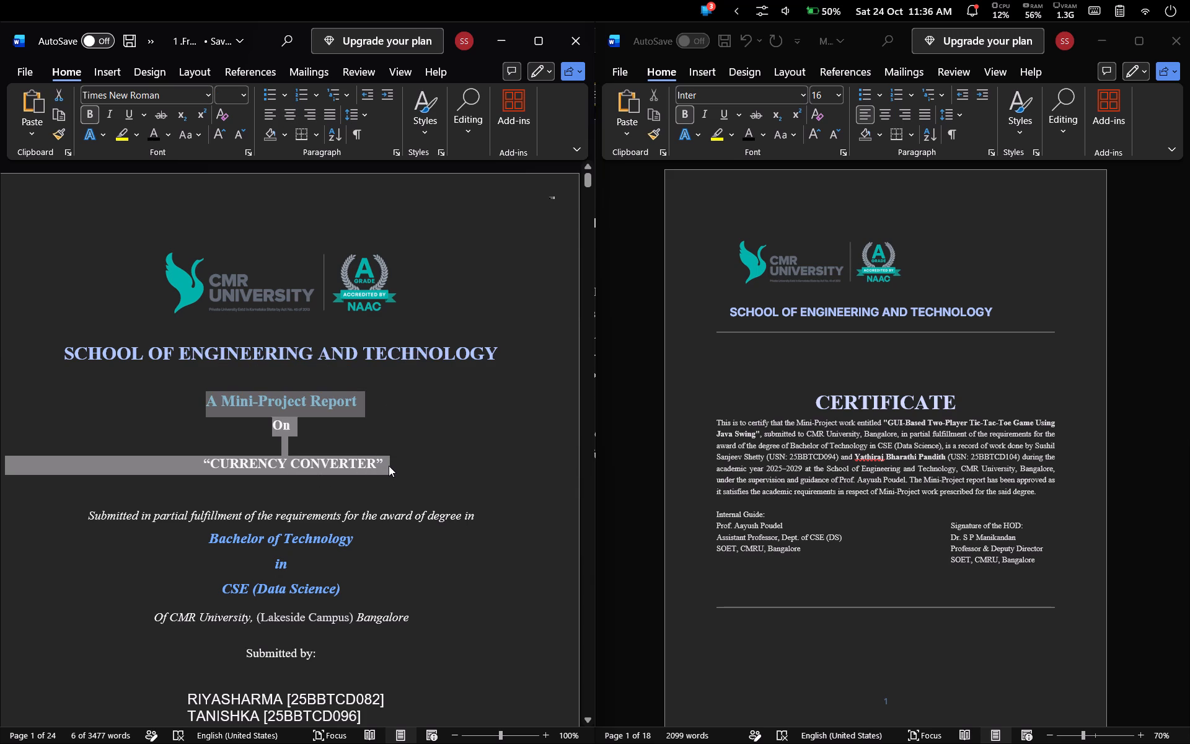
{"action": "key", "text": "ctrl+c"}
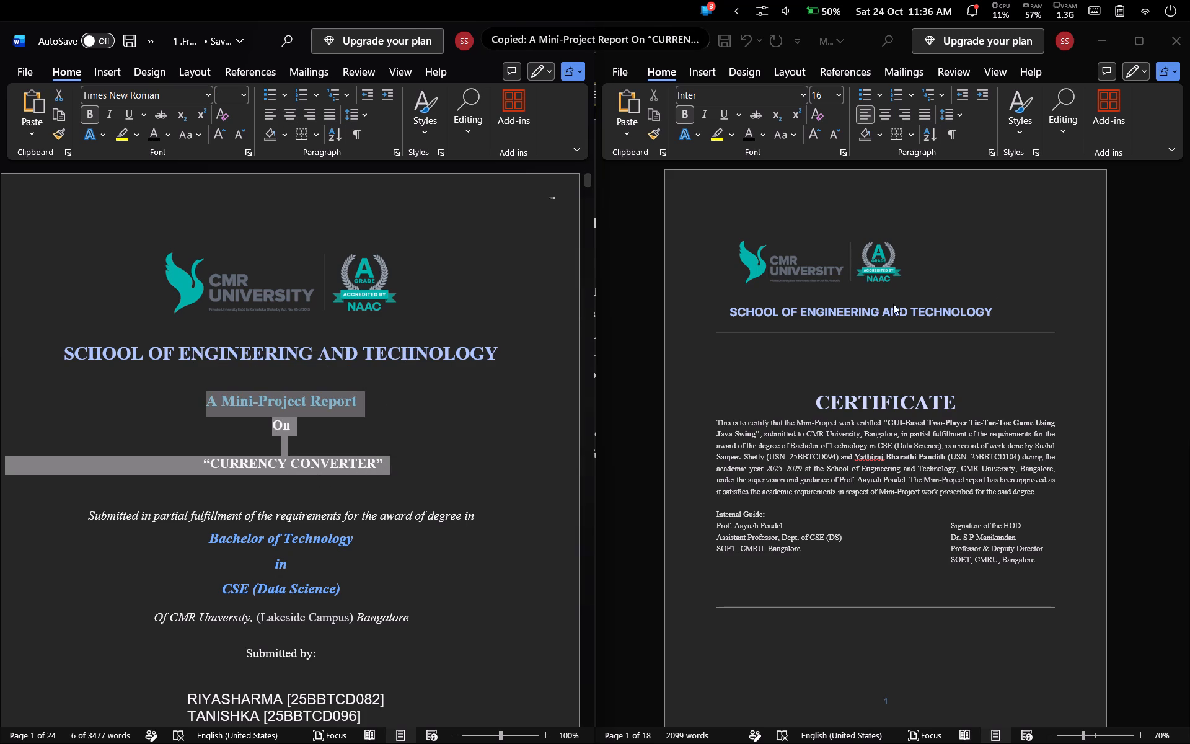
{"action": "left_click", "coordinate": [998, 306]}
{"action": "left_click", "coordinate": [998, 306]}
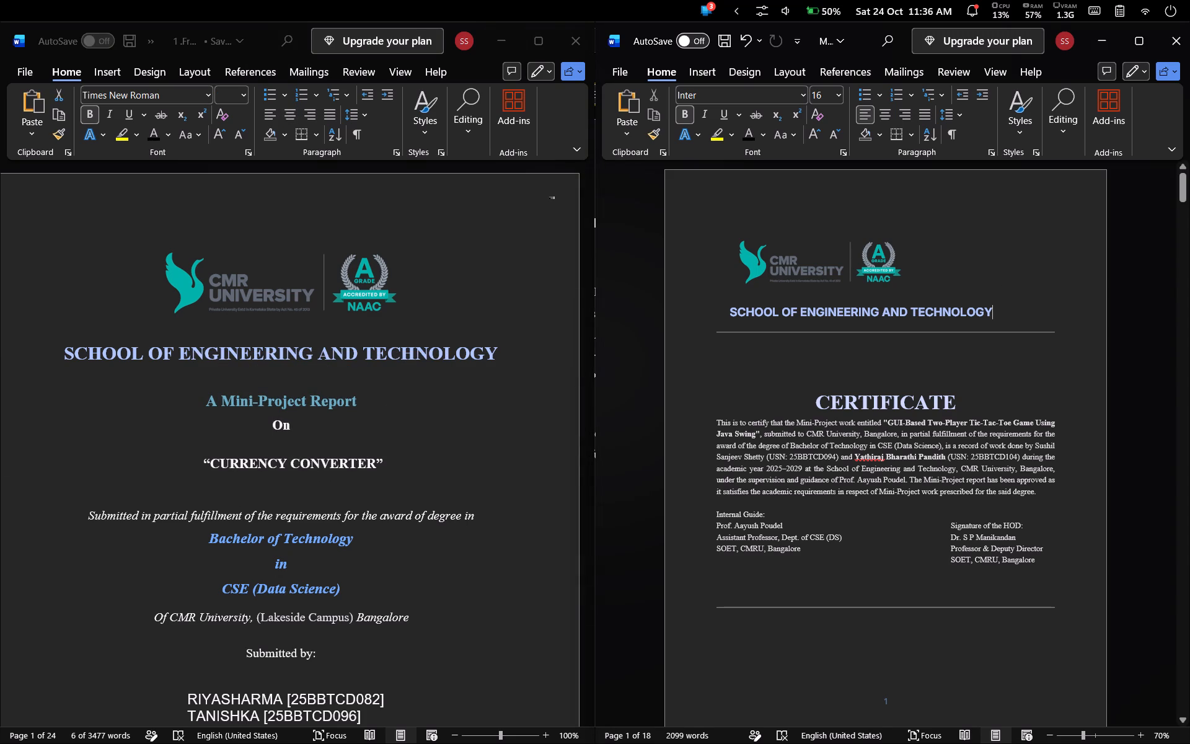
{"action": "key", "text": "Return"}
{"action": "key", "text": "ctrl+v"}
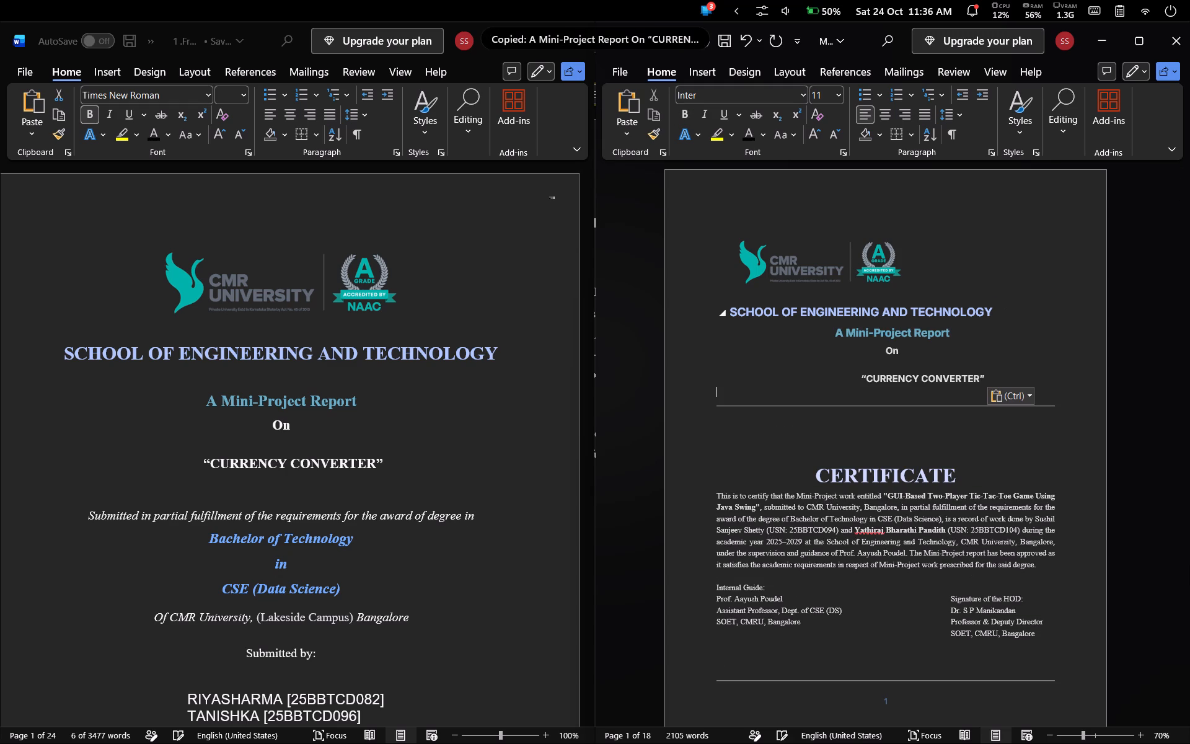
Reduce the indent of "CURRENCY CONVERTER" in the report and centre everything from the logo through that title line.
{"action": "left_click", "coordinate": [858, 378]}
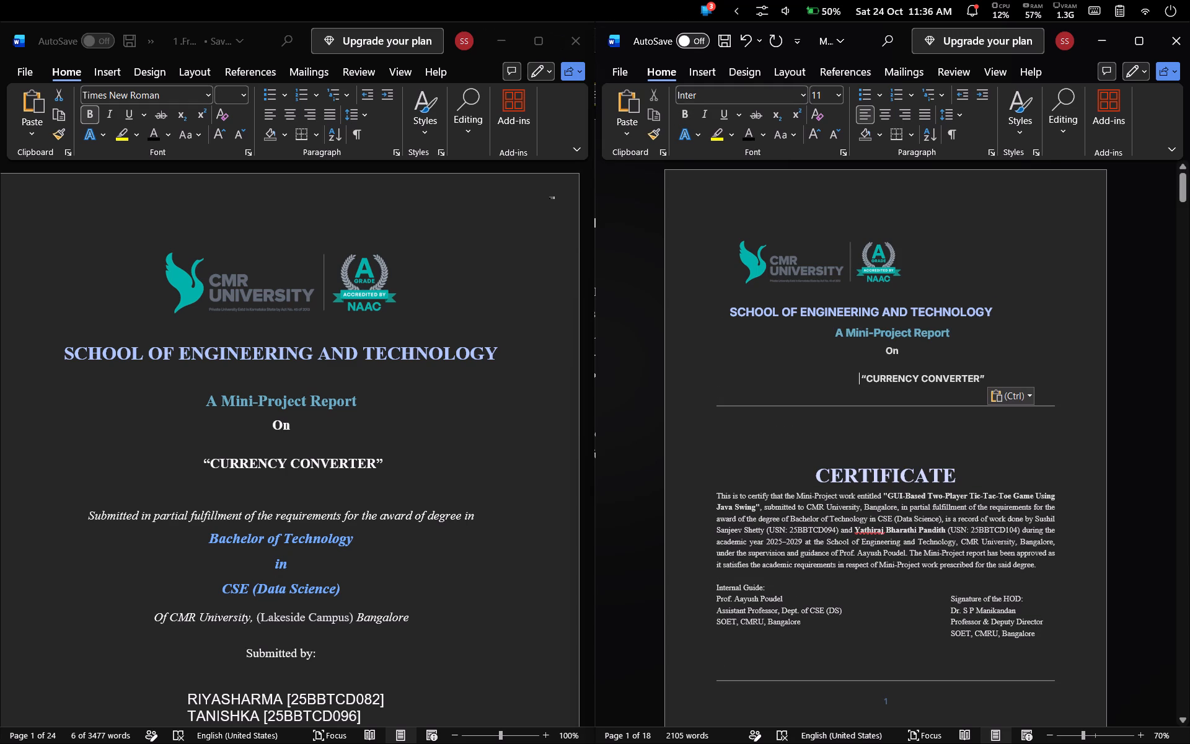
{"action": "key", "text": "BackSpace"}
{"action": "key", "text": "BackSpace"}
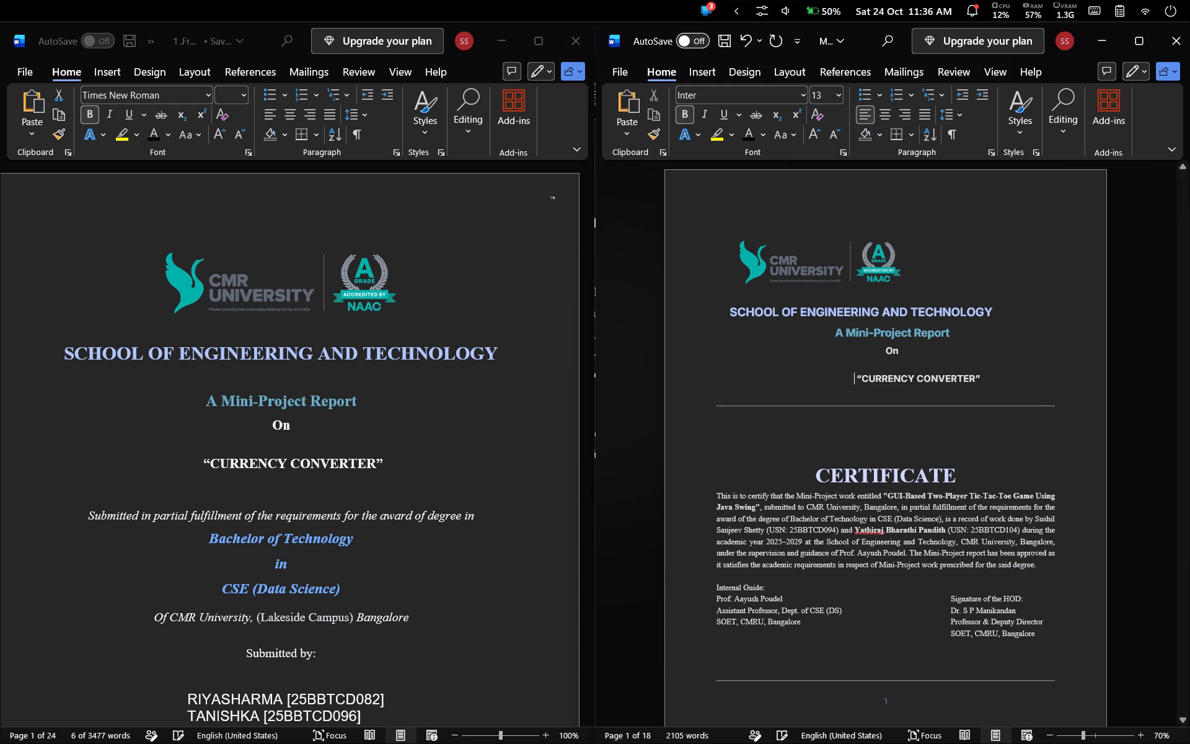
{"action": "left_click_drag", "start_coordinate": [825, 332], "coordinate": [904, 327]}
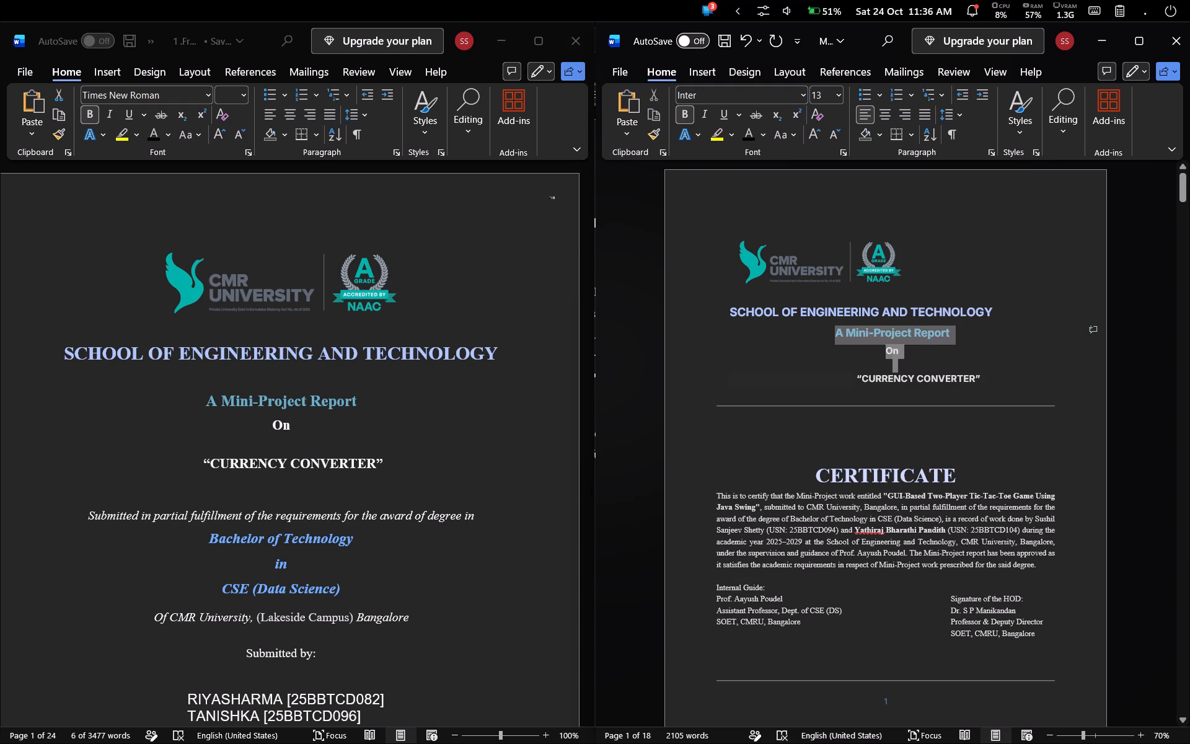
{"action": "left_click_drag", "start_coordinate": [904, 327], "coordinate": [752, 272]}
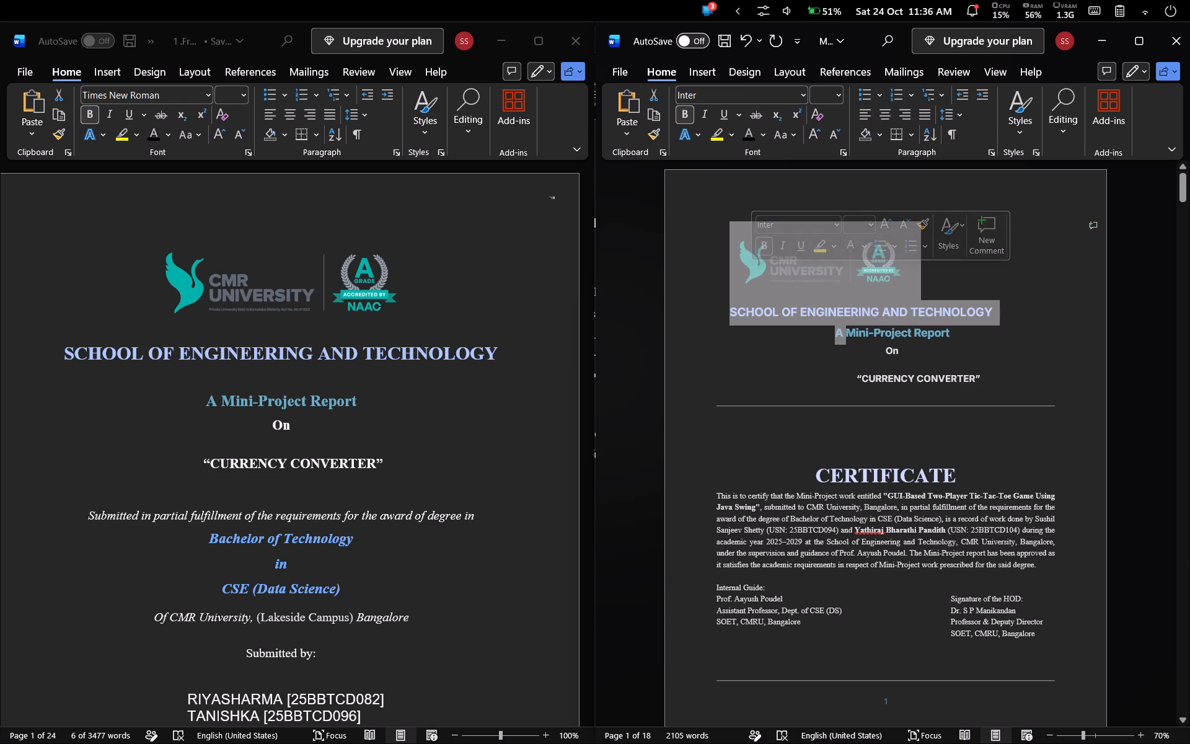
{"action": "left_click_drag", "start_coordinate": [704, 260], "coordinate": [721, 377]}
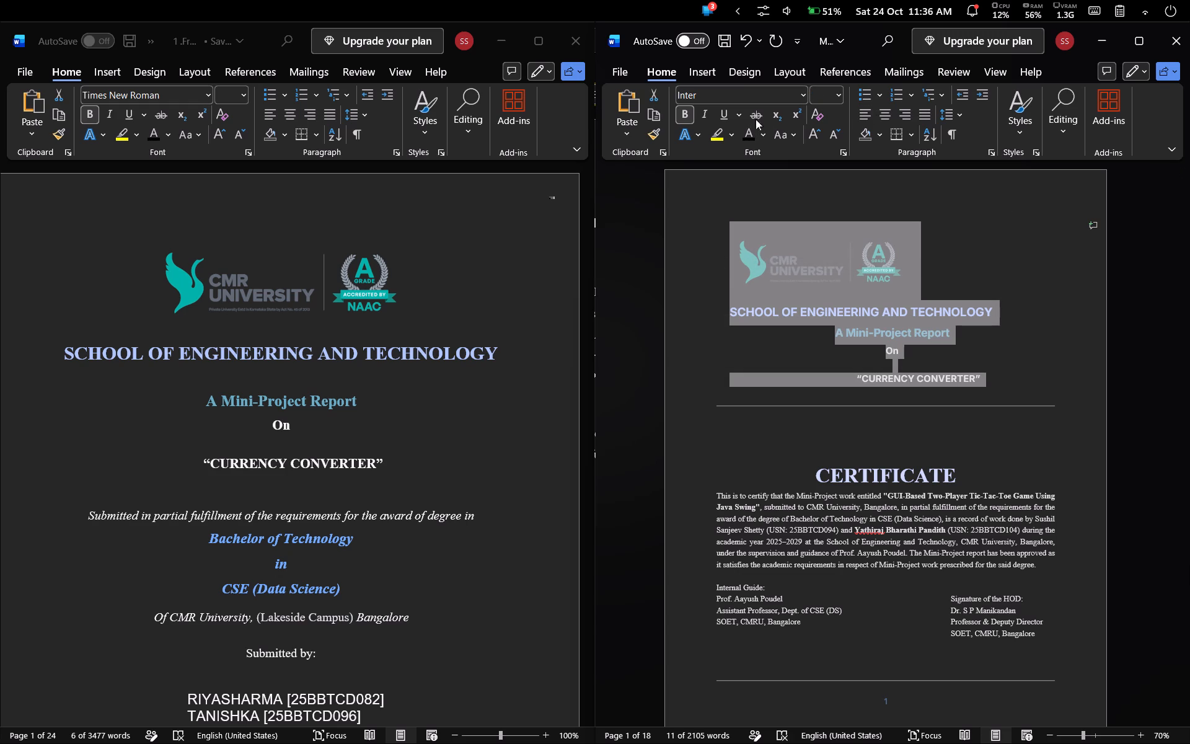
{"action": "left_click", "coordinate": [884, 118]}
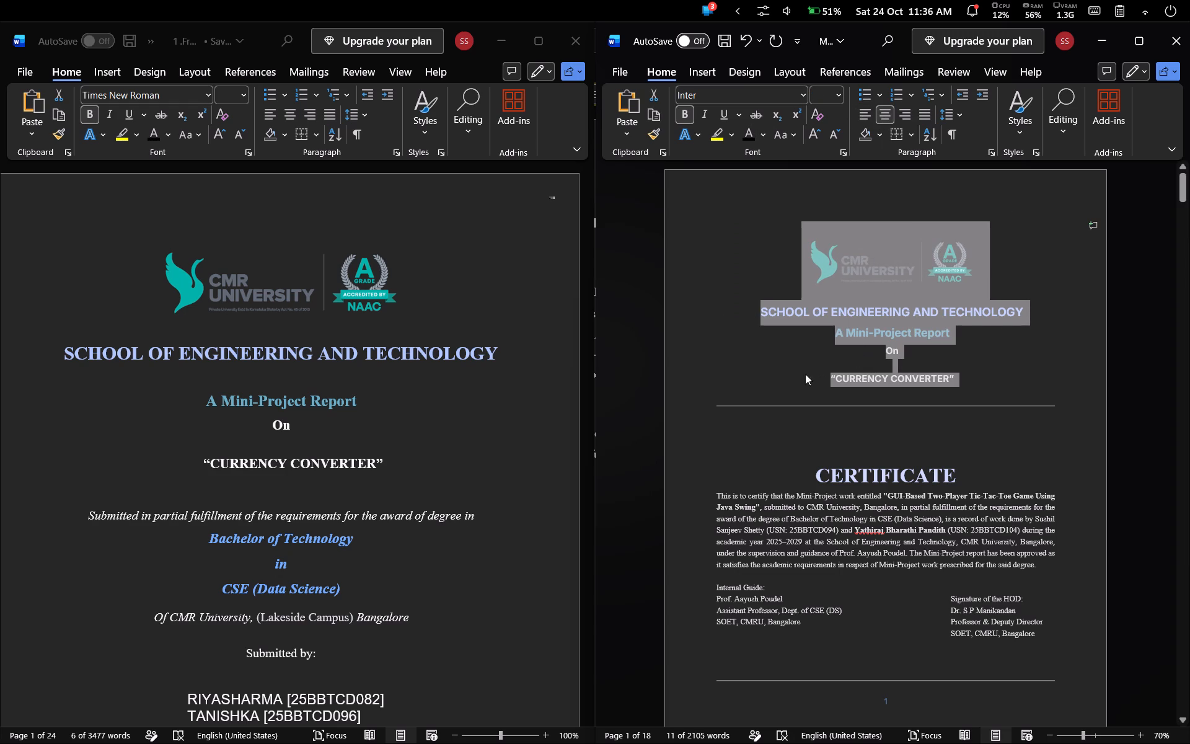
{"action": "left_click", "coordinate": [771, 374]}
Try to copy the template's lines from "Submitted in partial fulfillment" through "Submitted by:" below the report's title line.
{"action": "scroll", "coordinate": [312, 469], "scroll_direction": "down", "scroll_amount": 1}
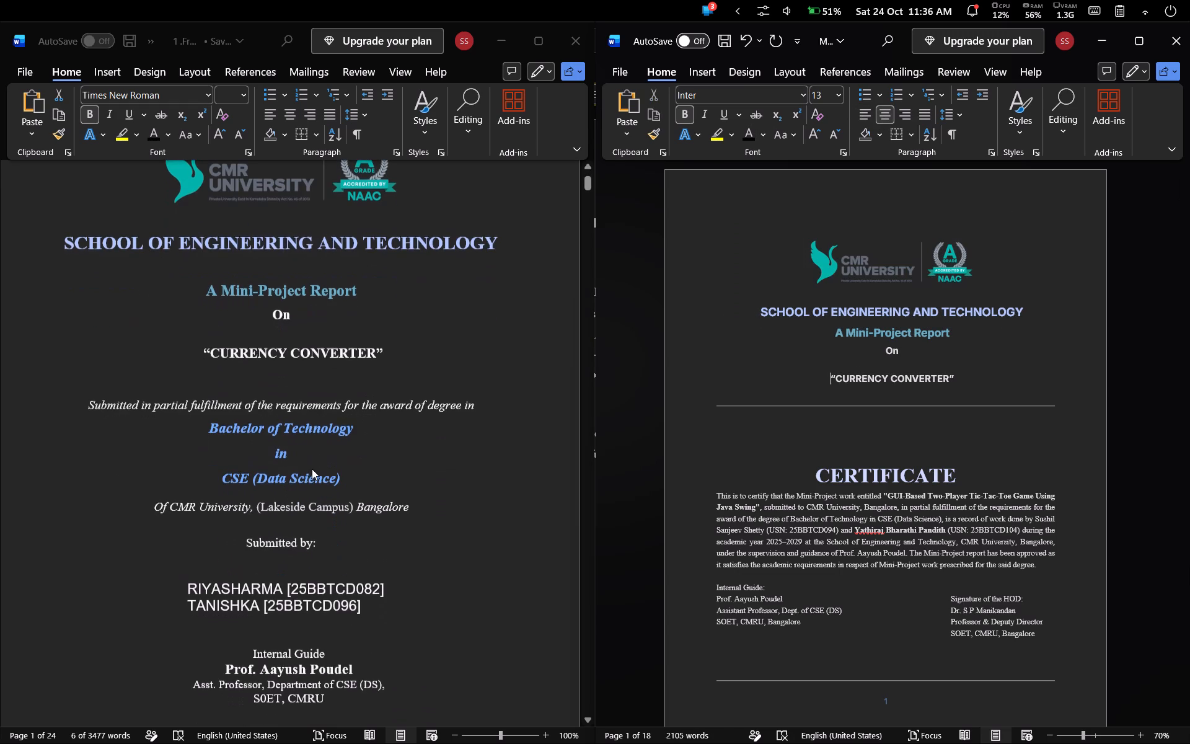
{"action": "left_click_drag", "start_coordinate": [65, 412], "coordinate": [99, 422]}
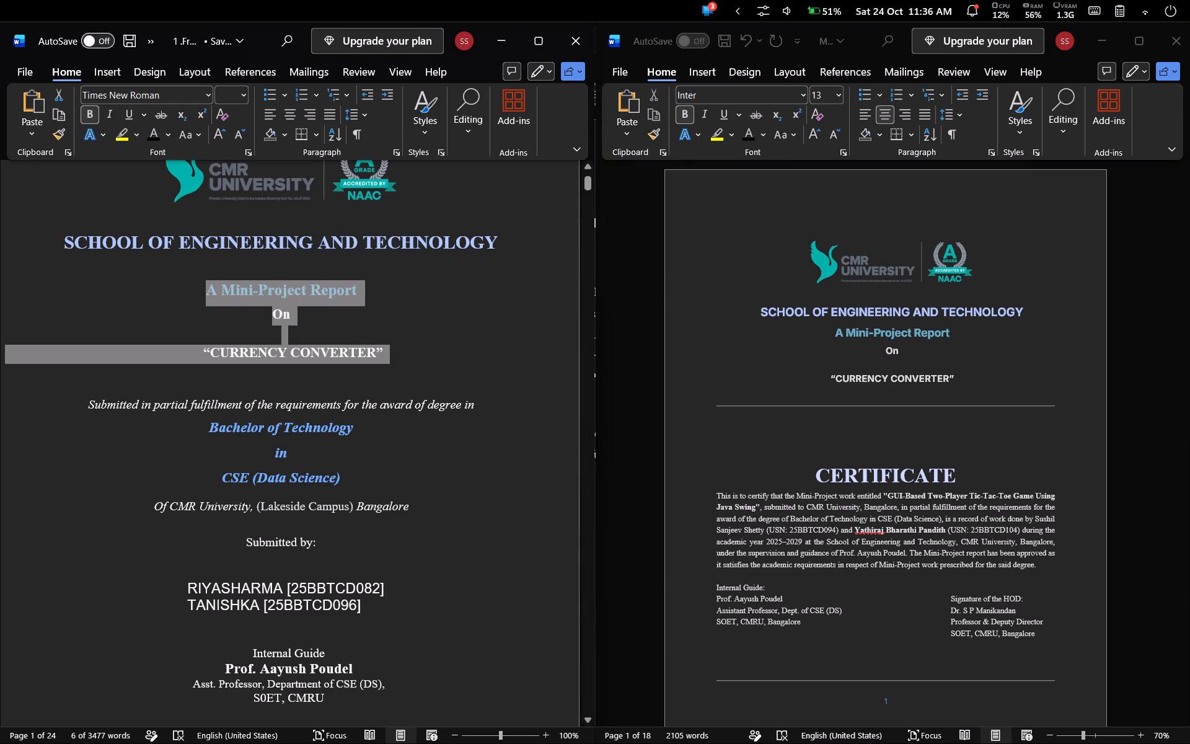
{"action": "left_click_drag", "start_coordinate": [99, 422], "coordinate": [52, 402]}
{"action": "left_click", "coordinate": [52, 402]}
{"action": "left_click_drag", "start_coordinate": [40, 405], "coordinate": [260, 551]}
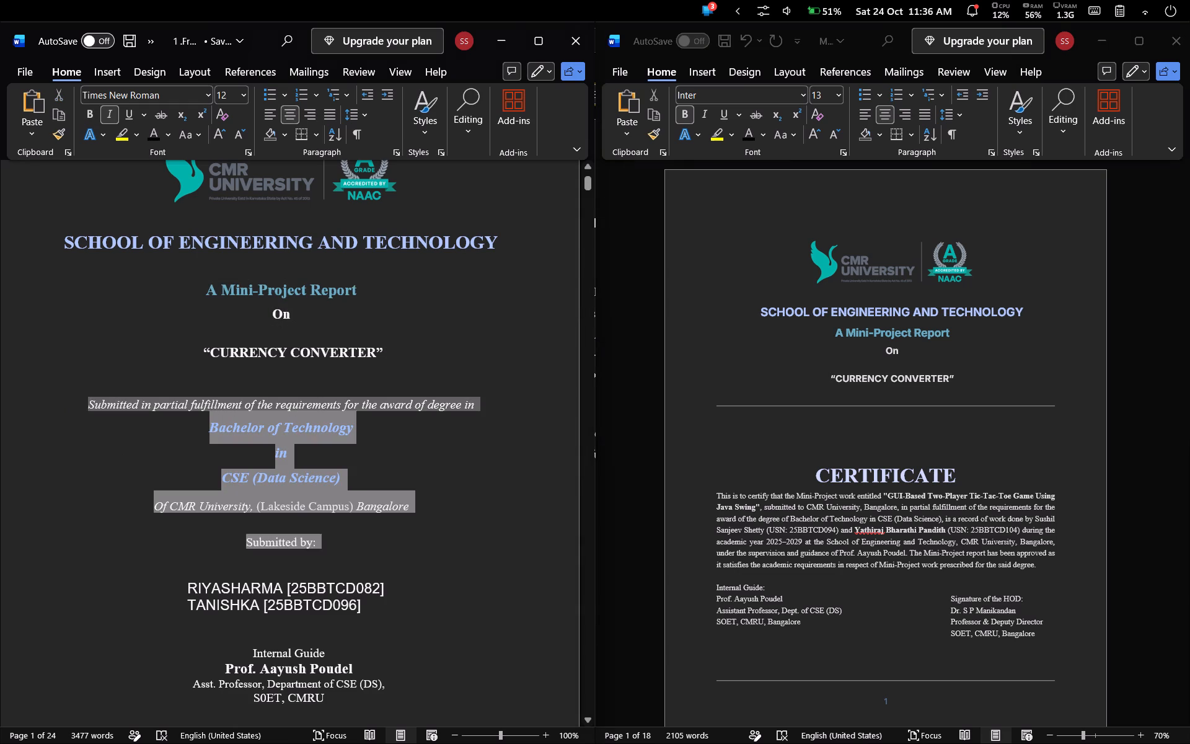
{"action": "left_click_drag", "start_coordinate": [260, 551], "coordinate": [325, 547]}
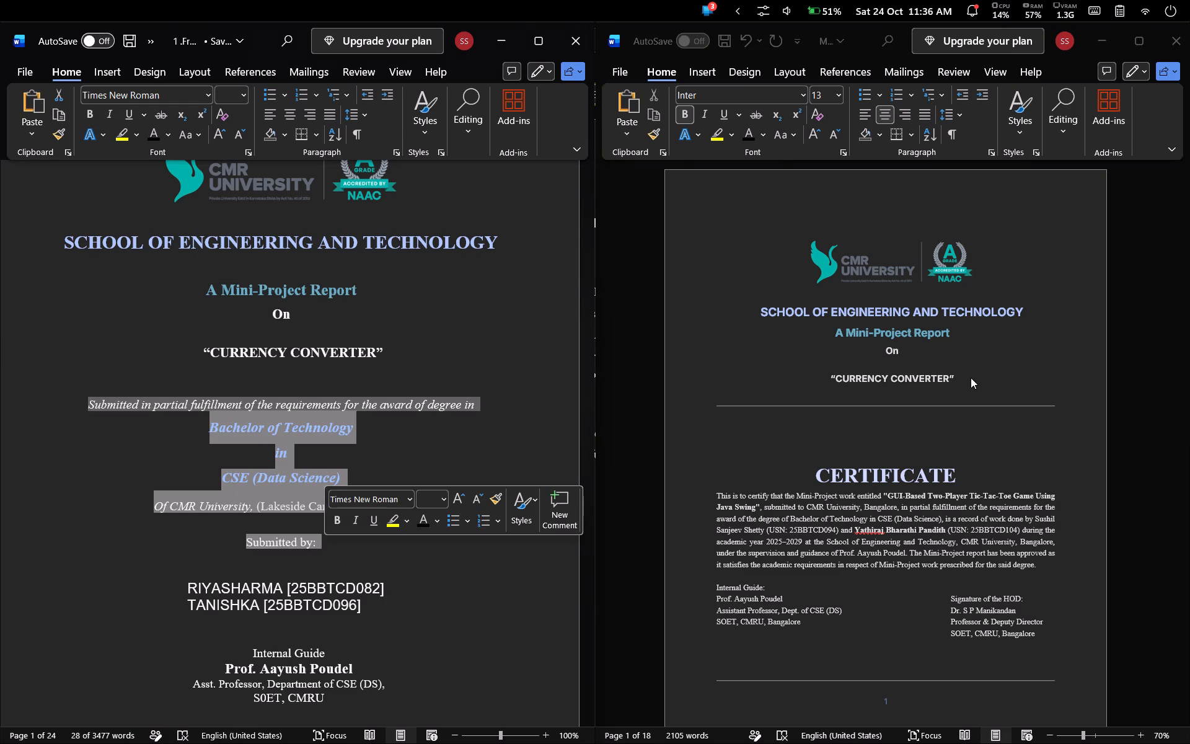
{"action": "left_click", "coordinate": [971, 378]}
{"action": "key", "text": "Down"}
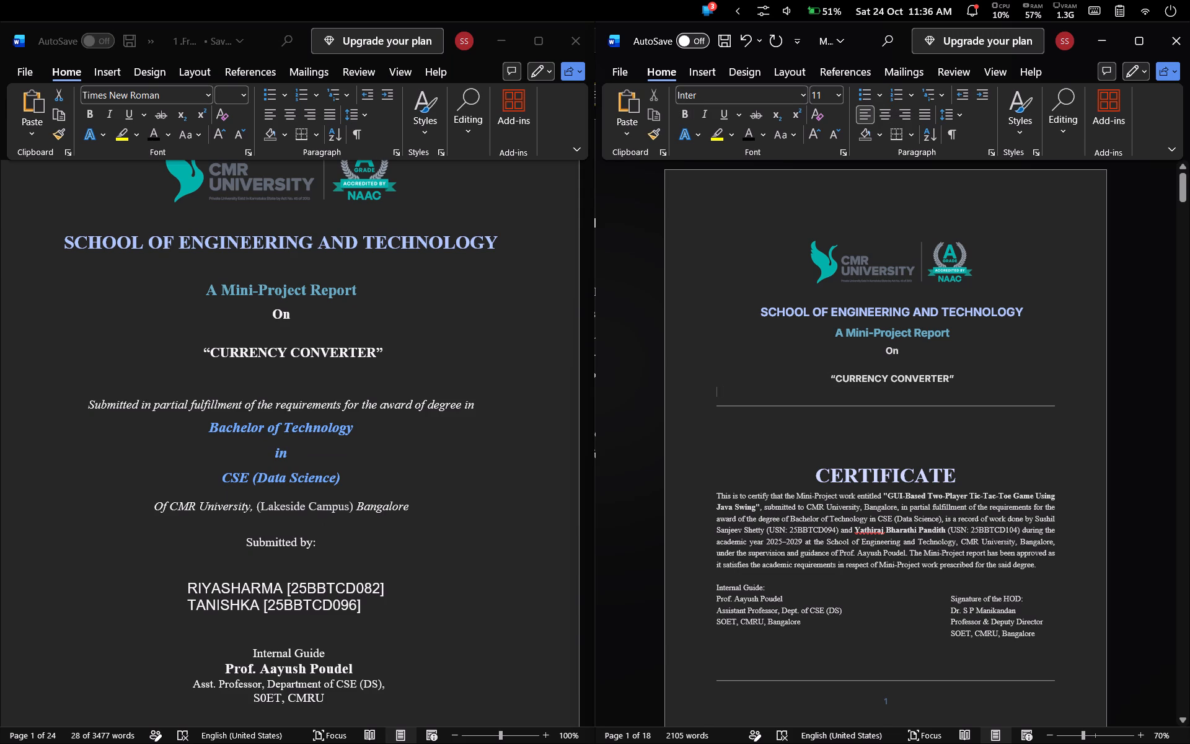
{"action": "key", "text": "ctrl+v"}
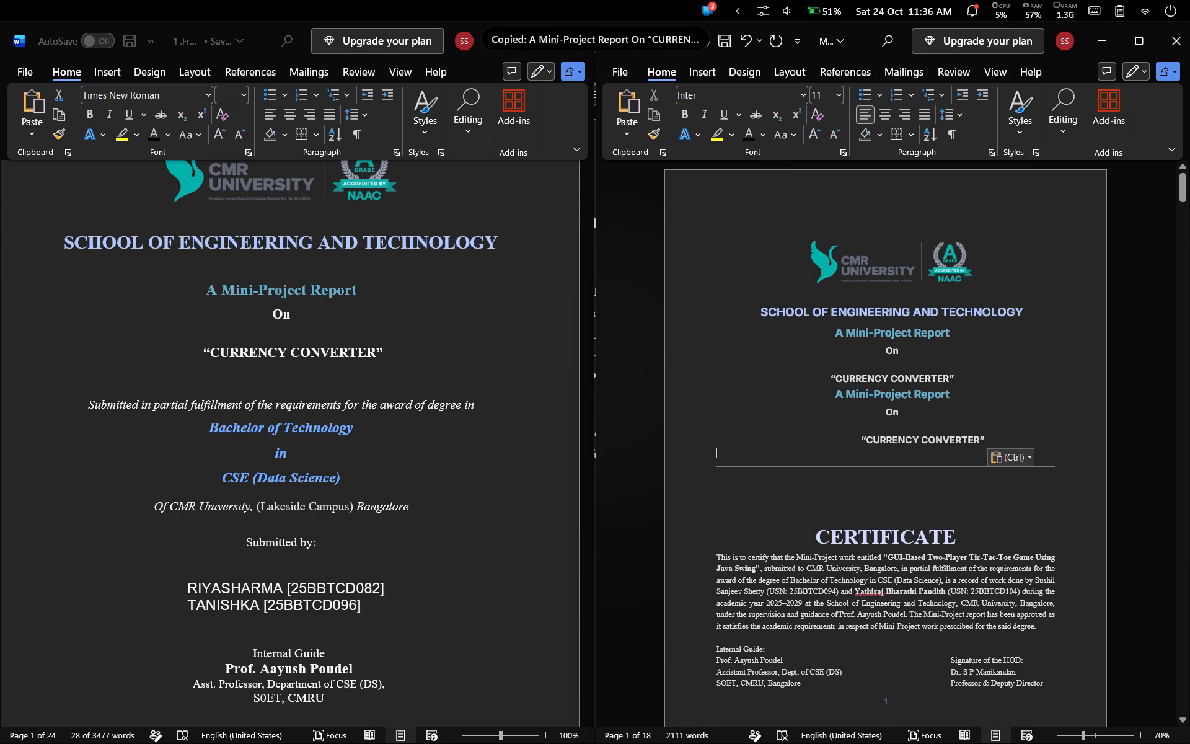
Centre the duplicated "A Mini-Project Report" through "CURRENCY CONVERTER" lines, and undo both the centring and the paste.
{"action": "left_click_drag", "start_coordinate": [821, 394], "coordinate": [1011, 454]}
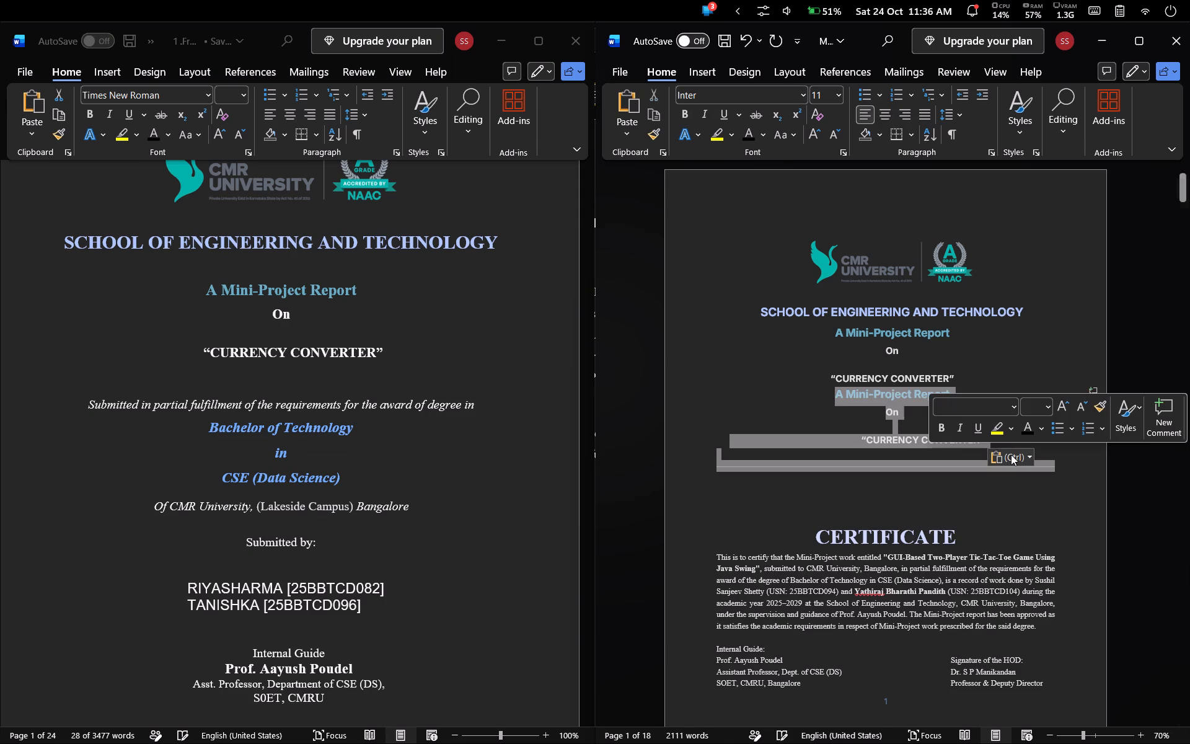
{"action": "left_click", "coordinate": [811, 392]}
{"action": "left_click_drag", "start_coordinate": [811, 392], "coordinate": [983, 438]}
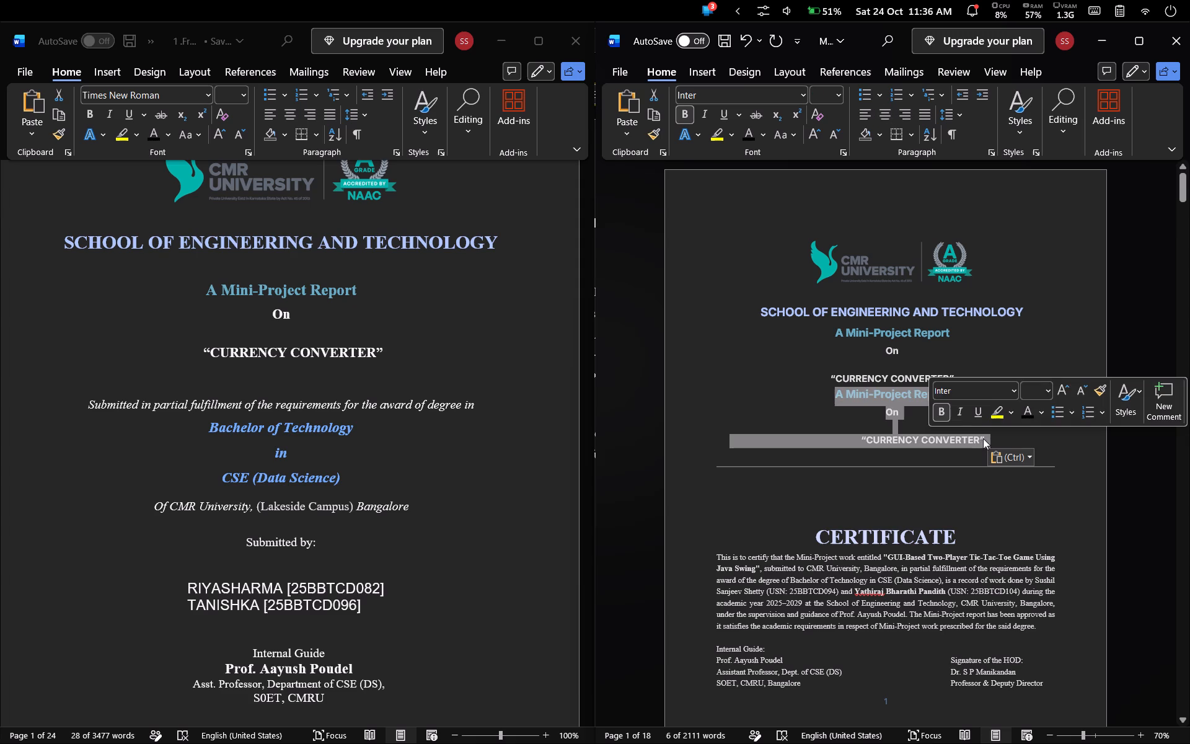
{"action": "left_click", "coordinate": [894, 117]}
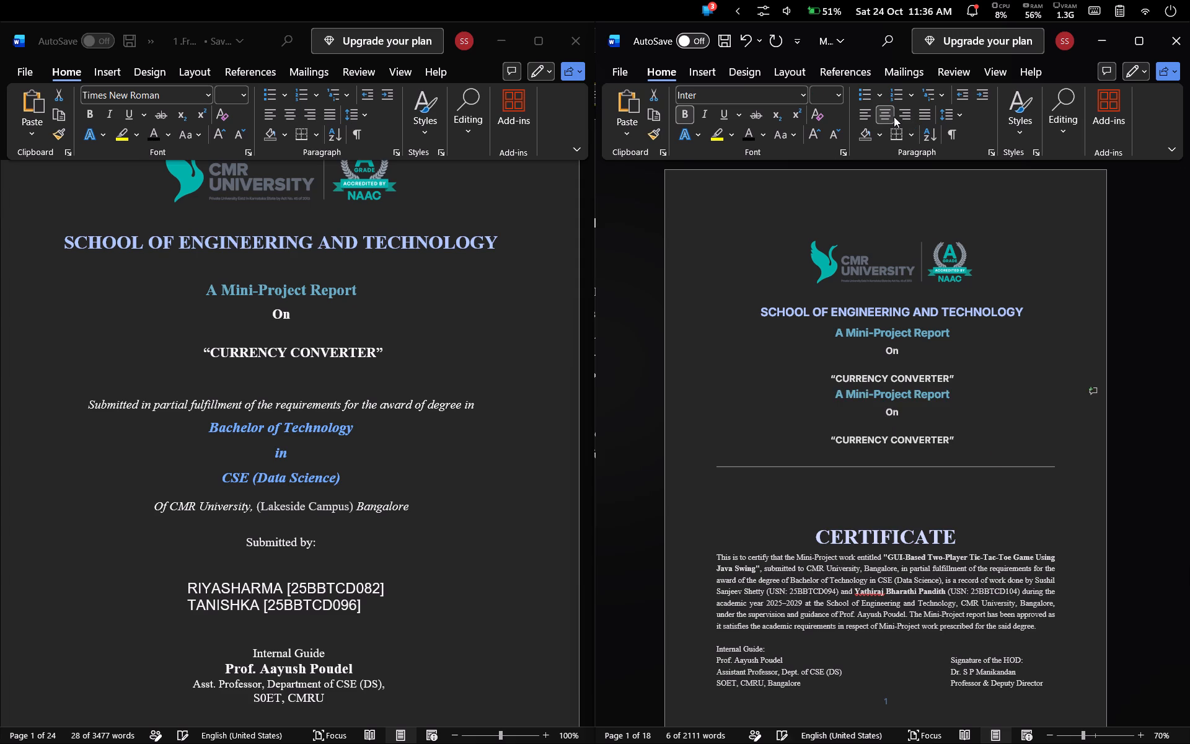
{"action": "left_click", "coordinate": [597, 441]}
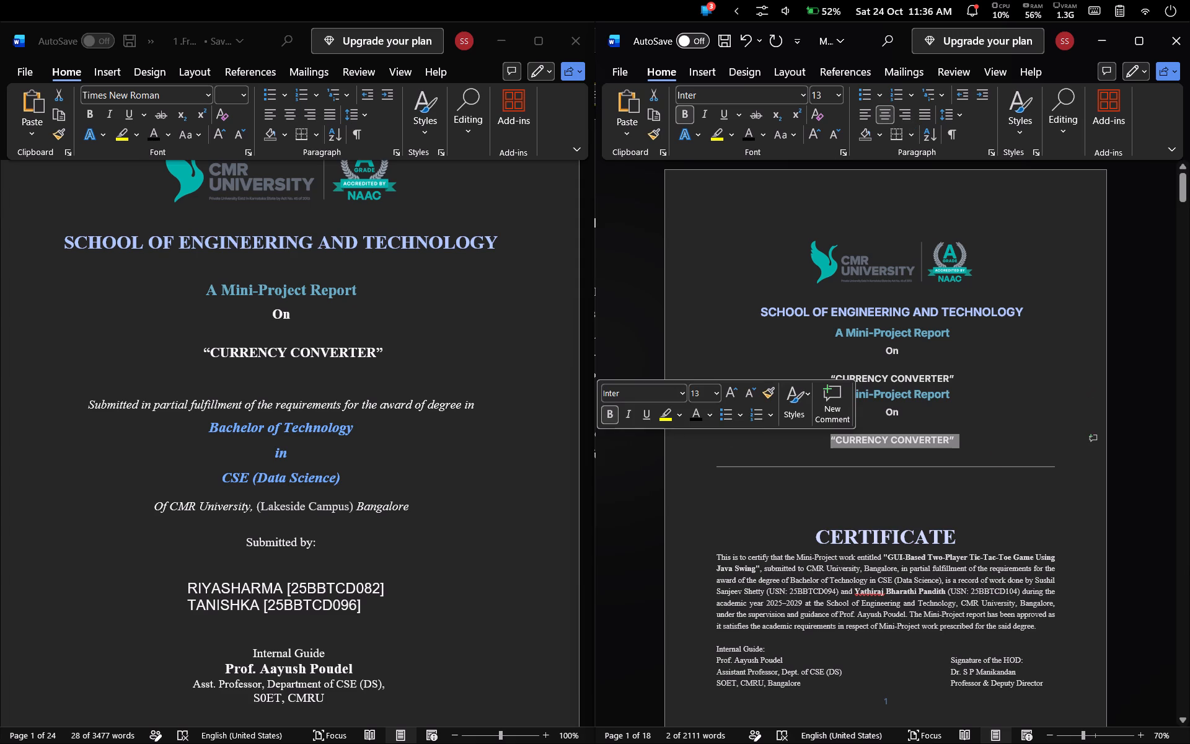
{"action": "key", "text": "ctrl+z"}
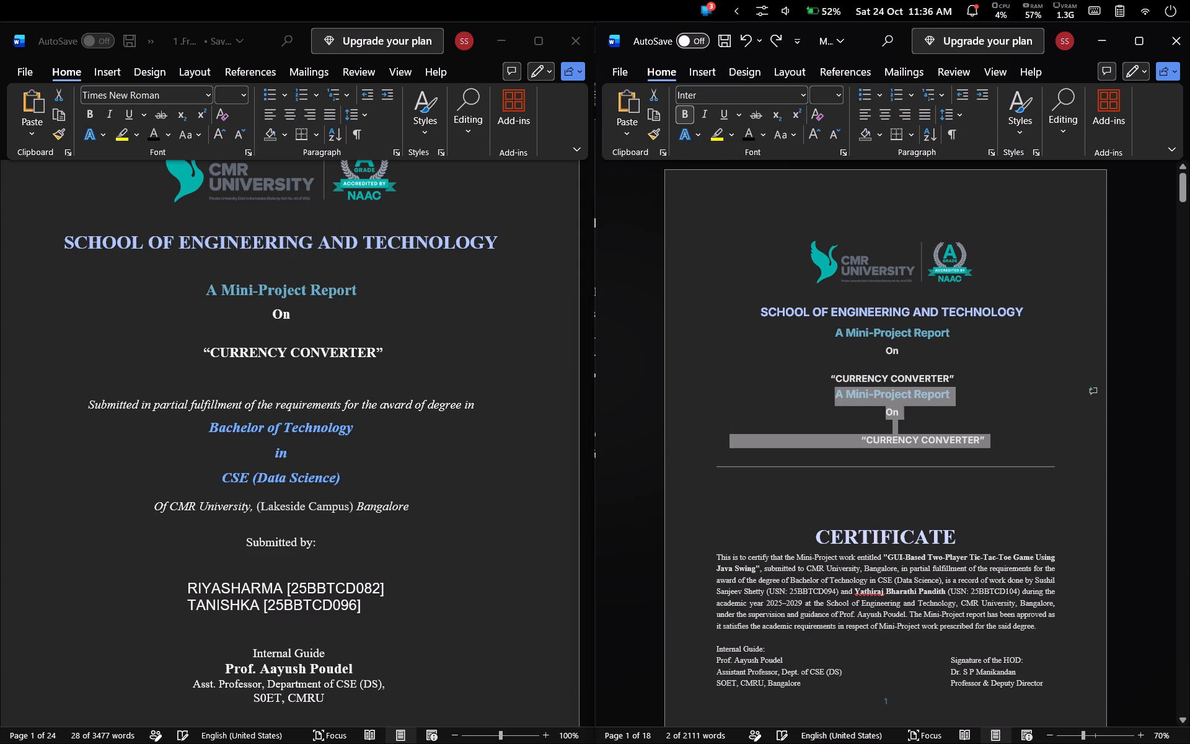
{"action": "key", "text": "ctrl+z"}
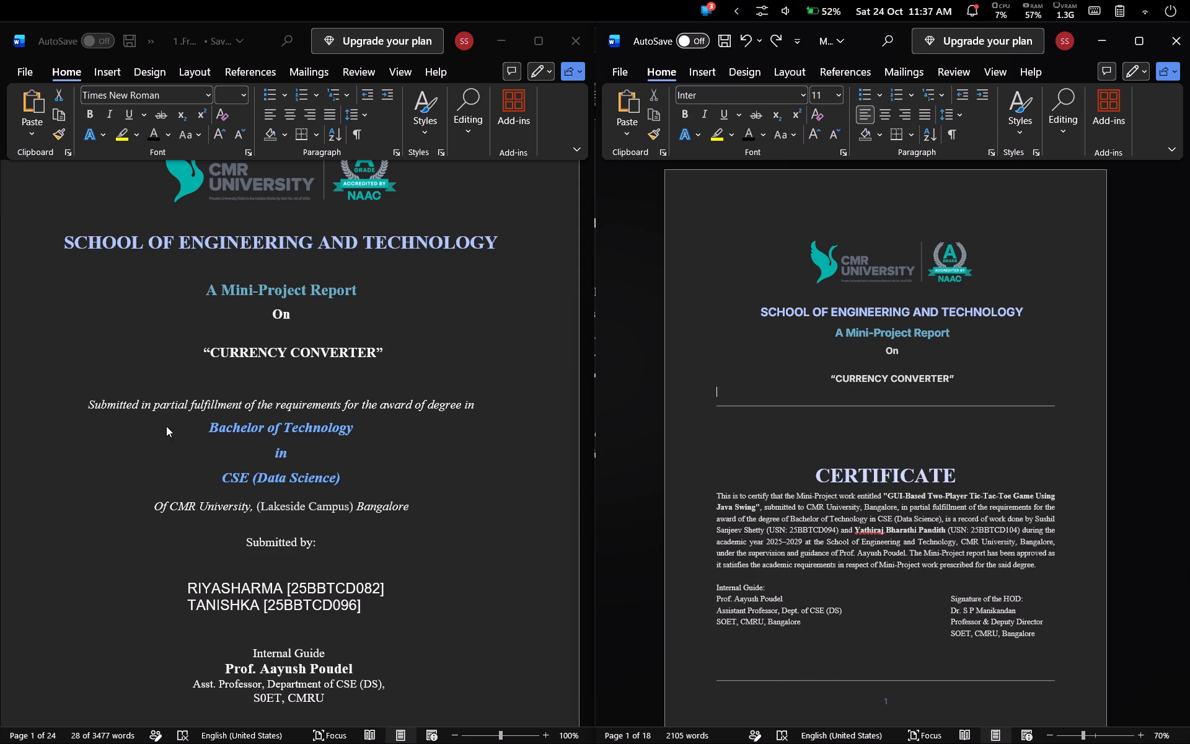
Copy the template's lines from "Submitted in partial fulfillment" through "Submitted by:" and place the insertion point after "CURRENCY CONVERTER" in the report.
{"action": "left_click_drag", "start_coordinate": [65, 403], "coordinate": [152, 492]}
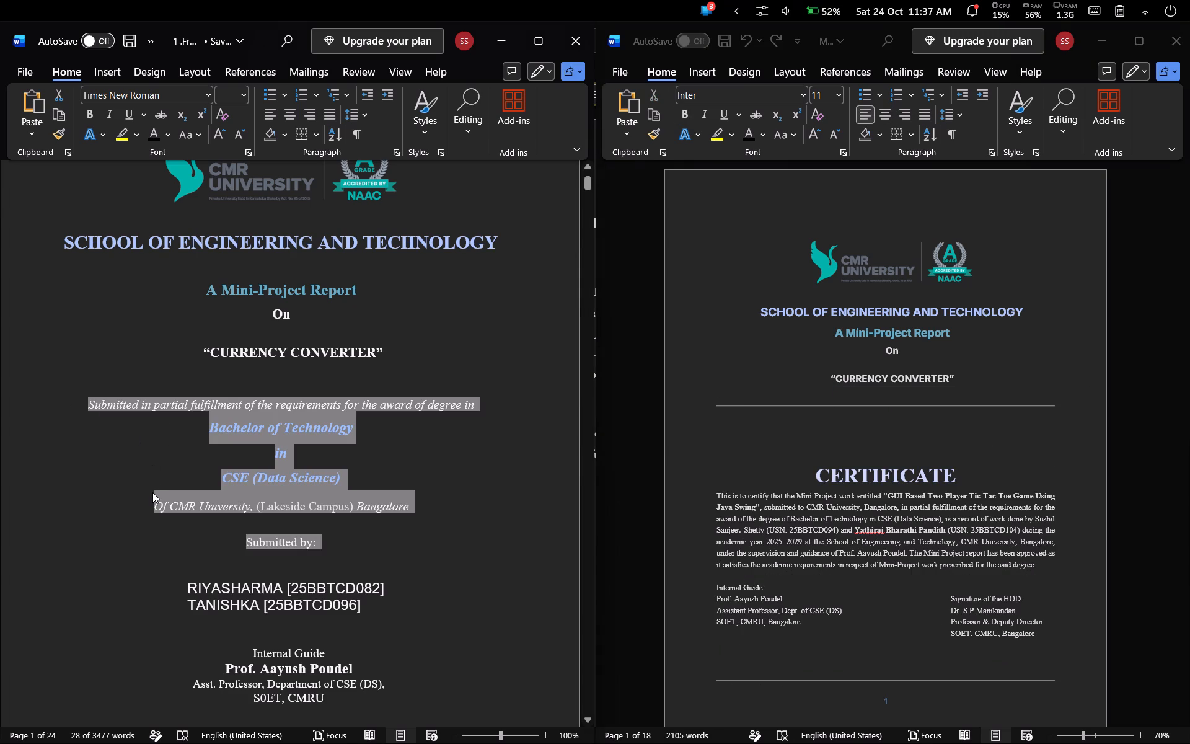
{"action": "left_click_drag", "start_coordinate": [152, 492], "coordinate": [152, 495]}
{"action": "key", "text": "ctrl+c"}
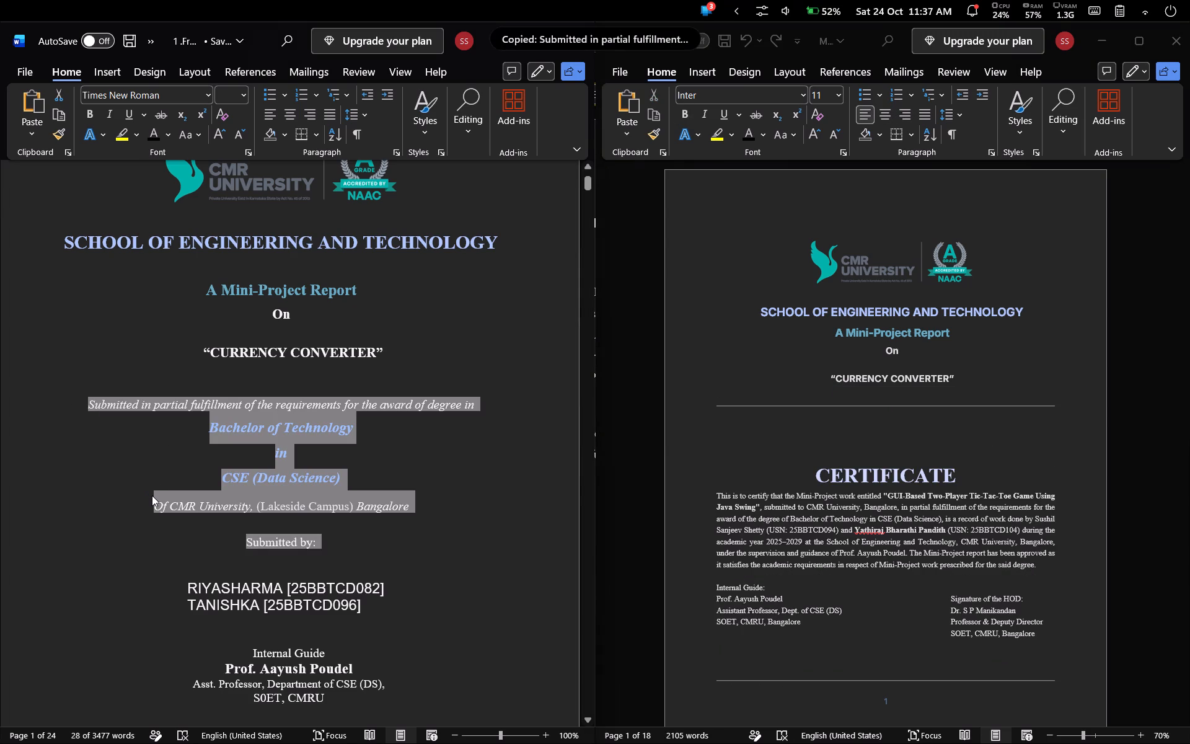
{"action": "left_click", "coordinate": [956, 378]}
{"action": "left_click", "coordinate": [956, 378]}
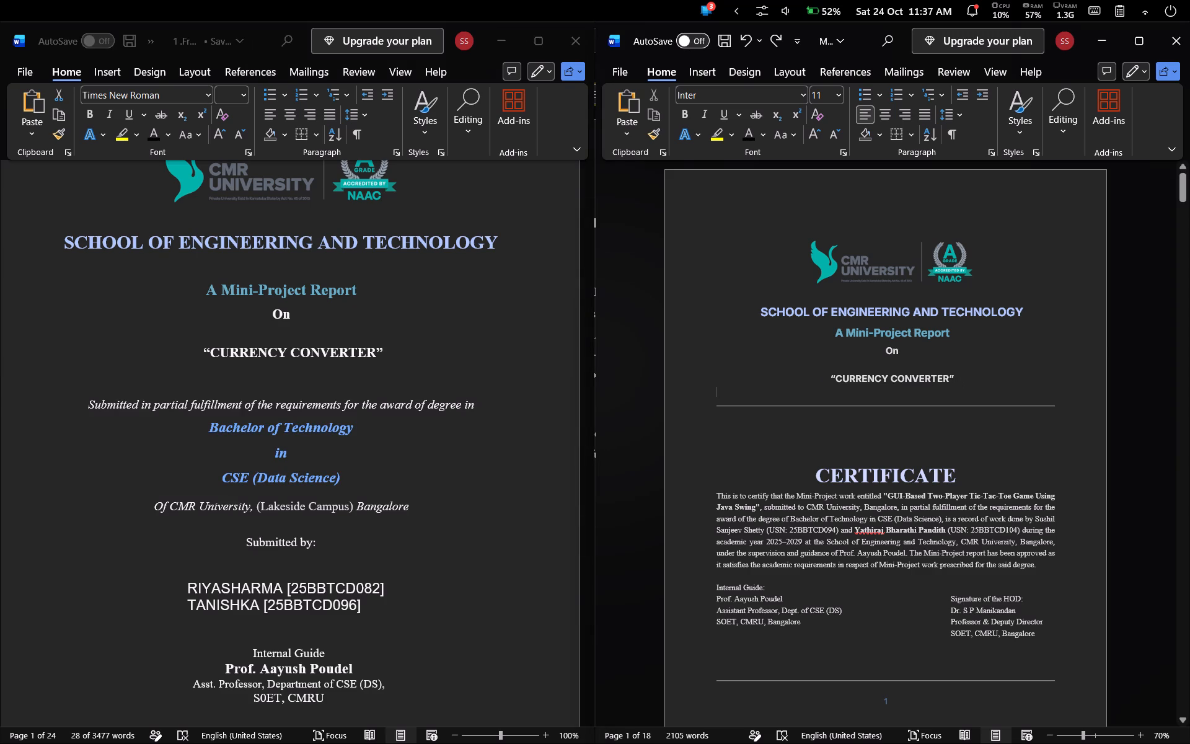
Paste the copied template lines below "CURRENCY CONVERTER" in the report and insert a blank line above "Submitted in partial fulfillment".
{"action": "key", "text": "Down"}
{"action": "key", "text": "ctrl+v"}
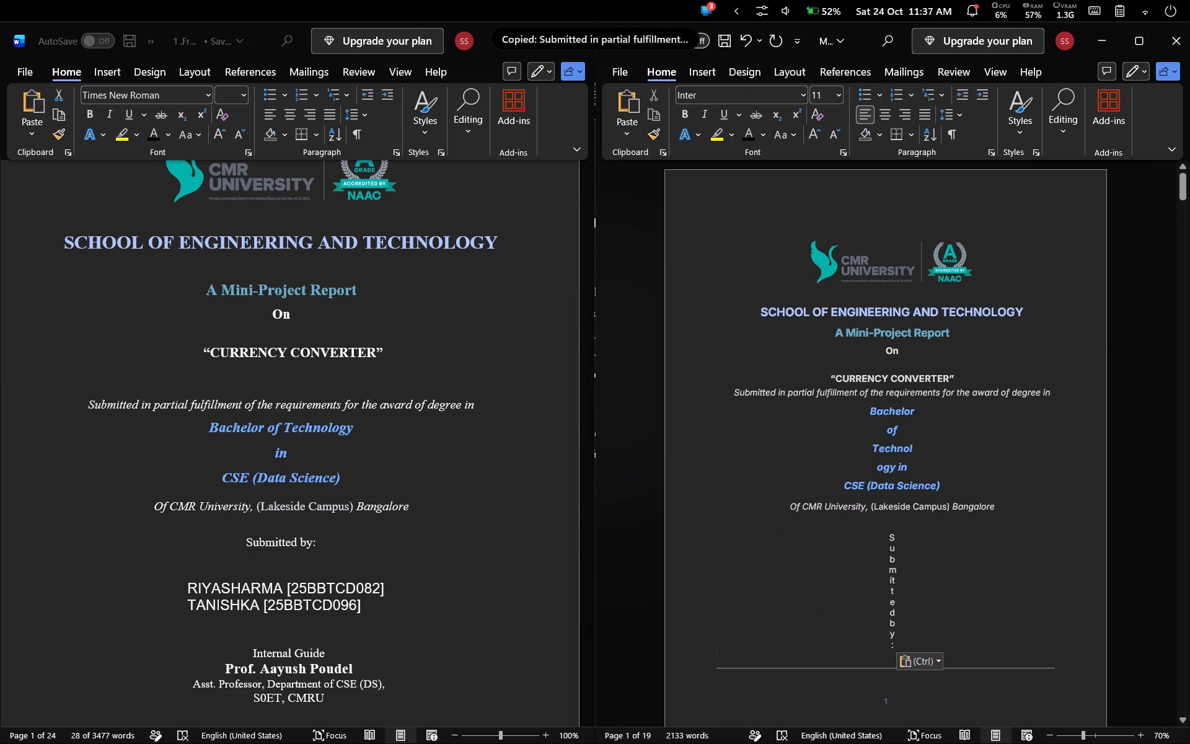
{"action": "left_click_drag", "start_coordinate": [713, 386], "coordinate": [954, 671]}
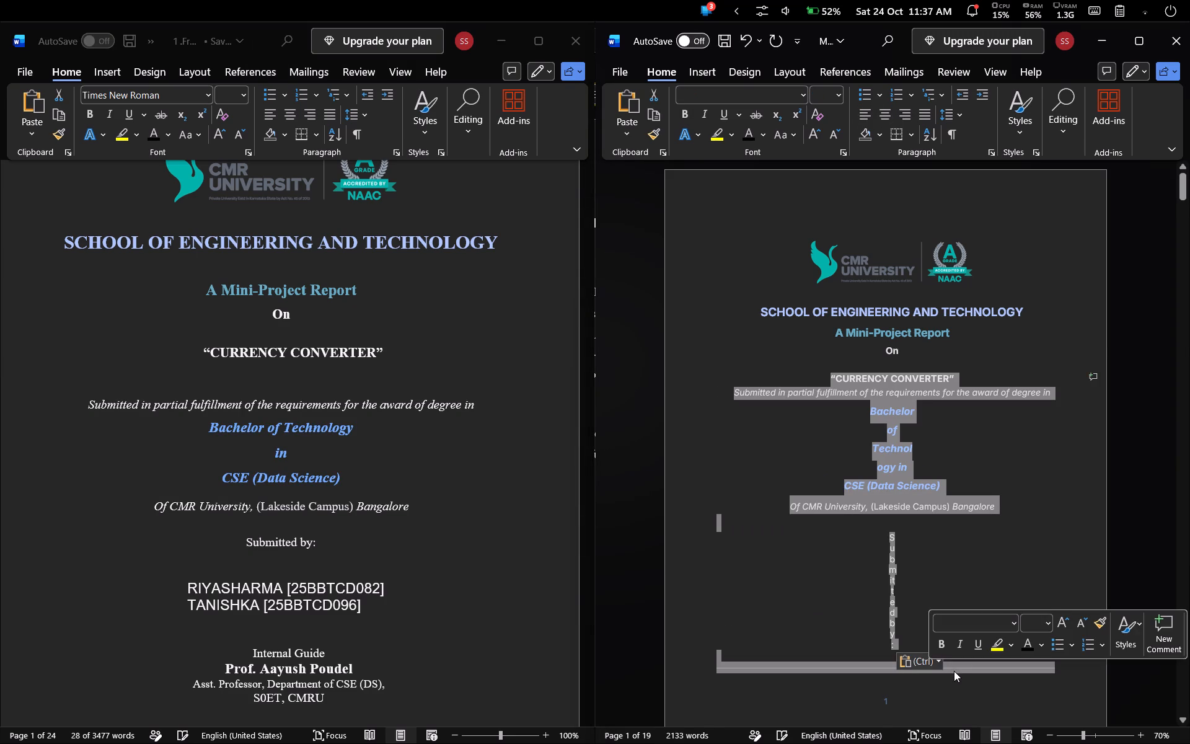
{"action": "left_click", "coordinate": [718, 396]}
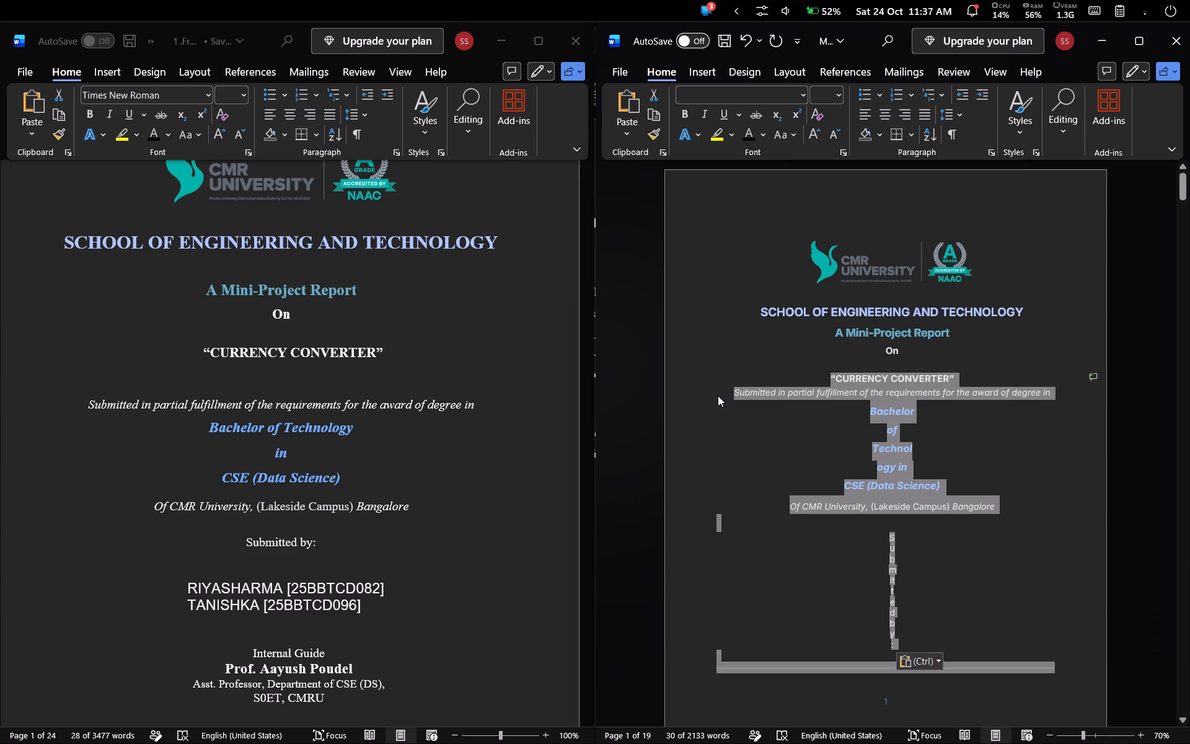
{"action": "left_click", "coordinate": [958, 380]}
{"action": "key", "text": "Return"}
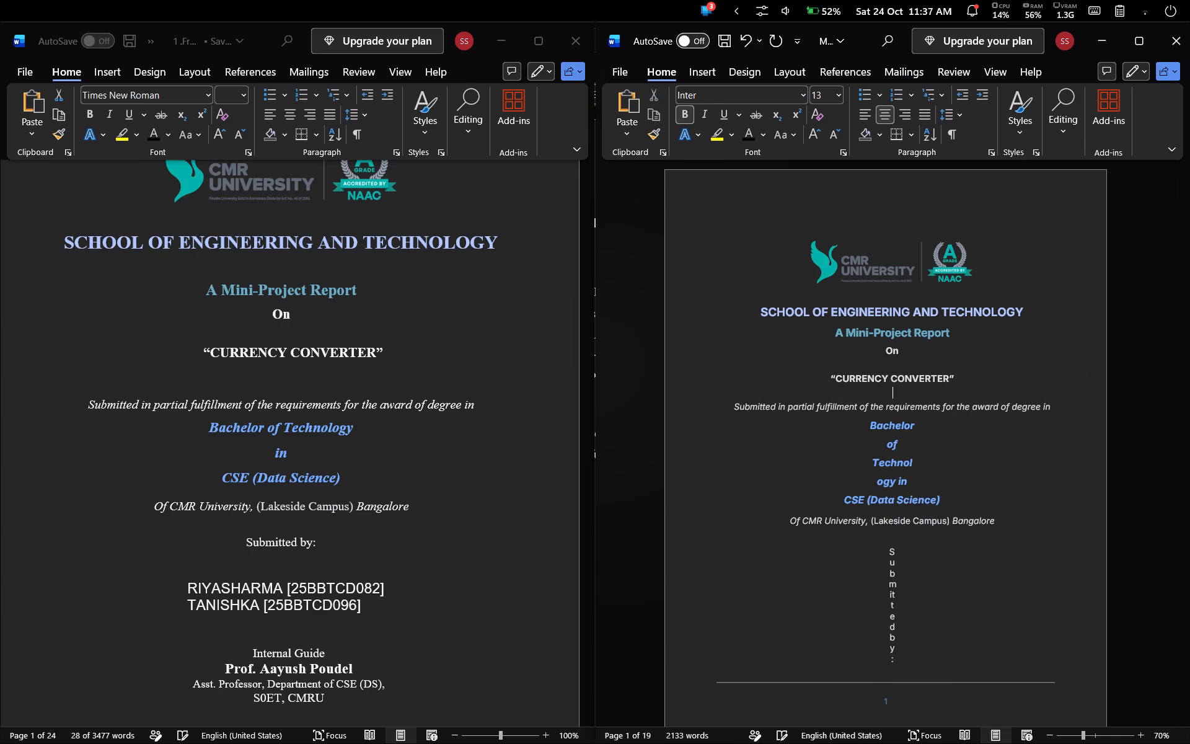
Centre the pasted lines from "Submitted in partial fulfillment" through "Submitted by:" in the report.
{"action": "left_click_drag", "start_coordinate": [723, 404], "coordinate": [927, 653]}
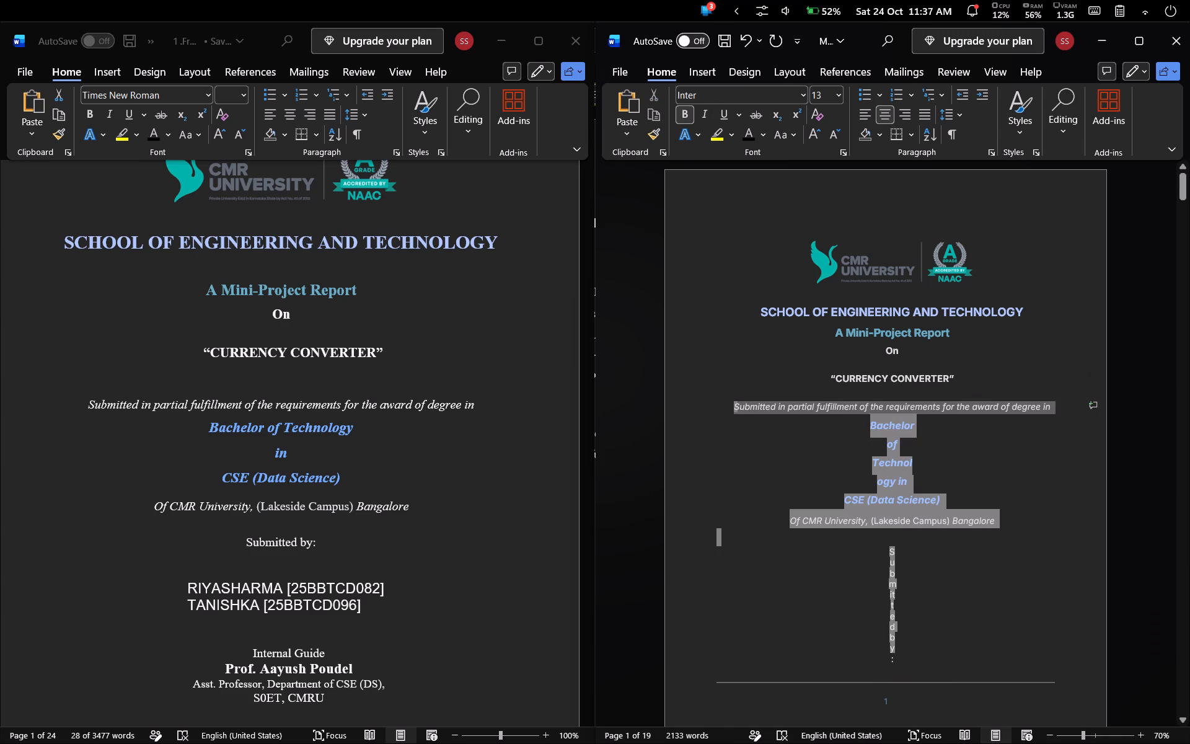
{"action": "left_click_drag", "start_coordinate": [927, 653], "coordinate": [927, 653]}
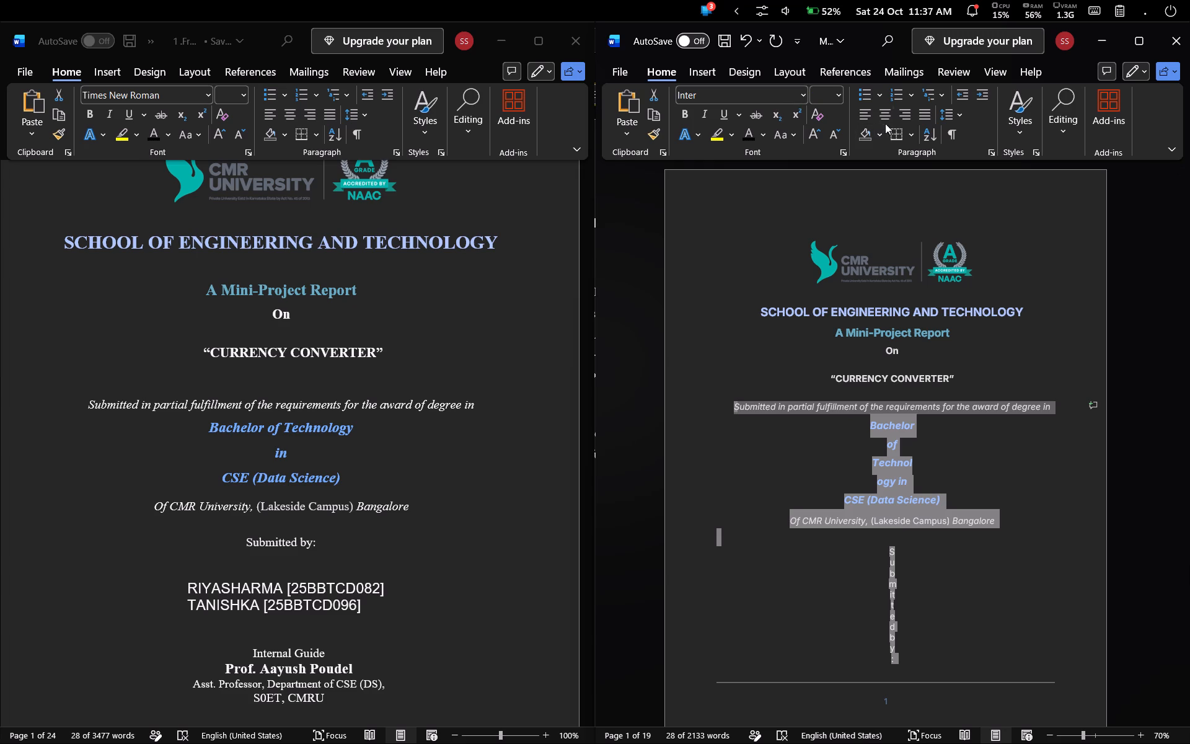
{"action": "left_click", "coordinate": [883, 111]}
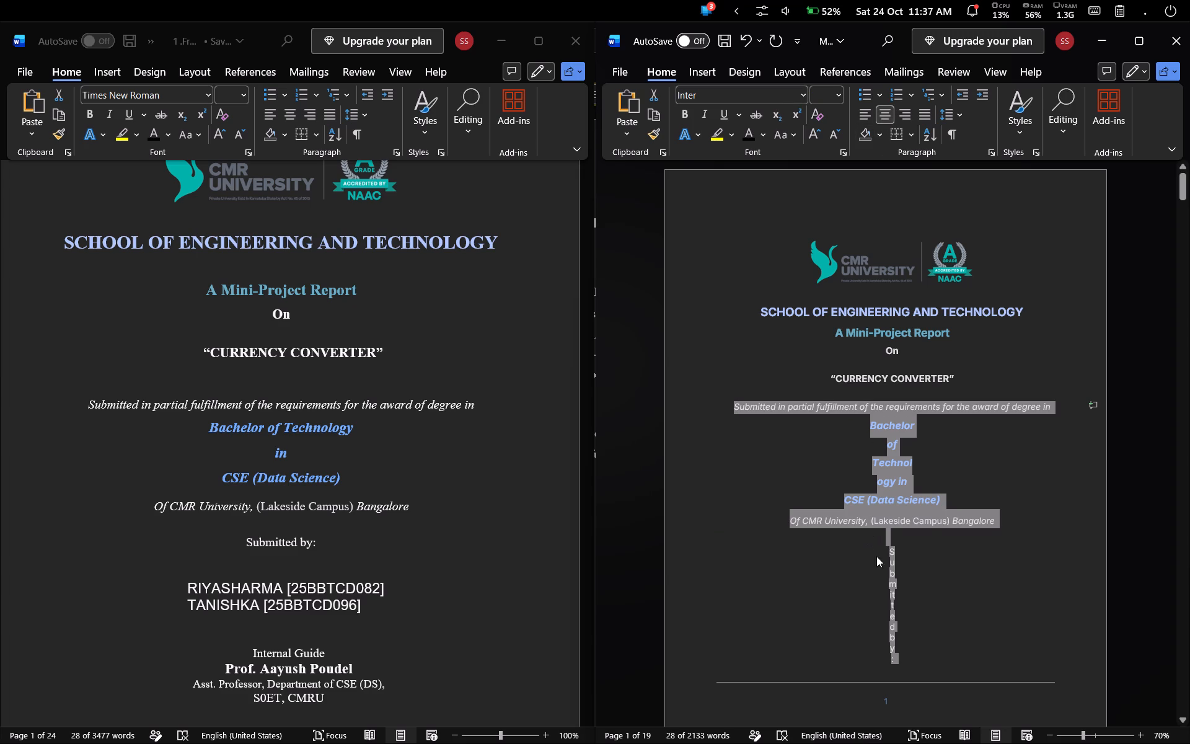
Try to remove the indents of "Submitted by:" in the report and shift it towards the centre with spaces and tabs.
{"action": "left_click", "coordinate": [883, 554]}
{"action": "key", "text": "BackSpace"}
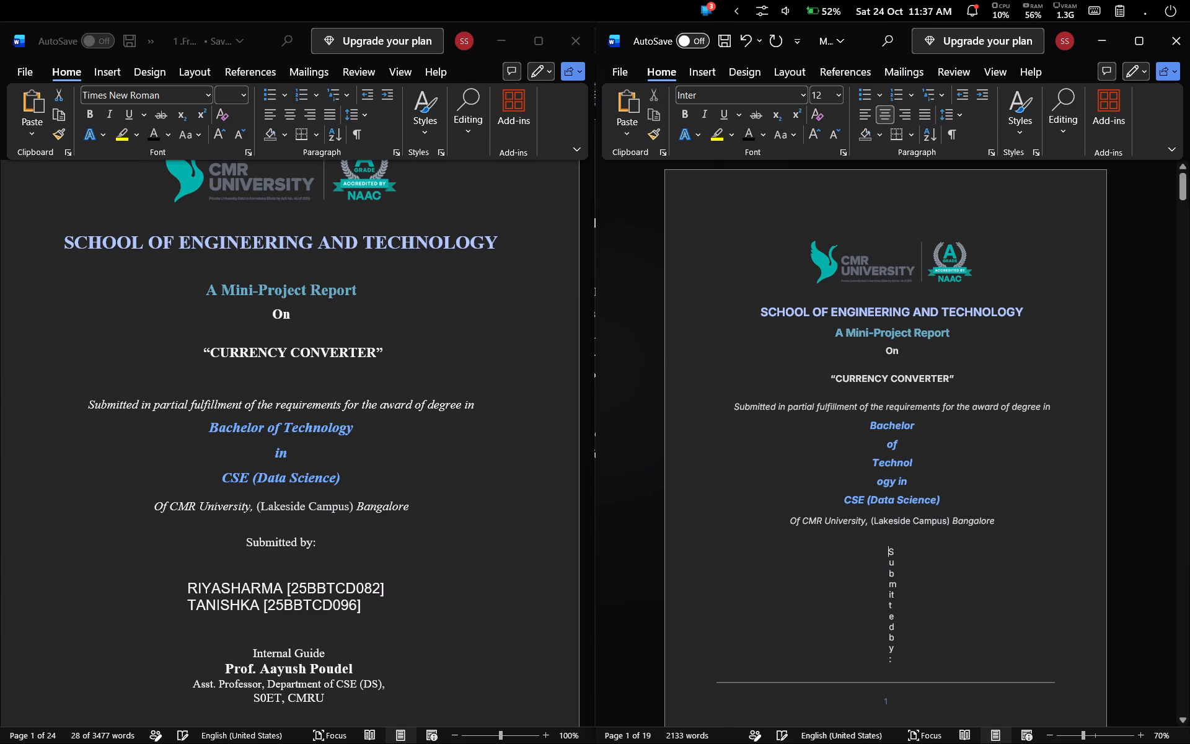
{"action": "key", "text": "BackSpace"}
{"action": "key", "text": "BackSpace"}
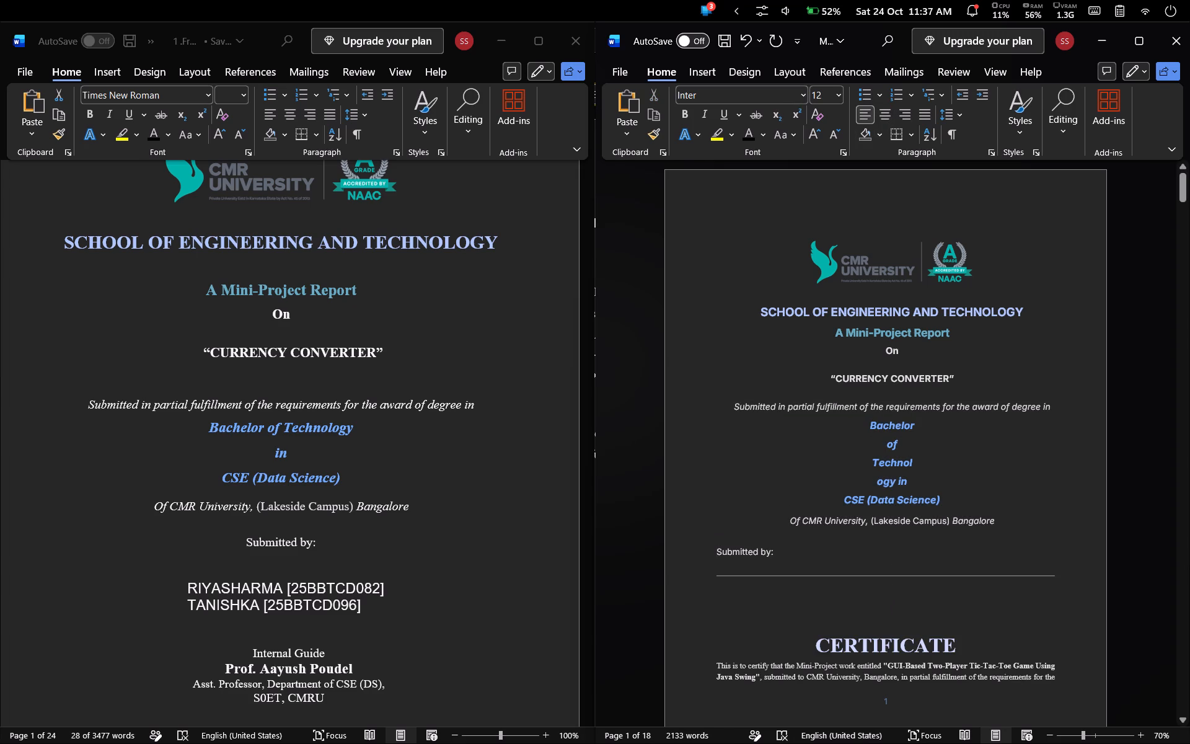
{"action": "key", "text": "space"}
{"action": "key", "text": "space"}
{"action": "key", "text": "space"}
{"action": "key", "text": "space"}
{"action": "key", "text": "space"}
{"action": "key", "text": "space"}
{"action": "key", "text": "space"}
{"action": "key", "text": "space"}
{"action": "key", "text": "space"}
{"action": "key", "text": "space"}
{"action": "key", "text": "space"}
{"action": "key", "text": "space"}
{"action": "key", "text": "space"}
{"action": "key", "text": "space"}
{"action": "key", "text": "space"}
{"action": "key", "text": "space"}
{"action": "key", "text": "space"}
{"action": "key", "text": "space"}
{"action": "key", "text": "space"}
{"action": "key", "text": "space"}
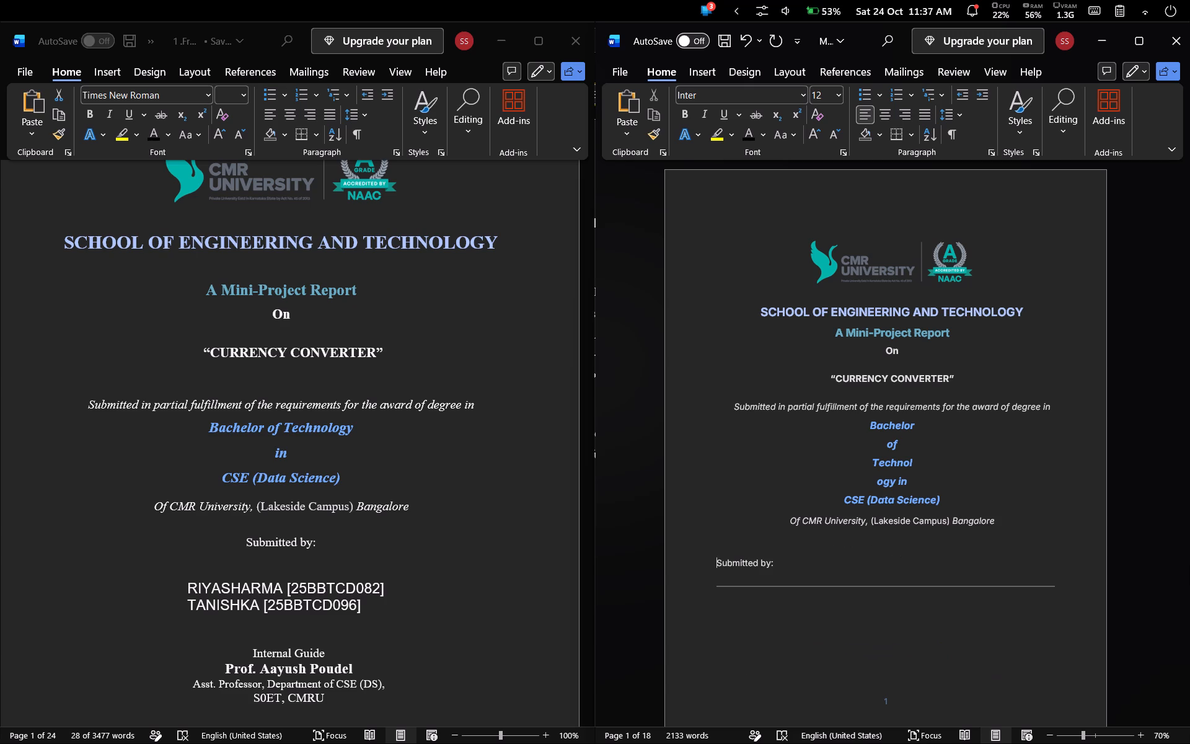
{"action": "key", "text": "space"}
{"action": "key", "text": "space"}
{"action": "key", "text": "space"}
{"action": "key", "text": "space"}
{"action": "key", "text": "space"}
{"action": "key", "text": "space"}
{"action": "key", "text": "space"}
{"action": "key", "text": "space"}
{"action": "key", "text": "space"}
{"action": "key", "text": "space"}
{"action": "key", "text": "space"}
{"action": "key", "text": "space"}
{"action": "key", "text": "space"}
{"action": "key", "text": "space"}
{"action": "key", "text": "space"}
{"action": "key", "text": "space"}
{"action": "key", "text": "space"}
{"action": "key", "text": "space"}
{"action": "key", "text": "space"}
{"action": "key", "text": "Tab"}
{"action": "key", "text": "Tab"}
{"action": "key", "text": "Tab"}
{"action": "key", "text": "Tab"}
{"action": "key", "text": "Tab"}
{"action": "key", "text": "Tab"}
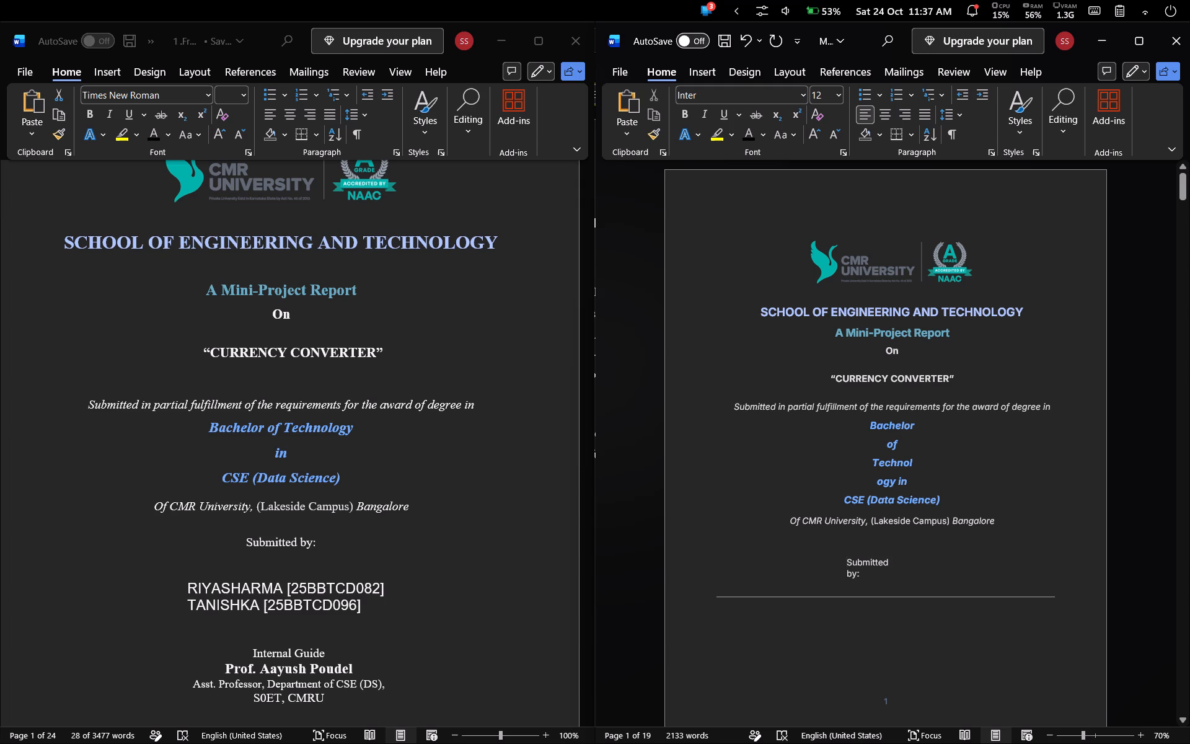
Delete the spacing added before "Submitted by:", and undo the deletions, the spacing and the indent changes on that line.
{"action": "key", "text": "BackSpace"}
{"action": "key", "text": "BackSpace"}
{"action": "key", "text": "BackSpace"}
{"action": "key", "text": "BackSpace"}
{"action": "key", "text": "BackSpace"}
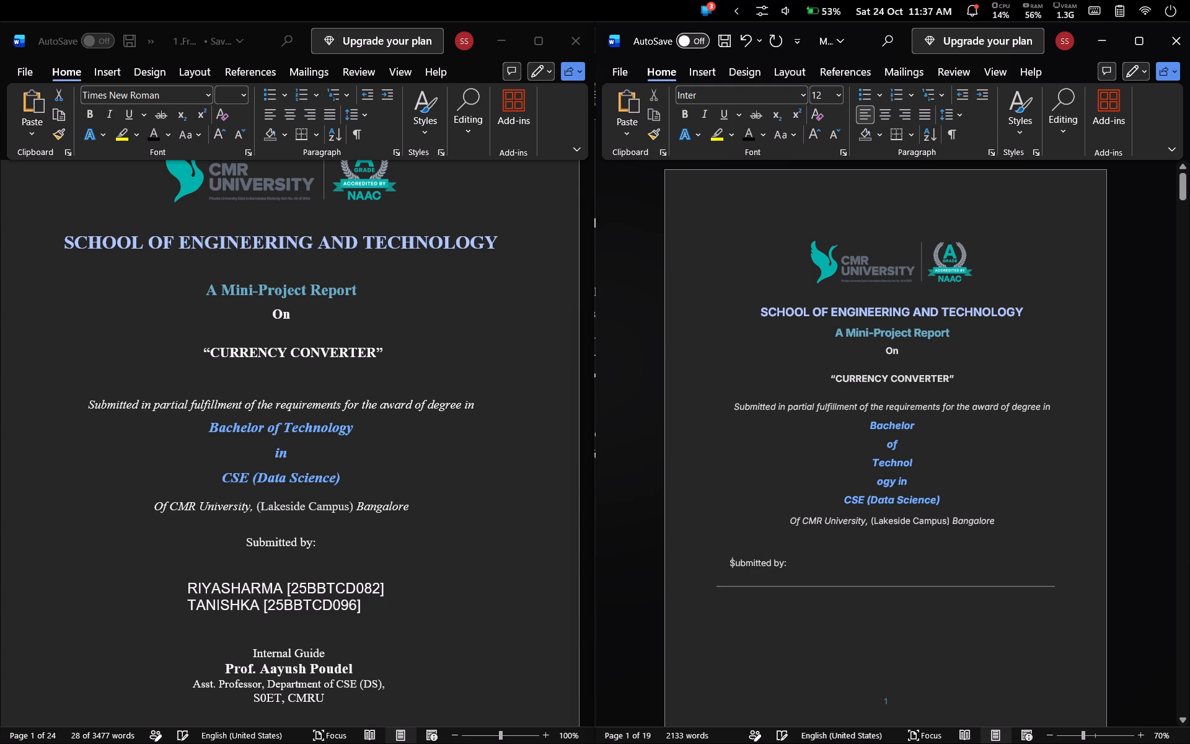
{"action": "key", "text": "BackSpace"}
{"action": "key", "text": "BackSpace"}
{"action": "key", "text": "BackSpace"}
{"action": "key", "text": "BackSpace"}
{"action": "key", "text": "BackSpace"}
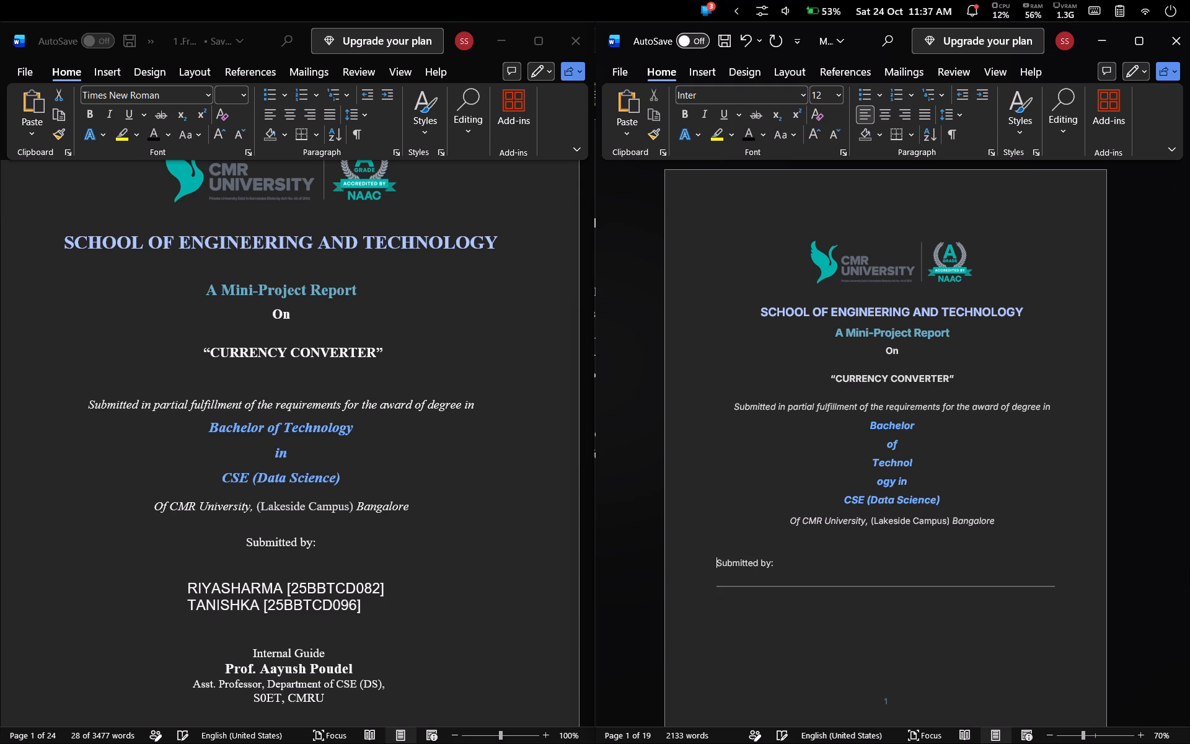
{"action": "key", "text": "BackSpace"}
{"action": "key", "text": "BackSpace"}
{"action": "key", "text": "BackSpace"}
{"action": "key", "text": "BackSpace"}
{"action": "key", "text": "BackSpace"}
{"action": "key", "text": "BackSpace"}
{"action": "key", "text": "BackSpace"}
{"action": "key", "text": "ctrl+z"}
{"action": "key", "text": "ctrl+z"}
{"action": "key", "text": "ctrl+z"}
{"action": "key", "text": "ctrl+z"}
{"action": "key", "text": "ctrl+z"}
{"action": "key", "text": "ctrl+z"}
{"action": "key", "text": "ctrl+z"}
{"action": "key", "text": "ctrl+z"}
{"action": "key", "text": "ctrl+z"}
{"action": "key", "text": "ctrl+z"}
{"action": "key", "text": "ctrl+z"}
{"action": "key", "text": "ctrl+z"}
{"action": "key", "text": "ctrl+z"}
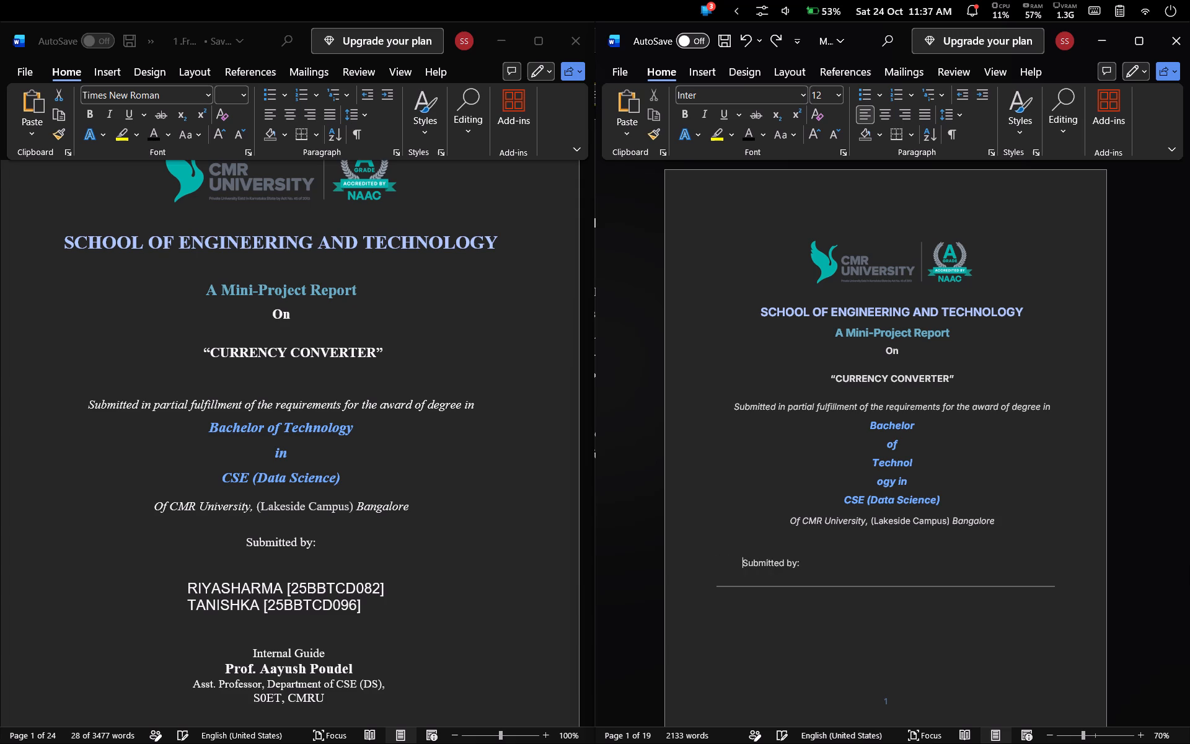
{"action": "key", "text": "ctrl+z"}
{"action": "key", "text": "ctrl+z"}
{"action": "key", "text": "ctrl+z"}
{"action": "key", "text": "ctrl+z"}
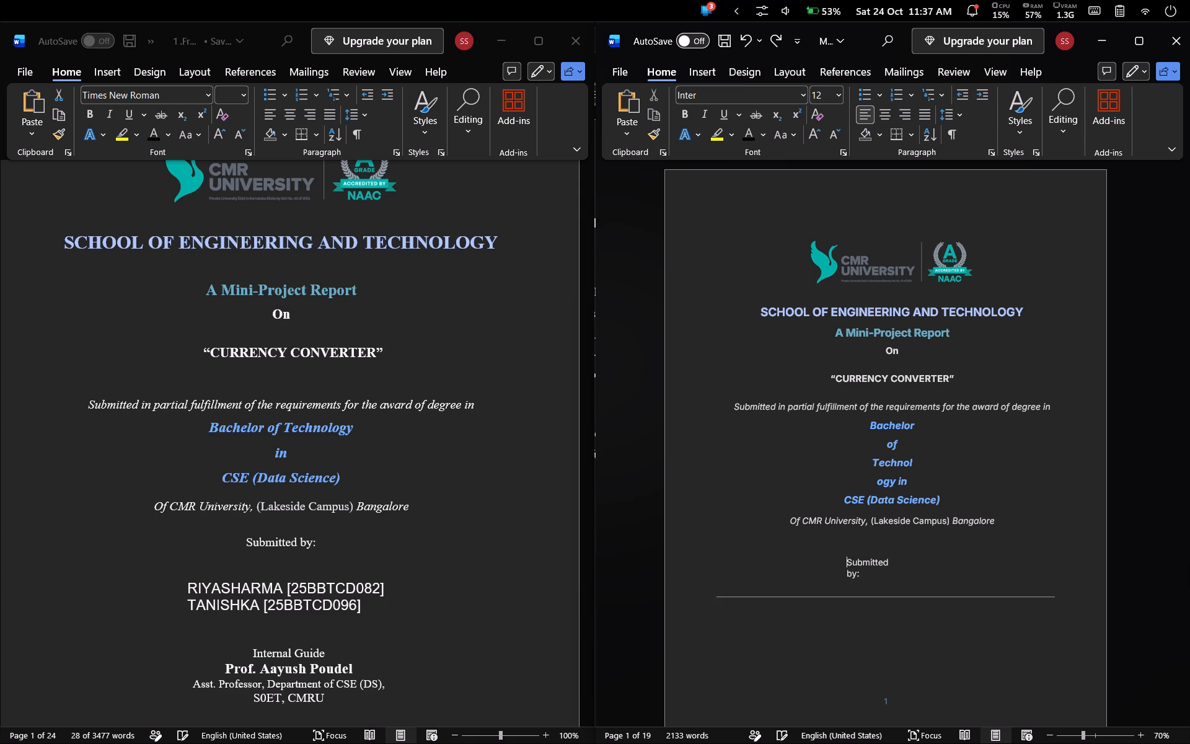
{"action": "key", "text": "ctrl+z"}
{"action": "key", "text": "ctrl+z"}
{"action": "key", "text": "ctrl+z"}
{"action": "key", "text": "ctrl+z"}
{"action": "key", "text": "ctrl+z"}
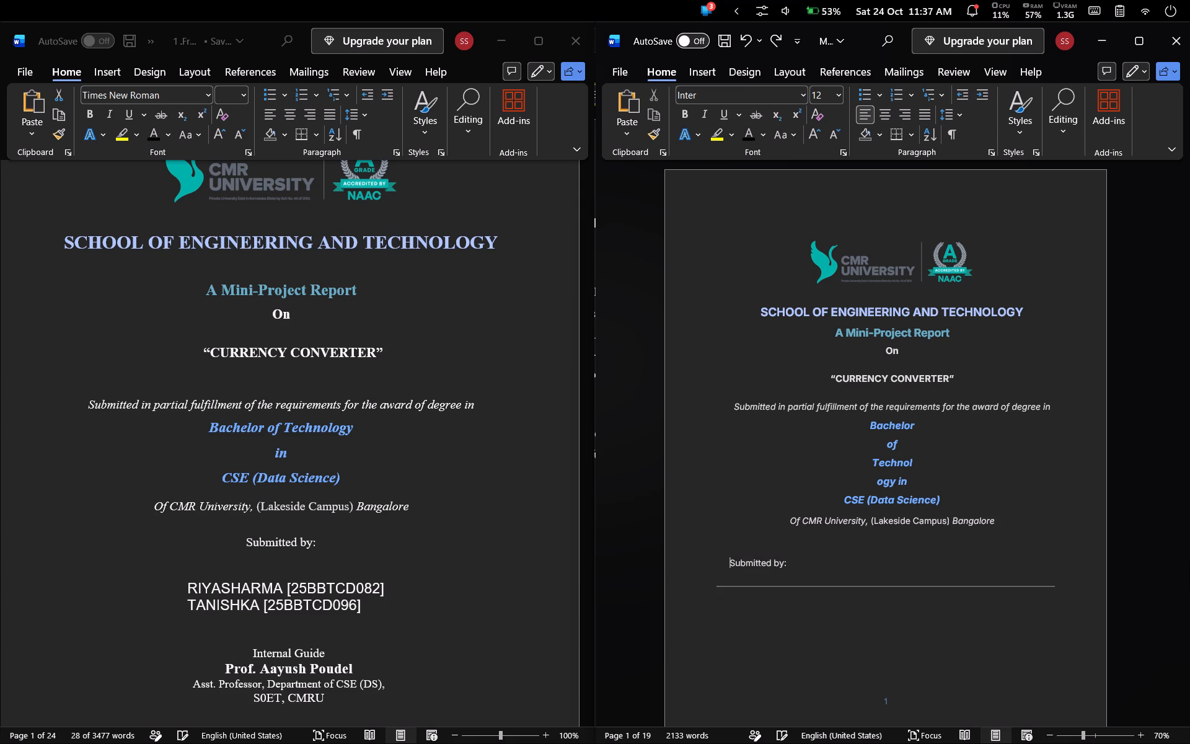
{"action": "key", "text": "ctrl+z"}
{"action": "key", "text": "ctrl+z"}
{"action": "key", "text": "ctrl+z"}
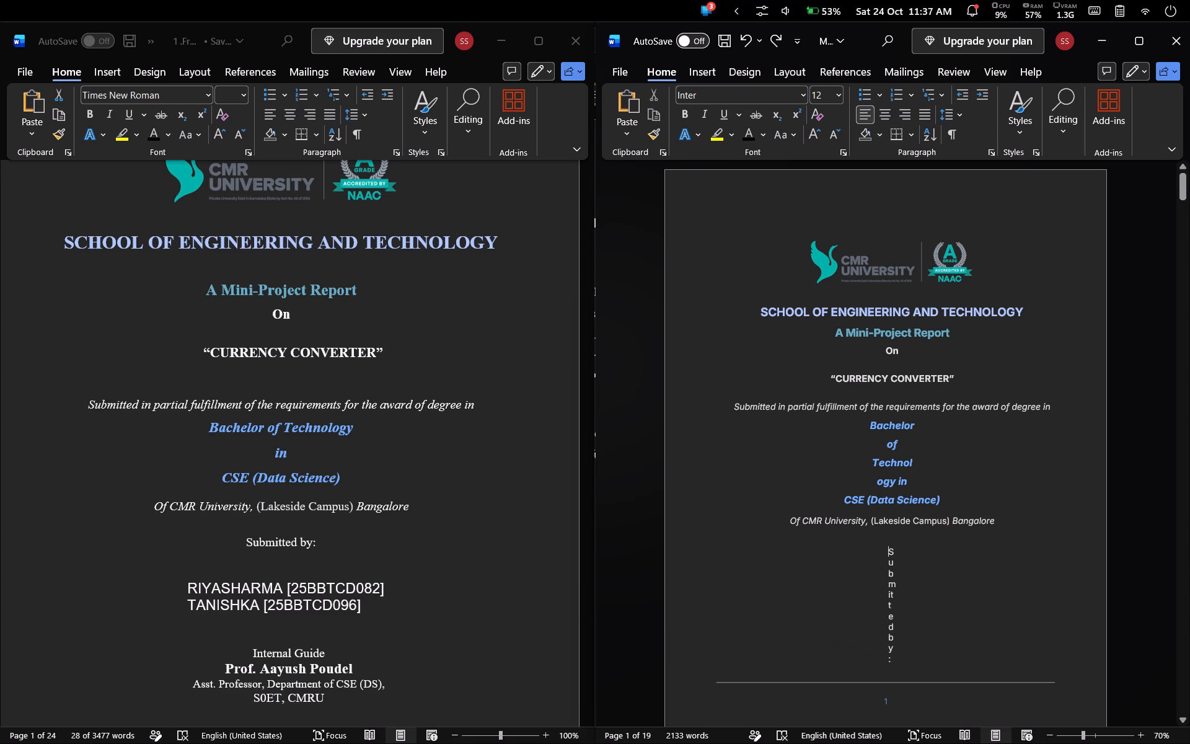
Delete the vertically broken "Submitted by:" line from the report's title page.
{"action": "left_click_drag", "start_coordinate": [875, 560], "coordinate": [930, 627]}
{"action": "left_click_drag", "start_coordinate": [930, 627], "coordinate": [932, 668]}
{"action": "key", "text": "BackSpace"}
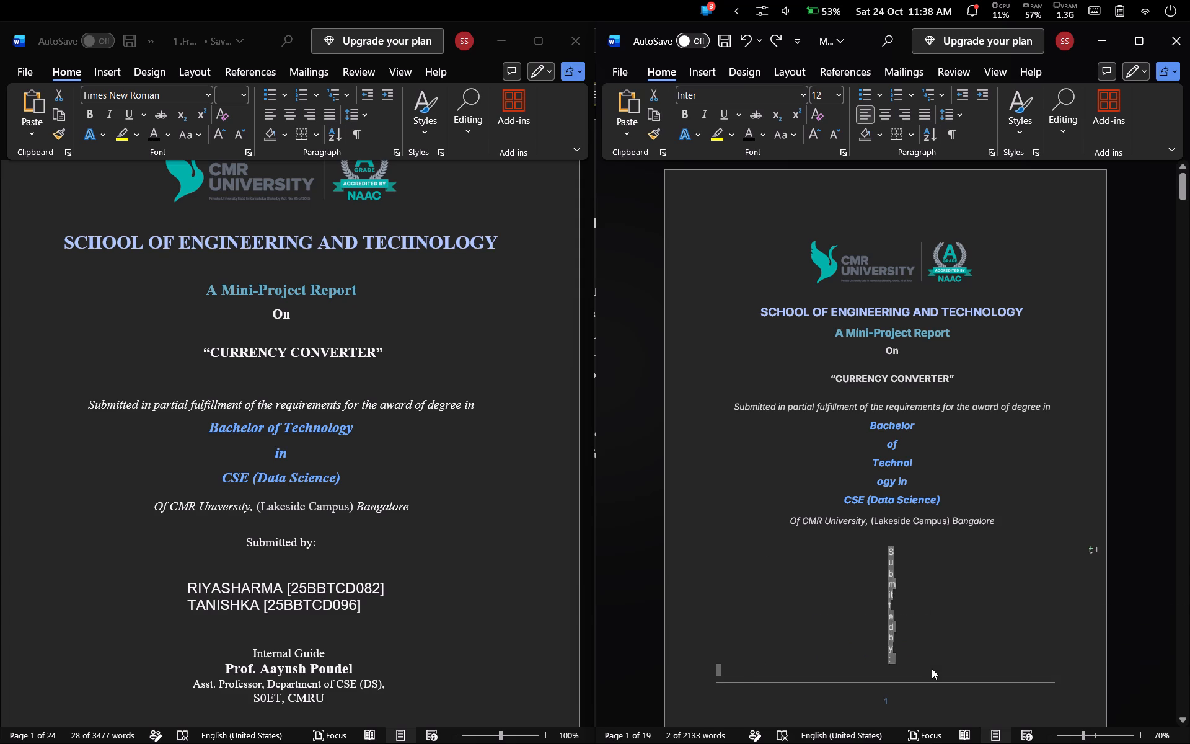
{"action": "left_click", "coordinate": [1014, 530]}
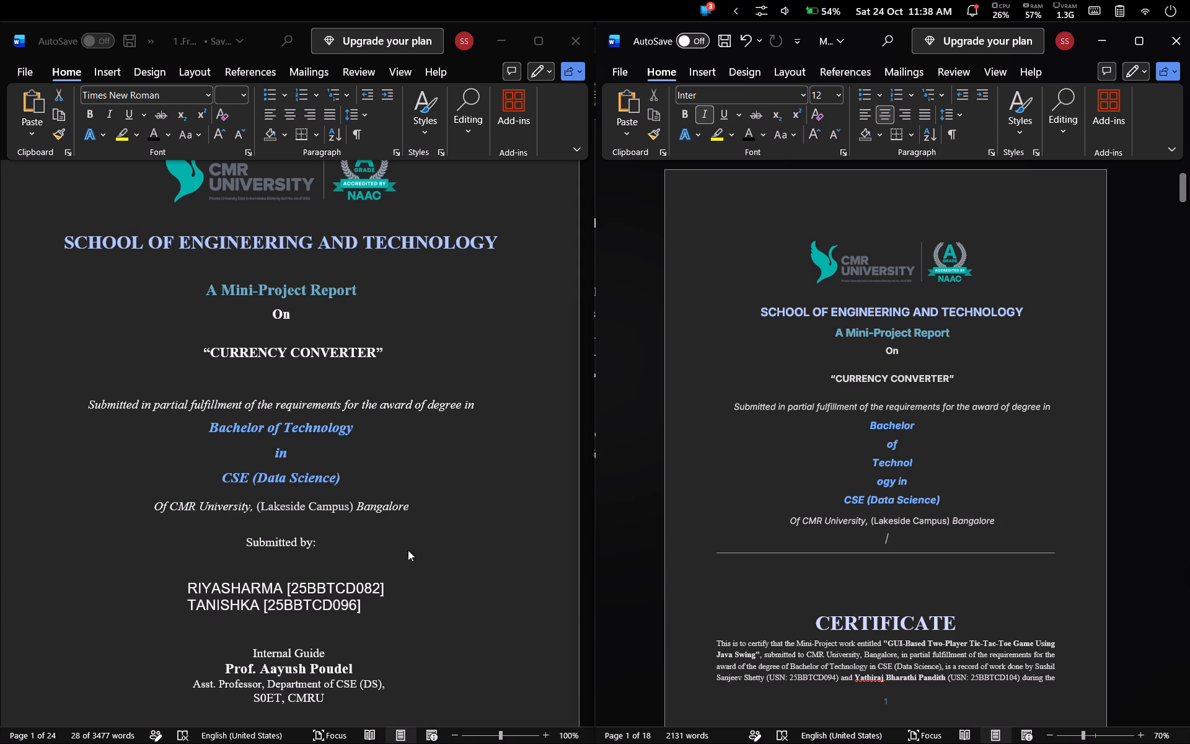
Copy only the "Submitted by:" line from the template's title page.
{"action": "left_click_drag", "start_coordinate": [234, 540], "coordinate": [332, 551]}
{"action": "left_click", "coordinate": [332, 551]}
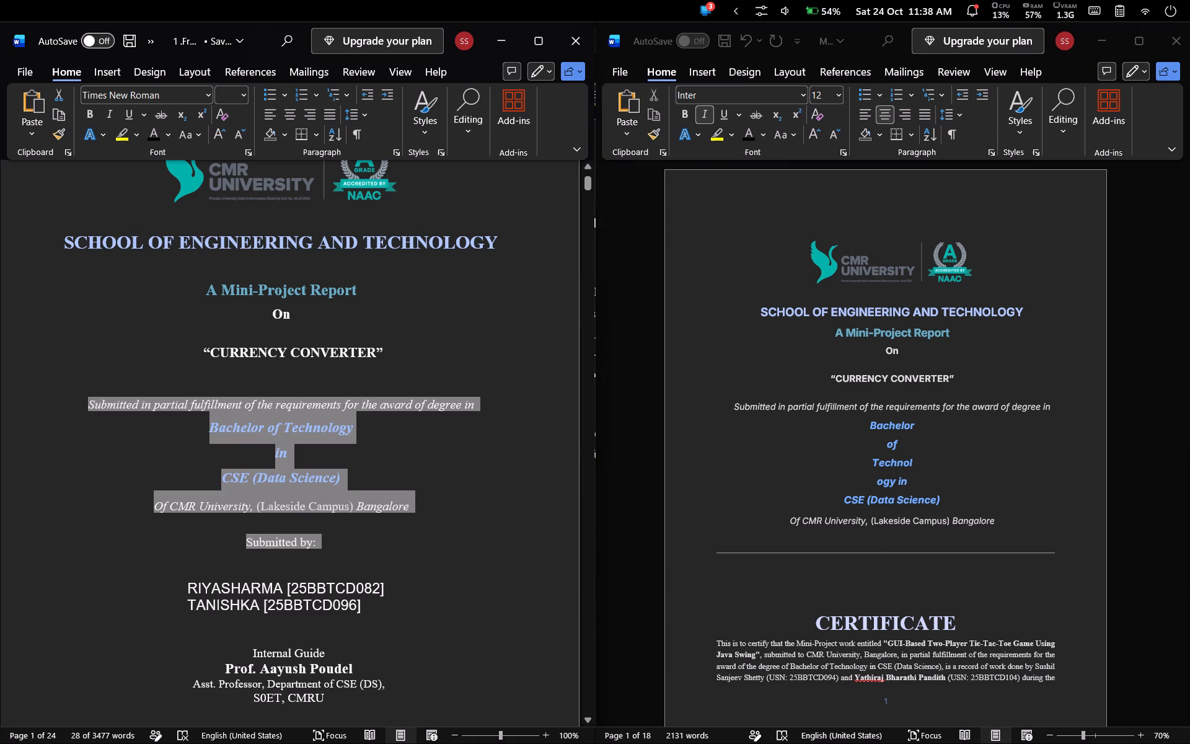
{"action": "left_click_drag", "start_coordinate": [332, 551], "coordinate": [264, 546]}
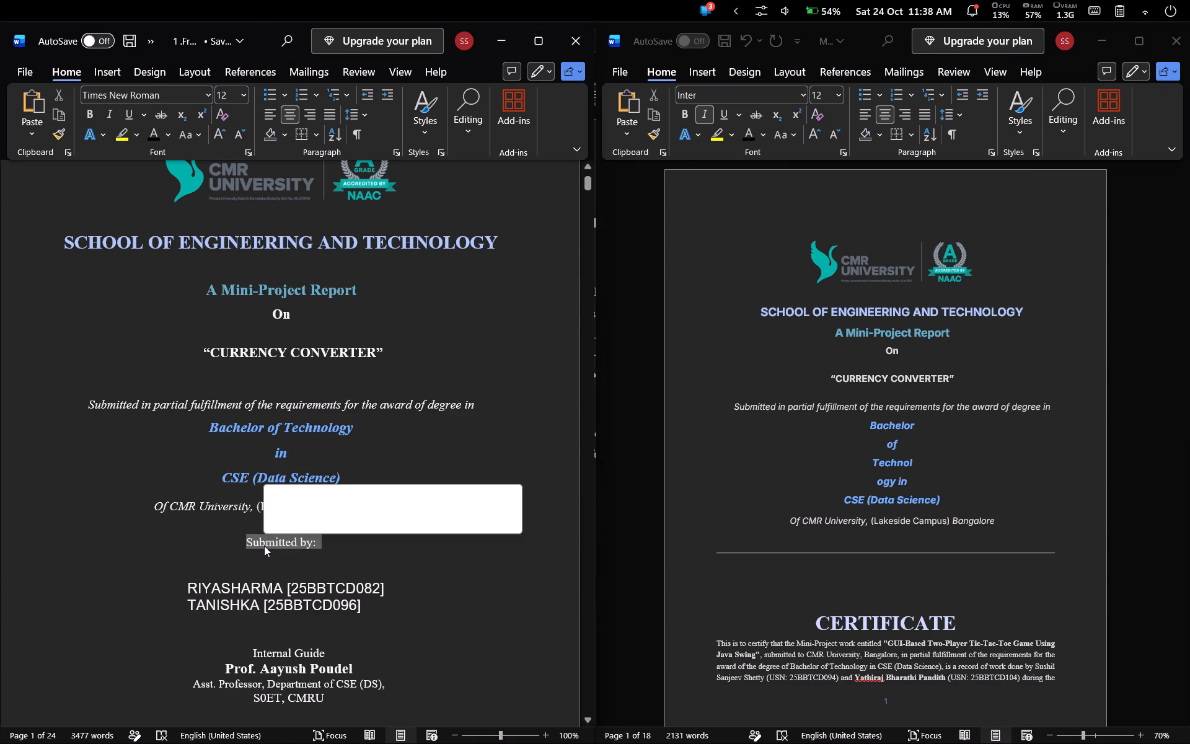
{"action": "key", "text": "ctrl+c"}
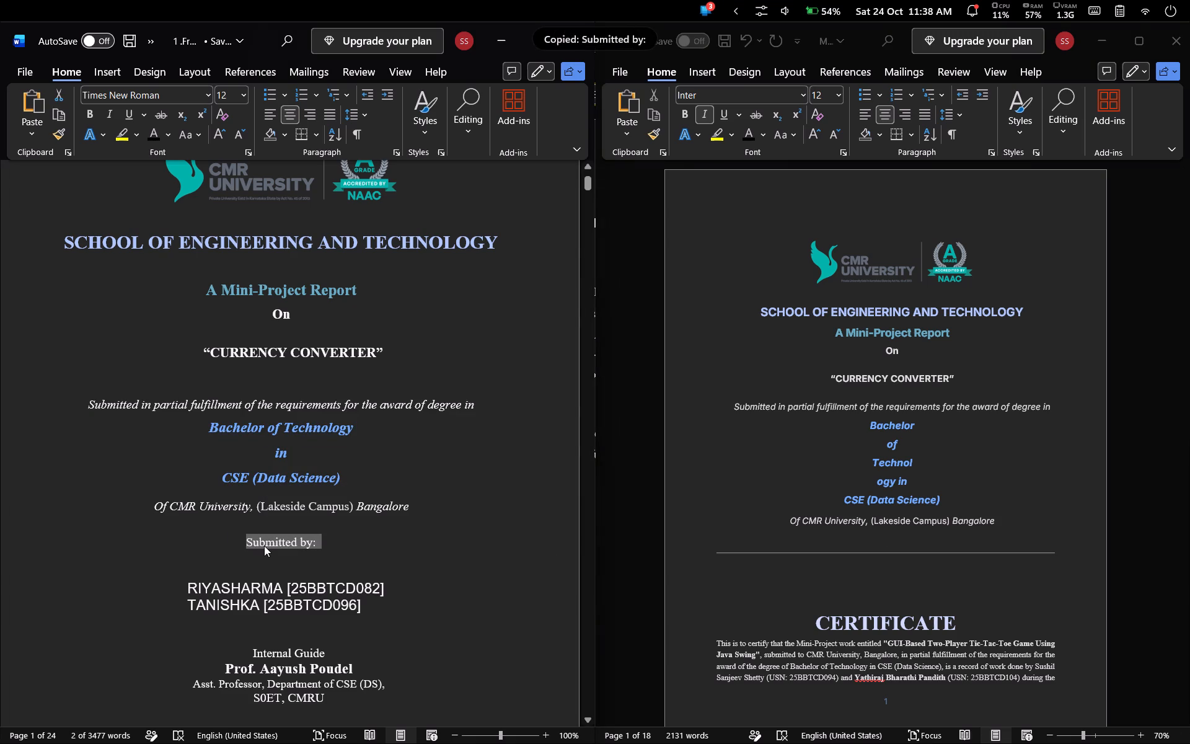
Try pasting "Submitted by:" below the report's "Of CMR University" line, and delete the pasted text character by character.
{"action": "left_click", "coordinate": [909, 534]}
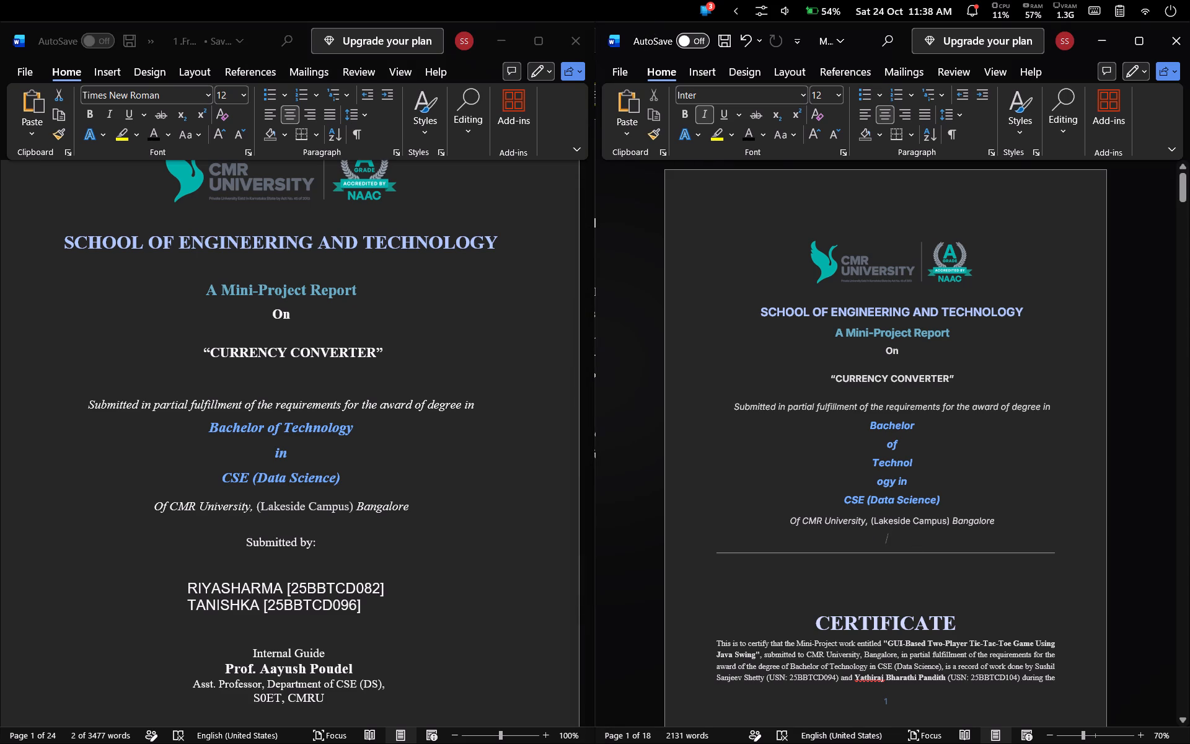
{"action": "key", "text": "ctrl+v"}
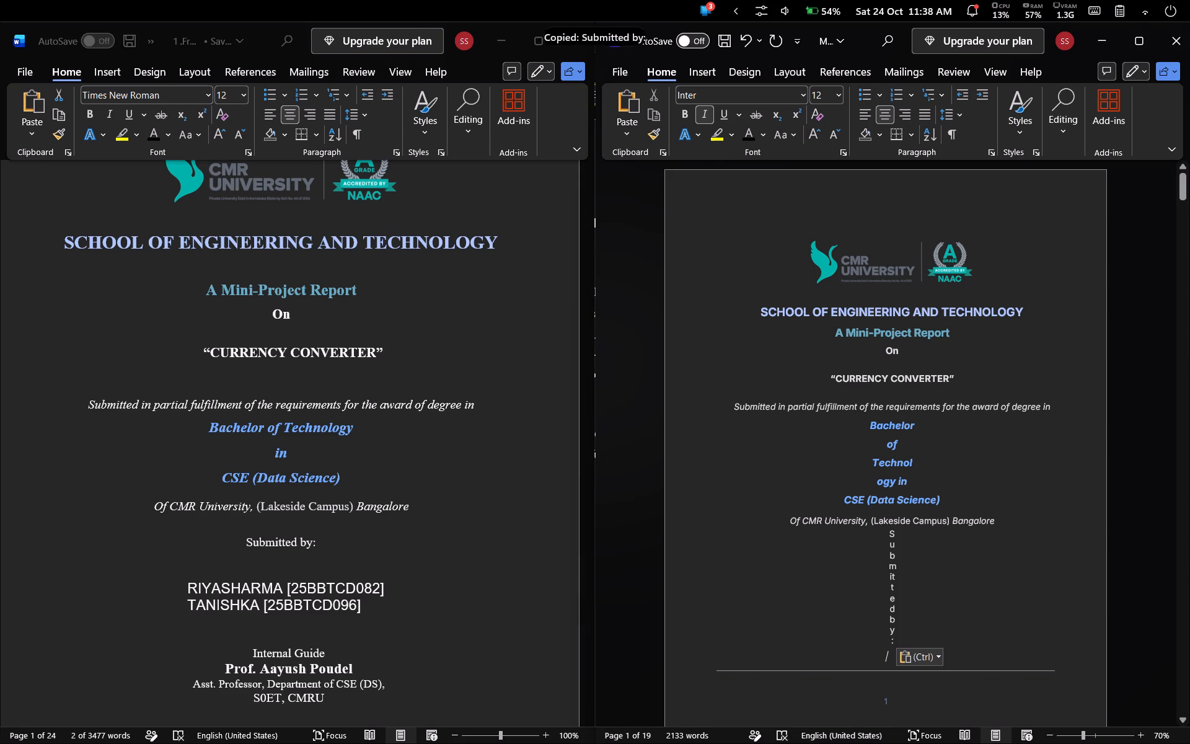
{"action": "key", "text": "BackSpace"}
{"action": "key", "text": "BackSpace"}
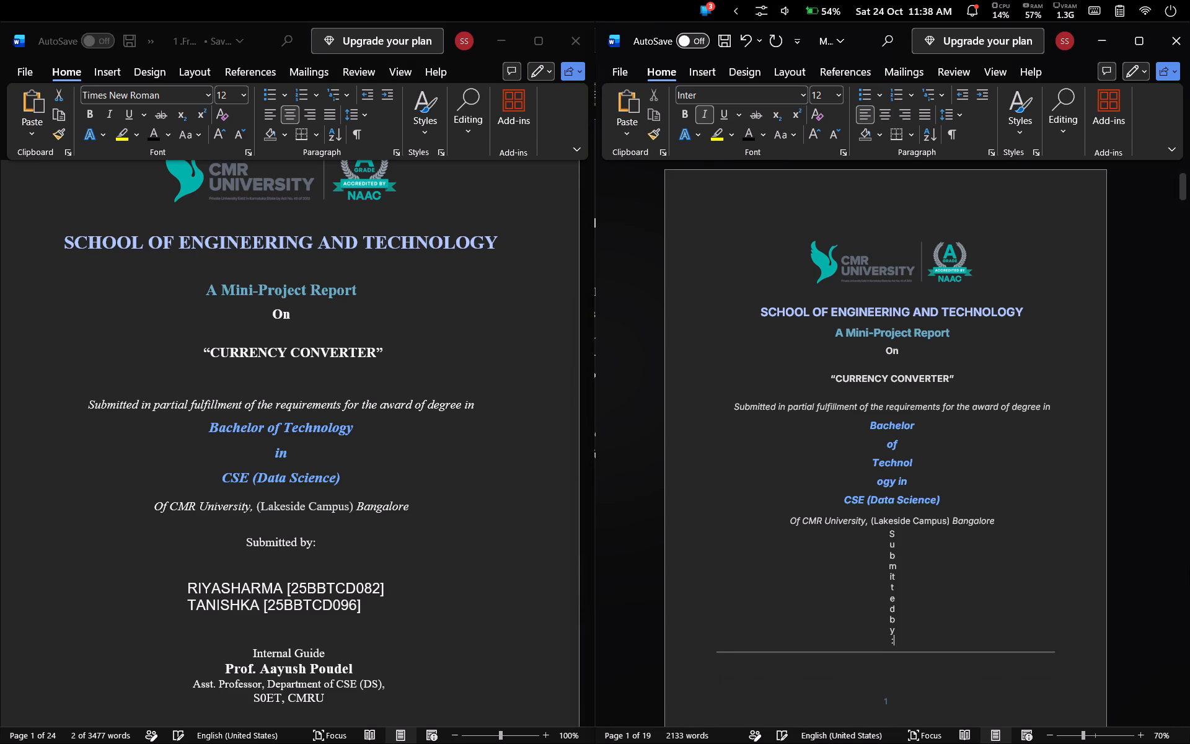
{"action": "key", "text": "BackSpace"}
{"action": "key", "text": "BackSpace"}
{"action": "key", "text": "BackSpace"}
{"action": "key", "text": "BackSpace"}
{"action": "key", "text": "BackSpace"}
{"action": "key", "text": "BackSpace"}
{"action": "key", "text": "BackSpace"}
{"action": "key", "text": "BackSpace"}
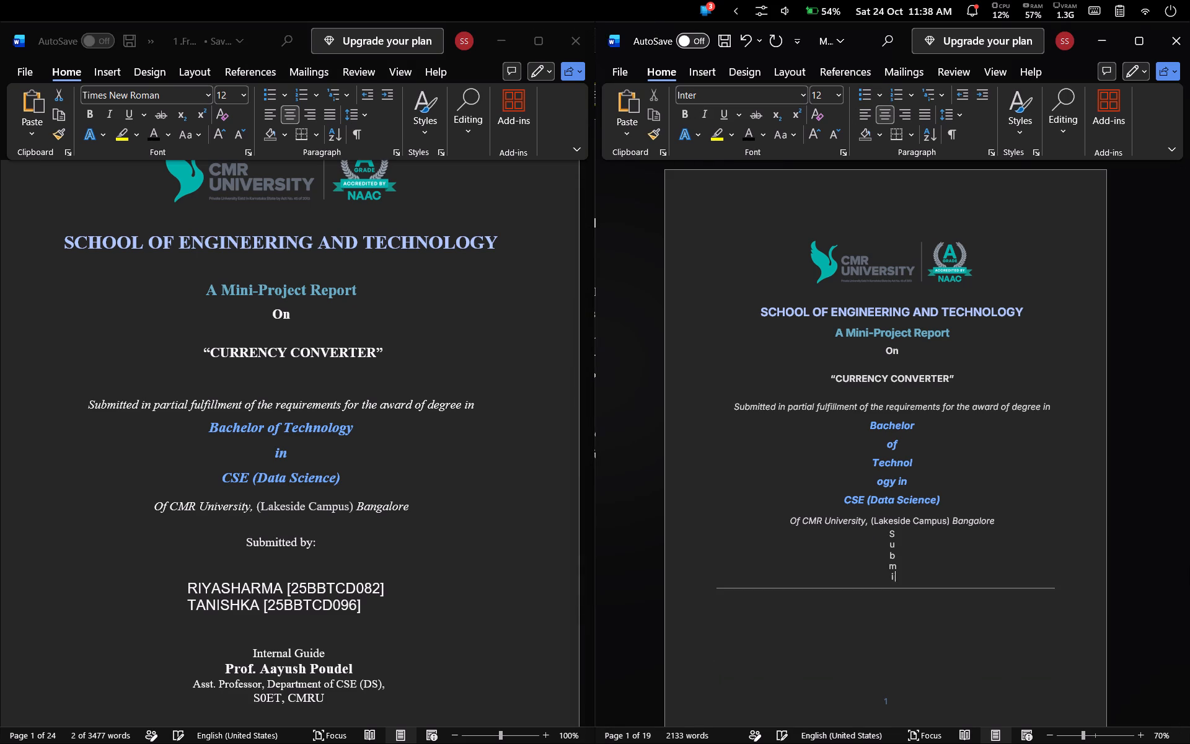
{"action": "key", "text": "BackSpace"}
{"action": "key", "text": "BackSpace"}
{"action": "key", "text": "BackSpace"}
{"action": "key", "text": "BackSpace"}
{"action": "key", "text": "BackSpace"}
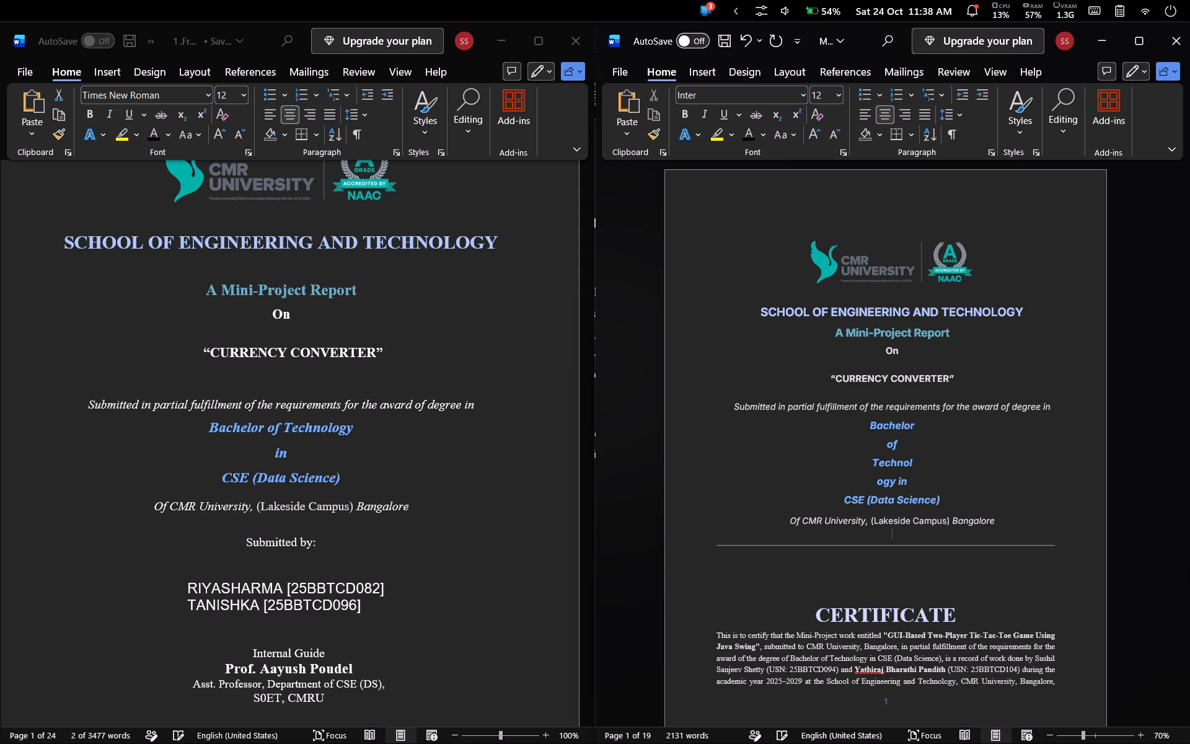
Paste "Submitted by:" below the report's "Of CMR University" line, keeping the source formatting.
{"action": "key", "text": "ctrl+v"}
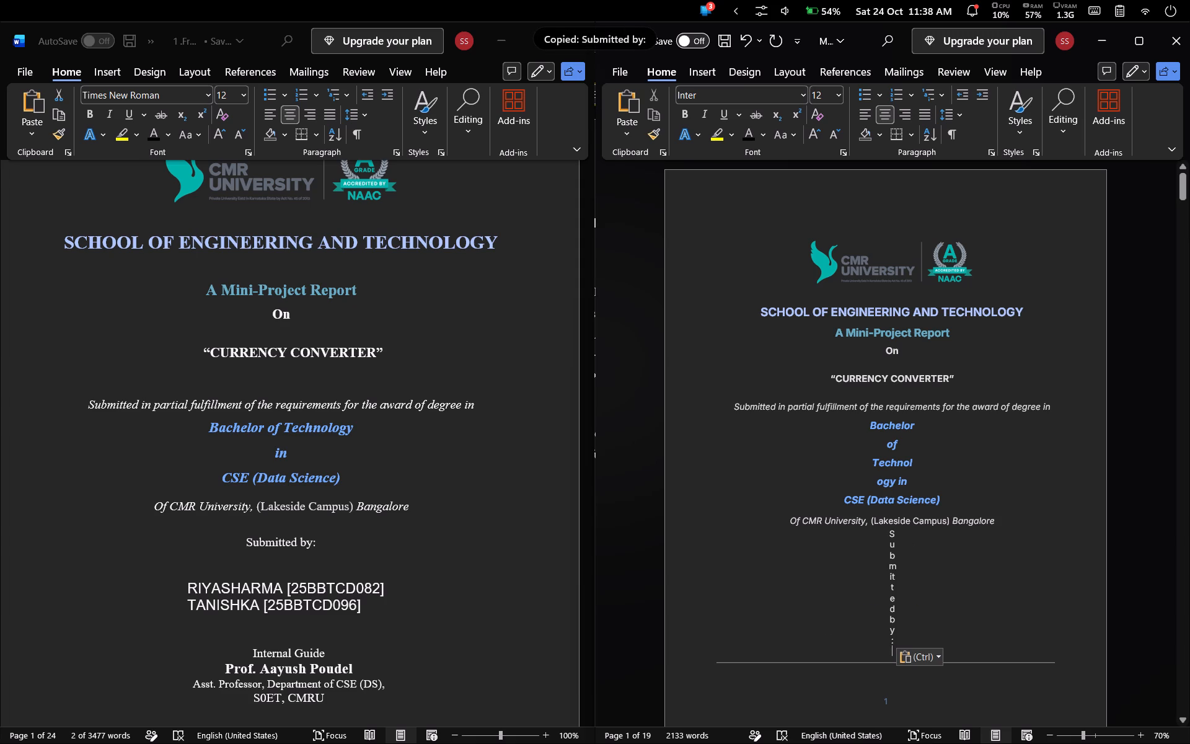
{"action": "left_click", "coordinate": [927, 666]}
{"action": "left_click", "coordinate": [927, 661]}
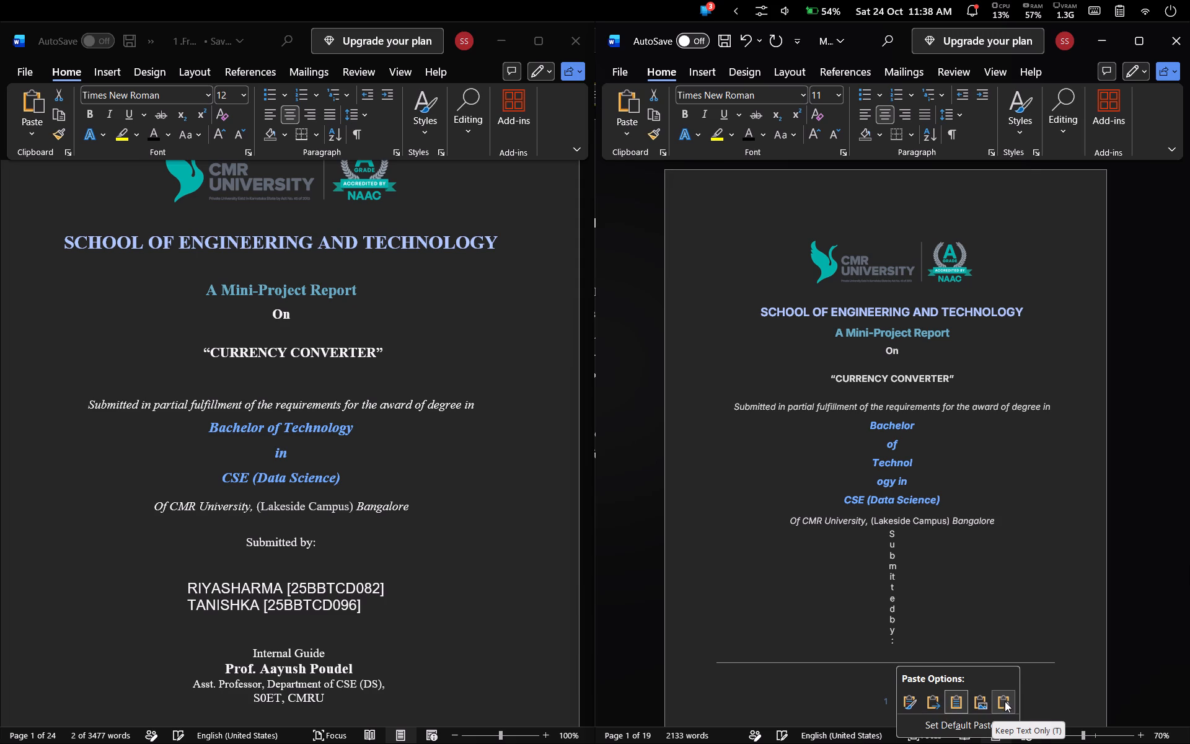
{"action": "left_click", "coordinate": [907, 699]}
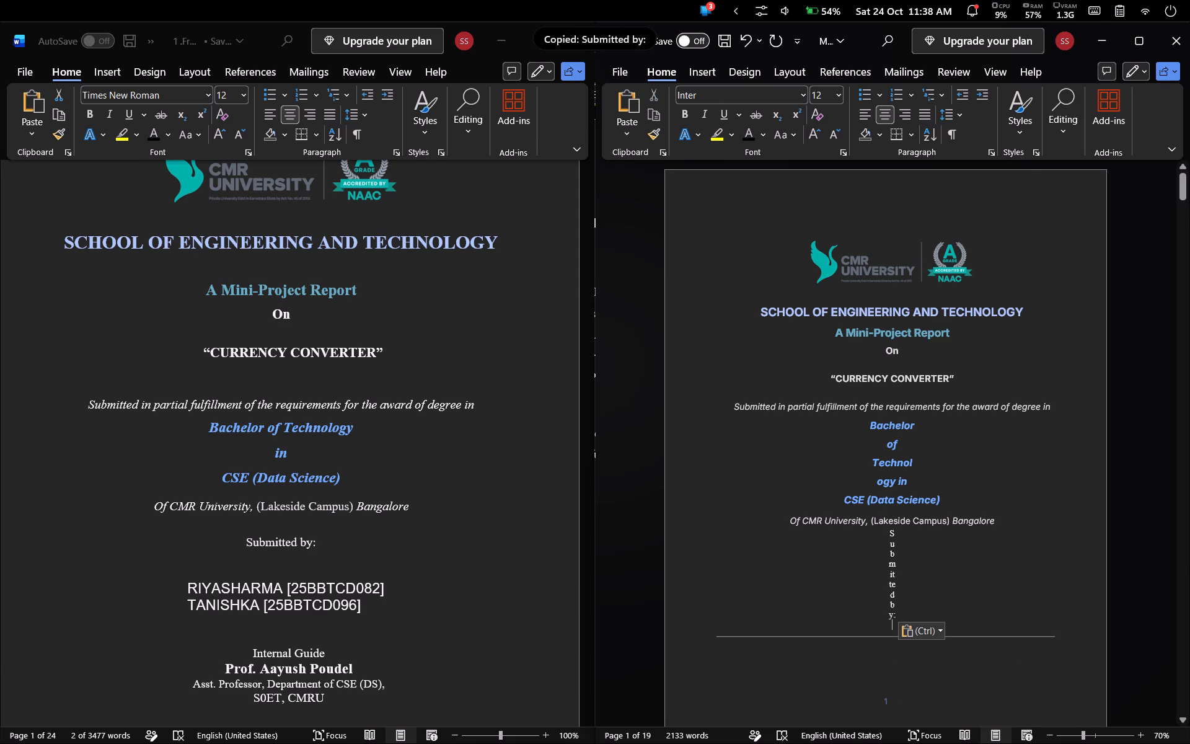
Remove the centring and indents from the pasted "Submitted by:" line so it starts at the page margin.
{"action": "left_click", "coordinate": [882, 536]}
{"action": "key", "text": "BackSpace"}
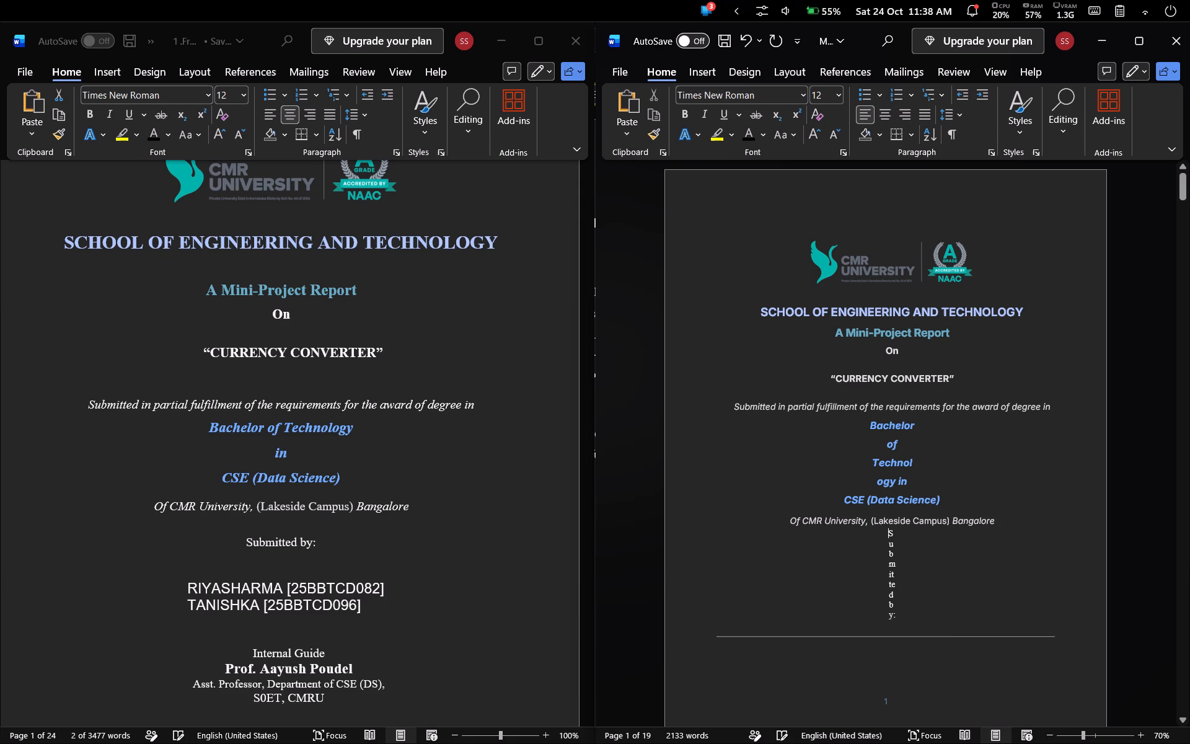
{"action": "key", "text": "BackSpace"}
{"action": "key", "text": "BackSpace"}
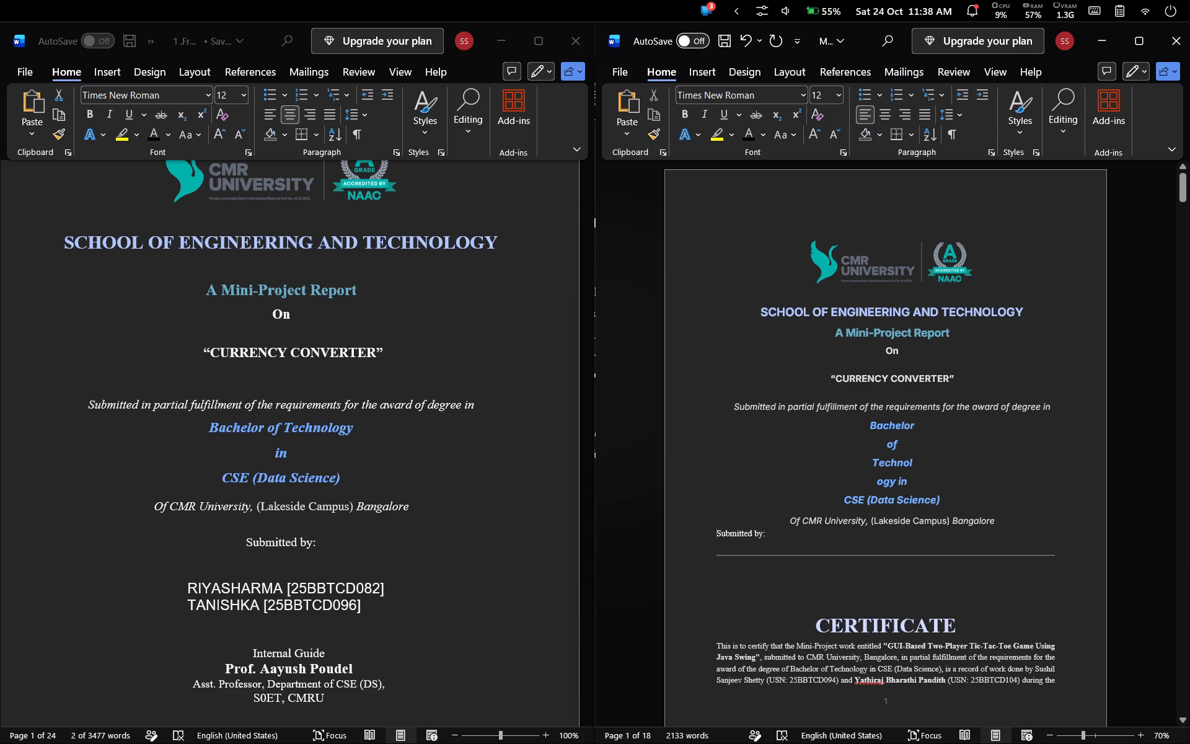
Insert a blank line between "Submitted by:" and the horizontal rule above the CERTIFICATE heading.
{"action": "left_click_drag", "start_coordinate": [707, 529], "coordinate": [710, 529]}
{"action": "left_click_drag", "start_coordinate": [710, 529], "coordinate": [973, 525]}
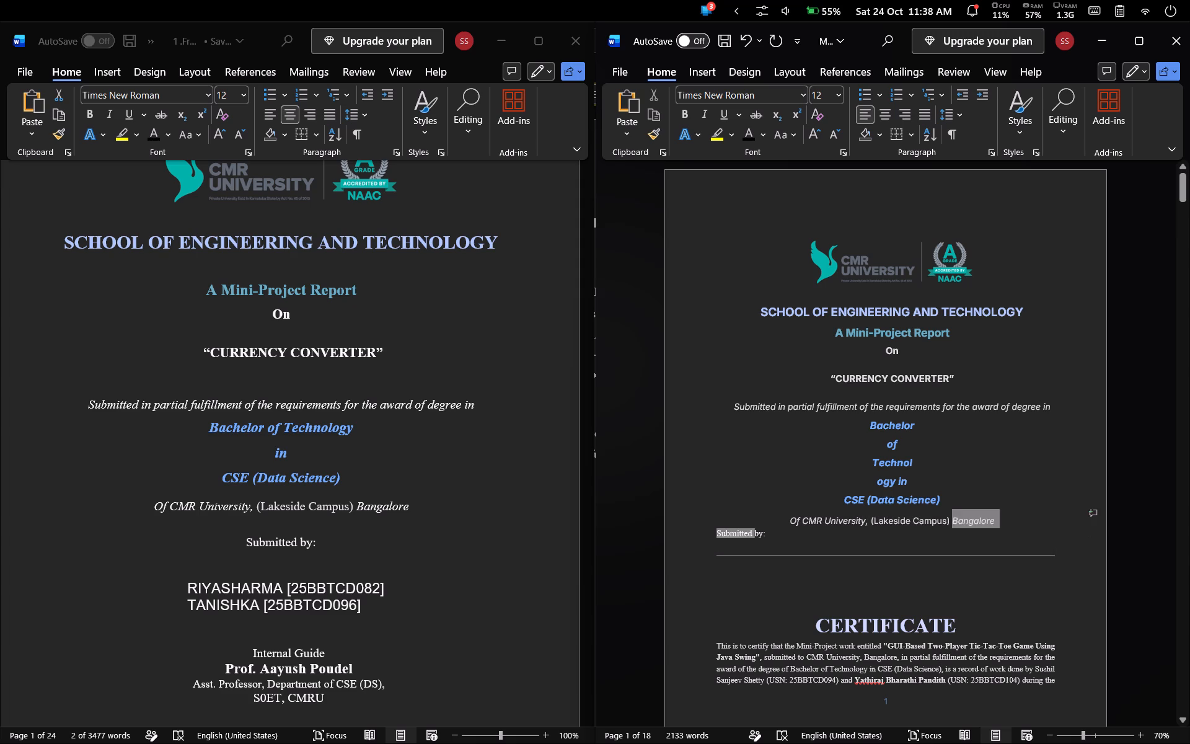
{"action": "left_click_drag", "start_coordinate": [973, 525], "coordinate": [980, 538]}
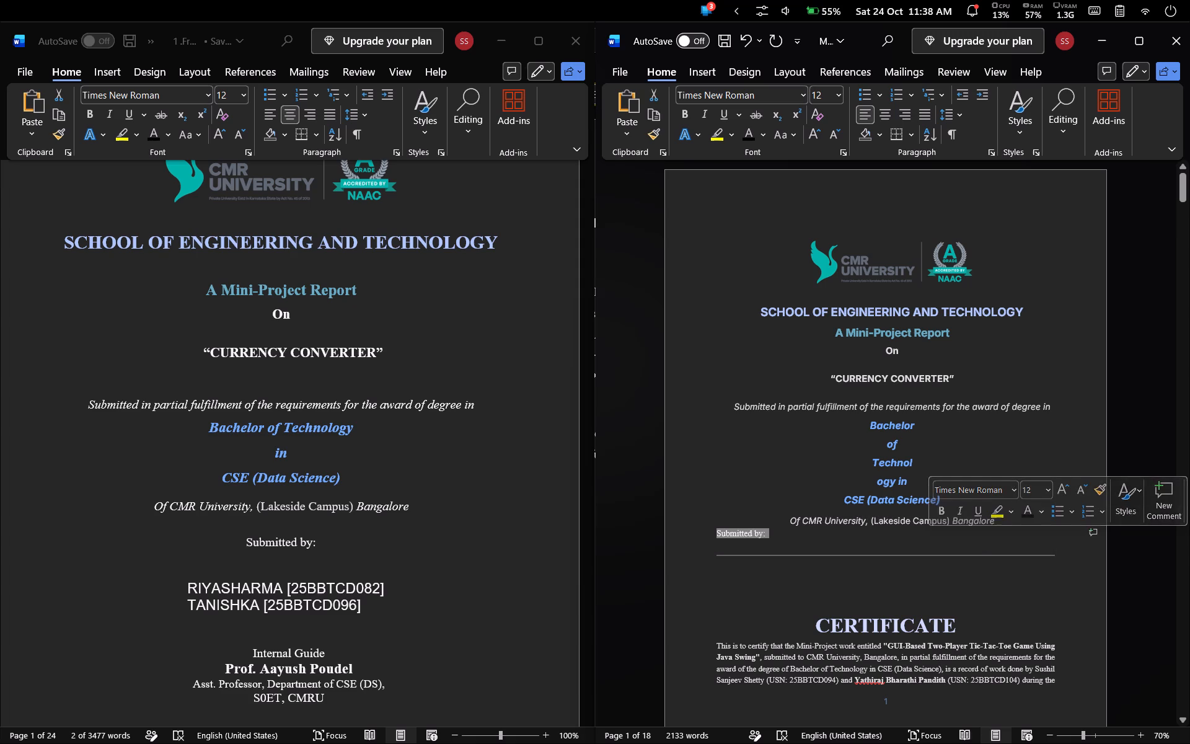
{"action": "left_click", "coordinate": [715, 552]}
{"action": "key", "text": "Return"}
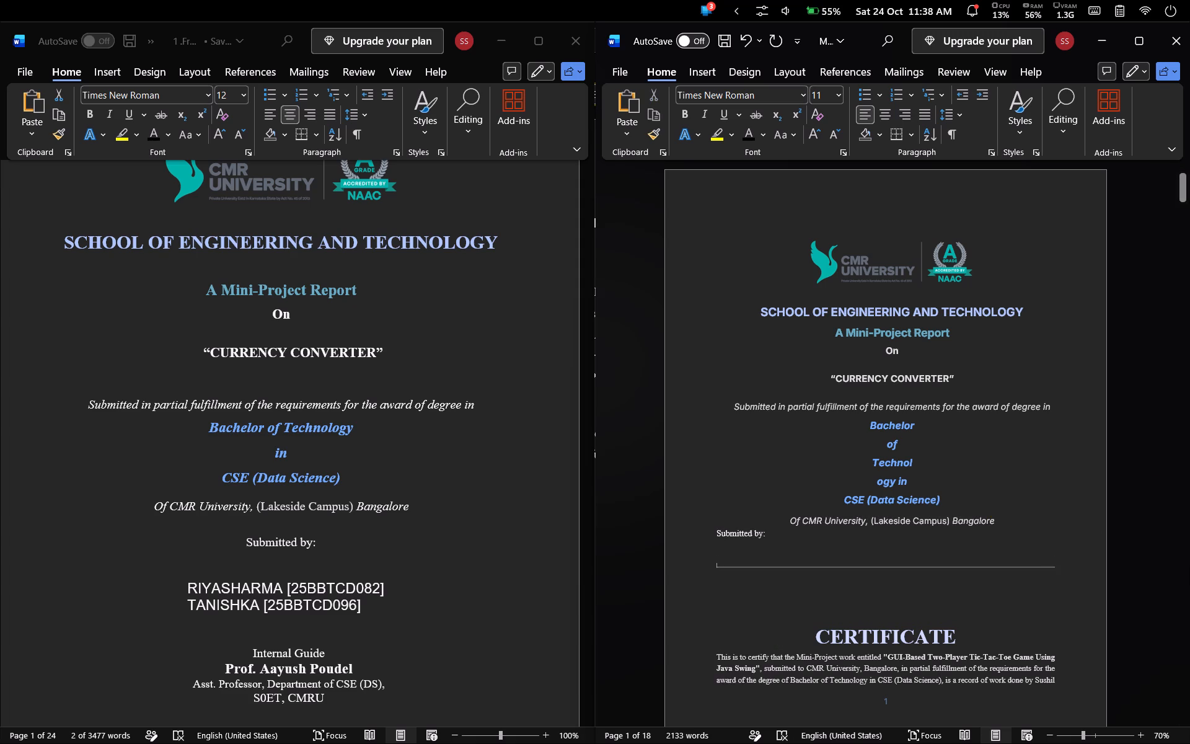
Insert nine blank lines between "Submitted by:" and the horizontal rule, pushing the CERTIFICATE heading onto the next page.
{"action": "key", "text": "Return"}
{"action": "key", "text": "Return"}
{"action": "key", "text": "Return"}
{"action": "key", "text": "Return"}
{"action": "key", "text": "Return"}
{"action": "key", "text": "Return"}
{"action": "key", "text": "Return"}
{"action": "key", "text": "Return"}
{"action": "key", "text": "Return"}
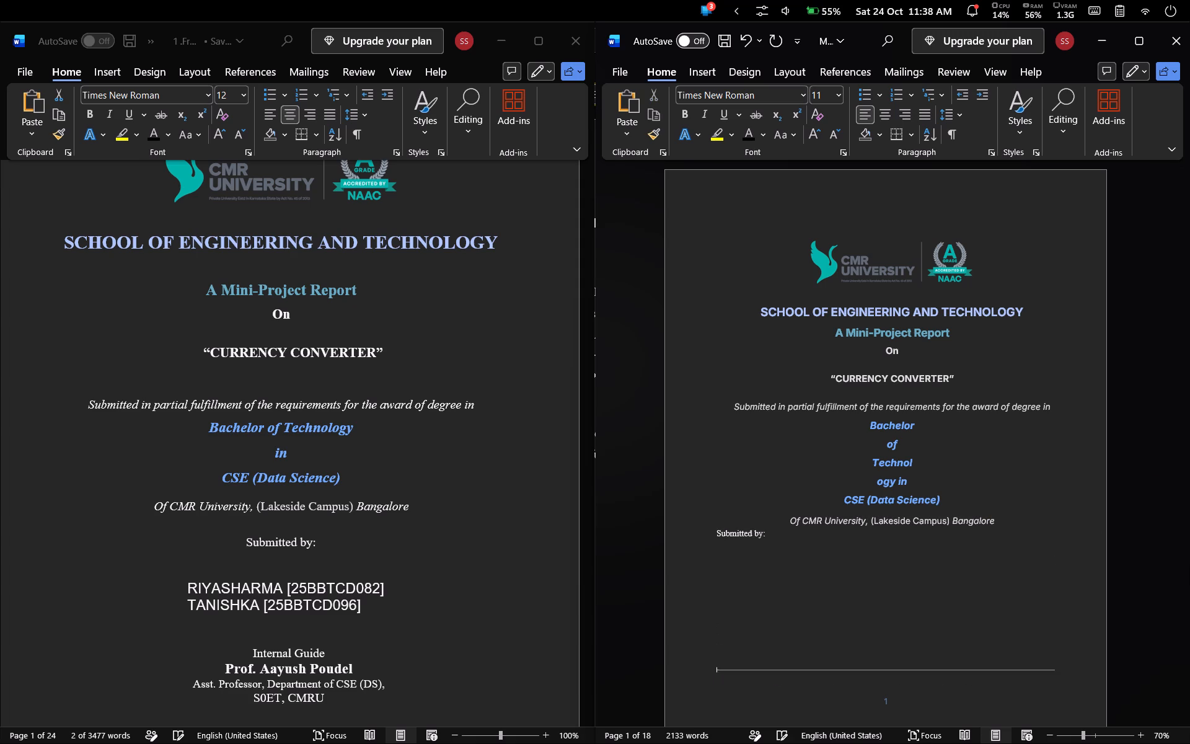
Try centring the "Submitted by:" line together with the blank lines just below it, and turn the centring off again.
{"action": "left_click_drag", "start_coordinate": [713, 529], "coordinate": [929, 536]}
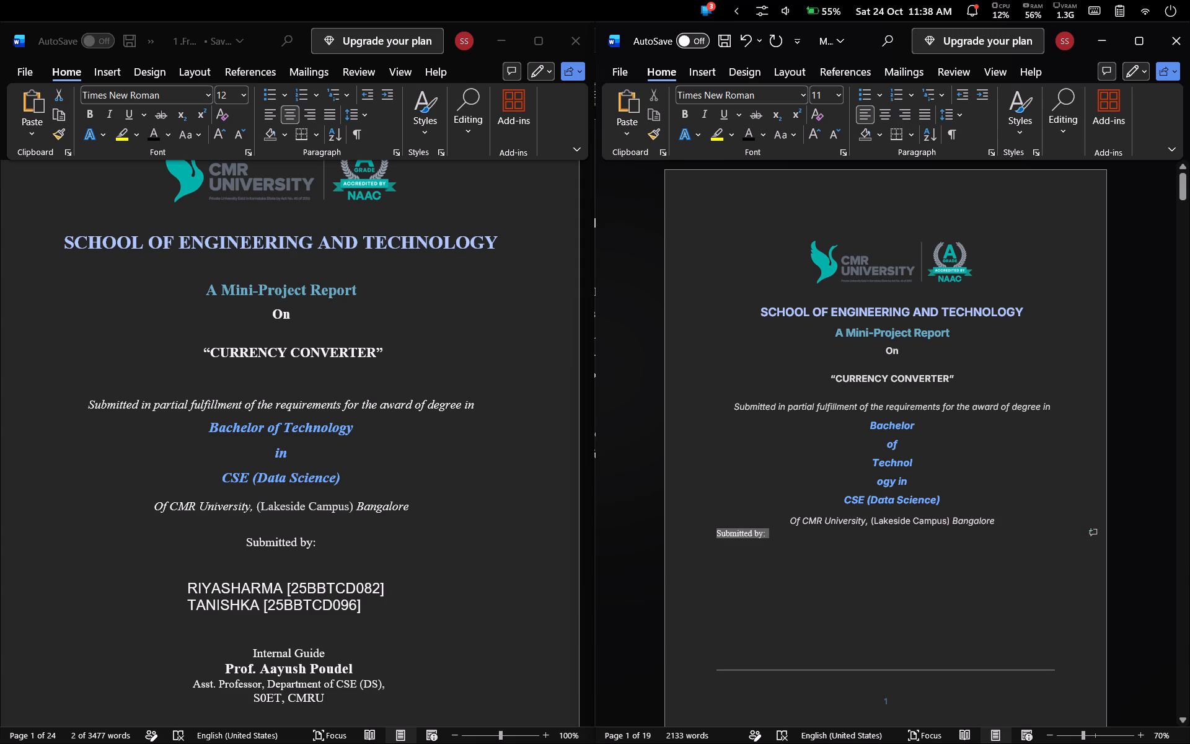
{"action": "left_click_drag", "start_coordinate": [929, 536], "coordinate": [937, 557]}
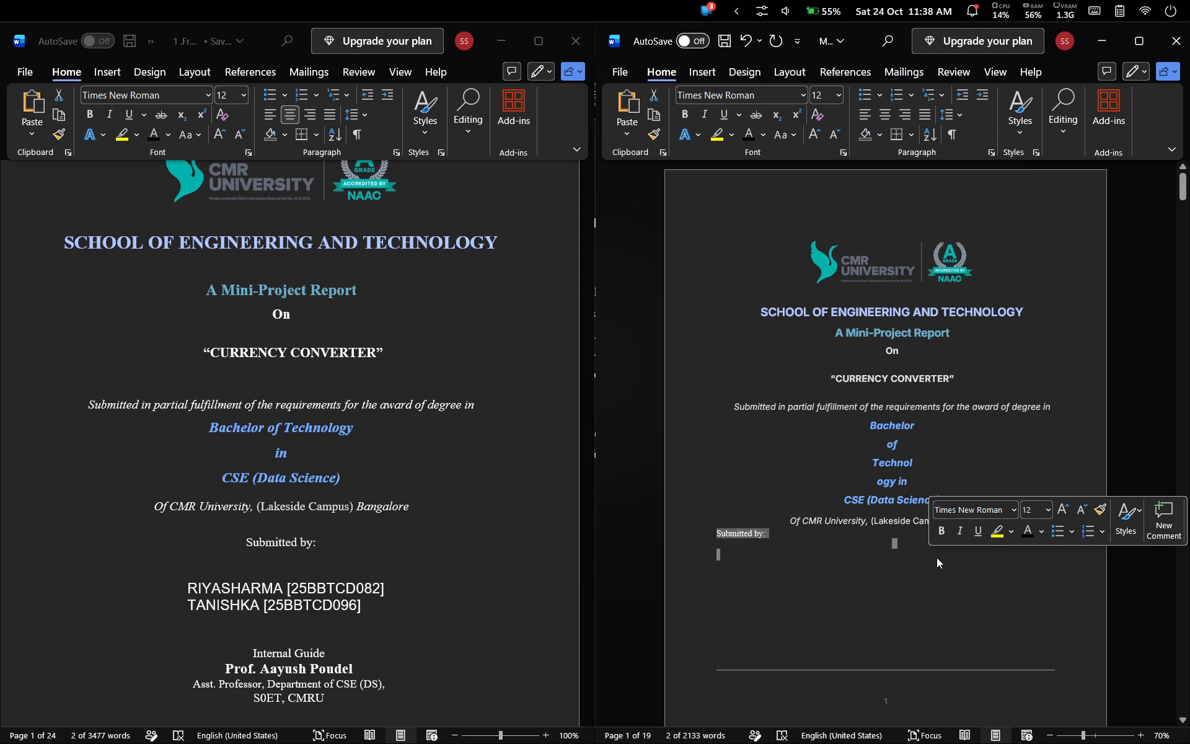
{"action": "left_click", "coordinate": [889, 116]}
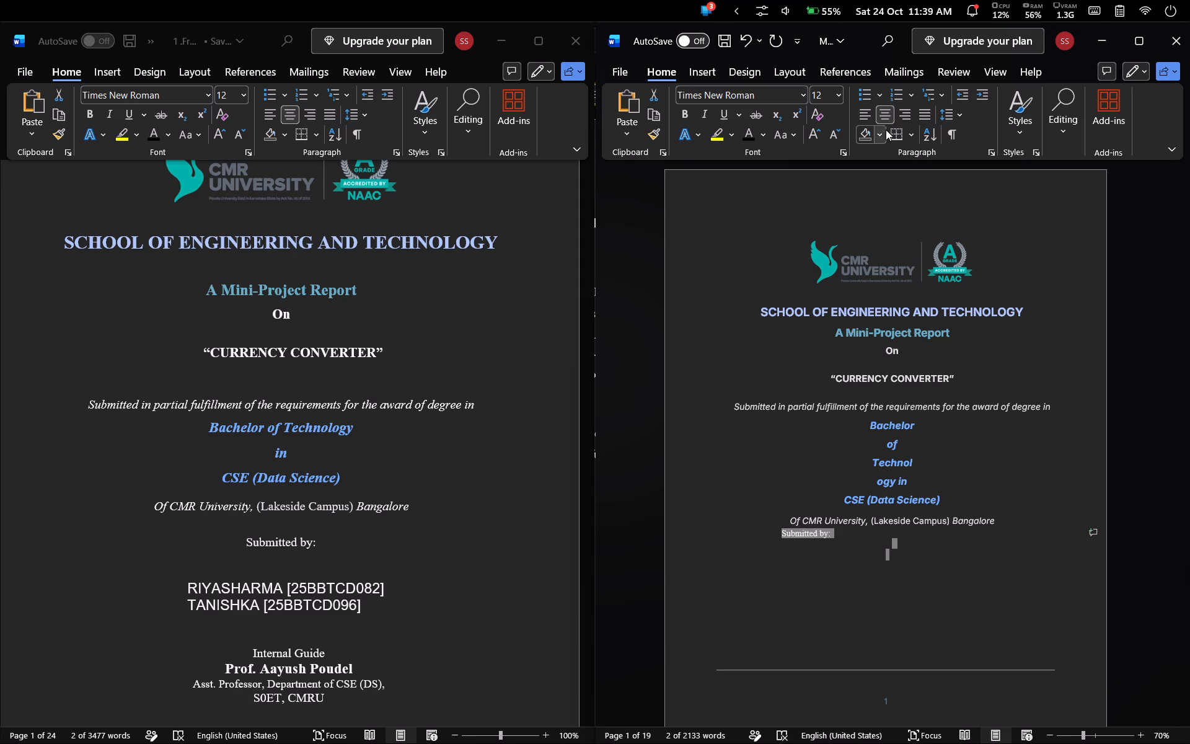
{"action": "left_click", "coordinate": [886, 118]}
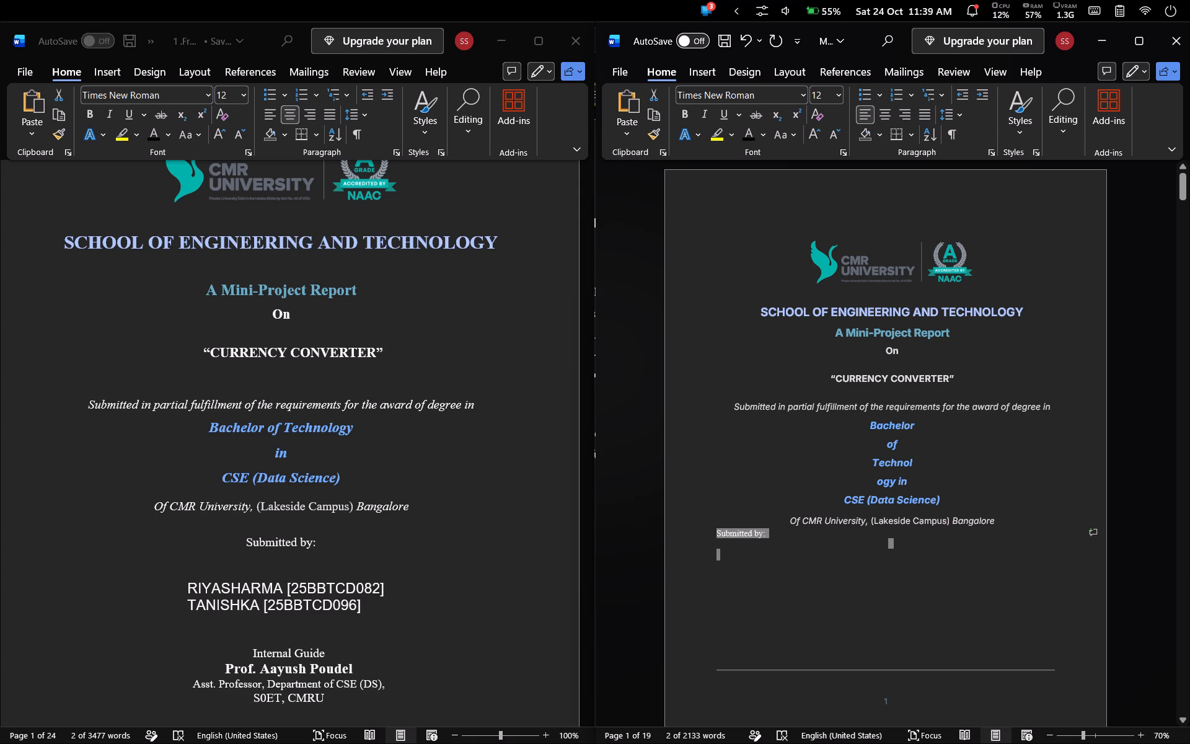
Delete the pasted "Submitted by:" line below the report's "Of CMR University" line.
{"action": "double_click", "coordinate": [713, 522]}
{"action": "left_click", "coordinate": [713, 522]}
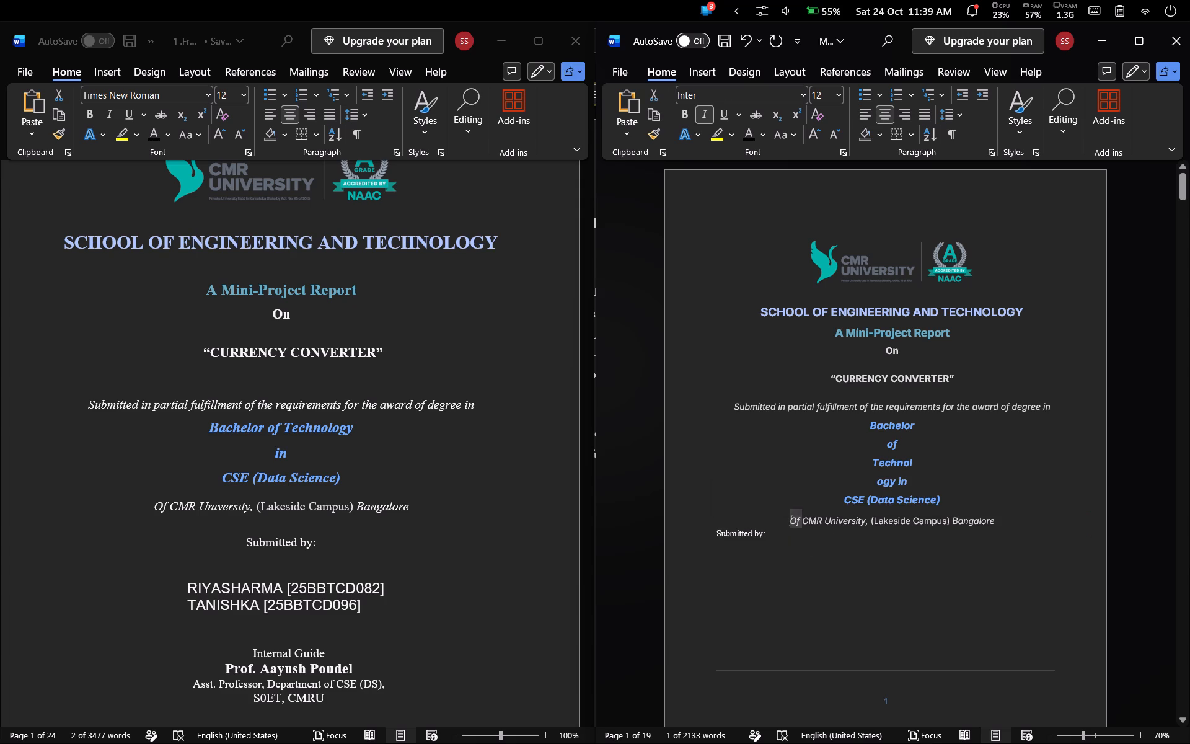
{"action": "left_click_drag", "start_coordinate": [703, 535], "coordinate": [783, 533]}
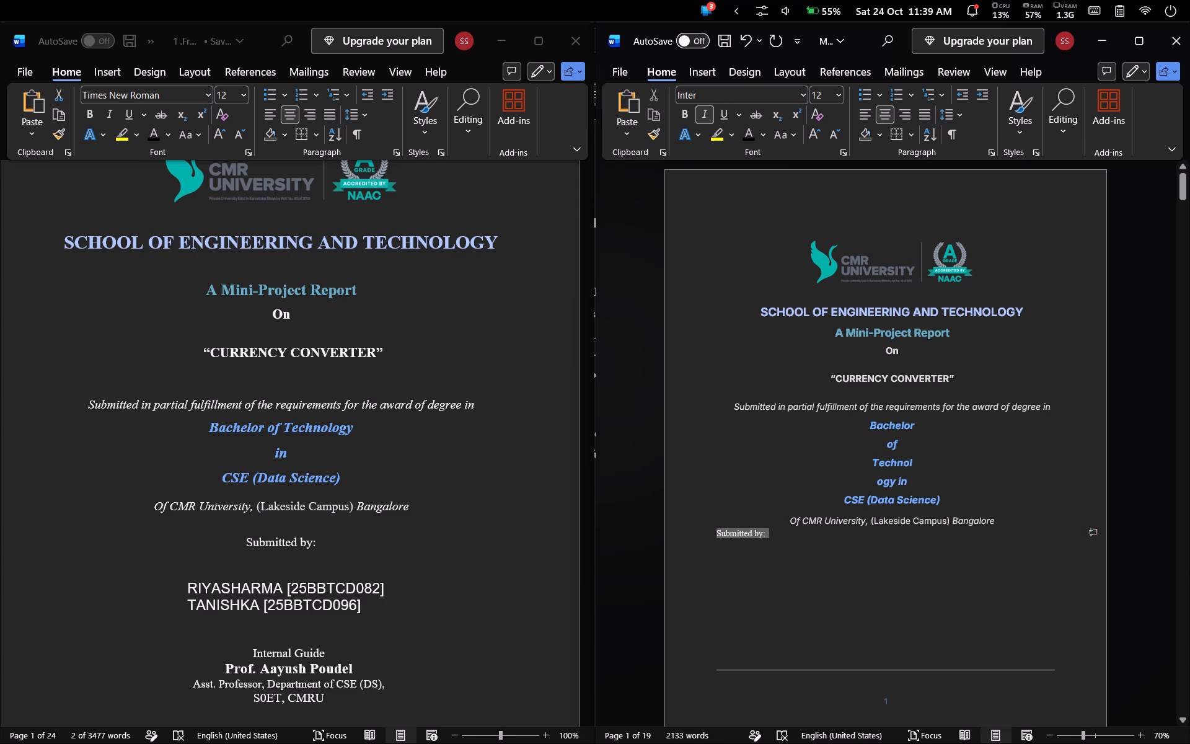
{"action": "left_click_drag", "start_coordinate": [783, 533], "coordinate": [789, 534]}
{"action": "key", "text": "BackSpace"}
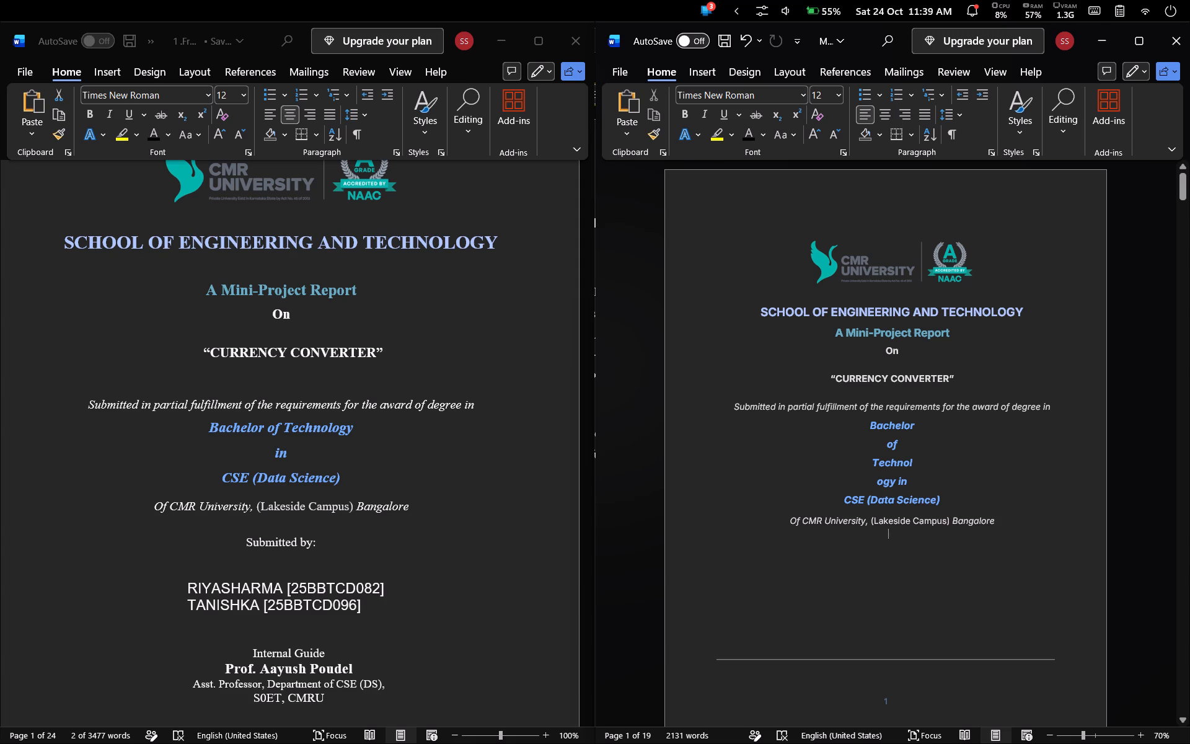
Start re-entering the deleted line by hand in the centred line below "Of CMR University", beginning with "S".
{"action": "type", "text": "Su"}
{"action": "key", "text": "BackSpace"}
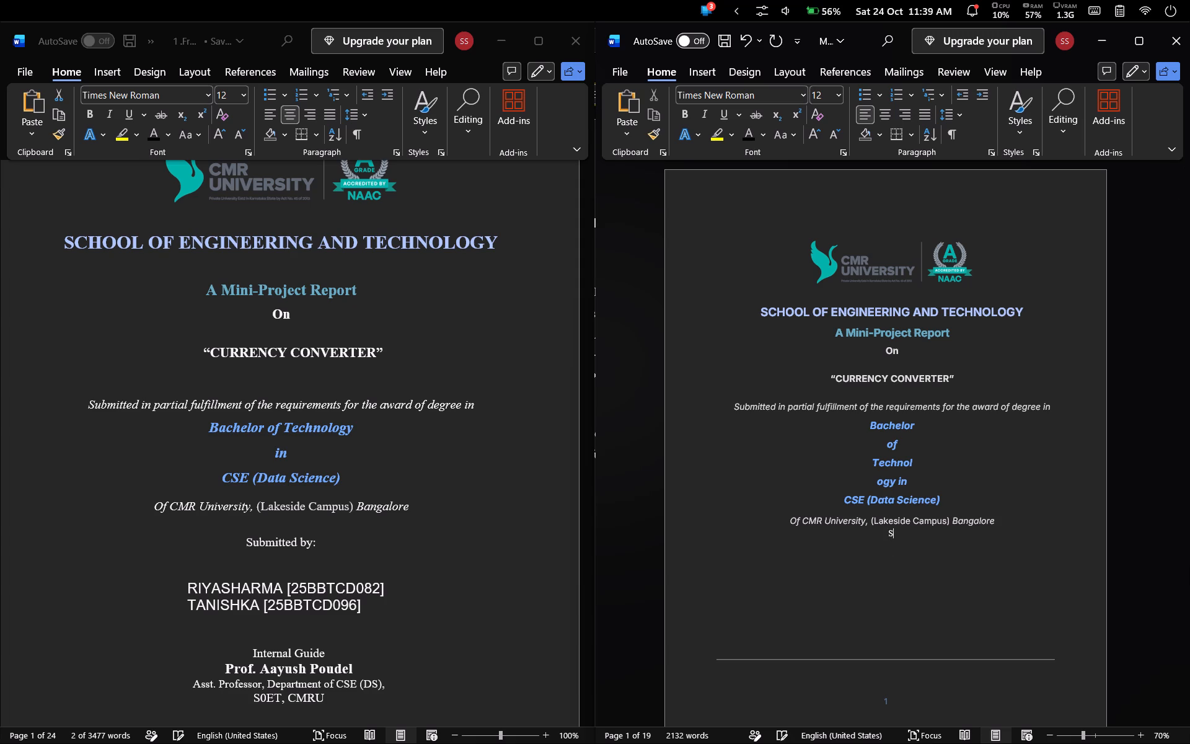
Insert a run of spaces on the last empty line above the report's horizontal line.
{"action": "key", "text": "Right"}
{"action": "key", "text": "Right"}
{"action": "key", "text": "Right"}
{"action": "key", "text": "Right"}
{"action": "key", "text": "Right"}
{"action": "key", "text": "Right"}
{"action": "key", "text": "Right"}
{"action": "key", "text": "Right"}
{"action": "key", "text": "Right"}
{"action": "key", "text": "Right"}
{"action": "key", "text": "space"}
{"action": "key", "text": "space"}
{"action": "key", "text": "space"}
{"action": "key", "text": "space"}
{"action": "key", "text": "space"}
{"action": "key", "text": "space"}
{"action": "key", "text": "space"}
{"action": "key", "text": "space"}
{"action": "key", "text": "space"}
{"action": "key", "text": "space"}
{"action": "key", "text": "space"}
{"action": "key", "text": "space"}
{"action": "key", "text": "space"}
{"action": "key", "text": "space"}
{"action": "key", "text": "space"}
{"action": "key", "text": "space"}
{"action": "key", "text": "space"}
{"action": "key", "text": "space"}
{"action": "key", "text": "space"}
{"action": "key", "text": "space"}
Delete the inserted spaces and the empty lines between the lone "S" and the horizontal line.
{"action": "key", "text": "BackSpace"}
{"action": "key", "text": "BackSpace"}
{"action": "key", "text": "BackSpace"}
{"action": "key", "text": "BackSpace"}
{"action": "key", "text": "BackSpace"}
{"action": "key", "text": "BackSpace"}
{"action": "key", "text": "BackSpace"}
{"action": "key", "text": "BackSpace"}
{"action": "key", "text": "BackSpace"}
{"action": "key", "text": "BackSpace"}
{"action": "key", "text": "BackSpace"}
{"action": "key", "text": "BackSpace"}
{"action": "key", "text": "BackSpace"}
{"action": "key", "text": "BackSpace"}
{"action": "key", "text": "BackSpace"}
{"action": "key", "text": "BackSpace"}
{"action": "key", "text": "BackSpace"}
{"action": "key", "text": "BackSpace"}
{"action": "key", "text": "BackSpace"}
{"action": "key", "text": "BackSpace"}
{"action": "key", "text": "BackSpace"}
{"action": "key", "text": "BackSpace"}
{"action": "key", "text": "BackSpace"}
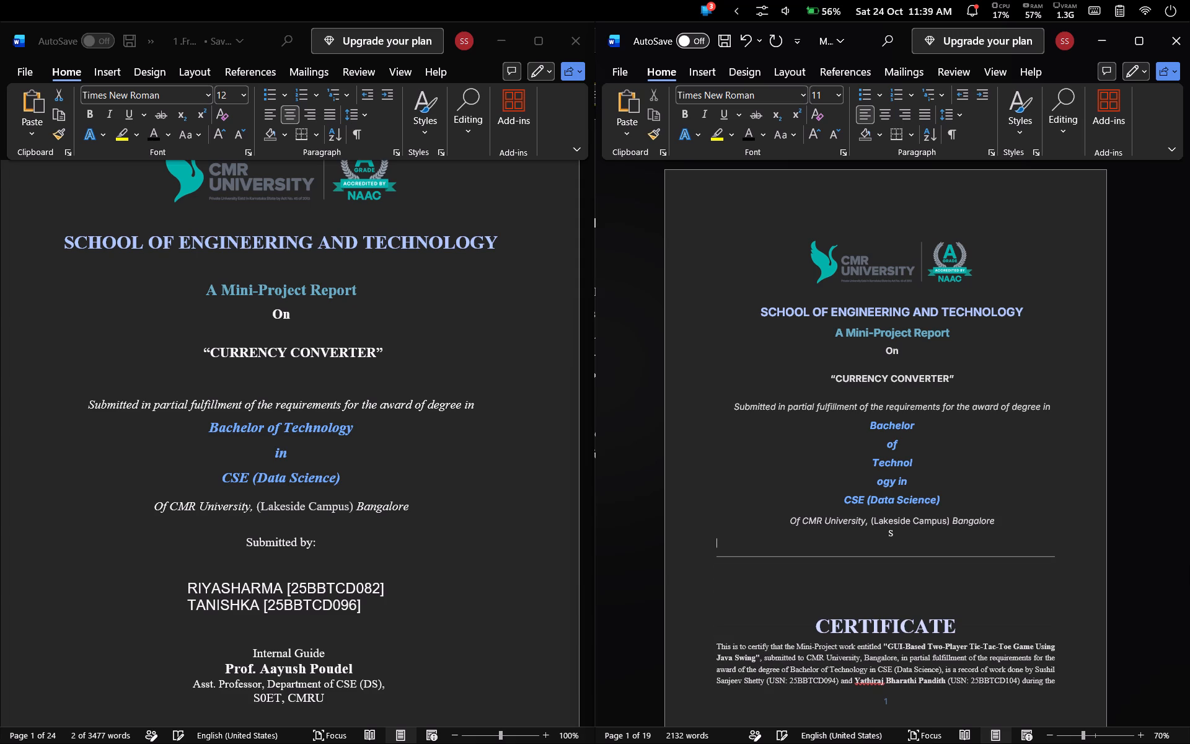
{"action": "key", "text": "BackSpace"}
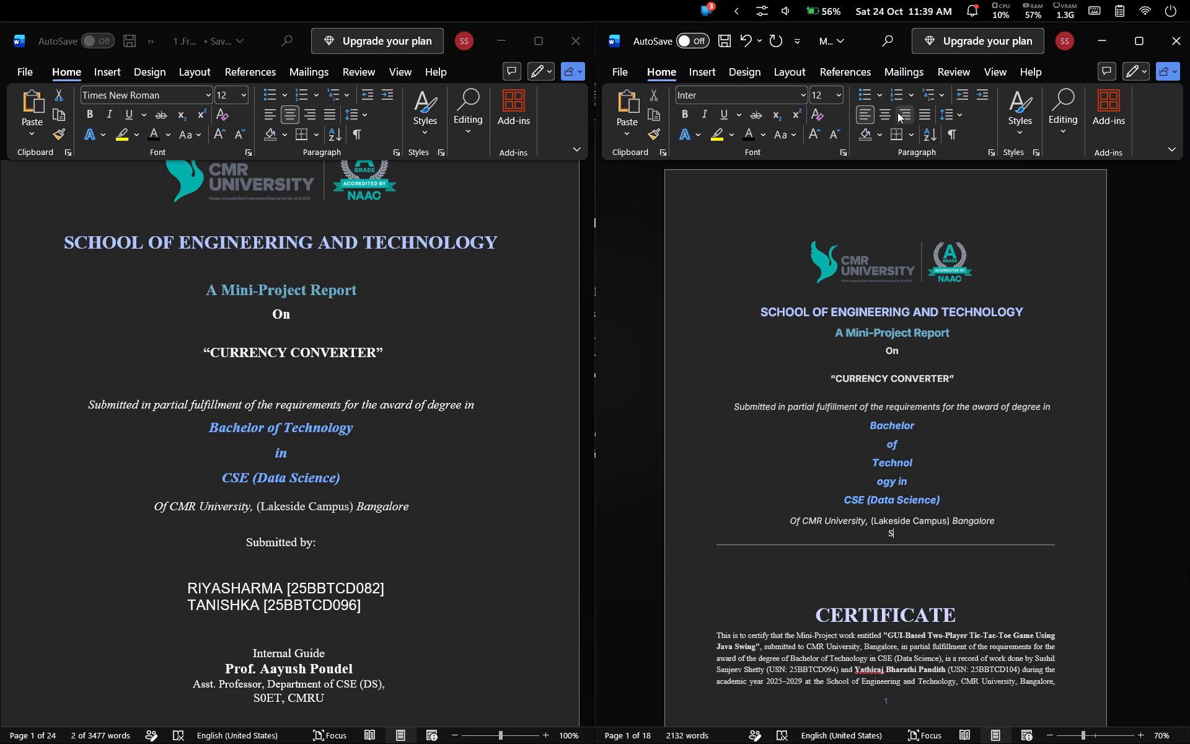
Centre the lone "S" line below "Of CMR University, (Lakeside Campus) Bangalore" and retype the "S" on a fresh line.
{"action": "left_click", "coordinate": [886, 113]}
{"action": "key", "text": "u"}
{"action": "key", "text": "BackSpace"}
{"action": "key", "text": "BackSpace"}
{"action": "key", "text": "Return"}
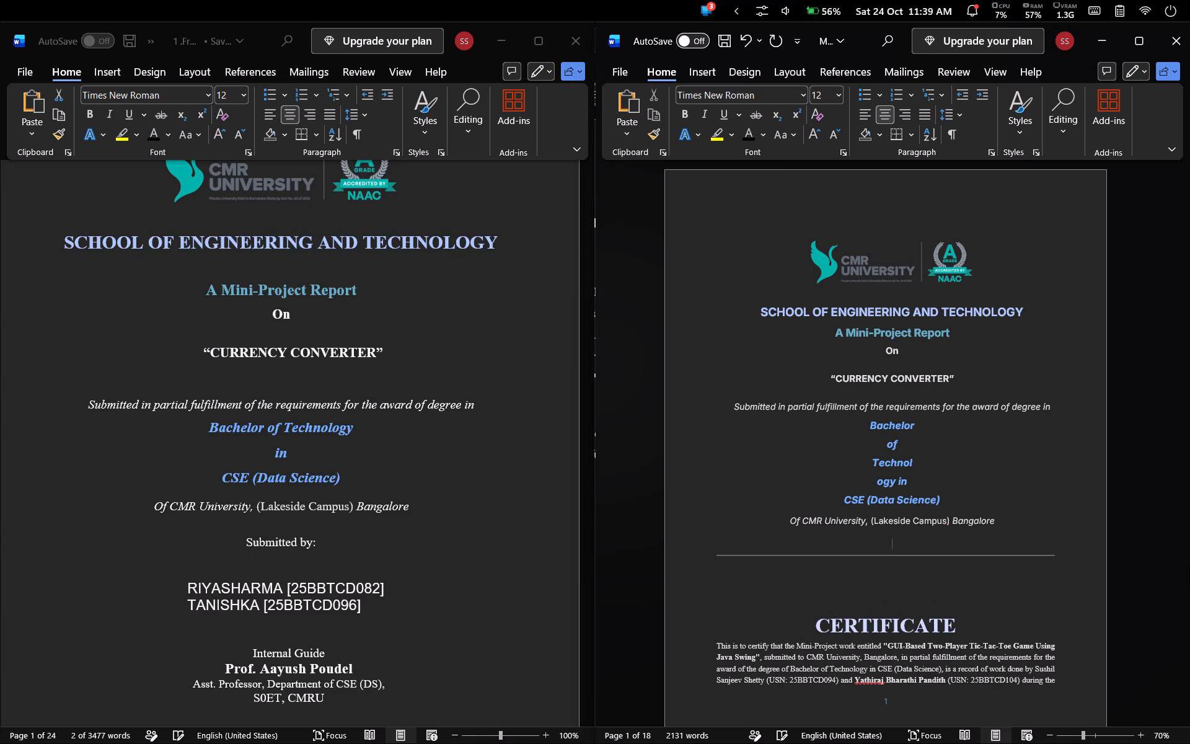
{"action": "type", "text": "Su"}
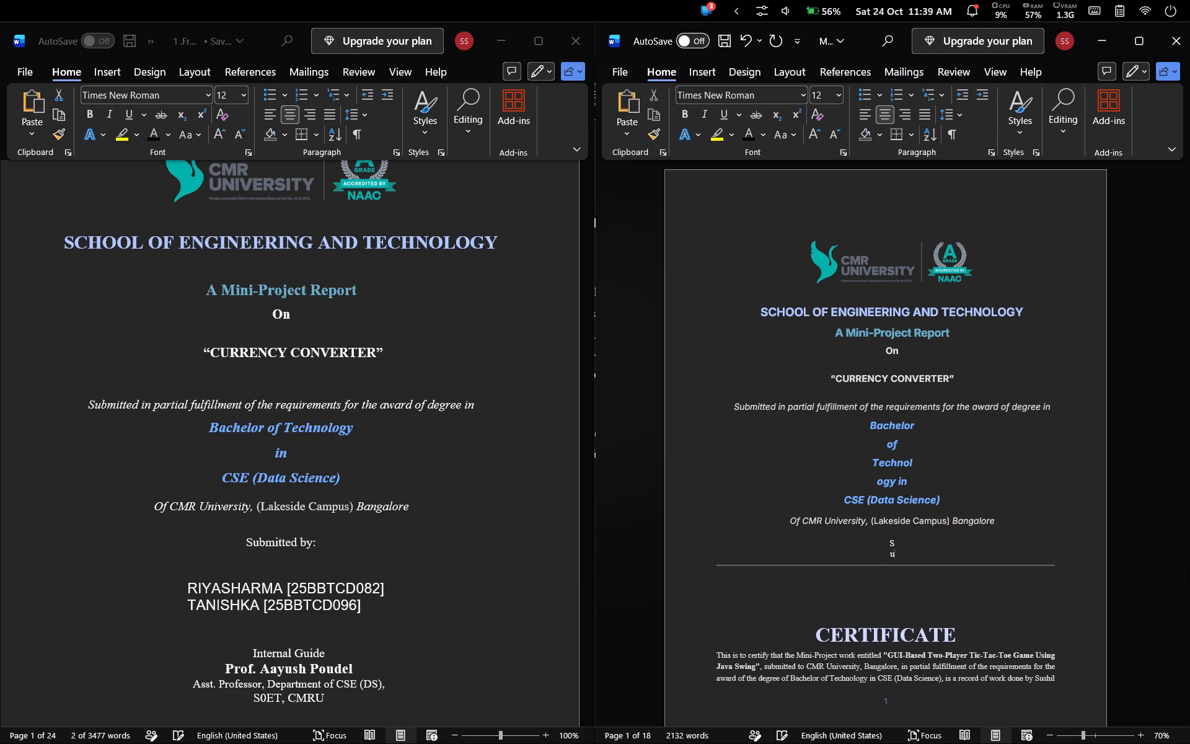
{"action": "key", "text": "BackSpace"}
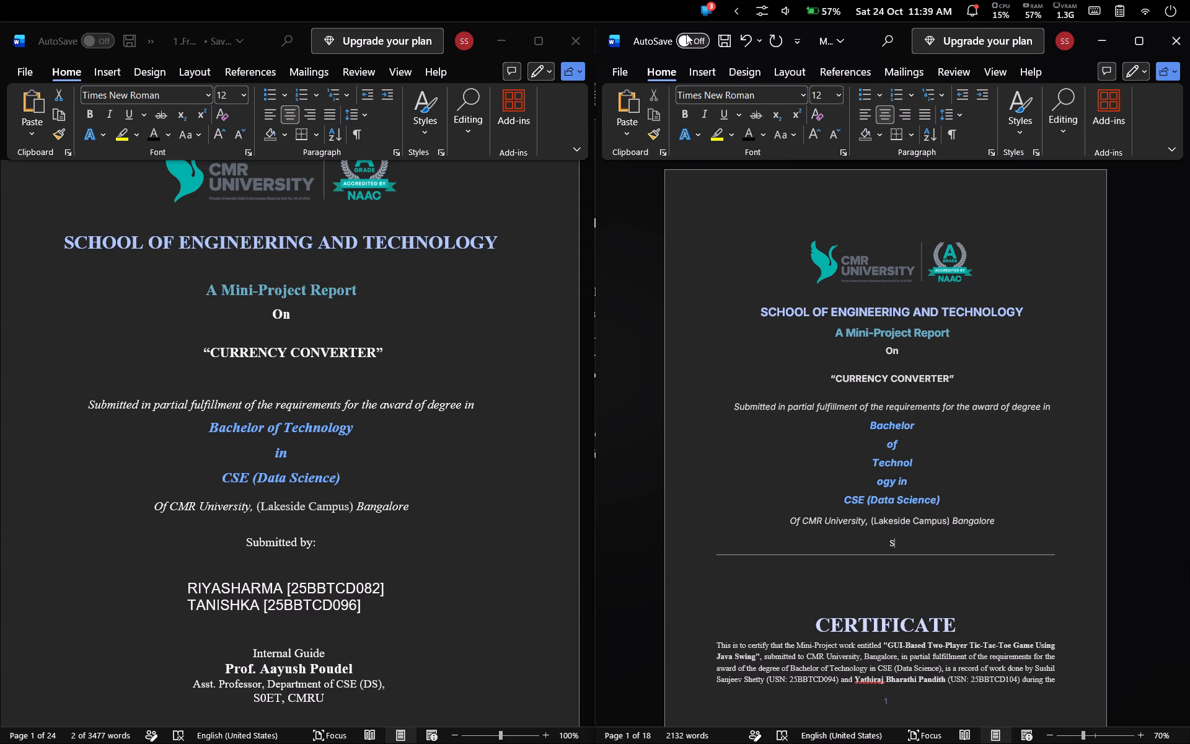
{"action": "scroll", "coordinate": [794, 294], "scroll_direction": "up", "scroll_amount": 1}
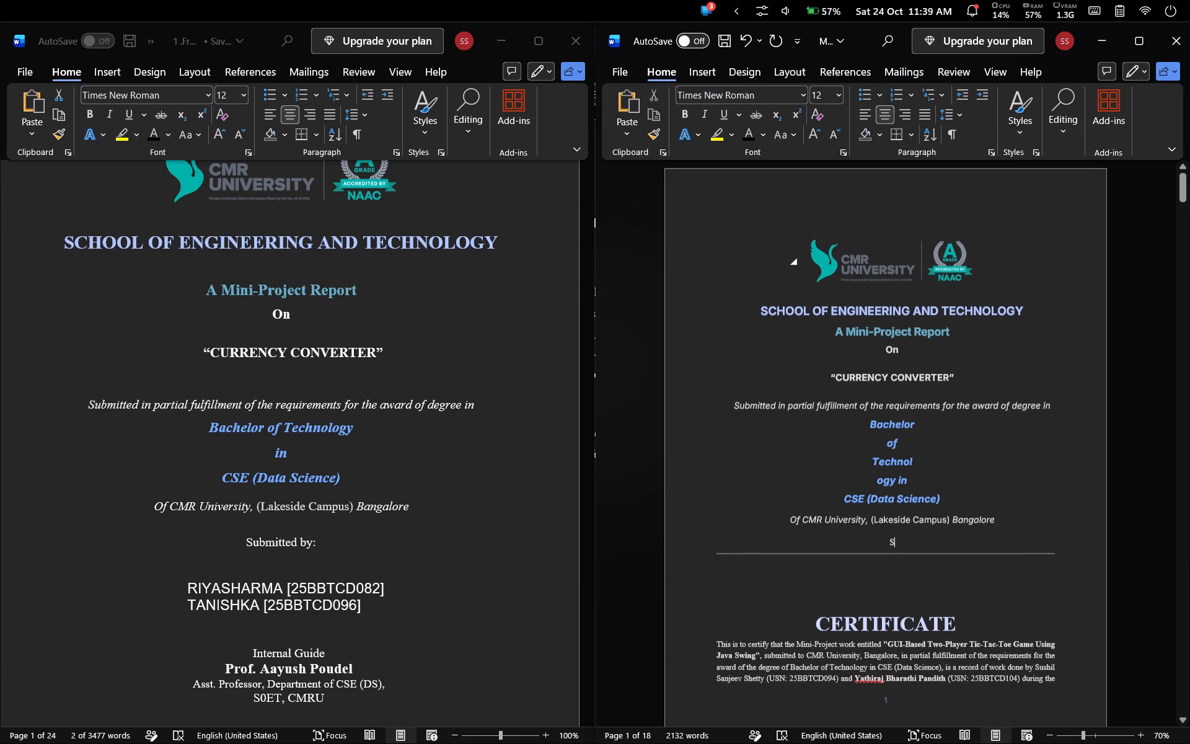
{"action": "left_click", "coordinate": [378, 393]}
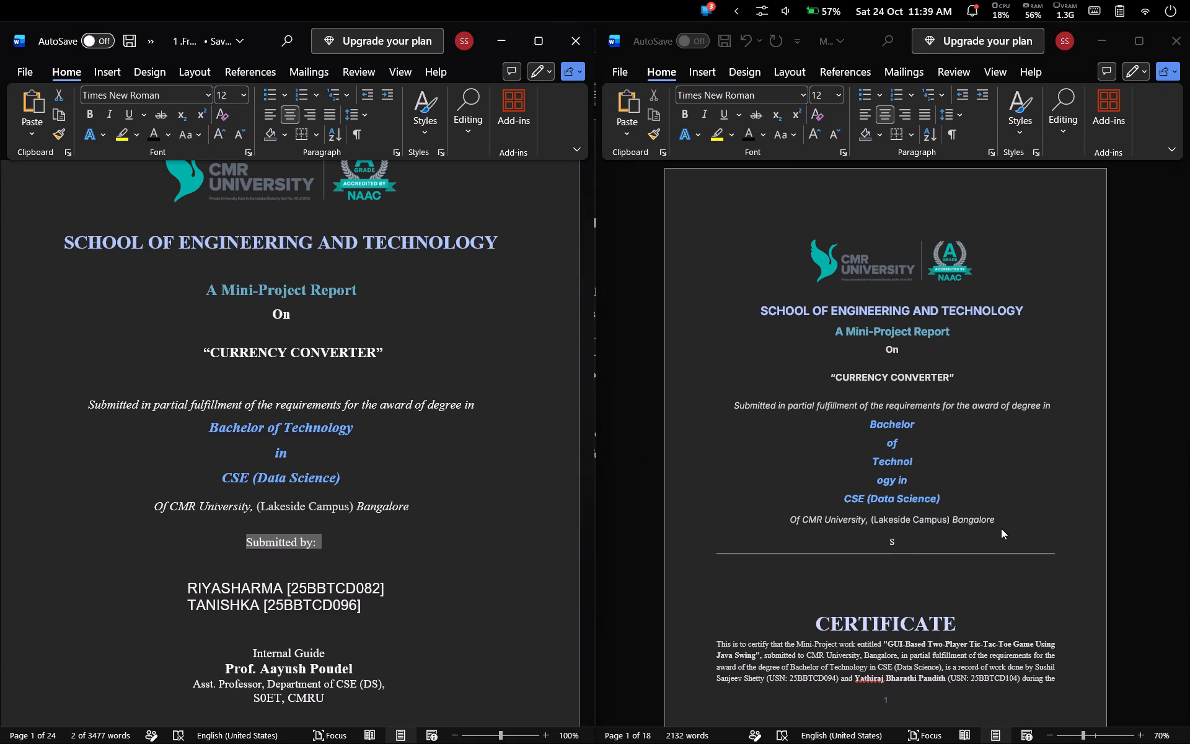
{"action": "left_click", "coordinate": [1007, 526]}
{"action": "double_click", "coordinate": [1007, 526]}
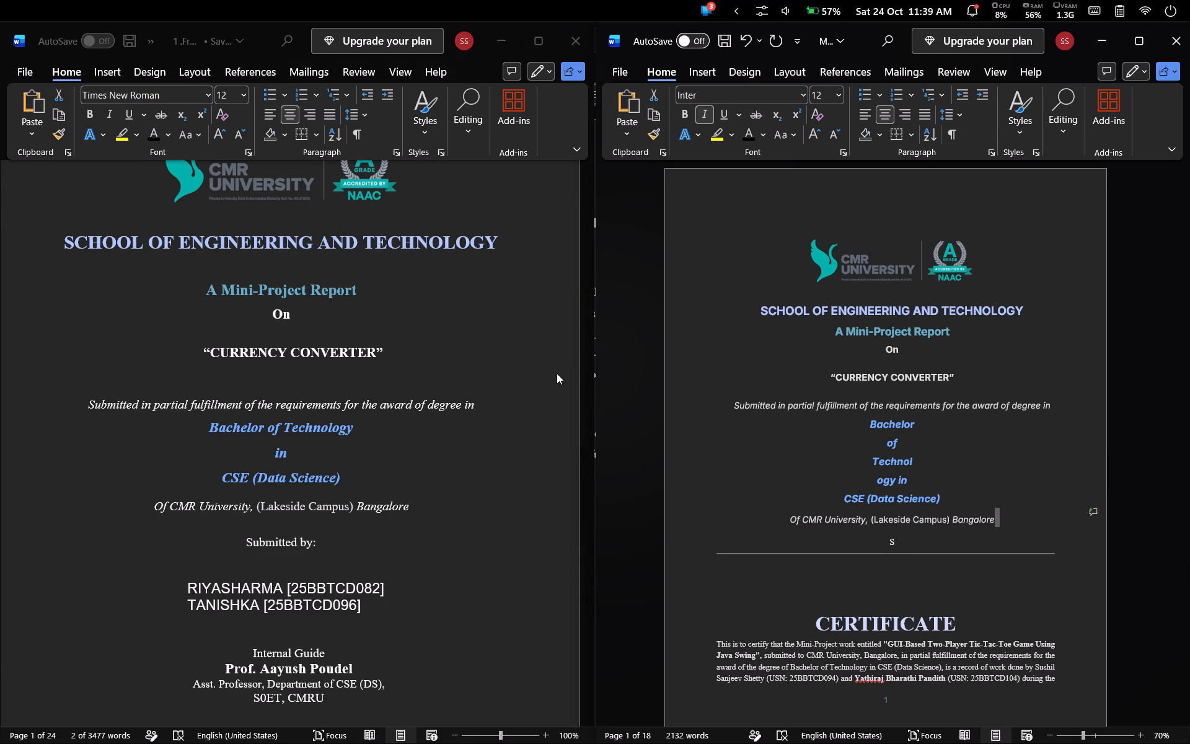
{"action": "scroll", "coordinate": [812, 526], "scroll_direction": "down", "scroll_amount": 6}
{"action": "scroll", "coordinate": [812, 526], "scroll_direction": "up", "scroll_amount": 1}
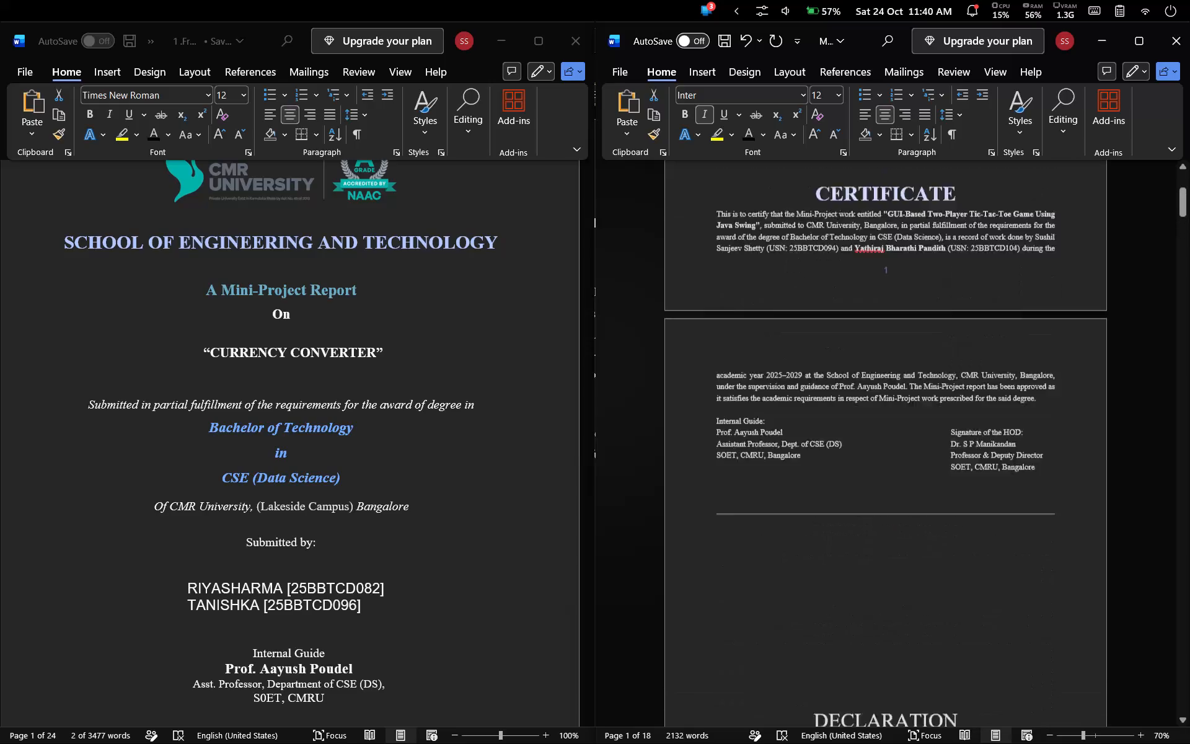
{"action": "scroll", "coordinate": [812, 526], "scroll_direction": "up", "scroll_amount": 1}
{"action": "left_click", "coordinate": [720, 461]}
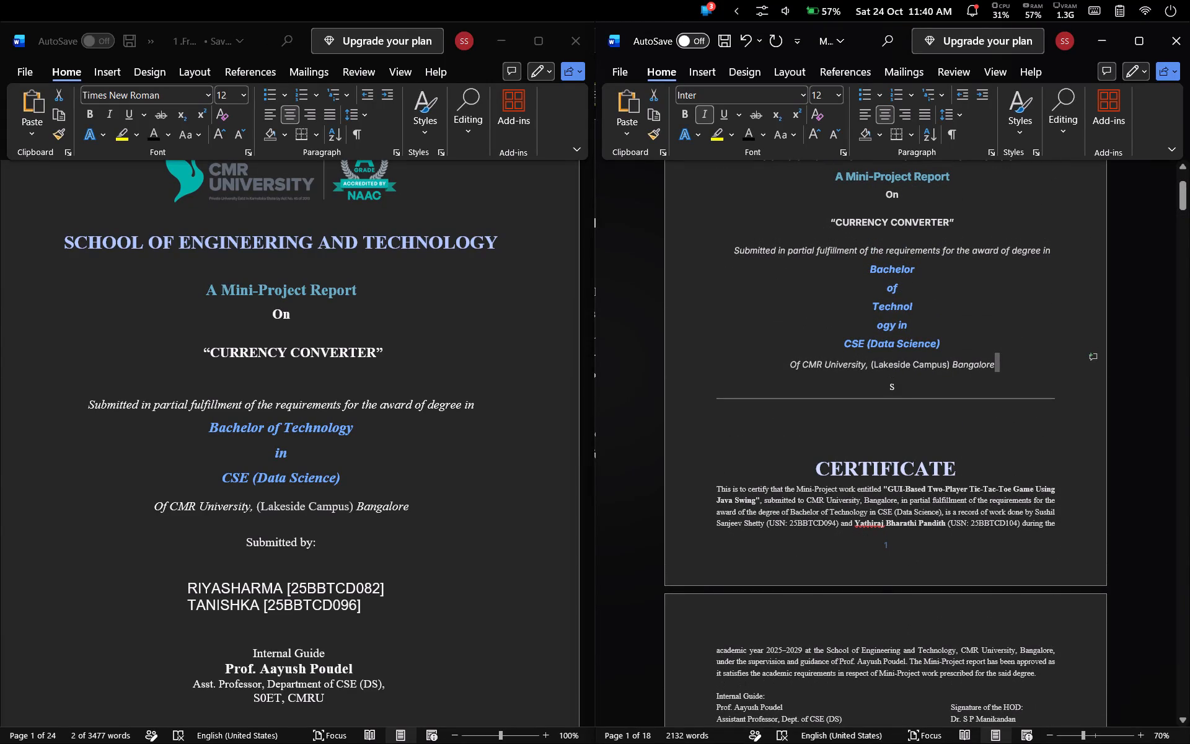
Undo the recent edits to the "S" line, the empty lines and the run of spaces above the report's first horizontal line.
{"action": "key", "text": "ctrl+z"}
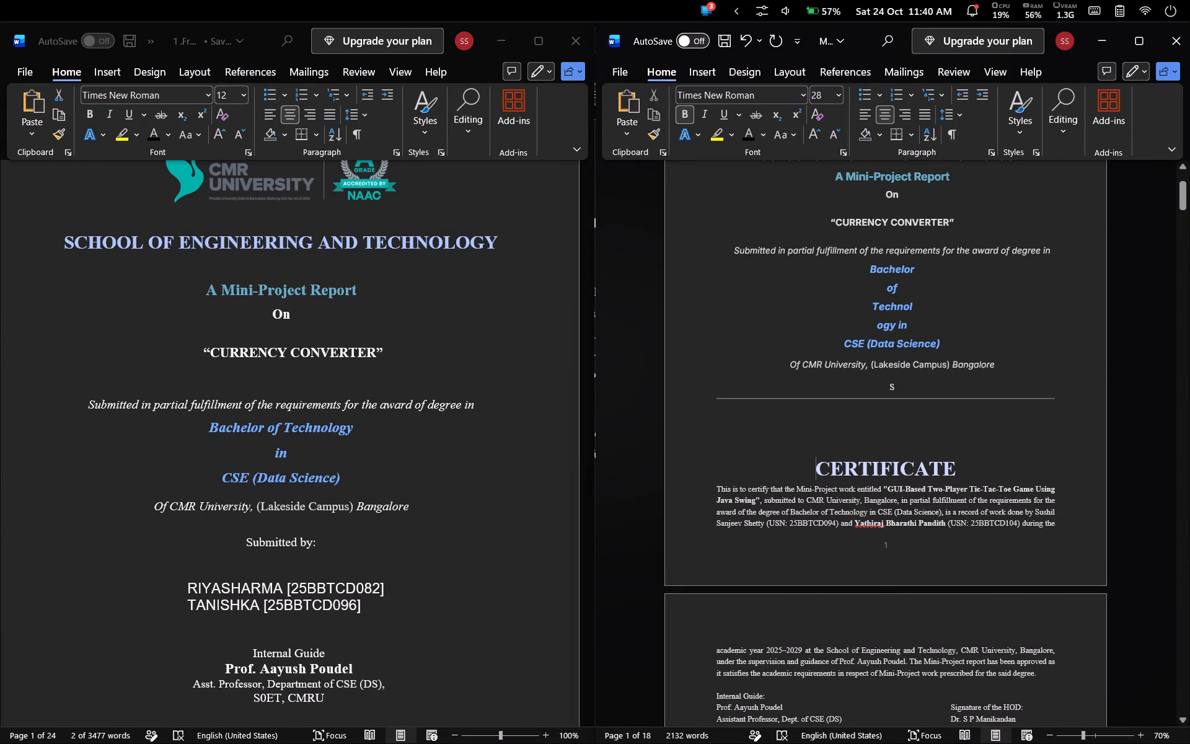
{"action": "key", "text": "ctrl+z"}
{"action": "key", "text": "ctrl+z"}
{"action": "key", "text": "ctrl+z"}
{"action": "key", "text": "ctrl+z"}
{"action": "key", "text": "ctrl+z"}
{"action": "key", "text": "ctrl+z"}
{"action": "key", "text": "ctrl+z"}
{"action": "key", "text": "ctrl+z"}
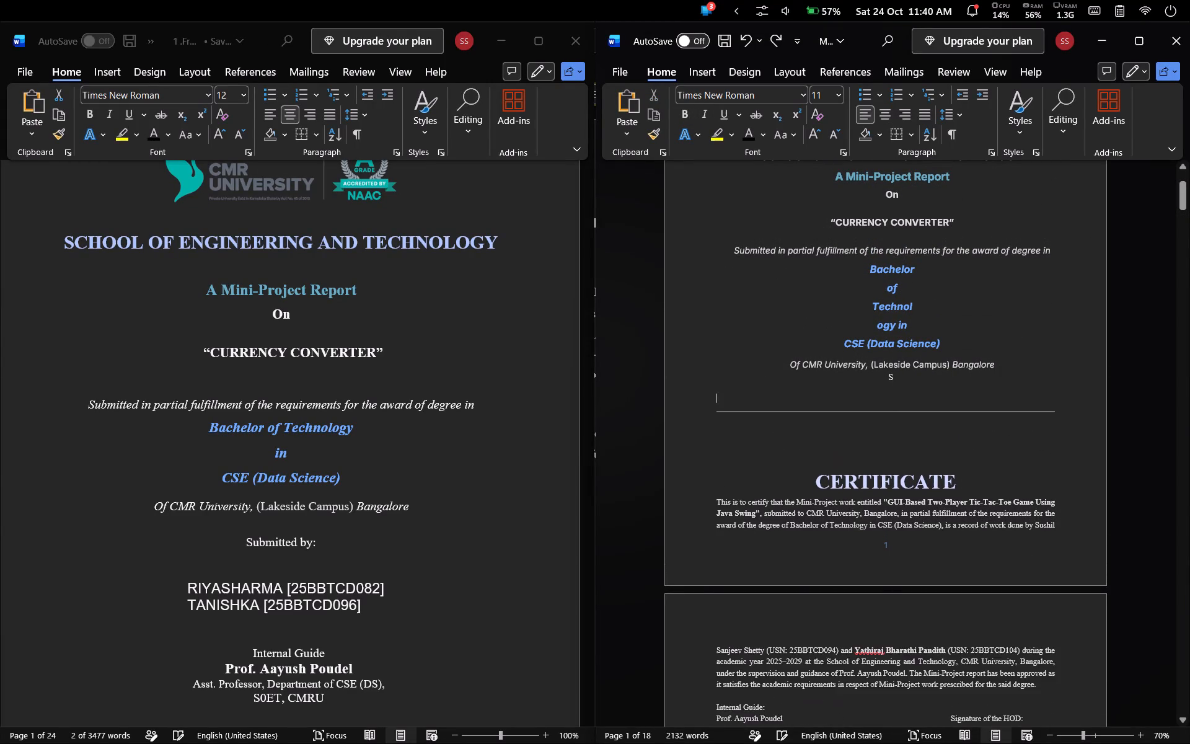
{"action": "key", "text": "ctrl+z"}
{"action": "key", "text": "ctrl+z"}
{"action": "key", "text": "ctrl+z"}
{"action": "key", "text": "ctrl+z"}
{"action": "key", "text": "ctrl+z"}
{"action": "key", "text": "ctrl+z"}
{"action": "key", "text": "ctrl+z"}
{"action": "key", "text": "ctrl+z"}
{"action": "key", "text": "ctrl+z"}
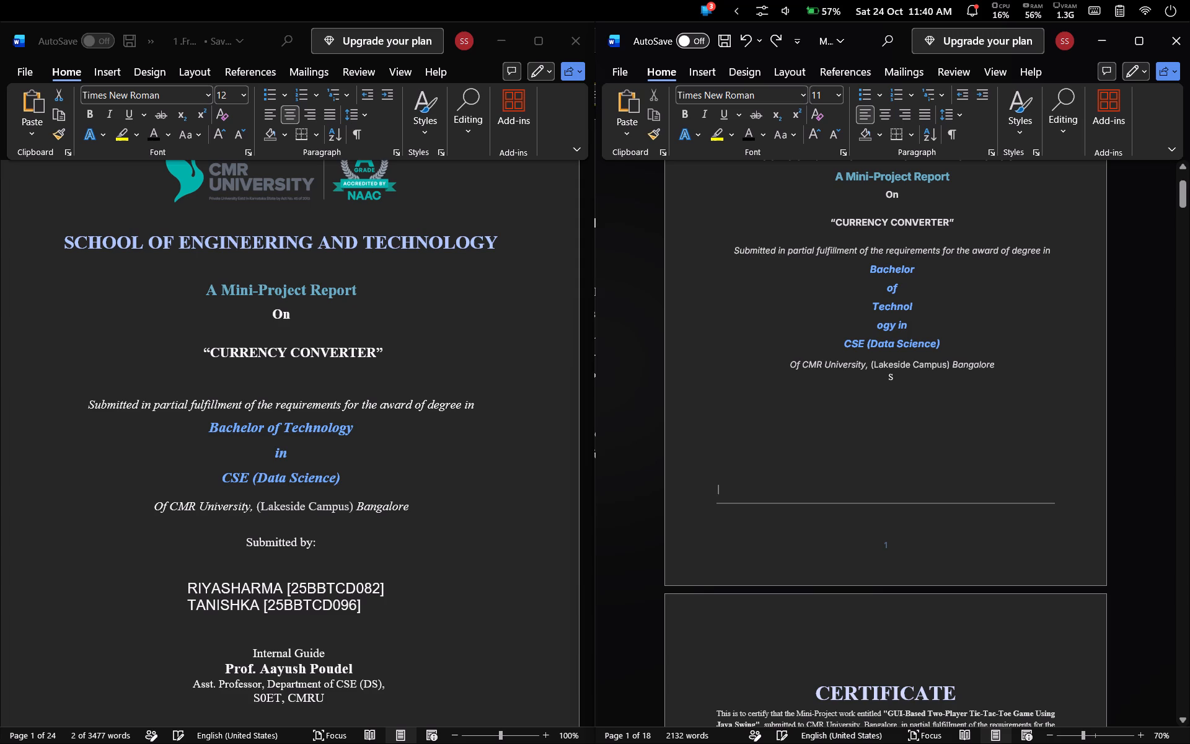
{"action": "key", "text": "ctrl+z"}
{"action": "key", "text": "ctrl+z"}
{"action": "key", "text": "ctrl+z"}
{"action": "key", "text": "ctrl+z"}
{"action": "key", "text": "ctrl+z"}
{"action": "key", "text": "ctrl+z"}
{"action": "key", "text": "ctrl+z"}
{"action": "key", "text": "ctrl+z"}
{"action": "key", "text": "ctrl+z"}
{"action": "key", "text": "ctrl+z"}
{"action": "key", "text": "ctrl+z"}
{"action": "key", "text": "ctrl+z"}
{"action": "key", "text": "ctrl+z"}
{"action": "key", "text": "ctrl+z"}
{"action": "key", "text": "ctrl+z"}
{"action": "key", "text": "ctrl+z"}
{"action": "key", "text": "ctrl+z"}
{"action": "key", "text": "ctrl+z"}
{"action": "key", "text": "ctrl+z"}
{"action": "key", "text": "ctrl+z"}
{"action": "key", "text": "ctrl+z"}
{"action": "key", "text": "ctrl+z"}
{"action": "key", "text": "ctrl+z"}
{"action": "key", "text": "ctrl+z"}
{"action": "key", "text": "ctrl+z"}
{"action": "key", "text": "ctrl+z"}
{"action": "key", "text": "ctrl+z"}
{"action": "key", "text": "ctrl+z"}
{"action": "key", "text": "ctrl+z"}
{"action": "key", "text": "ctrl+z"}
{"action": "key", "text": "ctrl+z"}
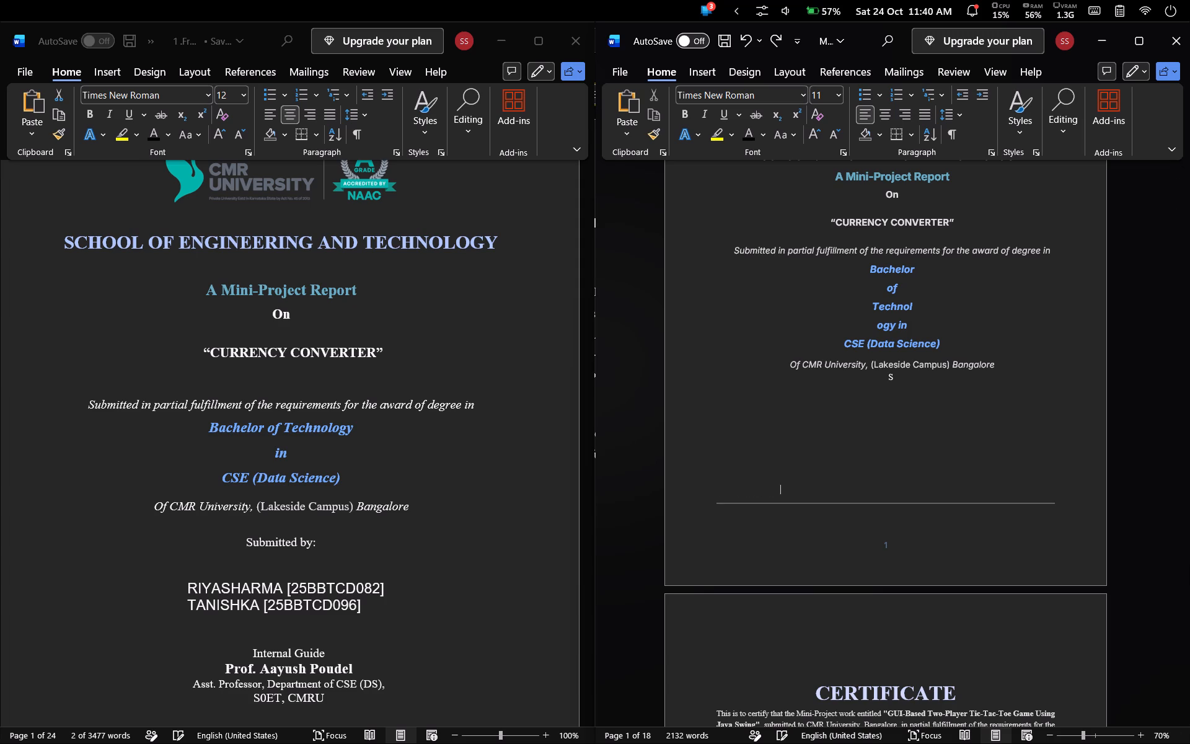
Delete the report's cover content from the university logo through the first horizontal line above "CERTIFICATE".
{"action": "left_click_drag", "start_coordinate": [708, 498], "coordinate": [714, 317]}
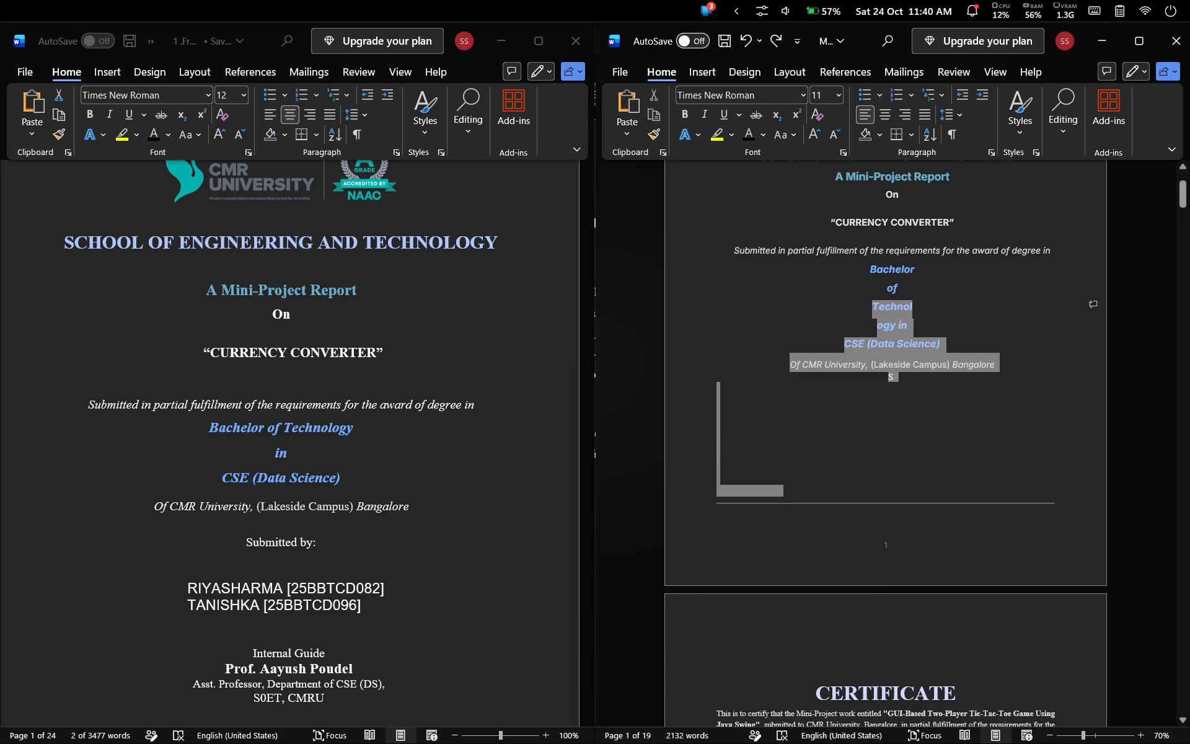
{"action": "left_click_drag", "start_coordinate": [714, 317], "coordinate": [711, 74]}
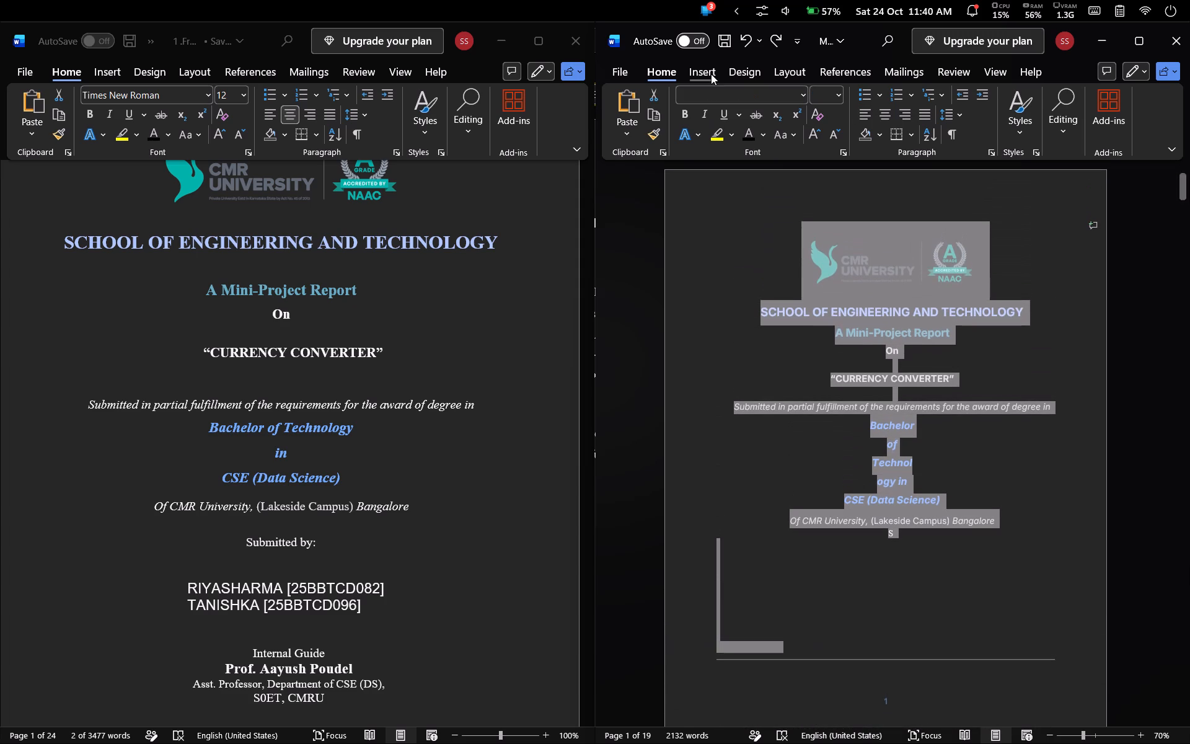
{"action": "key", "text": "Delete"}
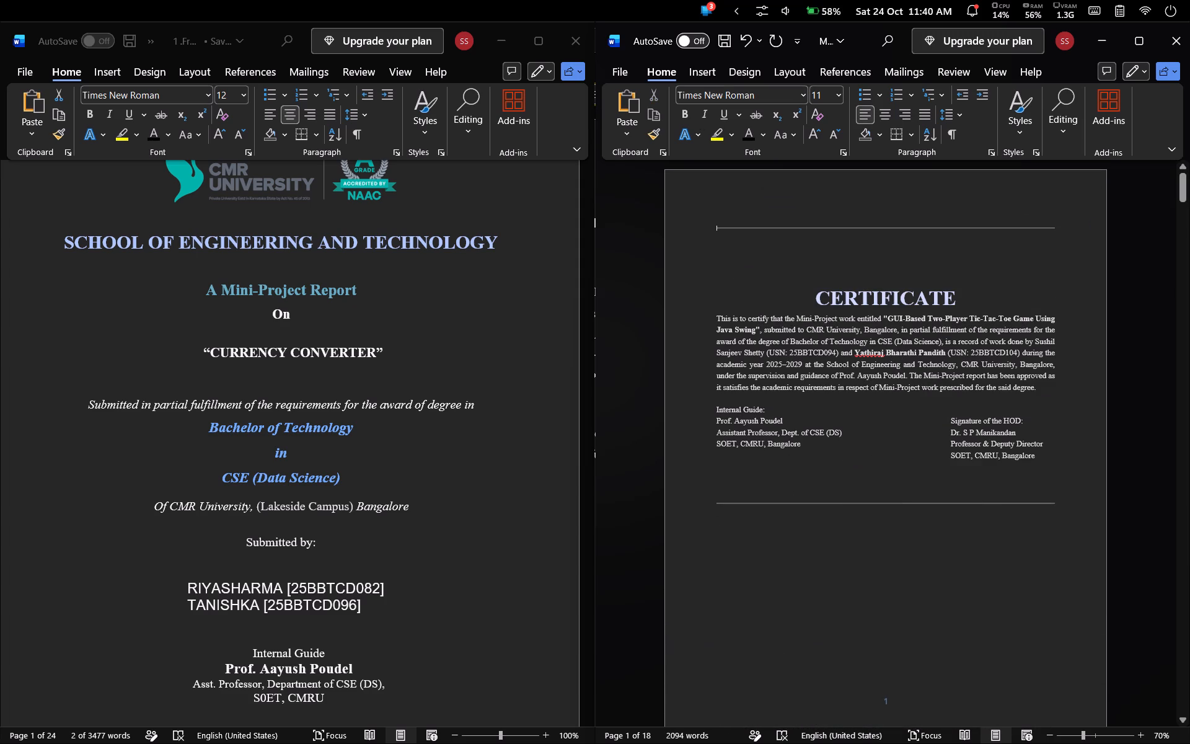
{"action": "left_click", "coordinate": [707, 223]}
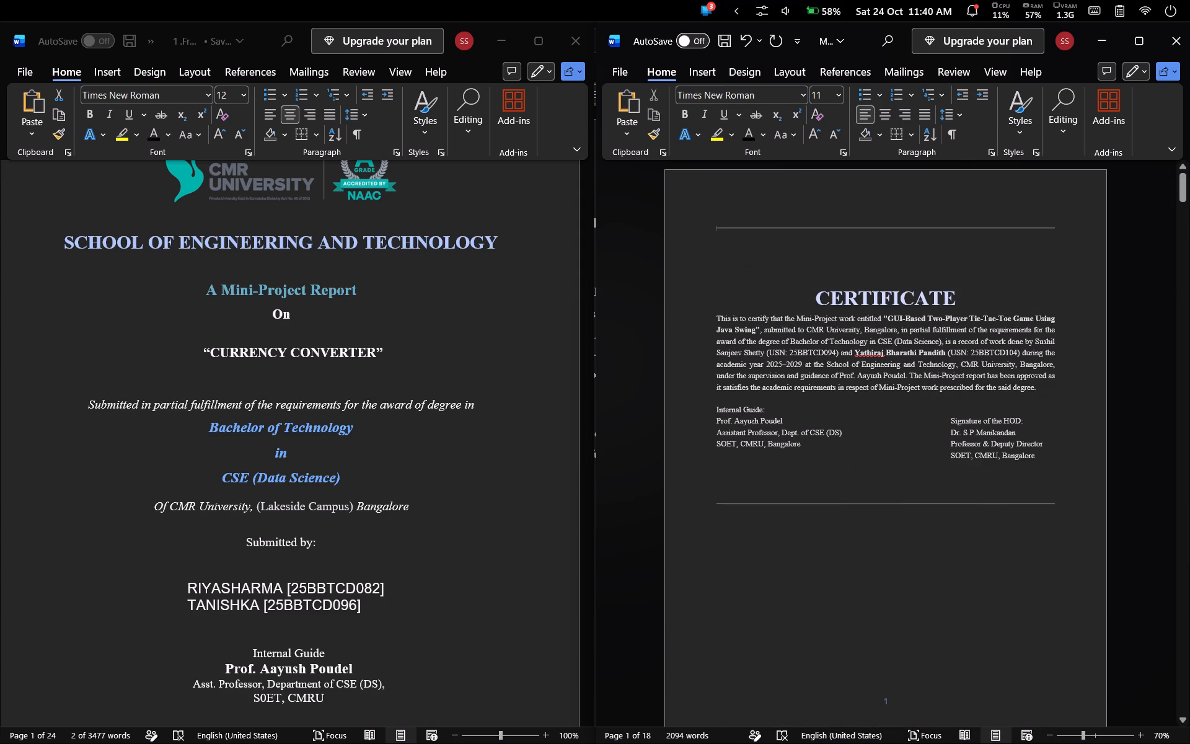
{"action": "left_click", "coordinate": [703, 225]}
{"action": "key", "text": "Delete"}
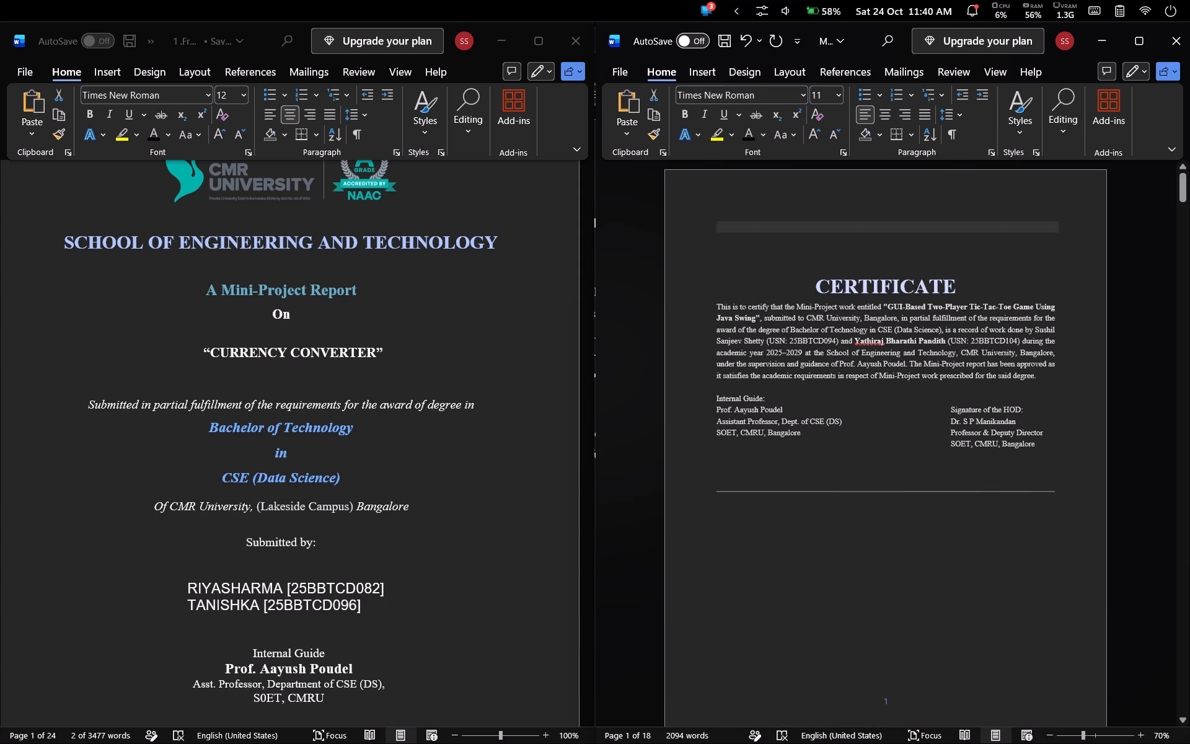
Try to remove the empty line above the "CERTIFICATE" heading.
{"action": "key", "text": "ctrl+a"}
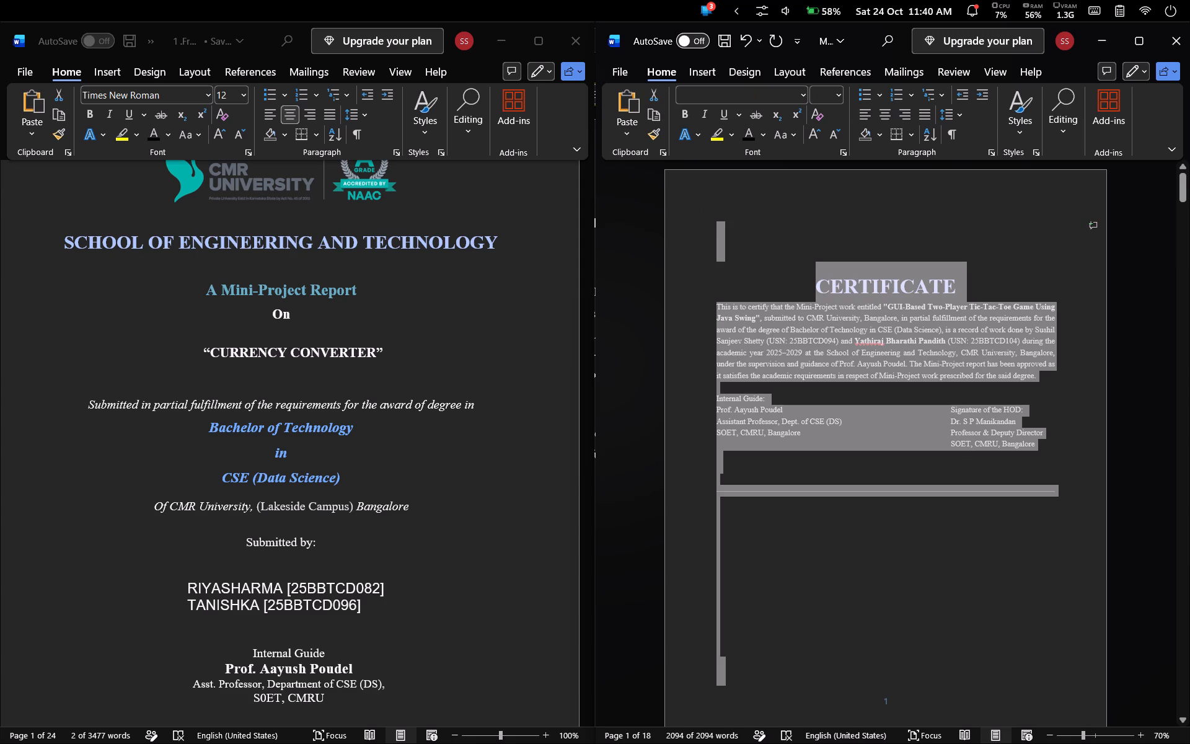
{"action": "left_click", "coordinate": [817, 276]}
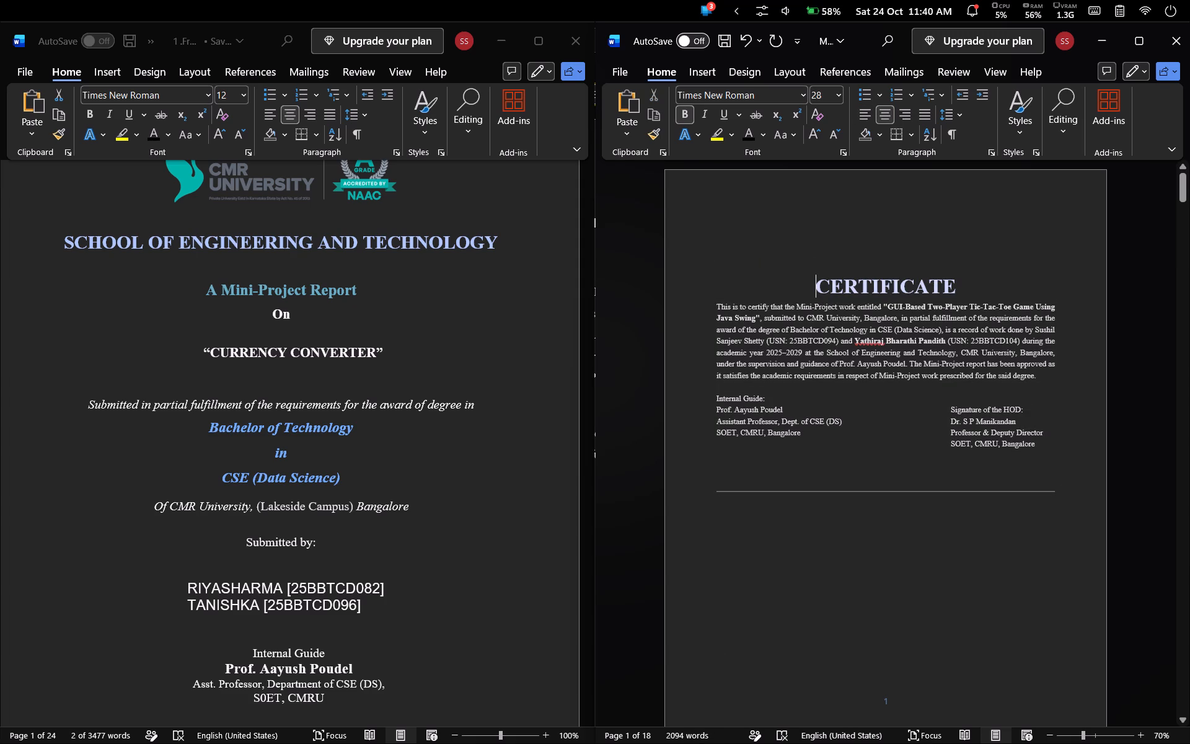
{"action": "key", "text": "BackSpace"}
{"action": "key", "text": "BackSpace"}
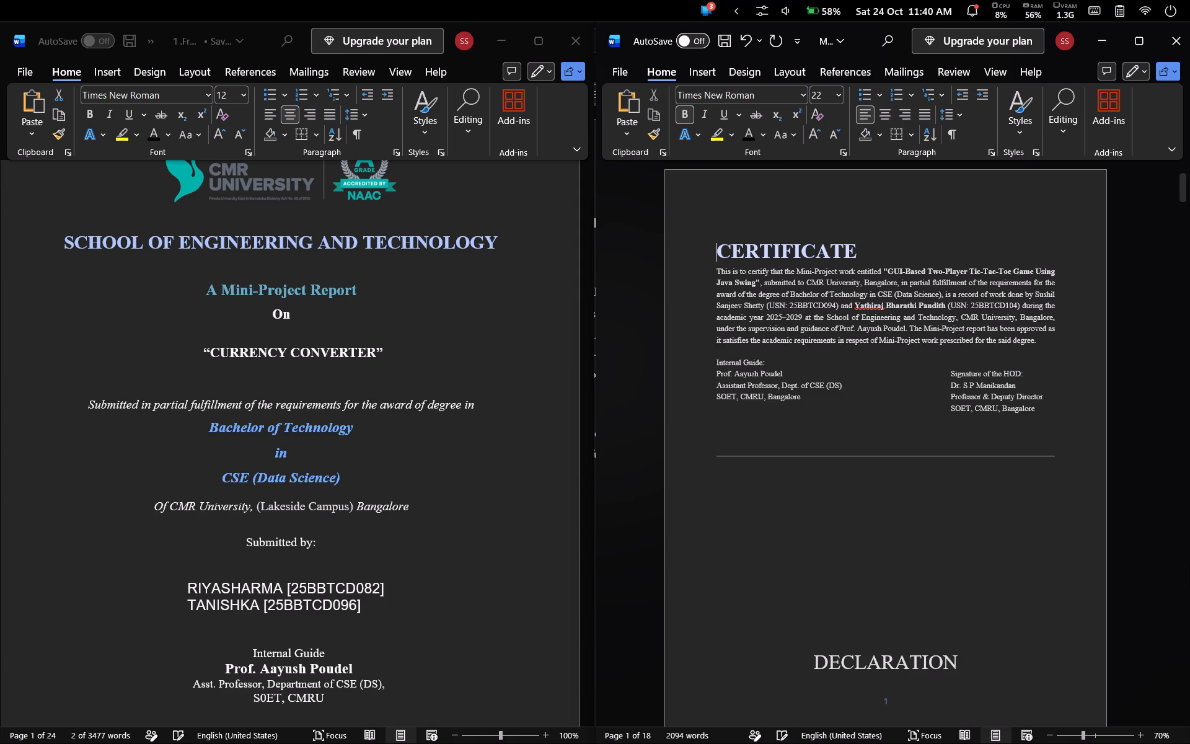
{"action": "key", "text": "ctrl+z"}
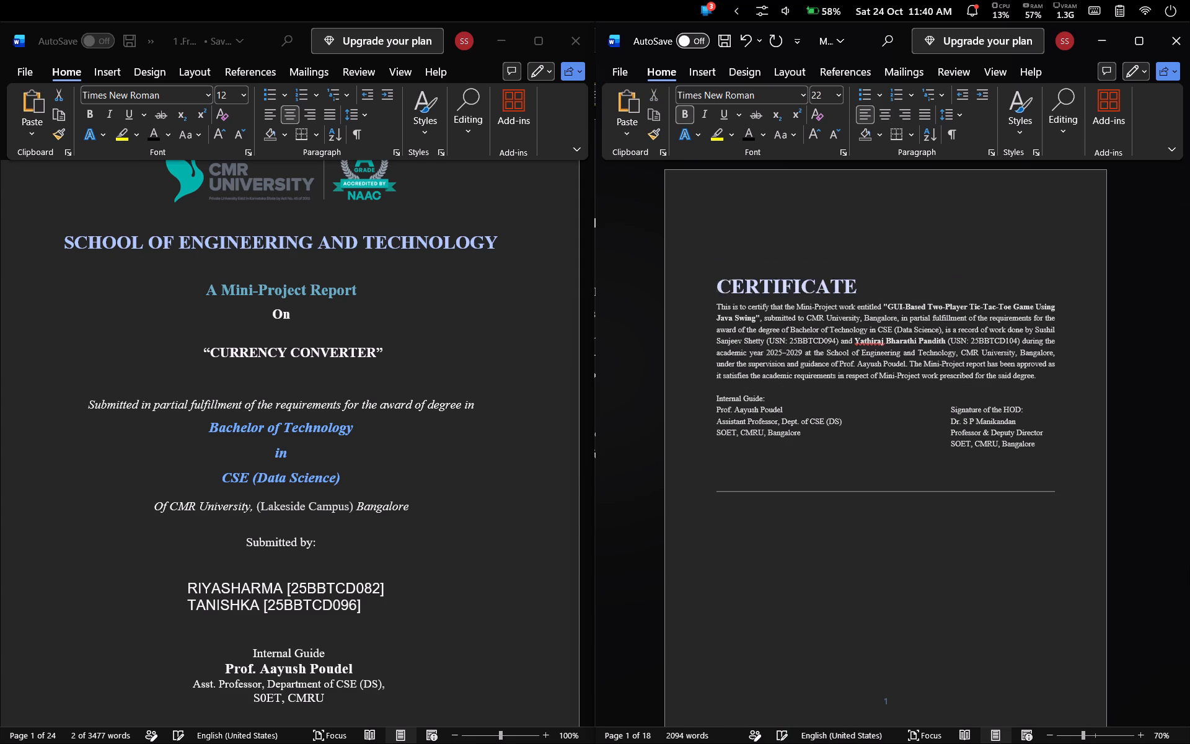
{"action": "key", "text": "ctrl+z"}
Remove the empty line above the "CERTIFICATE" heading so the heading starts the report's first page.
{"action": "left_click", "coordinate": [787, 254]}
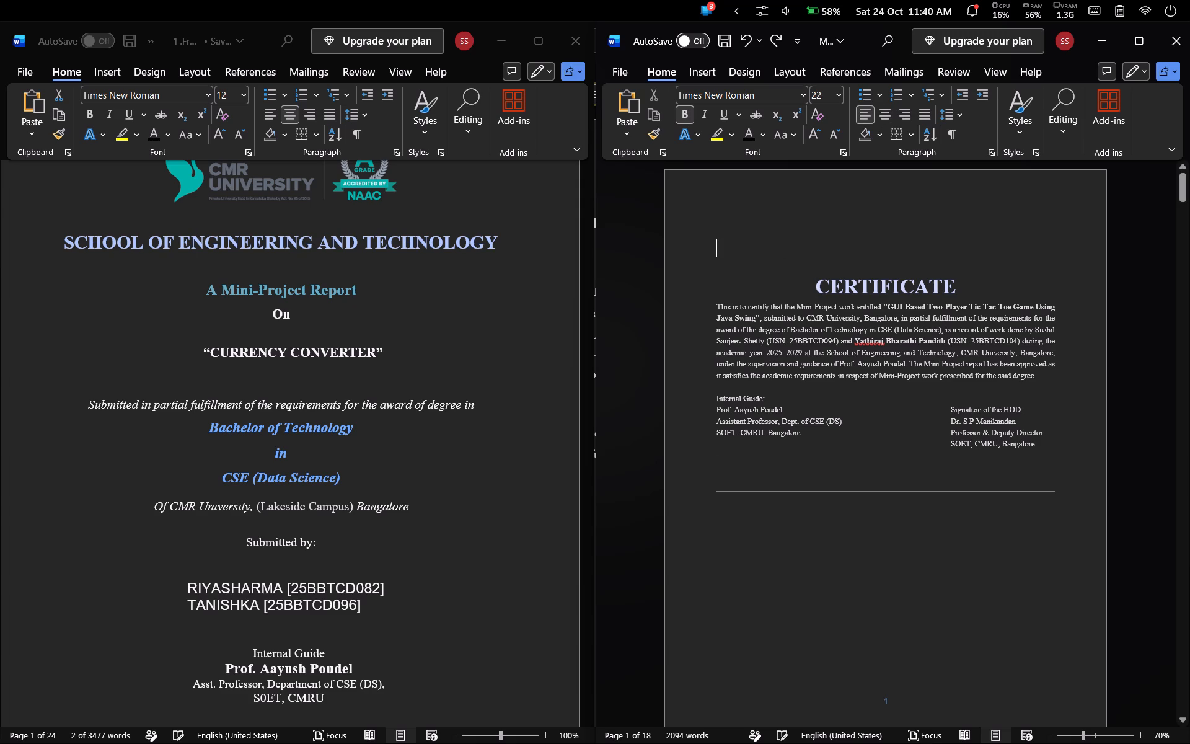
{"action": "key", "text": "BackSpace"}
{"action": "key", "text": "BackSpace"}
{"action": "key", "text": "BackSpace"}
{"action": "key", "text": "Down"}
{"action": "key", "text": "Left"}
{"action": "key", "text": "Down"}
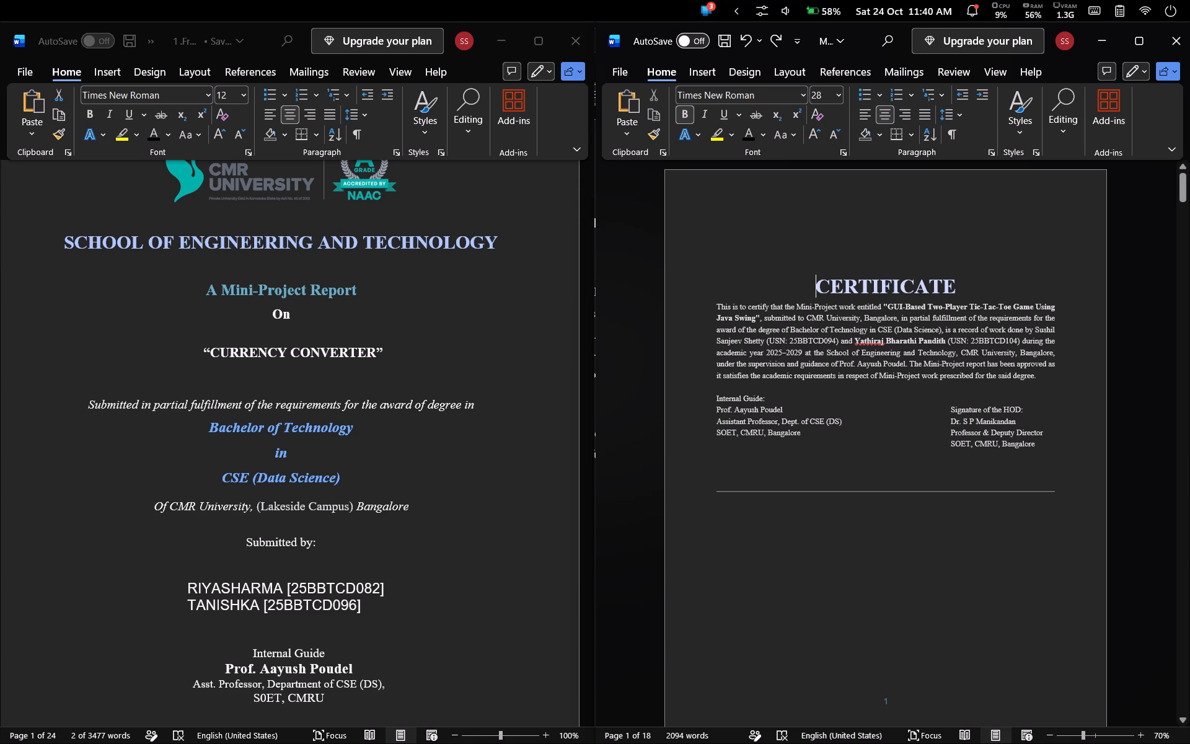
{"action": "left_click", "coordinate": [757, 276]}
{"action": "left_click", "coordinate": [722, 277]}
{"action": "key", "text": "BackSpace"}
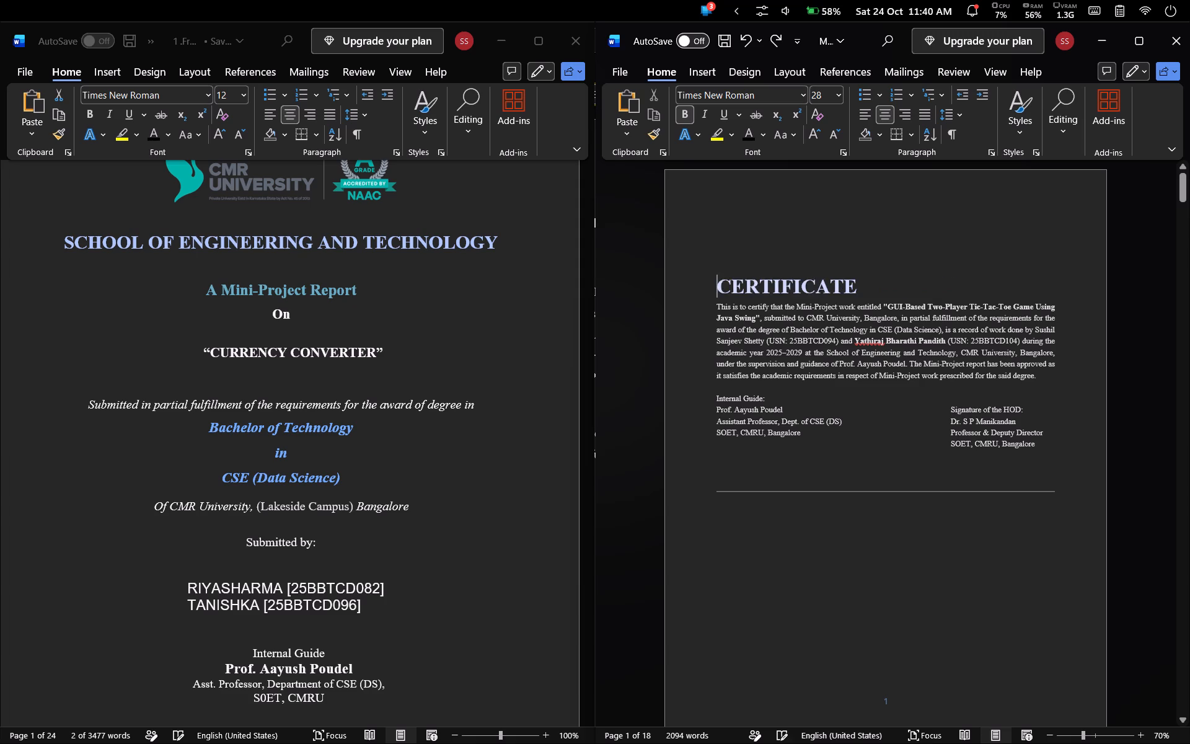
{"action": "key", "text": "BackSpace"}
{"action": "key", "text": "BackSpace"}
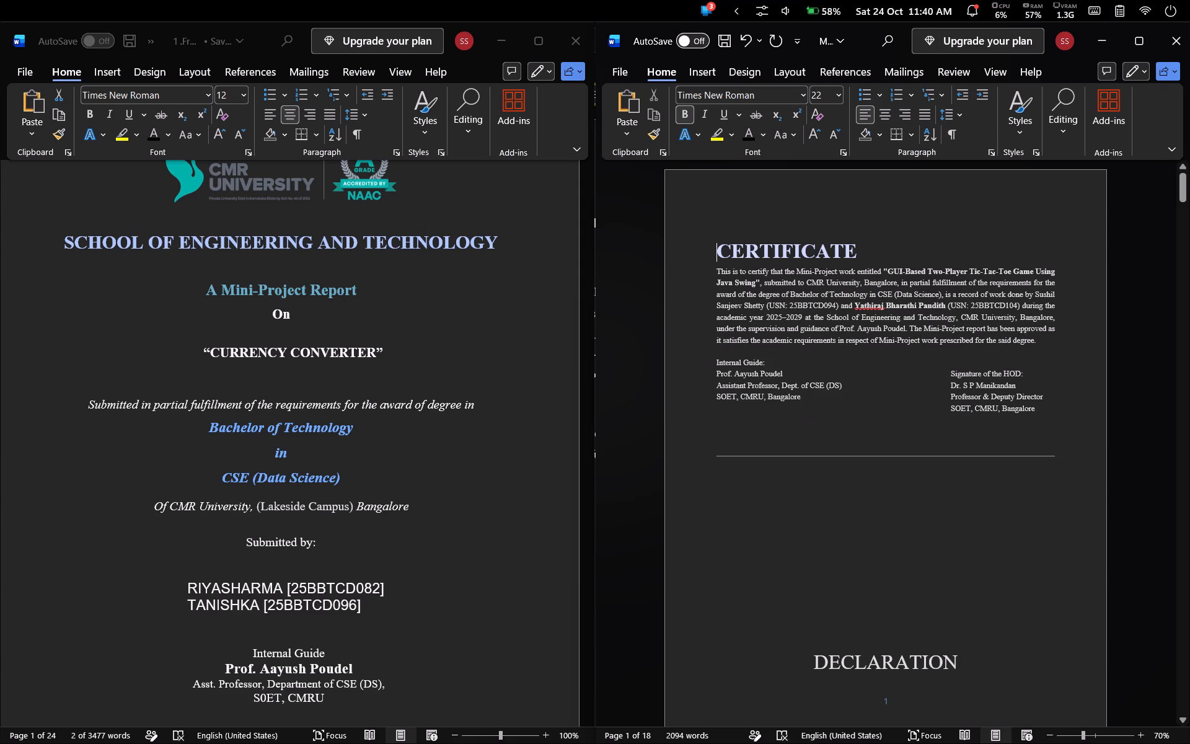
Centre the "CERTIFICATE" heading at the start of the report.
{"action": "left_click", "coordinate": [692, 257]}
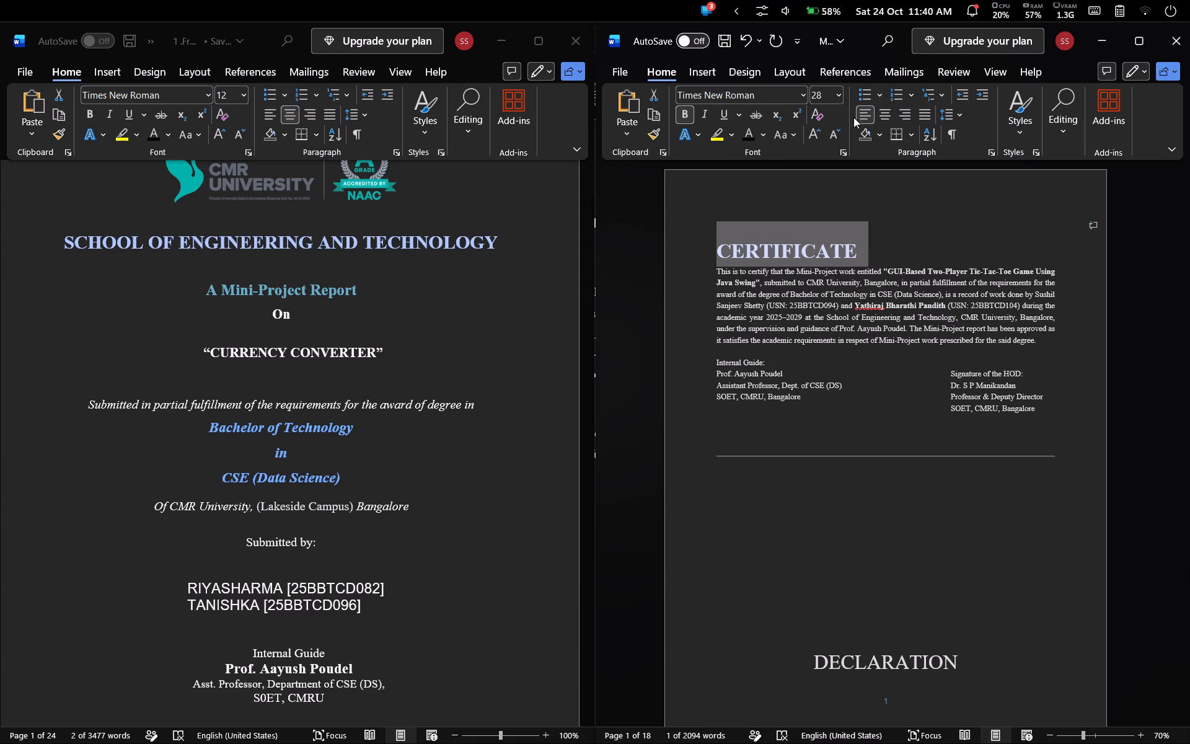
{"action": "left_click", "coordinate": [888, 118]}
Select the entire contents of the report.
{"action": "left_click", "coordinate": [702, 265]}
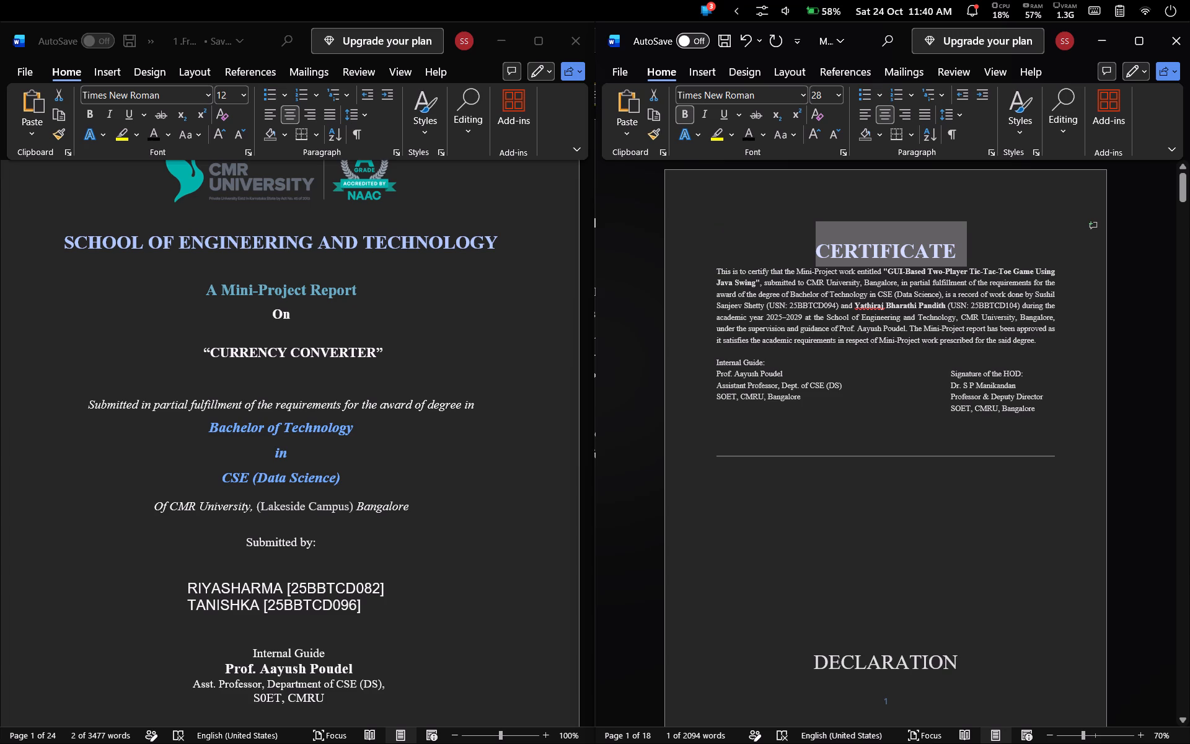
{"action": "key", "text": "ctrl+a"}
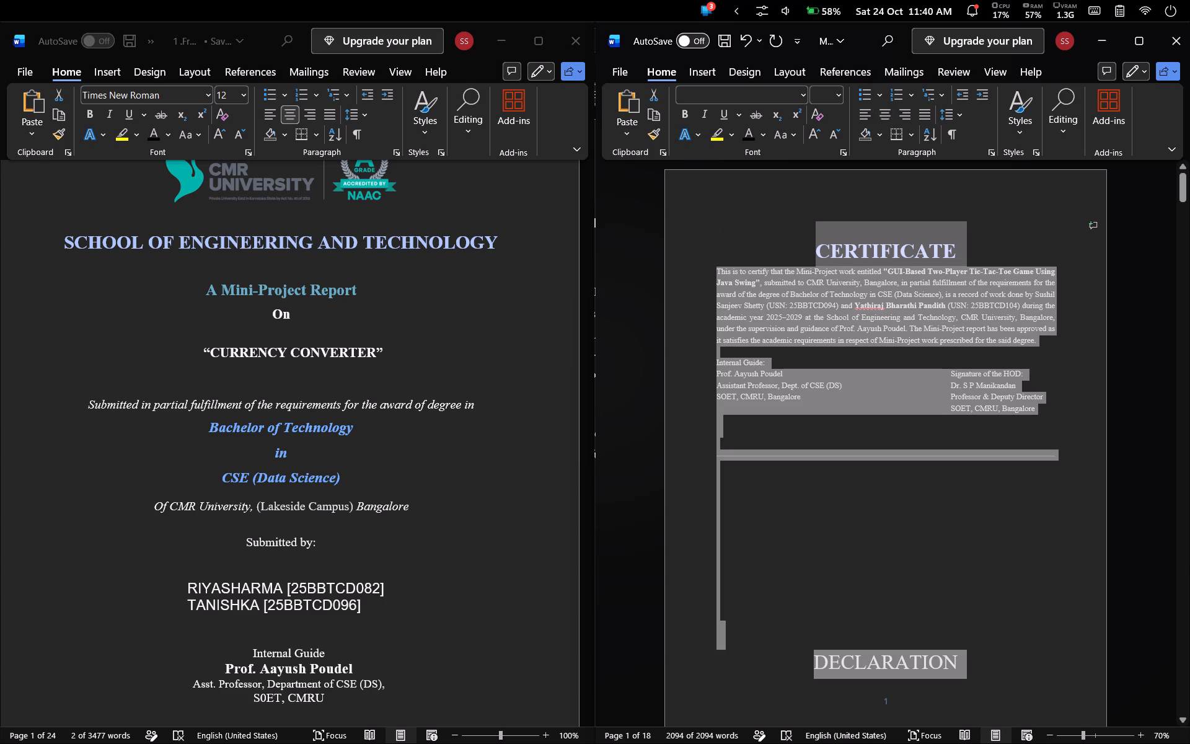
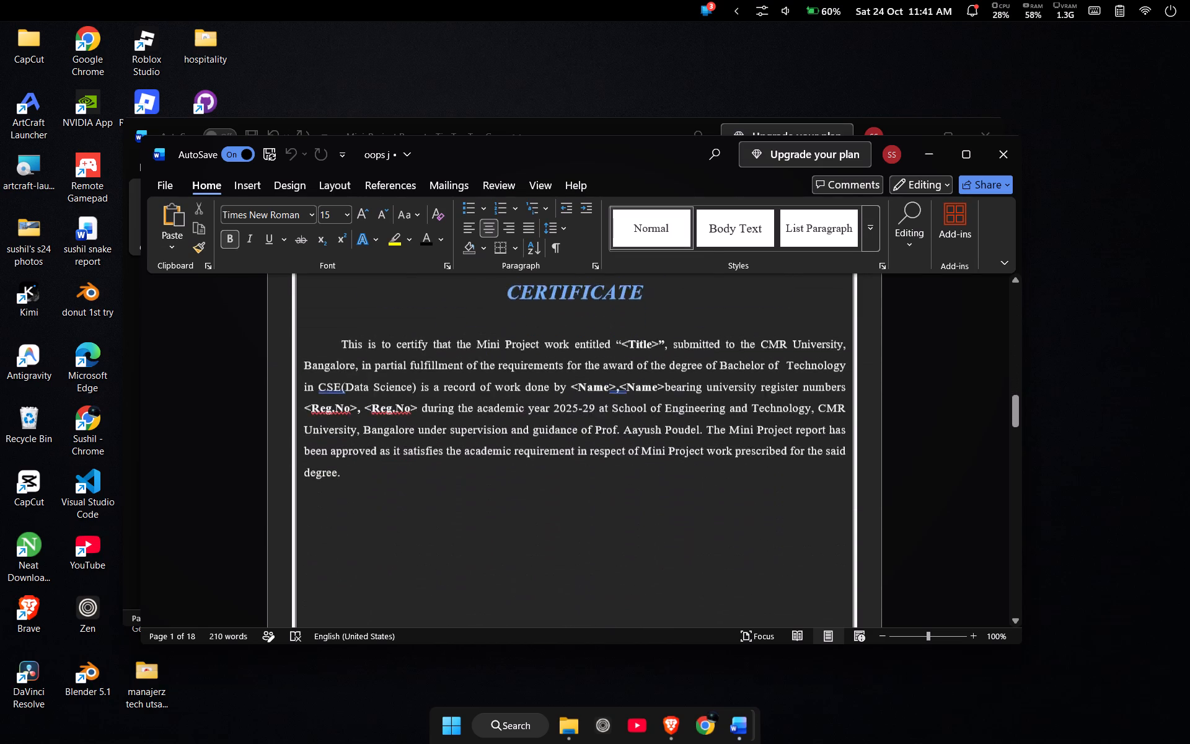
Replace everything from the university logo on the template's second page to the document's end with the copied report content.
{"action": "scroll", "coordinate": [550, 507], "scroll_direction": "down", "scroll_amount": 5}
{"action": "scroll", "coordinate": [550, 507], "scroll_direction": "up", "scroll_amount": 1}
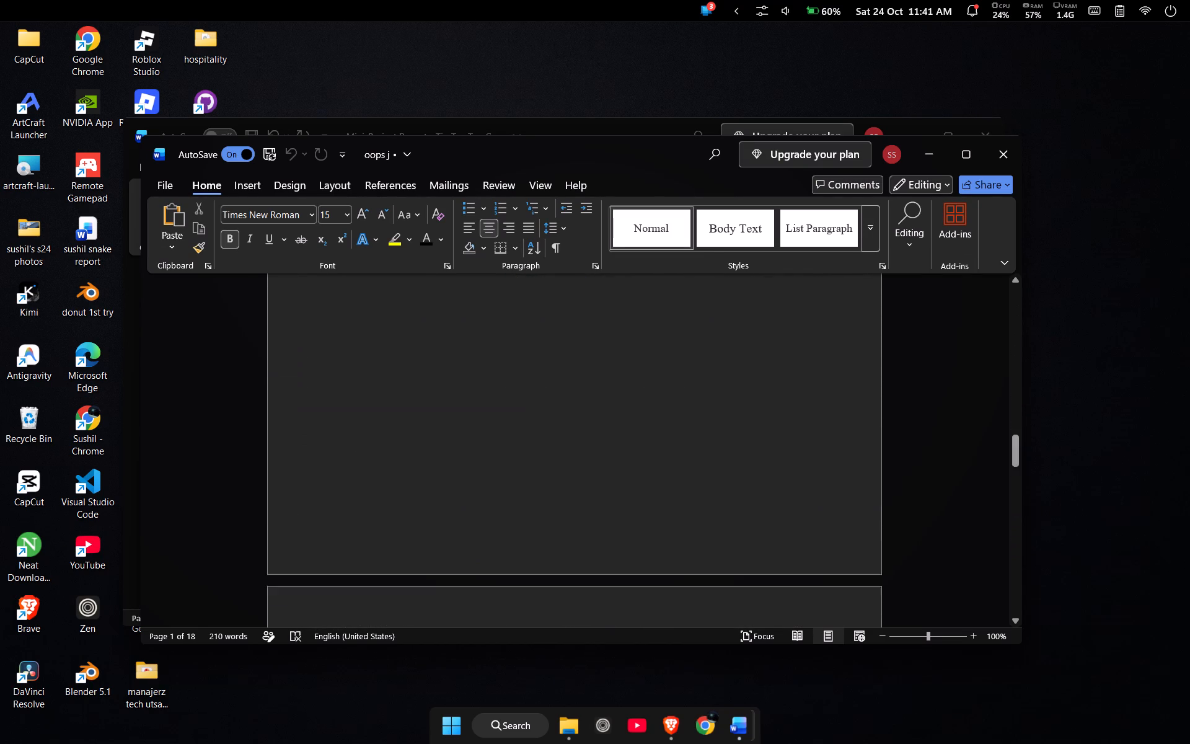
{"action": "scroll", "coordinate": [550, 507], "scroll_direction": "up", "scroll_amount": 2}
{"action": "scroll", "coordinate": [550, 507], "scroll_direction": "down", "scroll_amount": 3}
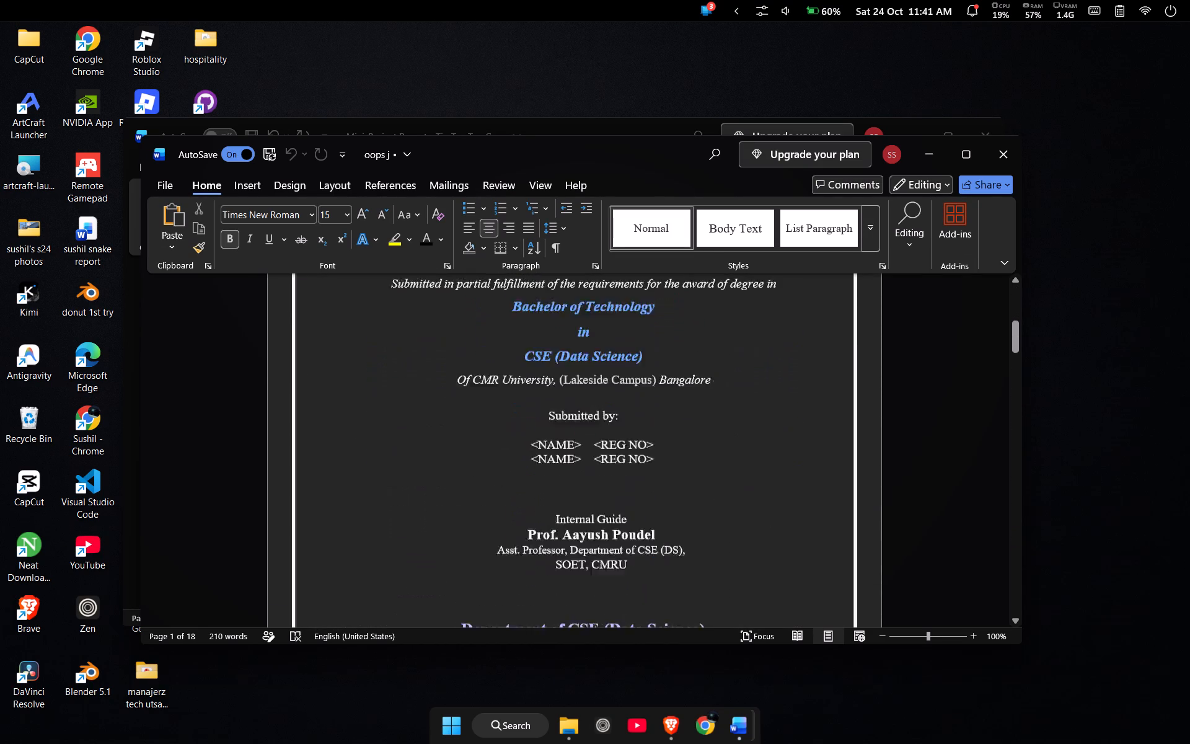
{"action": "scroll", "coordinate": [550, 507], "scroll_direction": "down", "scroll_amount": 5}
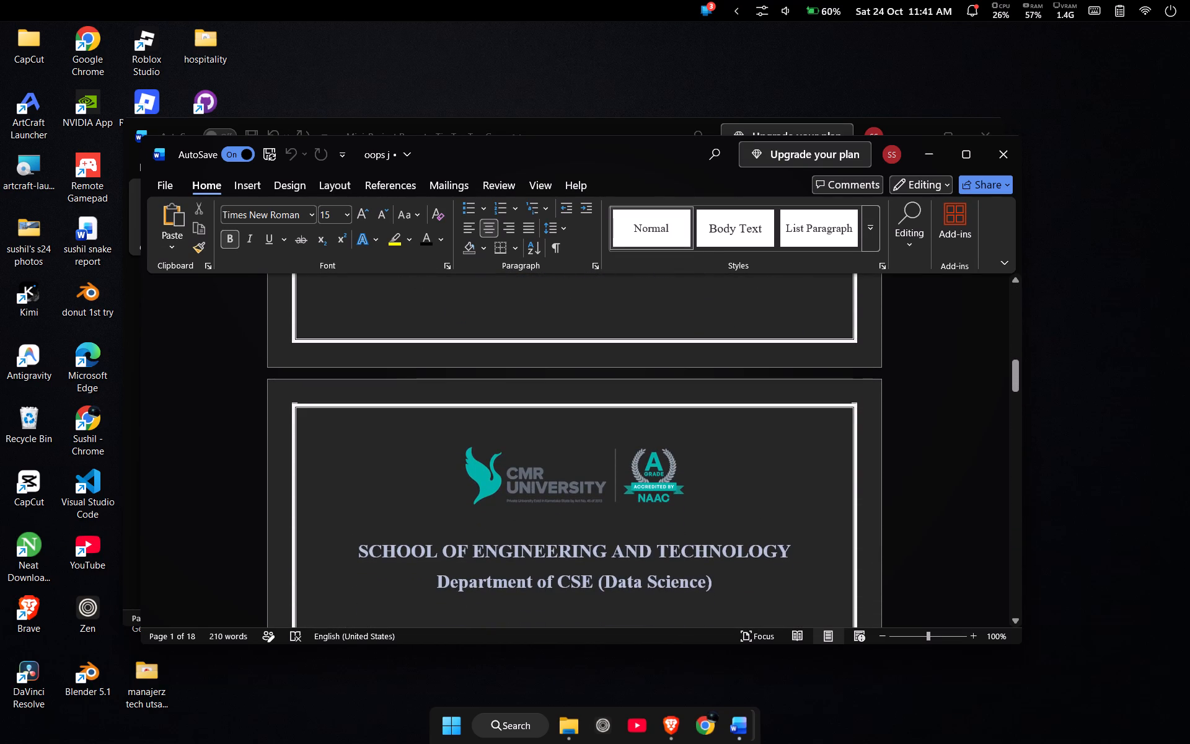
{"action": "left_click", "coordinate": [448, 472]}
{"action": "key", "text": "ctrl+shift+Down"}
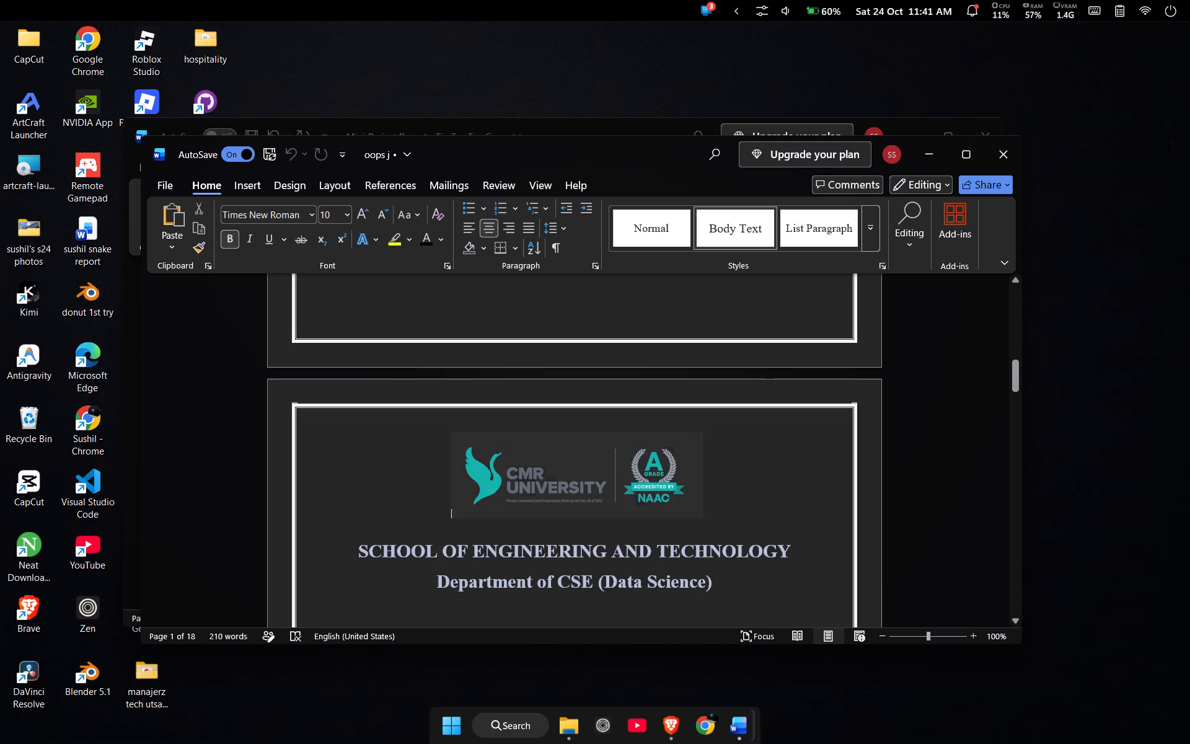
{"action": "key", "text": "ctrl+shift+Down"}
{"action": "key", "text": "ctrl+shift+Down"}
{"action": "key", "text": "ctrl+shift+Down"}
{"action": "key", "text": "ctrl+shift+Down"}
{"action": "key", "text": "ctrl+shift+Down"}
{"action": "key", "text": "ctrl+shift+Down"}
{"action": "key", "text": "ctrl+shift+Down"}
{"action": "key", "text": "ctrl+shift+Down"}
{"action": "key", "text": "ctrl+shift+Down"}
{"action": "key", "text": "ctrl+shift+Down"}
{"action": "key", "text": "ctrl+shift+Down"}
{"action": "key", "text": "ctrl+shift+Down"}
{"action": "key", "text": "ctrl+shift+Down"}
{"action": "key", "text": "ctrl+shift+Down"}
{"action": "key", "text": "ctrl+shift+Down"}
{"action": "key", "text": "ctrl+shift+Down"}
{"action": "key", "text": "ctrl+shift+Down"}
{"action": "key", "text": "ctrl+shift+Down"}
{"action": "key", "text": "ctrl+shift+Down"}
{"action": "key", "text": "ctrl+shift+Down"}
{"action": "key", "text": "ctrl+shift+Down"}
{"action": "key", "text": "ctrl+shift+Down"}
{"action": "key", "text": "ctrl+shift+Down"}
{"action": "key", "text": "ctrl+shift+Down"}
{"action": "key", "text": "ctrl+shift+Down"}
{"action": "key", "text": "ctrl+shift+Down"}
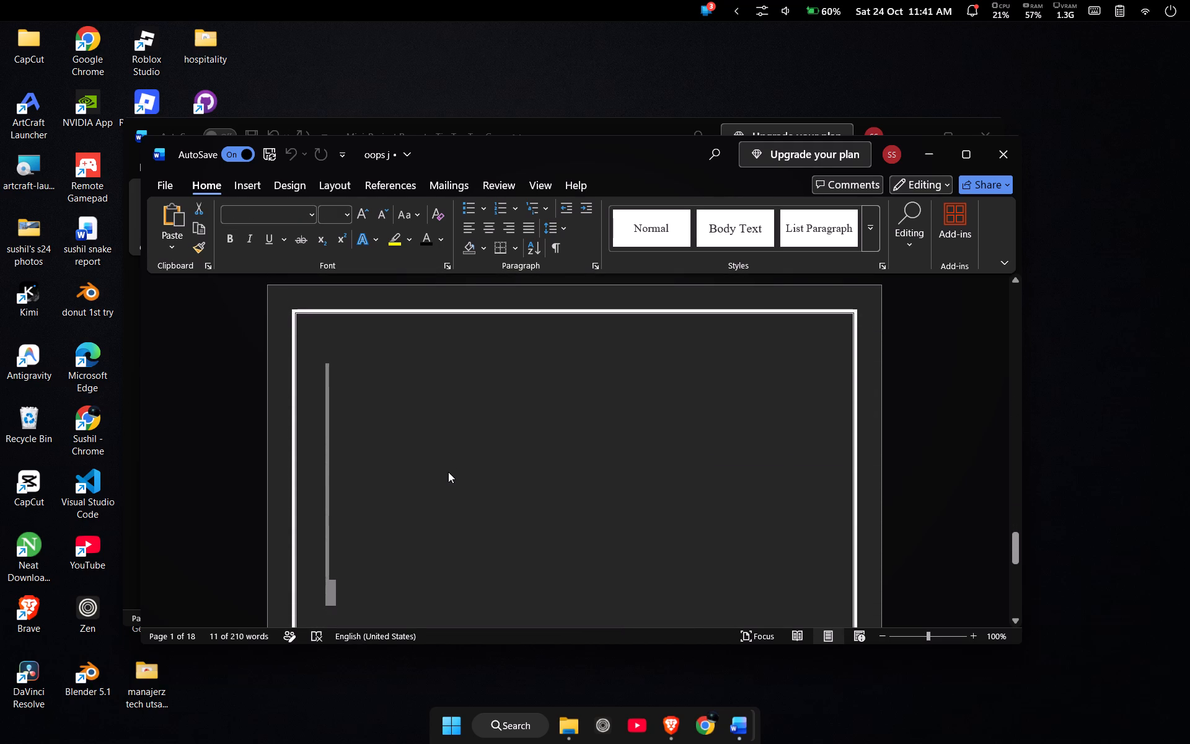
{"action": "key", "text": "ctrl+shift+Down"}
{"action": "key", "text": "ctrl+shift+Down"}
{"action": "key", "text": "ctrl+shift+Down"}
{"action": "key", "text": "ctrl+shift+Down"}
{"action": "key", "text": "ctrl+shift+Down"}
{"action": "key", "text": "ctrl+shift+Down"}
{"action": "key", "text": "ctrl+shift+Down"}
{"action": "key", "text": "ctrl+shift+Down"}
{"action": "key", "text": "ctrl+shift+Down"}
{"action": "key", "text": "ctrl+shift+Down"}
{"action": "key", "text": "ctrl+shift+Down"}
{"action": "key", "text": "ctrl+shift+Down"}
{"action": "key", "text": "ctrl+shift+Down"}
{"action": "key", "text": "ctrl+shift+Down"}
{"action": "key", "text": "ctrl+shift+Down"}
{"action": "key", "text": "ctrl+shift+Down"}
{"action": "key", "text": "ctrl+shift+Down"}
{"action": "key", "text": "ctrl+shift+Down"}
{"action": "key", "text": "ctrl+shift+Down"}
{"action": "key", "text": "ctrl+shift+Down"}
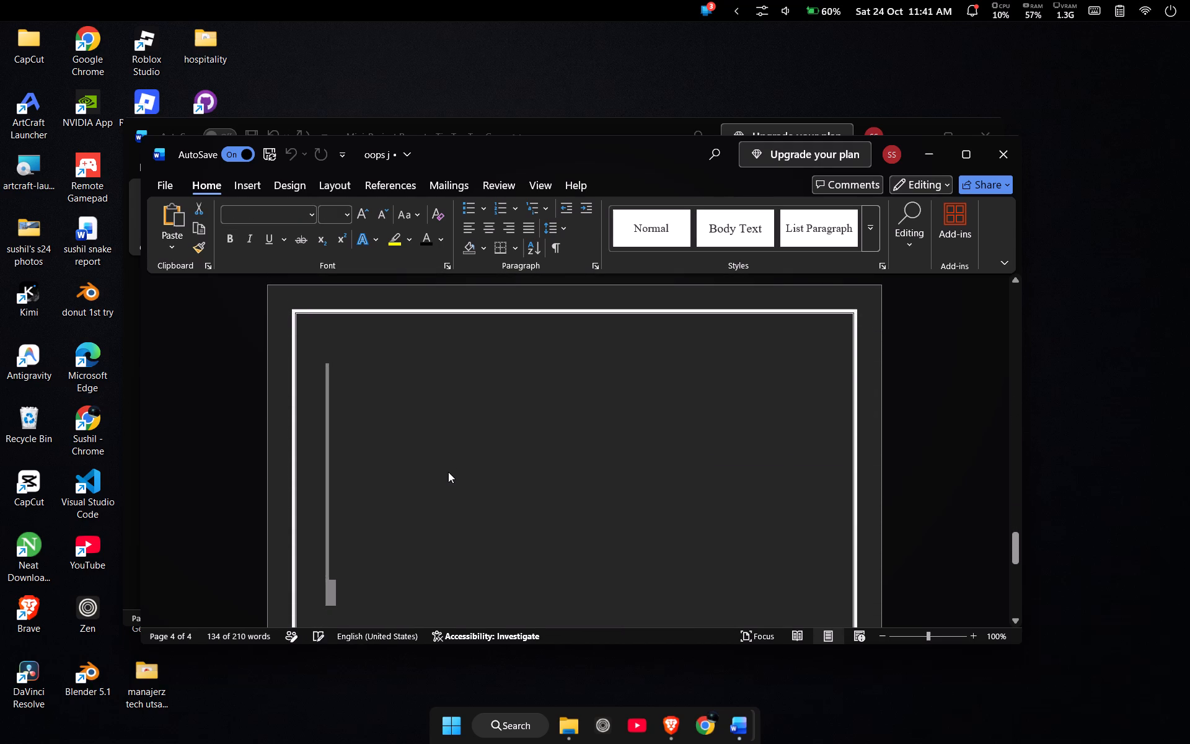
{"action": "scroll", "coordinate": [448, 472], "scroll_direction": "down", "scroll_amount": 1, "text": "ctrl"}
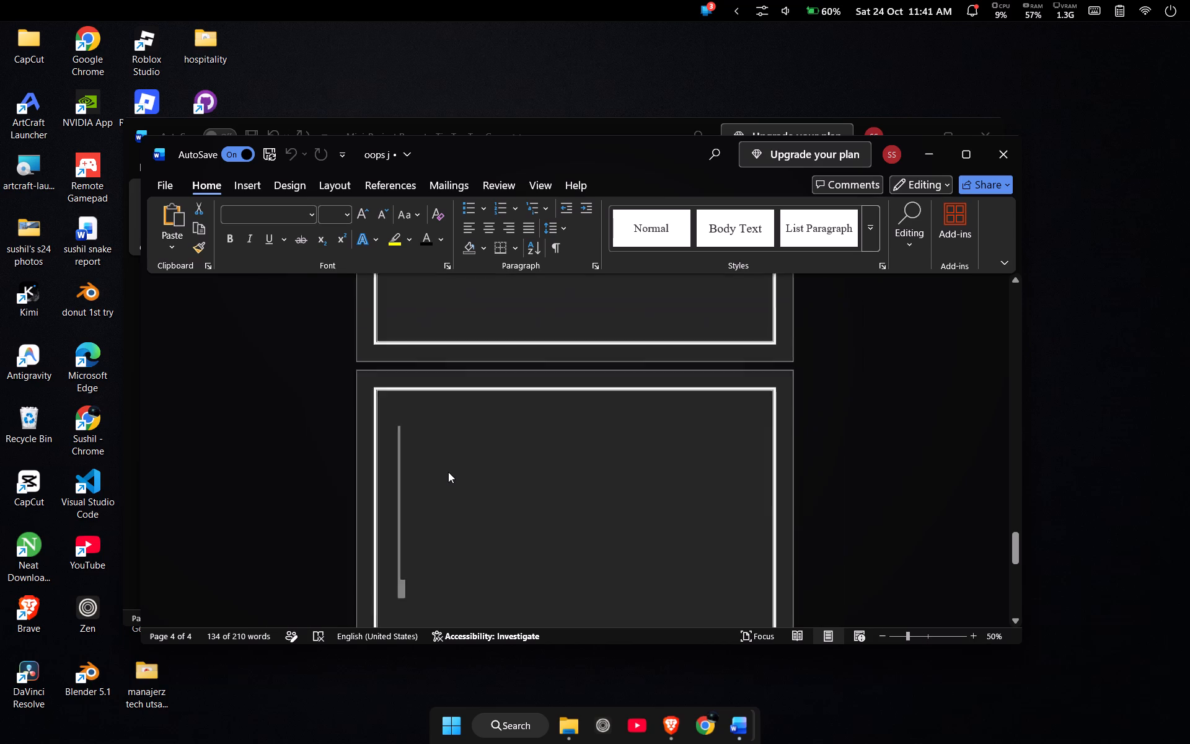
{"action": "scroll", "coordinate": [448, 472], "scroll_direction": "down", "scroll_amount": 3, "text": "ctrl"}
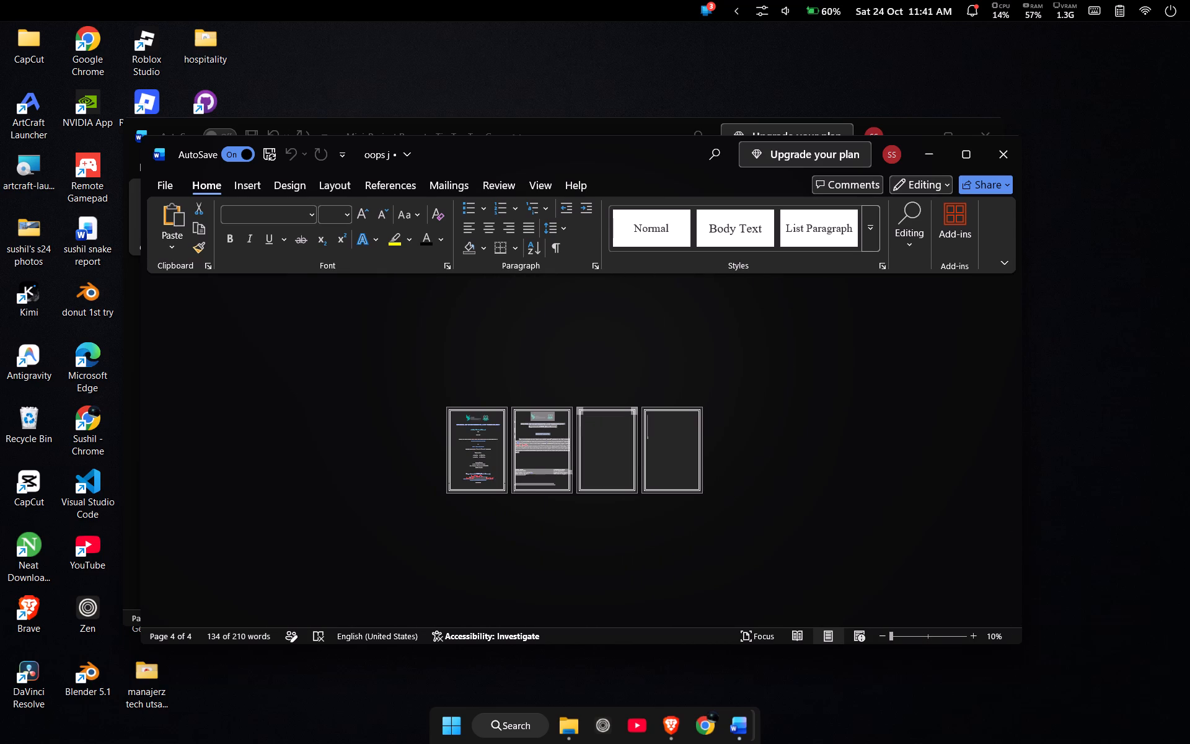
{"action": "key", "text": "ctrl+v"}
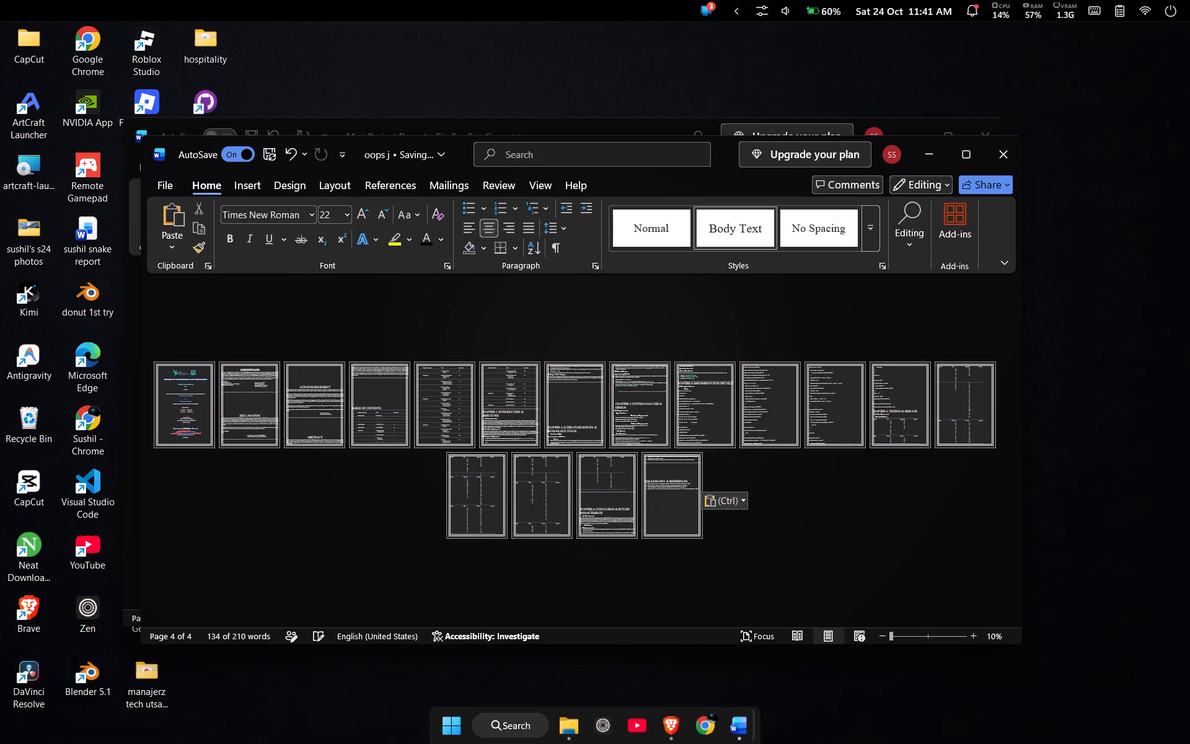
Maximize the document window and review the layout of the pasted report from the certificate through to the bibliography.
{"action": "scroll", "coordinate": [576, 508], "scroll_direction": "up", "scroll_amount": 1, "text": "ctrl"}
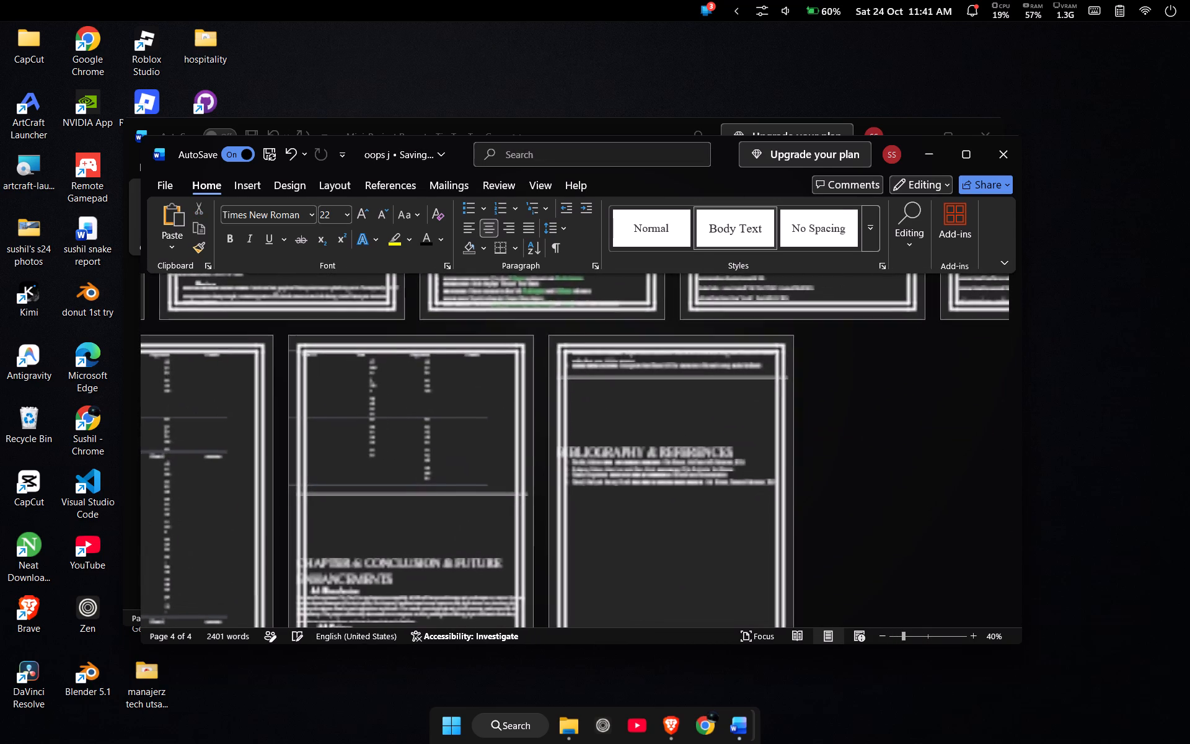
{"action": "scroll", "coordinate": [576, 508], "scroll_direction": "up", "scroll_amount": 3, "text": "ctrl"}
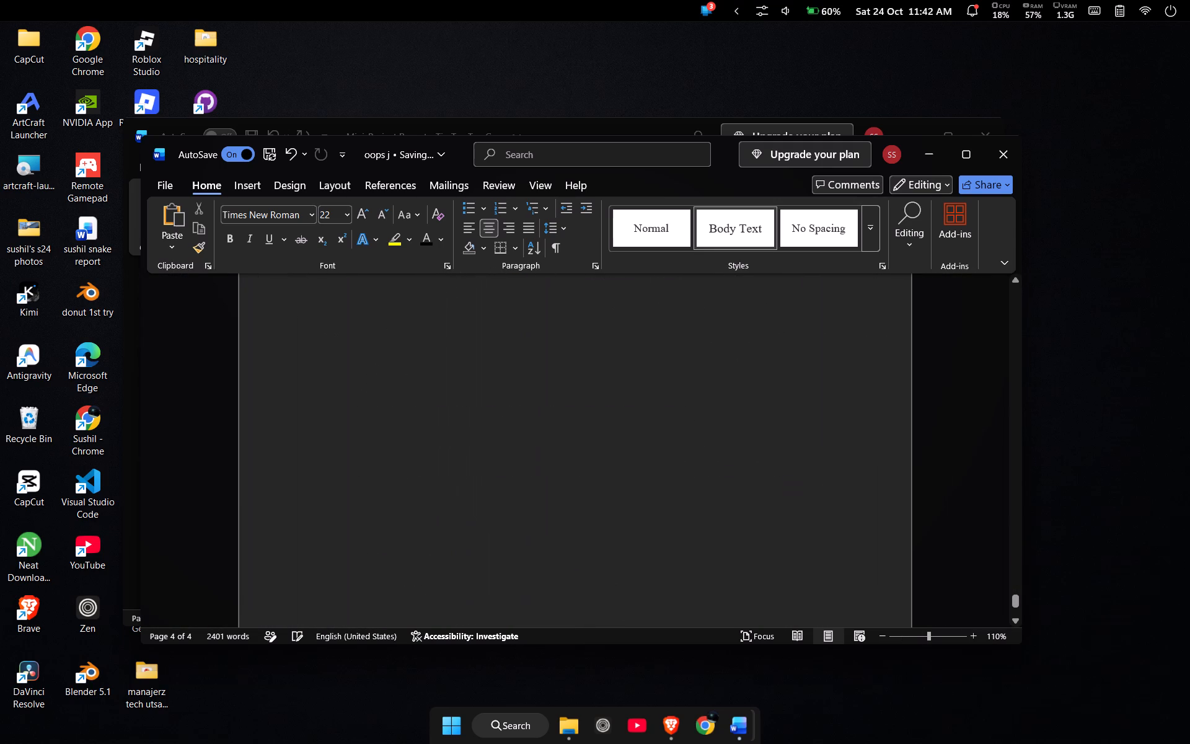
{"action": "scroll", "coordinate": [576, 508], "scroll_direction": "up", "scroll_amount": 10}
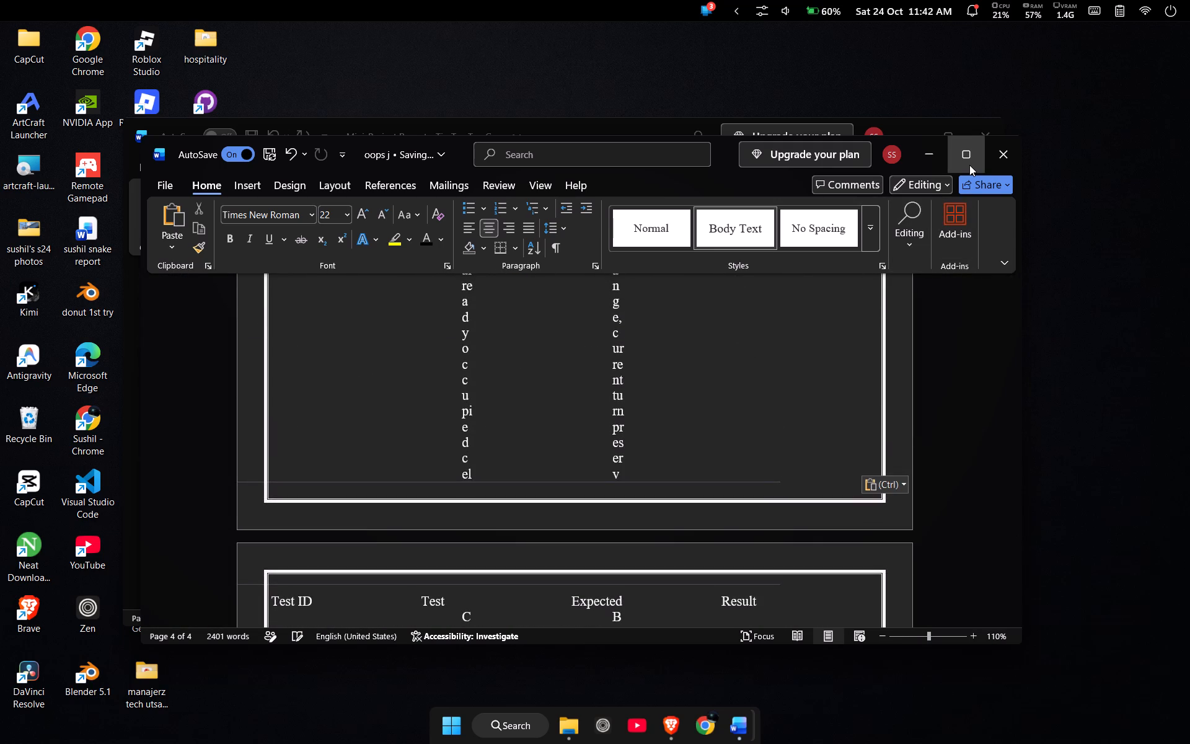
{"action": "left_click", "coordinate": [969, 165]}
{"action": "scroll", "coordinate": [741, 342], "scroll_direction": "up", "scroll_amount": 12}
{"action": "scroll", "coordinate": [741, 342], "scroll_direction": "up", "scroll_amount": 12}
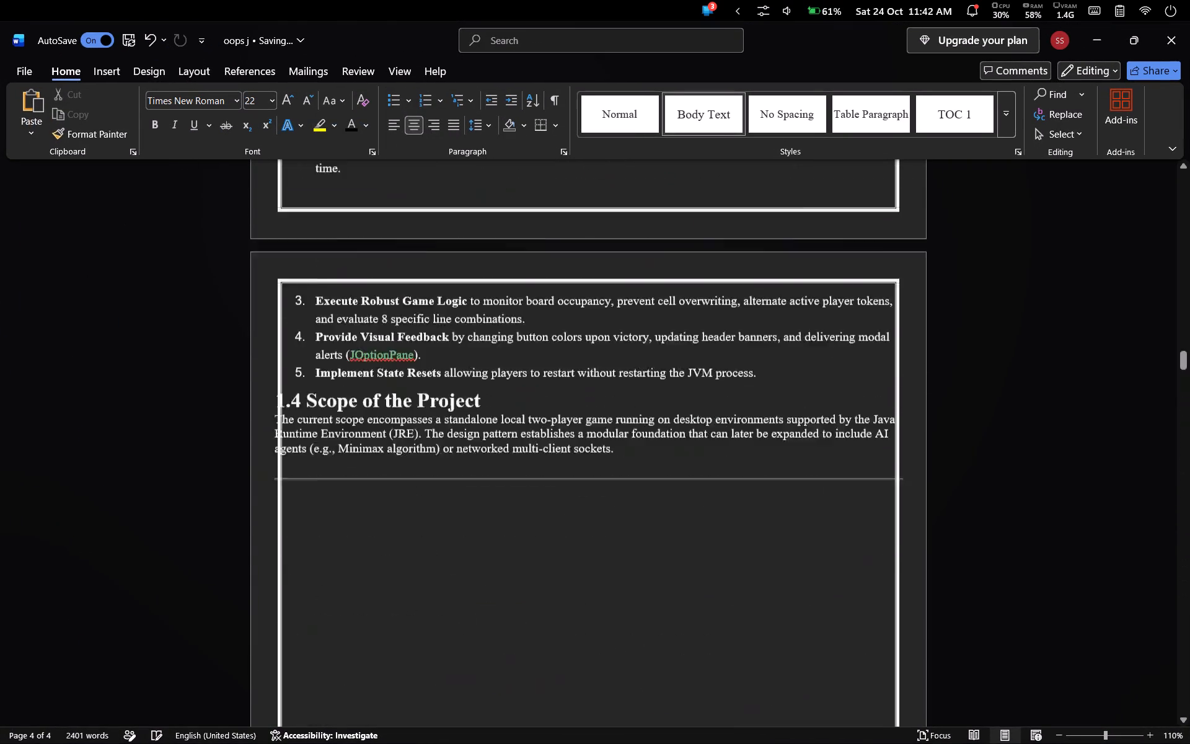
{"action": "scroll", "coordinate": [741, 342], "scroll_direction": "up", "scroll_amount": 16}
{"action": "scroll", "coordinate": [741, 342], "scroll_direction": "up", "scroll_amount": 16}
{"action": "scroll", "coordinate": [741, 342], "scroll_direction": "down", "scroll_amount": 7}
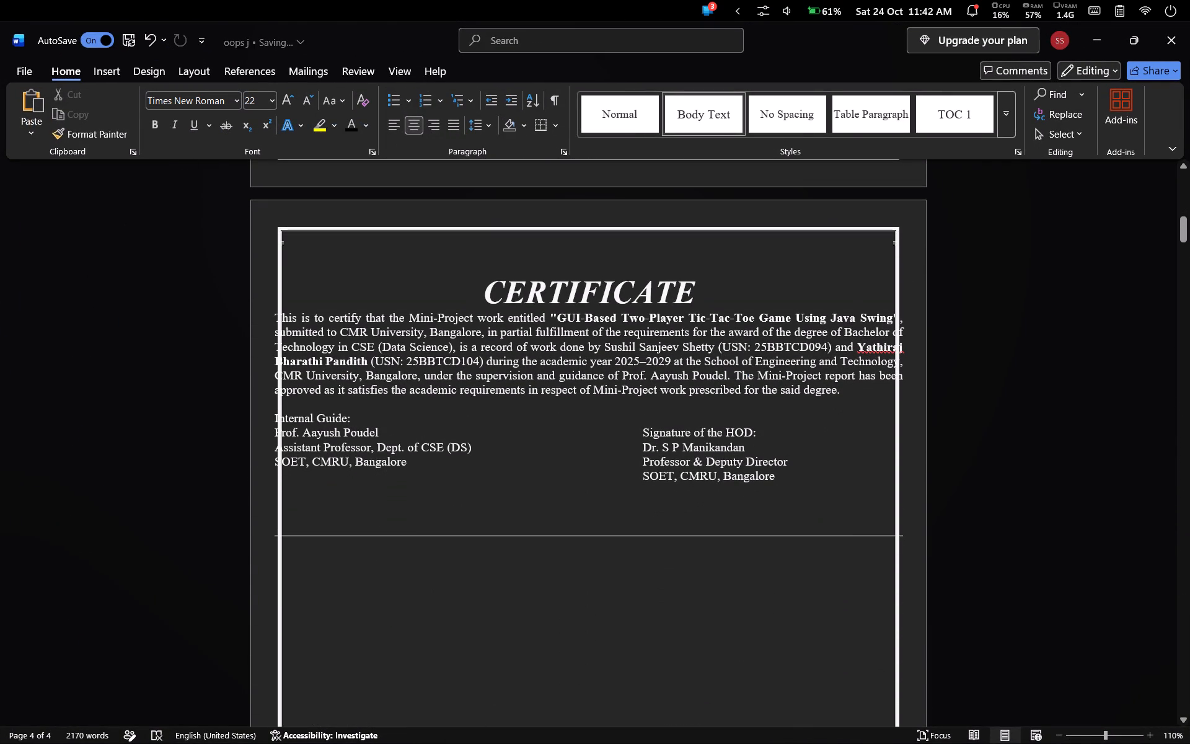
{"action": "scroll", "coordinate": [741, 342], "scroll_direction": "down", "scroll_amount": 1}
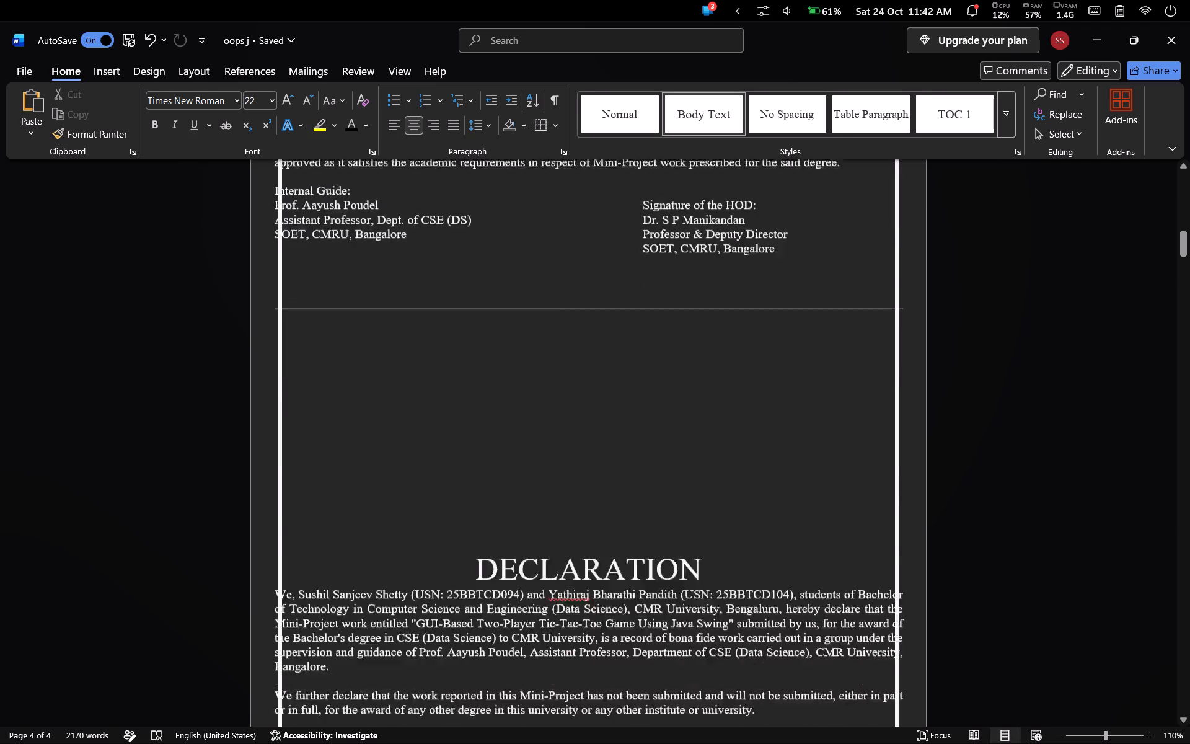
{"action": "scroll", "coordinate": [741, 342], "scroll_direction": "down", "scroll_amount": 5}
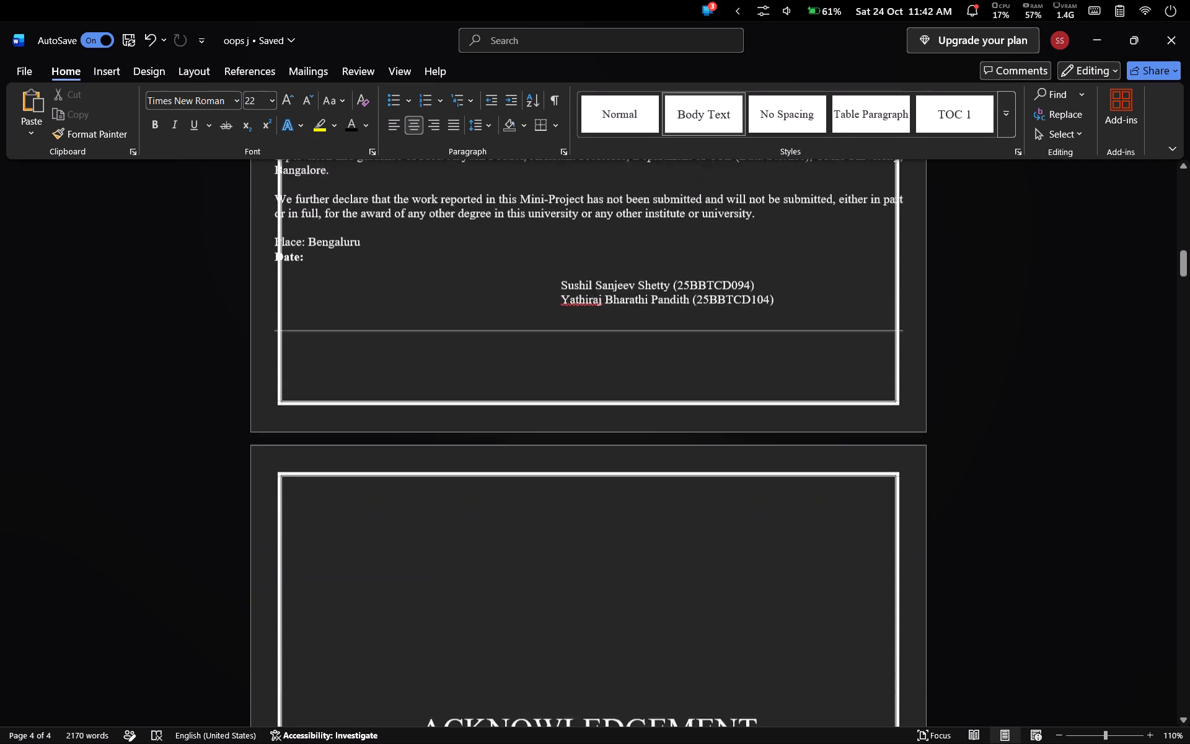
{"action": "scroll", "coordinate": [741, 342], "scroll_direction": "down", "scroll_amount": 6}
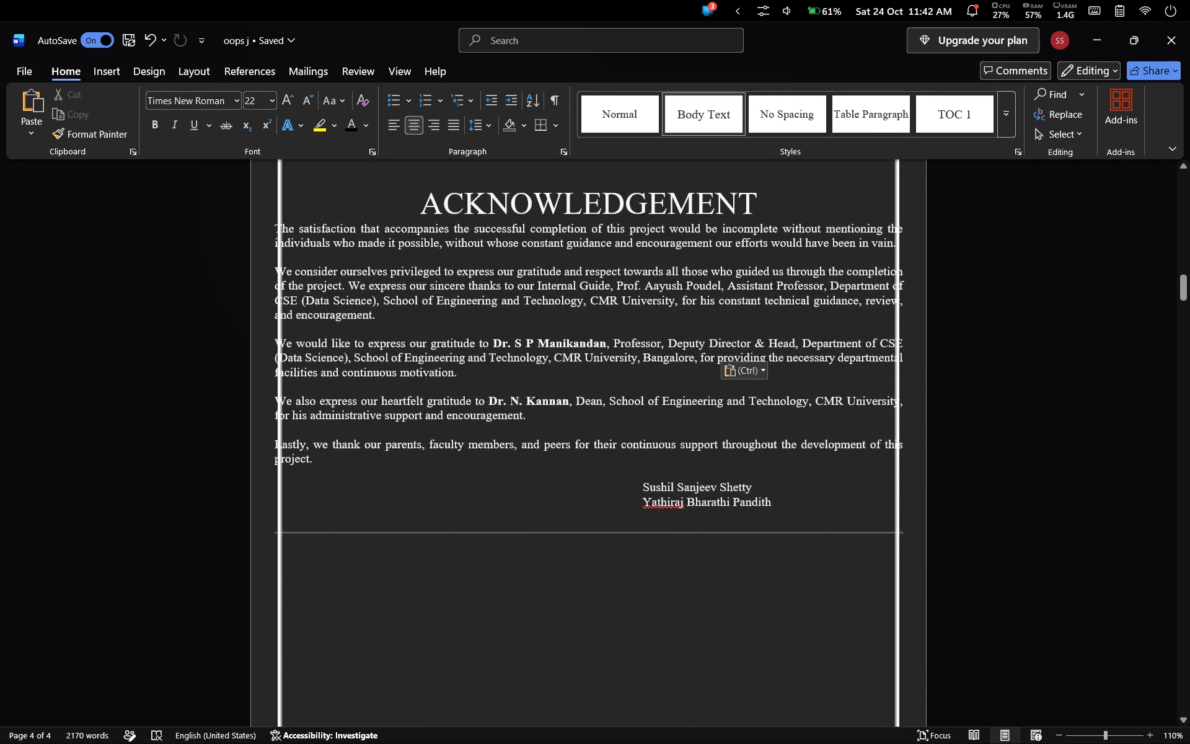
{"action": "scroll", "coordinate": [741, 342], "scroll_direction": "down", "scroll_amount": 7}
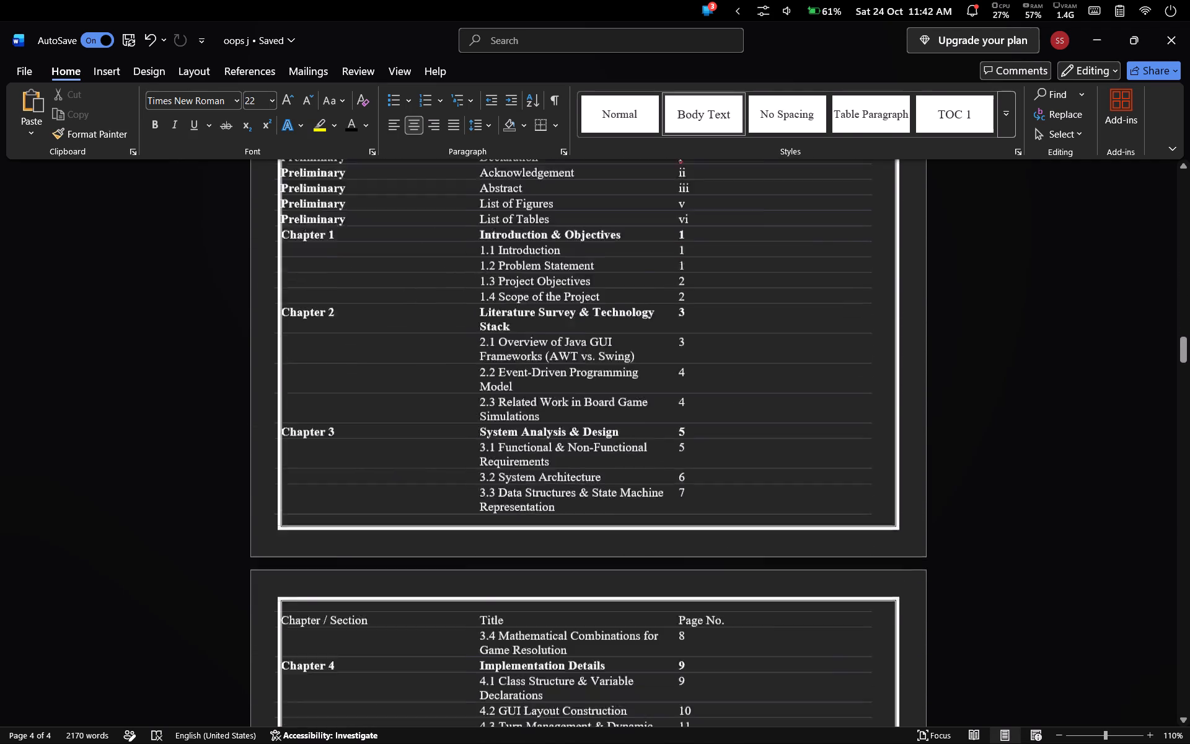
{"action": "scroll", "coordinate": [741, 342], "scroll_direction": "down", "scroll_amount": 1}
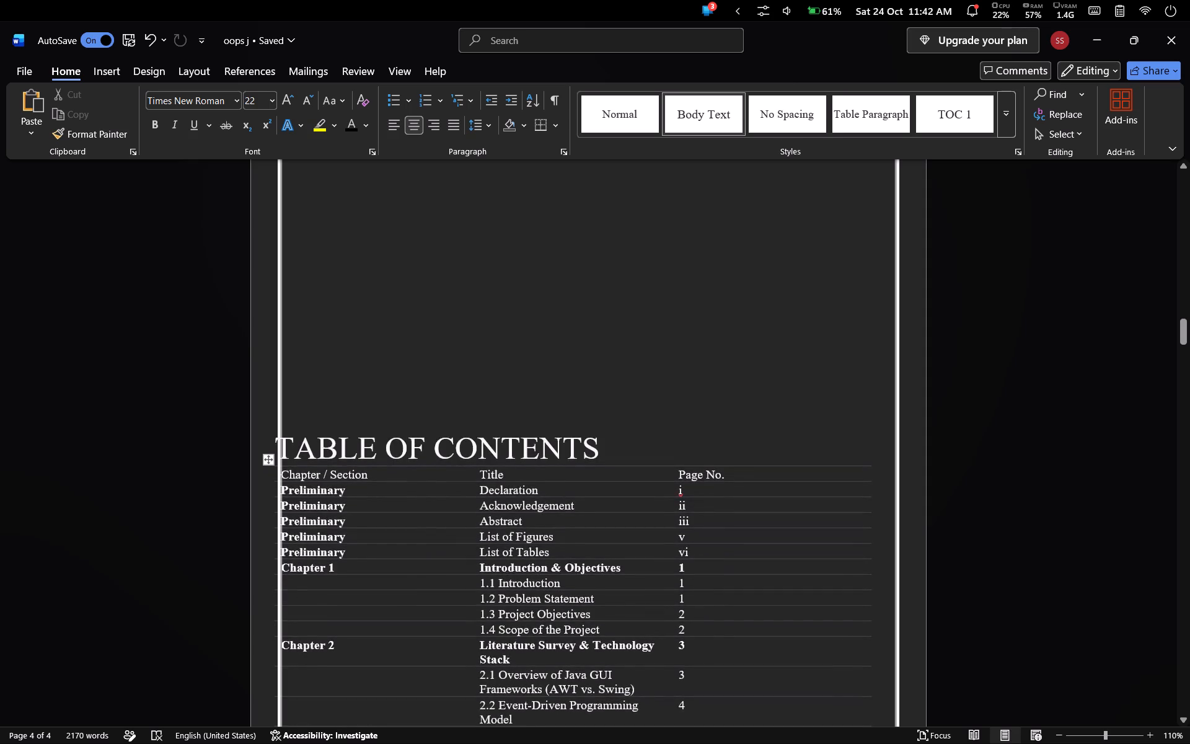
{"action": "scroll", "coordinate": [741, 342], "scroll_direction": "down", "scroll_amount": 2}
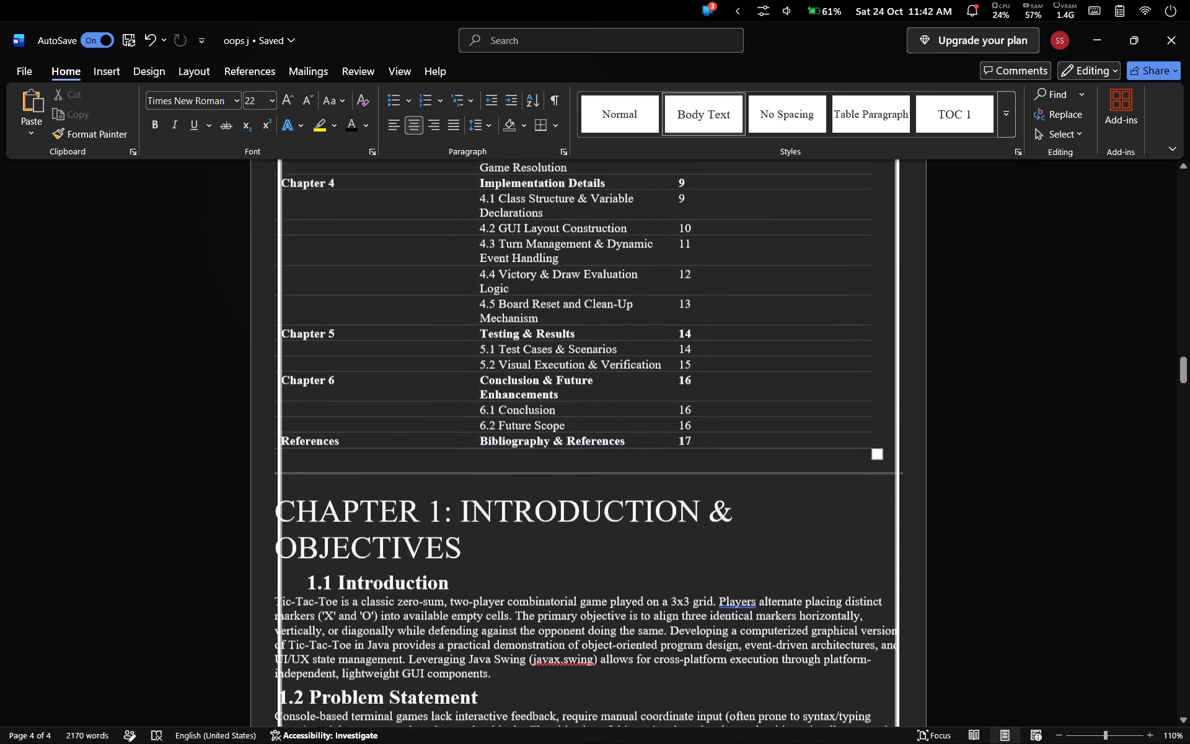
{"action": "scroll", "coordinate": [741, 342], "scroll_direction": "down", "scroll_amount": 4}
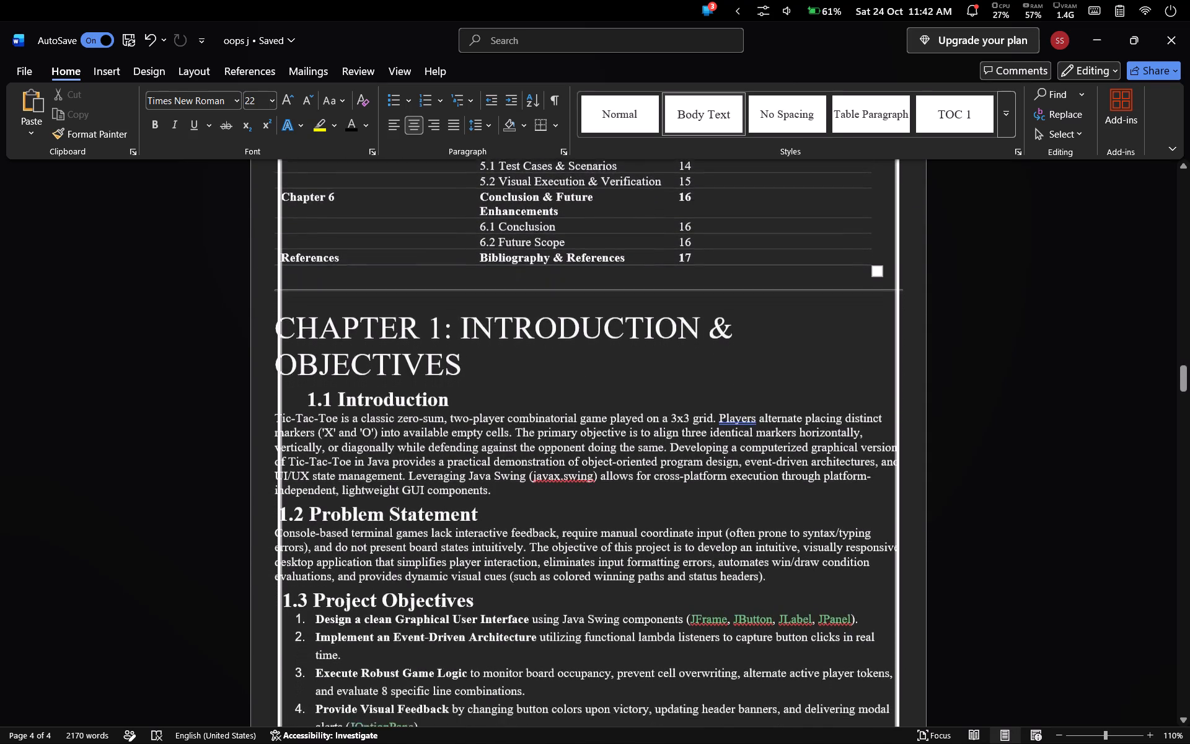
{"action": "scroll", "coordinate": [741, 342], "scroll_direction": "down", "scroll_amount": 6}
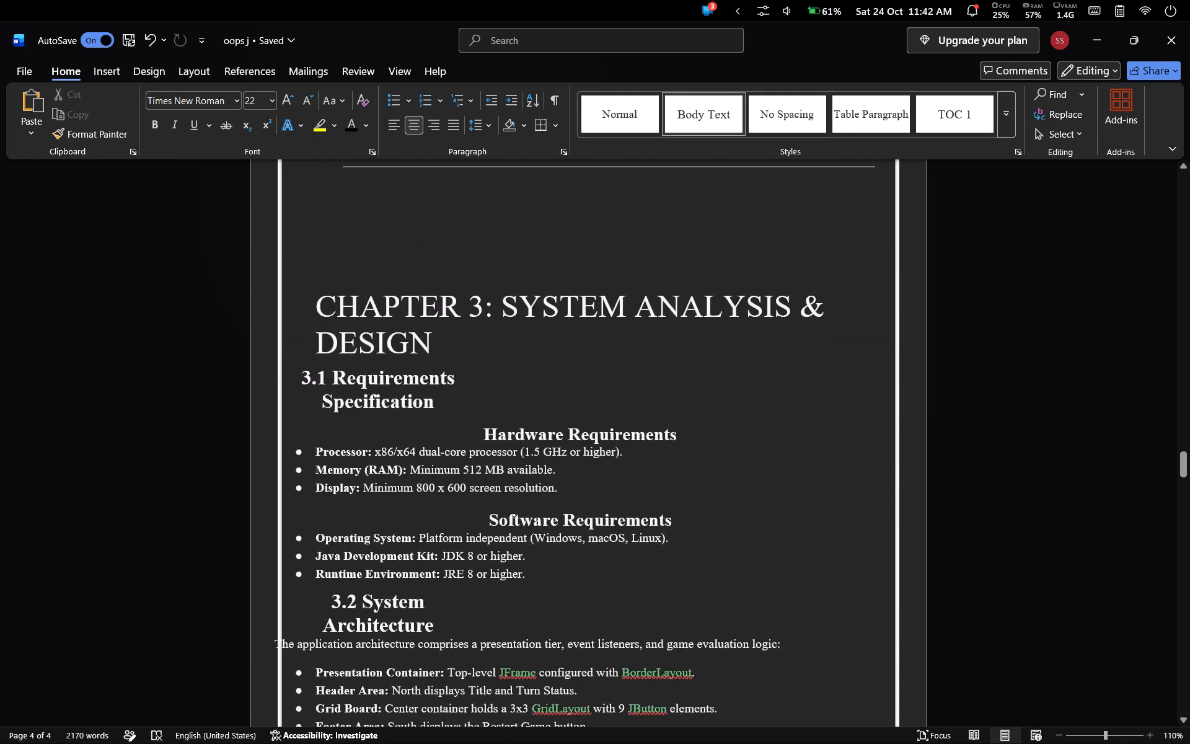
{"action": "scroll", "coordinate": [741, 342], "scroll_direction": "down", "scroll_amount": 1}
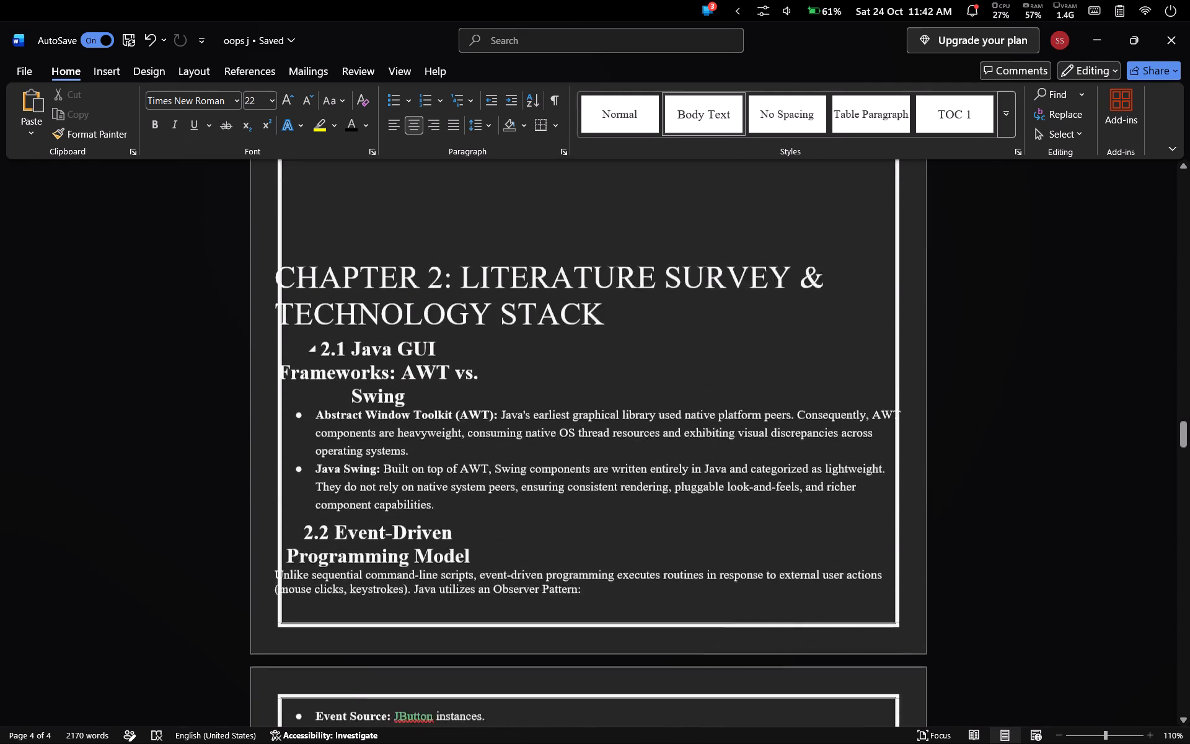
{"action": "scroll", "coordinate": [741, 342], "scroll_direction": "down", "scroll_amount": 3}
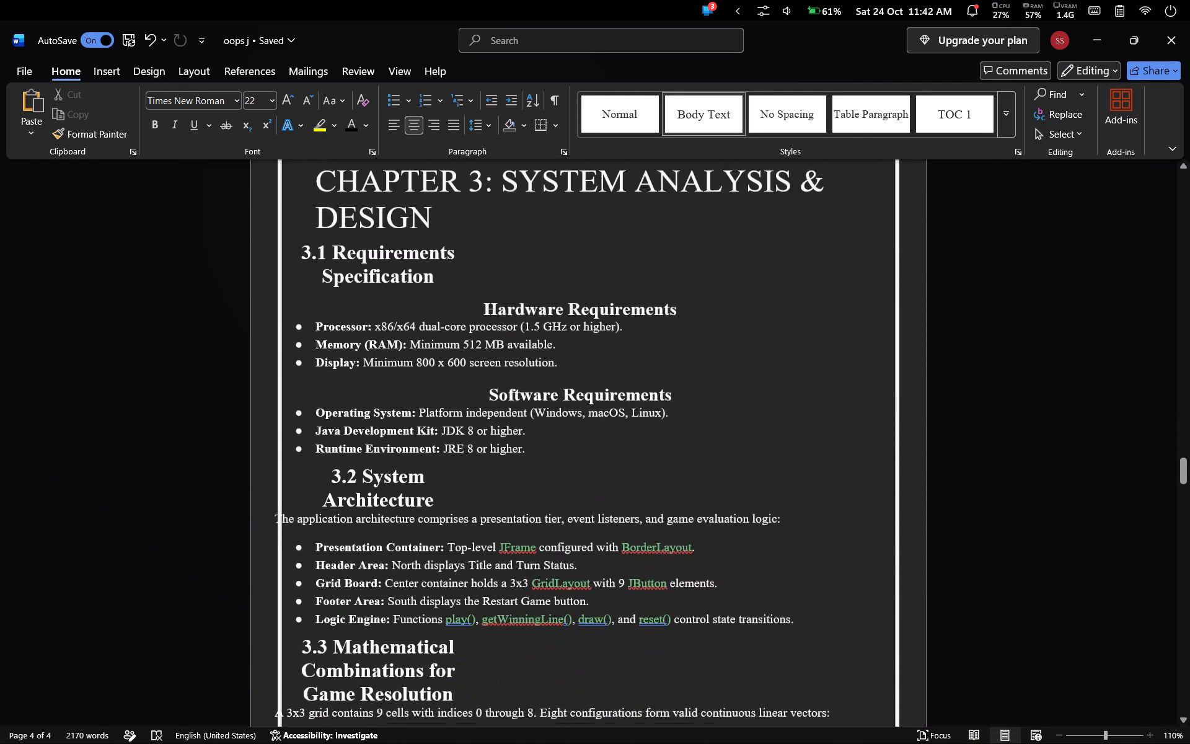
{"action": "scroll", "coordinate": [741, 342], "scroll_direction": "down", "scroll_amount": 7}
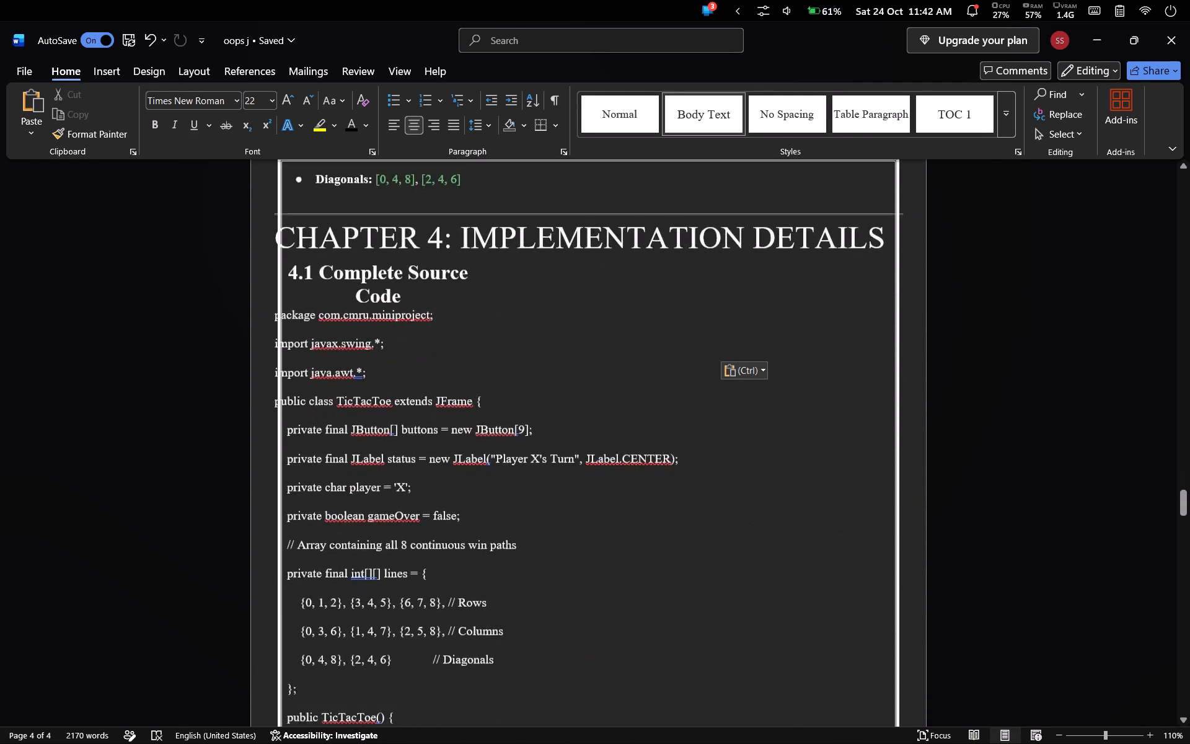
{"action": "scroll", "coordinate": [741, 342], "scroll_direction": "down", "scroll_amount": 7}
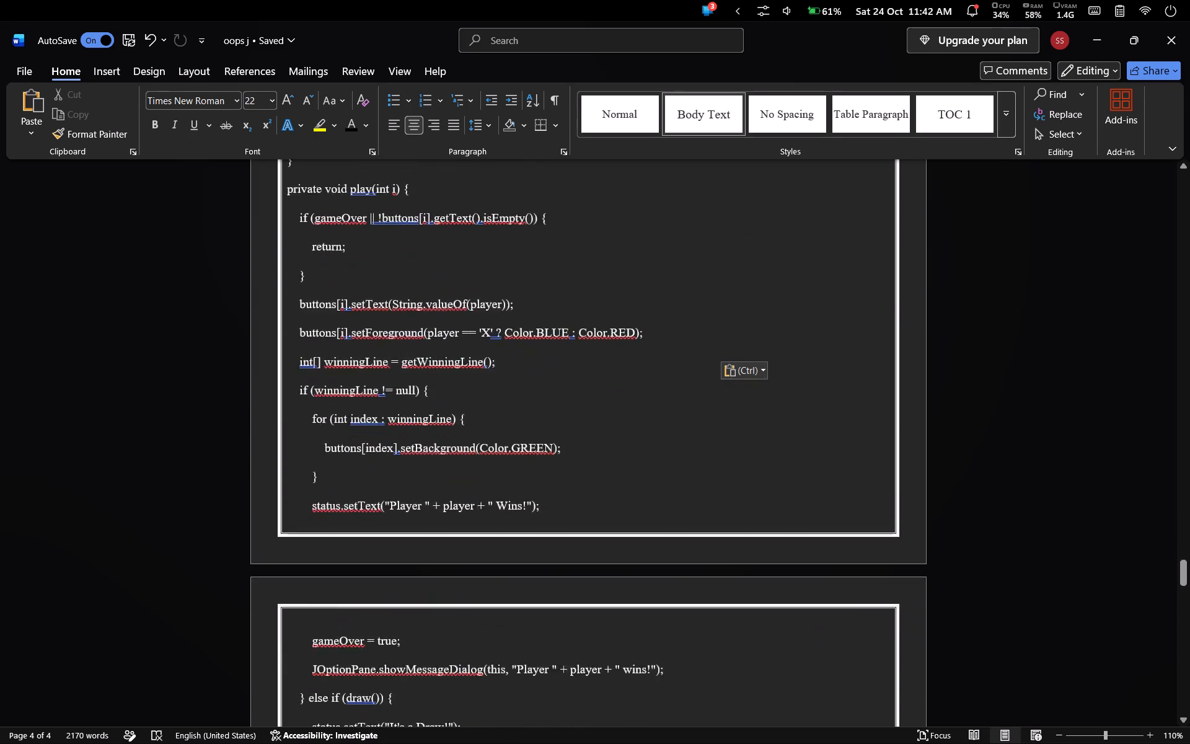
{"action": "scroll", "coordinate": [741, 342], "scroll_direction": "down", "scroll_amount": 7}
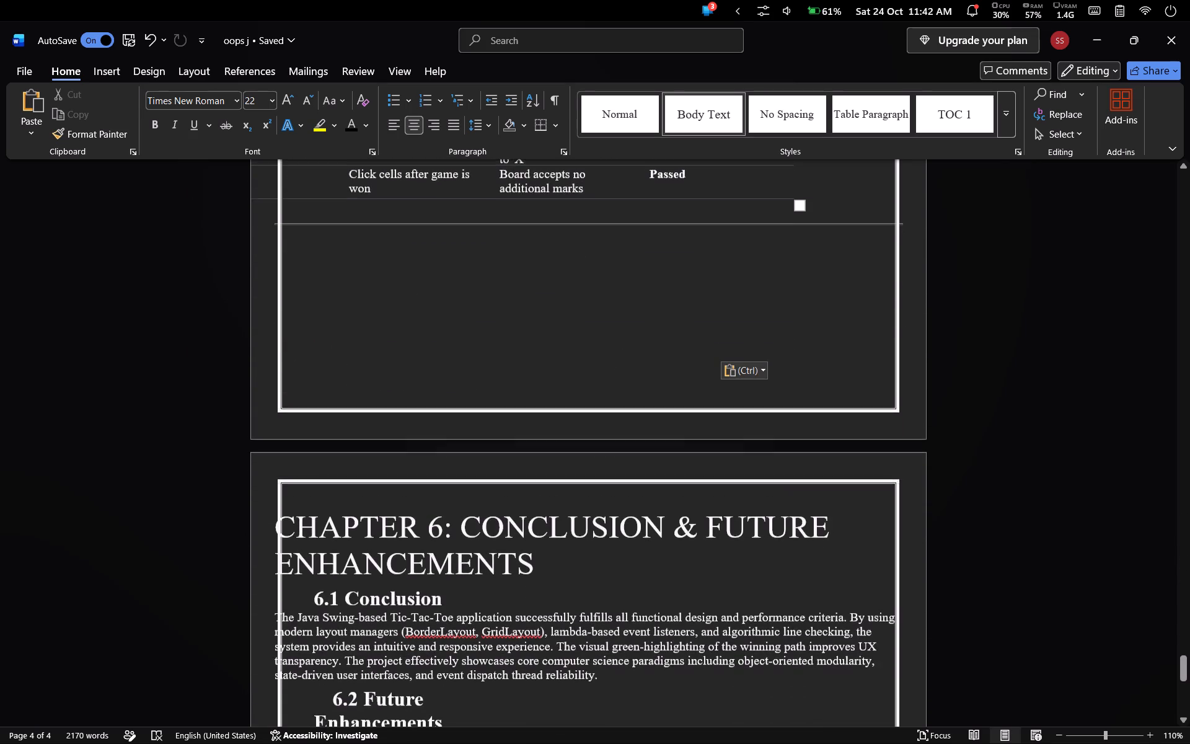
{"action": "scroll", "coordinate": [741, 342], "scroll_direction": "down", "scroll_amount": 7}
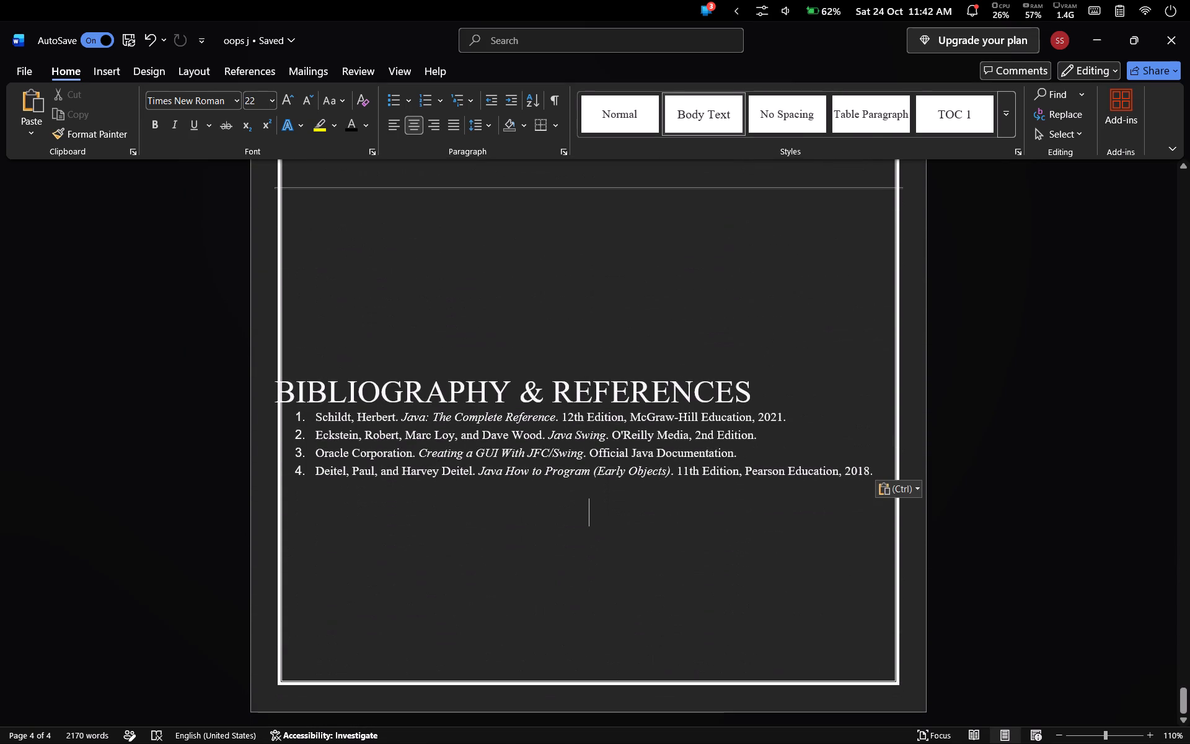
{"action": "scroll", "coordinate": [741, 342], "scroll_direction": "down", "scroll_amount": 2}
{"action": "scroll", "coordinate": [741, 342], "scroll_direction": "up", "scroll_amount": 7}
{"action": "scroll", "coordinate": [741, 342], "scroll_direction": "up", "scroll_amount": 20}
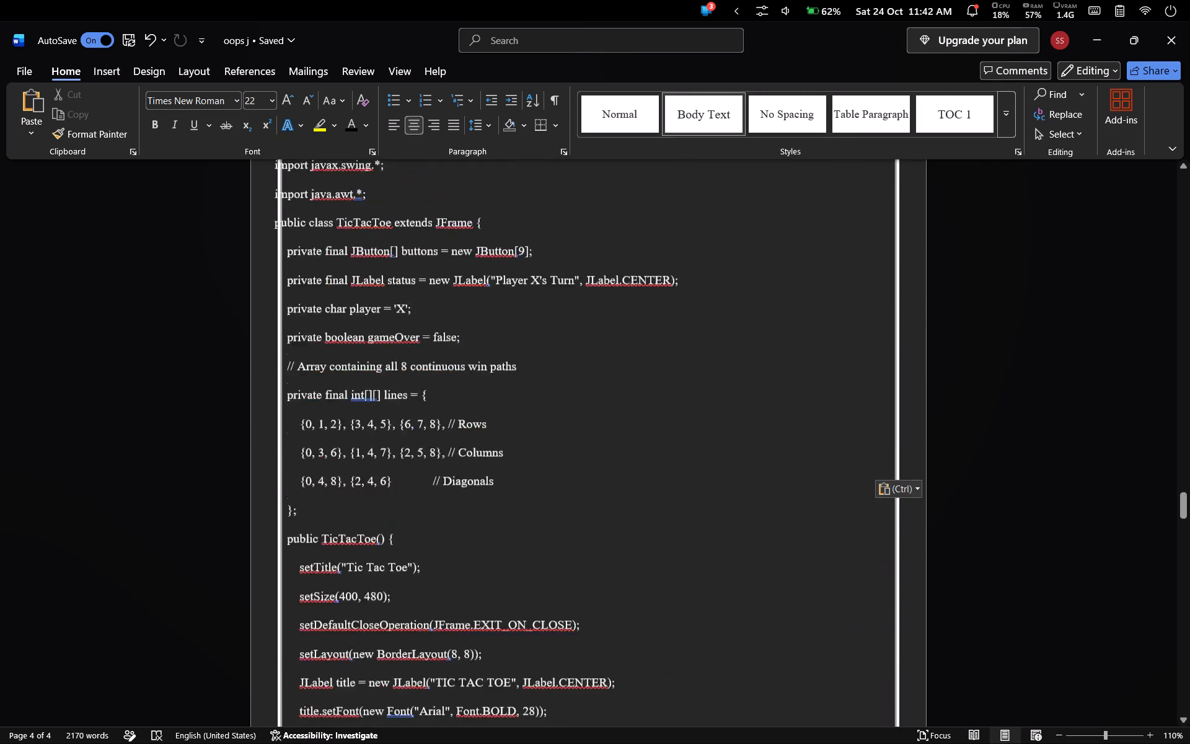
Insert blank lines above the "DECLARATION" heading so the declaration starts on its own page after the certificate.
{"action": "scroll", "coordinate": [741, 342], "scroll_direction": "up", "scroll_amount": 7}
{"action": "scroll", "coordinate": [741, 342], "scroll_direction": "up", "scroll_amount": 15}
{"action": "scroll", "coordinate": [741, 342], "scroll_direction": "down", "scroll_amount": 6}
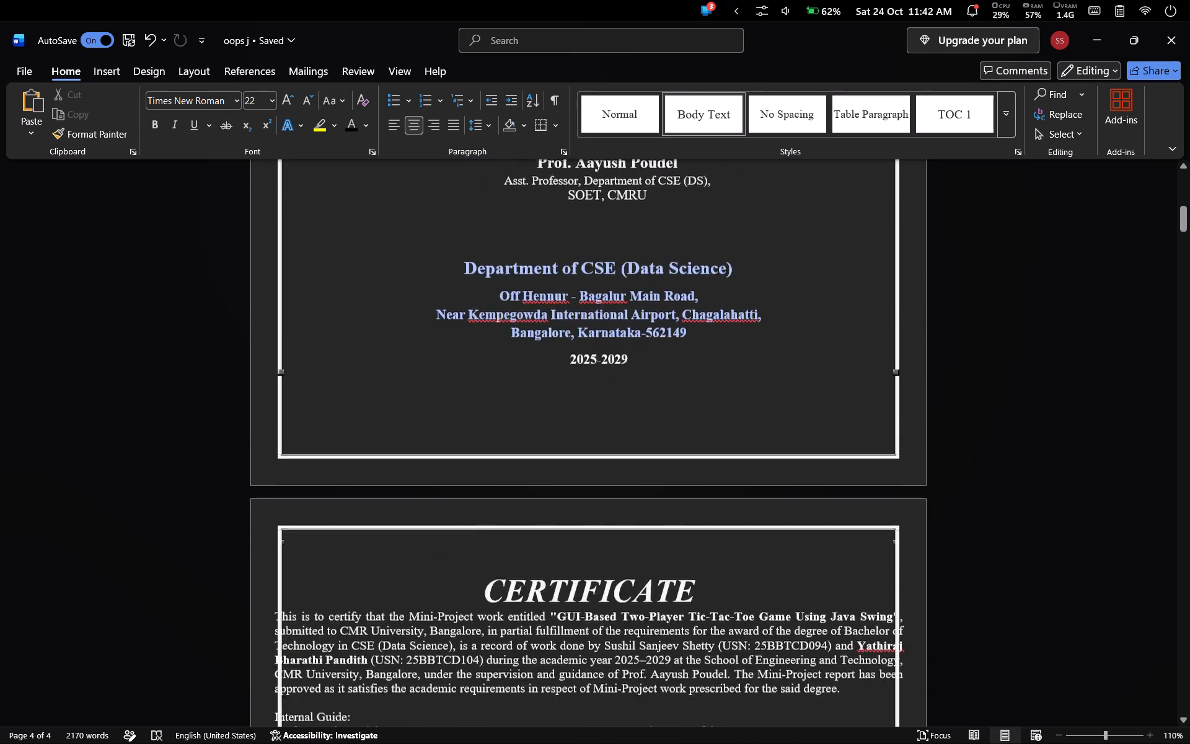
{"action": "scroll", "coordinate": [741, 342], "scroll_direction": "down", "scroll_amount": 1}
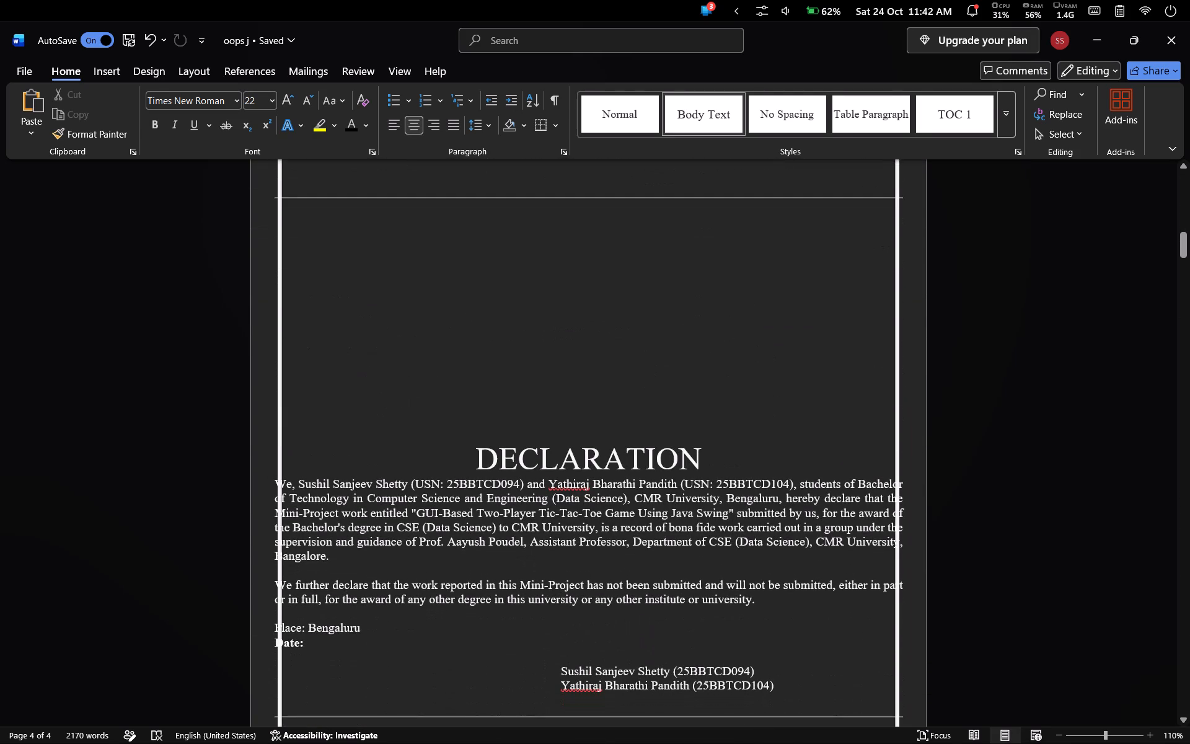
{"action": "left_click", "coordinate": [469, 449]}
{"action": "key", "text": "Return"}
{"action": "key", "text": "Return"}
{"action": "key", "text": "Return"}
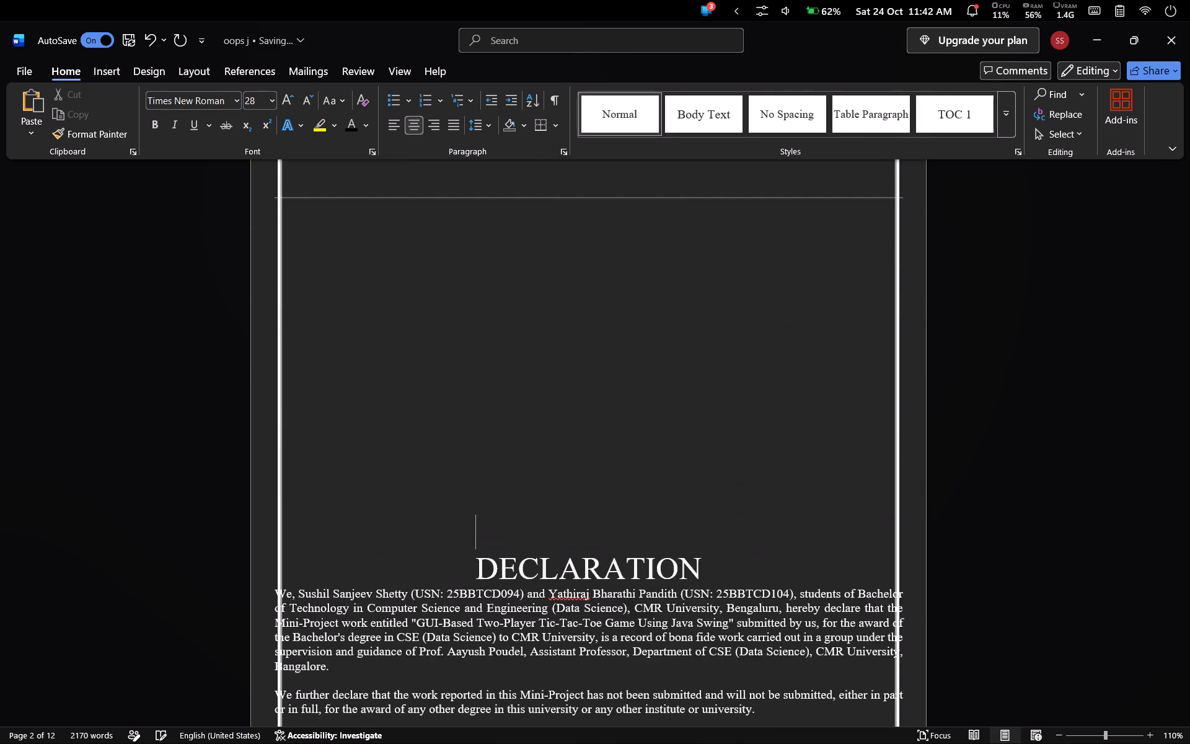
{"action": "key", "text": "Return"}
{"action": "key", "text": "Return"}
{"action": "key", "text": "Return"}
{"action": "key", "text": "Return"}
{"action": "key", "text": "Return"}
{"action": "key", "text": "Return"}
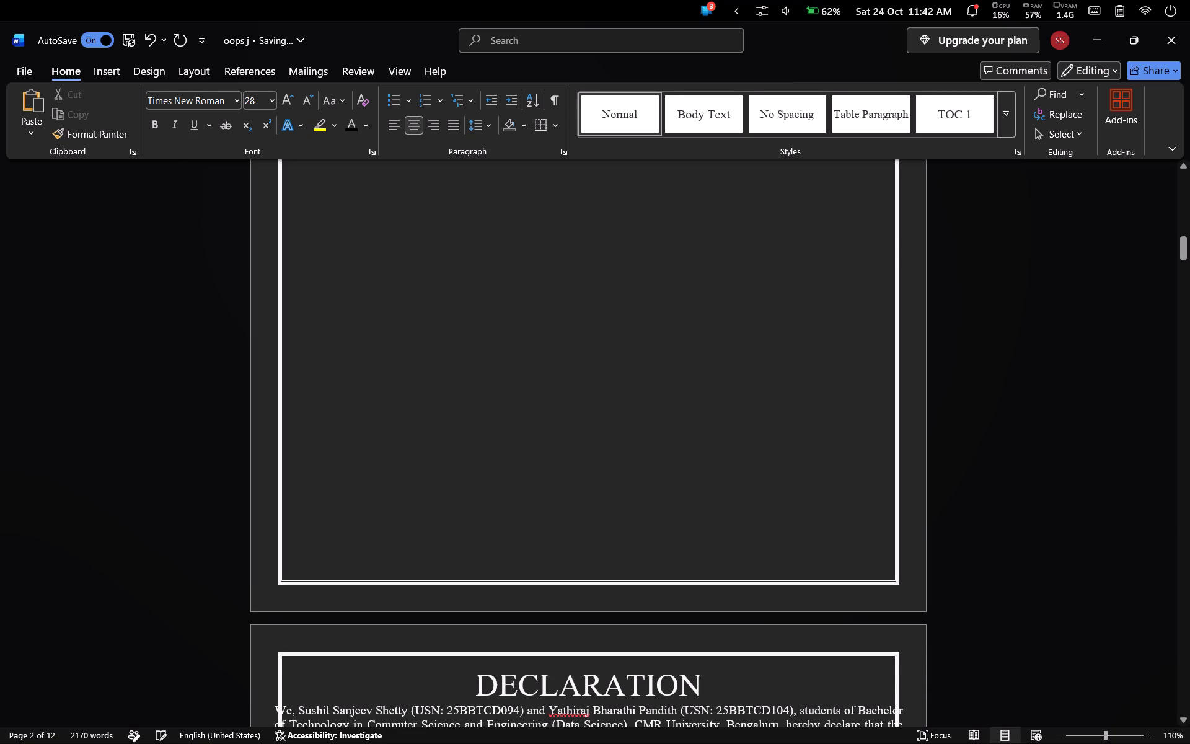
{"action": "key", "text": "Return"}
{"action": "scroll", "coordinate": [469, 449], "scroll_direction": "down", "scroll_amount": 2}
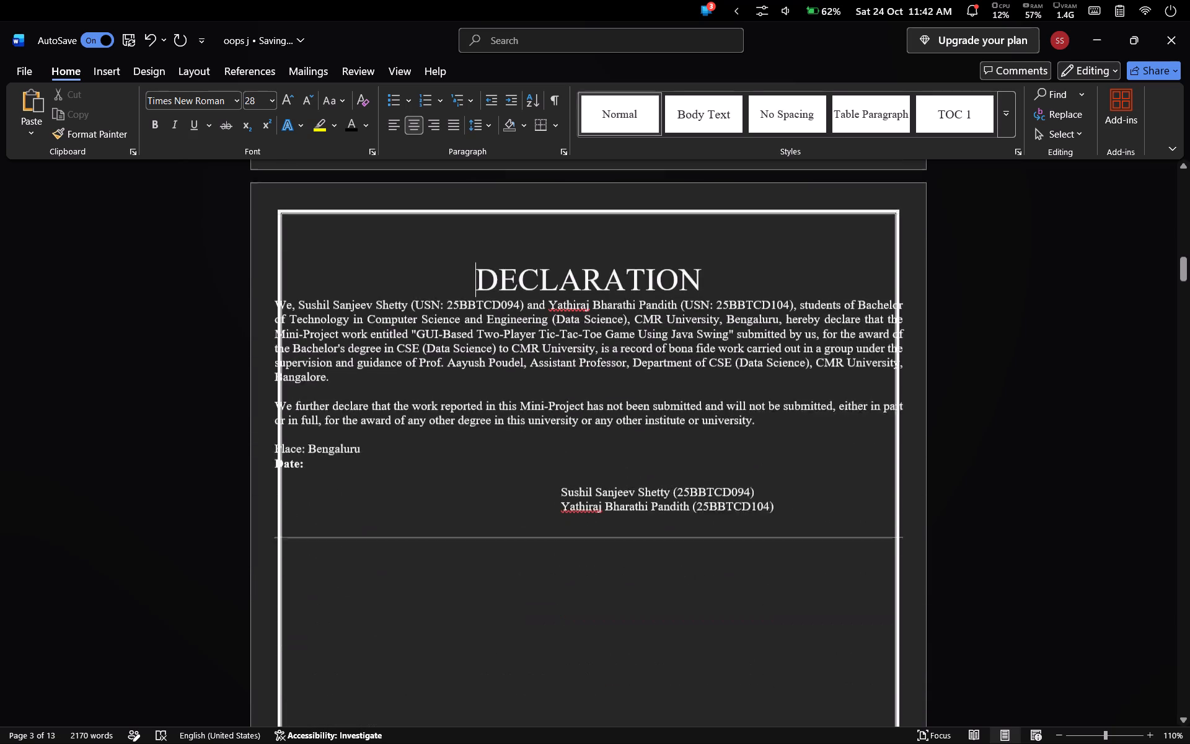
{"action": "scroll", "coordinate": [469, 449], "scroll_direction": "down", "scroll_amount": 2}
{"action": "scroll", "coordinate": [469, 449], "scroll_direction": "up", "scroll_amount": 5}
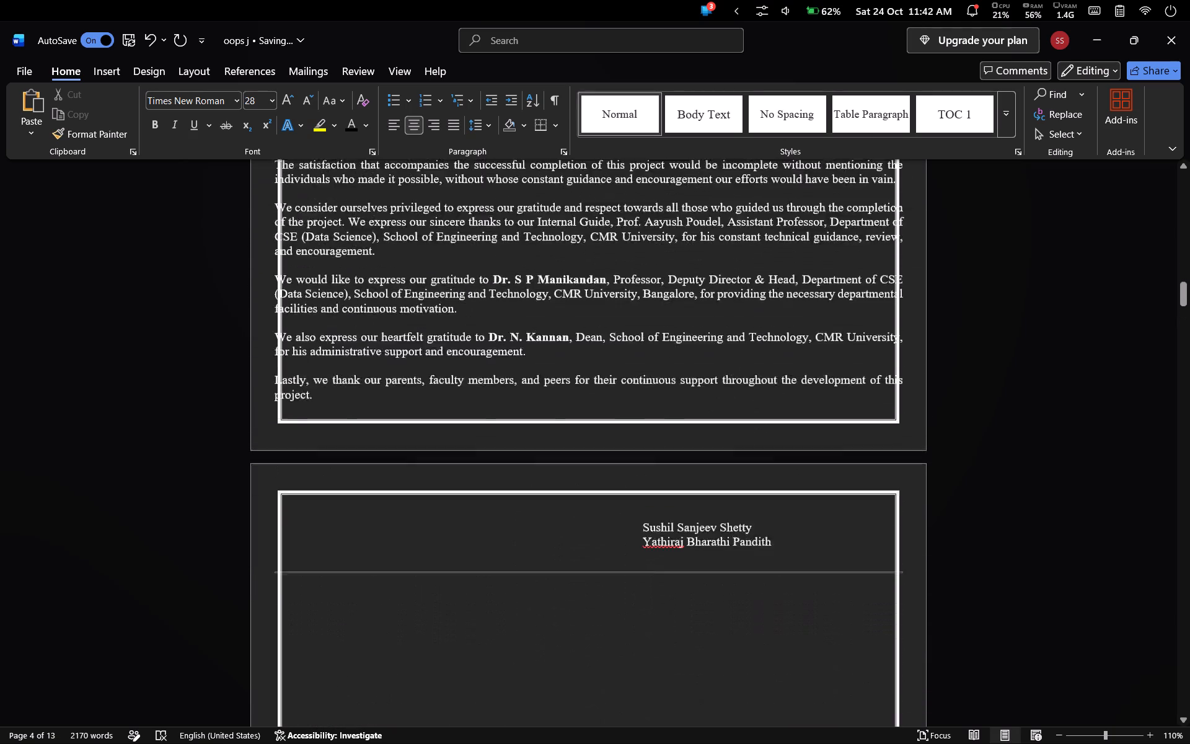
Insert blank lines above the "ACKNOWLEDGEMENT" heading so the acknowledgement starts on its own page after the declaration.
{"action": "scroll", "coordinate": [469, 449], "scroll_direction": "up", "scroll_amount": 2}
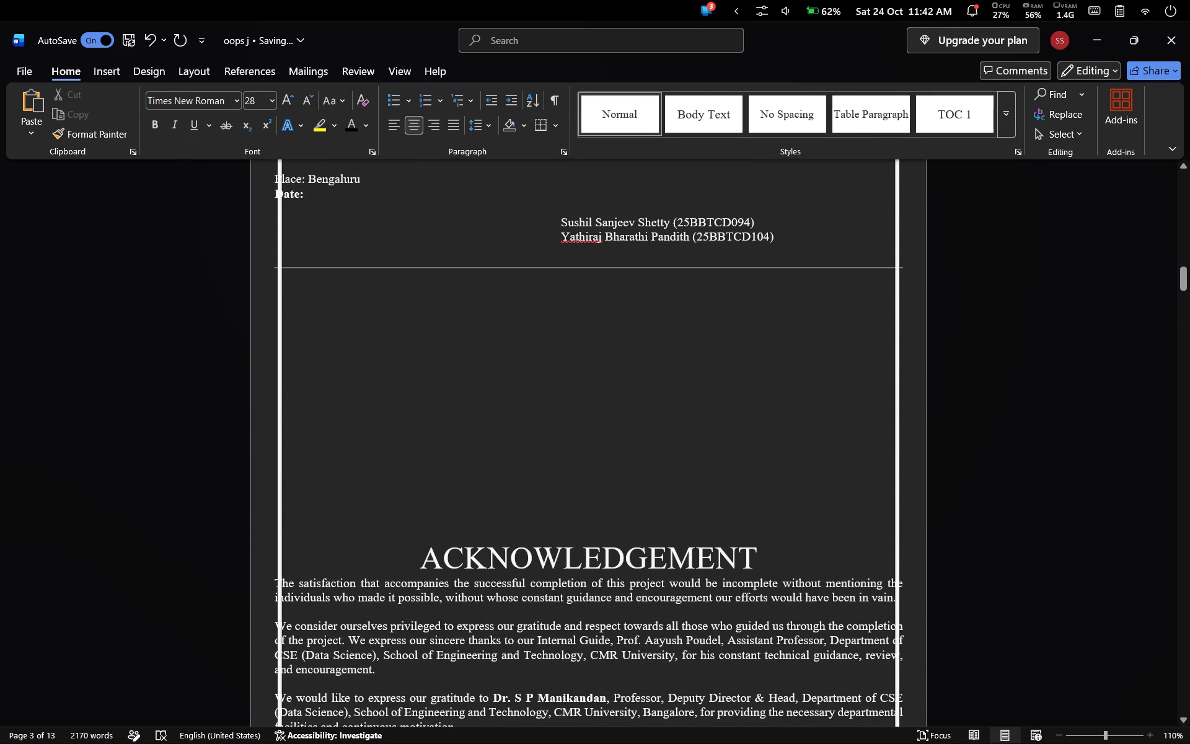
{"action": "left_click", "coordinate": [407, 560]}
{"action": "scroll", "coordinate": [407, 560], "scroll_direction": "right", "scroll_amount": 1}
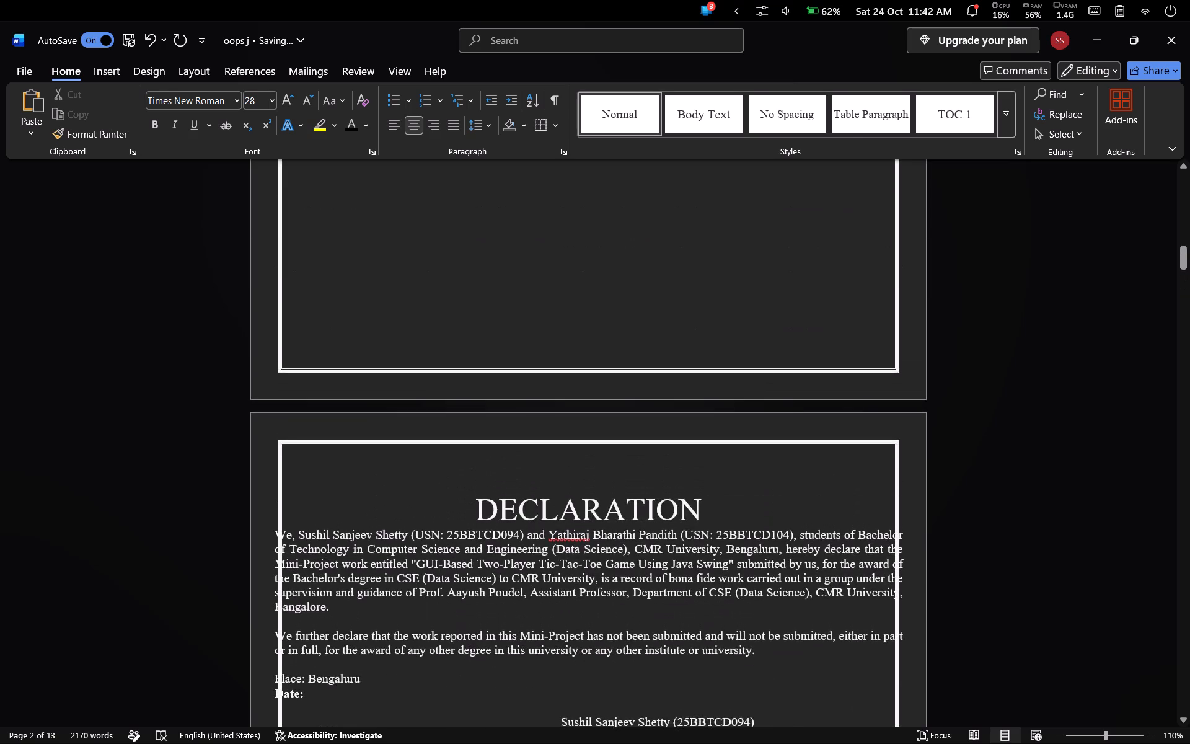
{"action": "scroll", "coordinate": [407, 560], "scroll_direction": "right", "scroll_amount": 2}
{"action": "scroll", "coordinate": [407, 560], "scroll_direction": "up", "scroll_amount": 4}
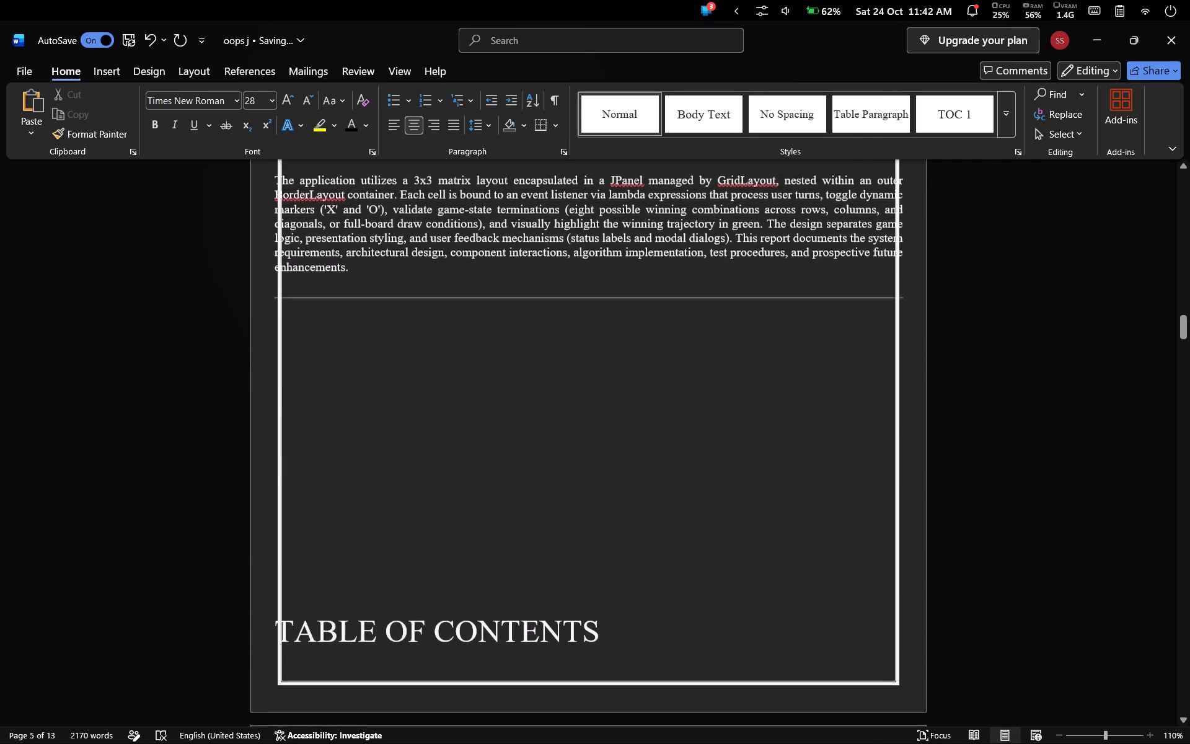
{"action": "scroll", "coordinate": [407, 560], "scroll_direction": "up", "scroll_amount": 6}
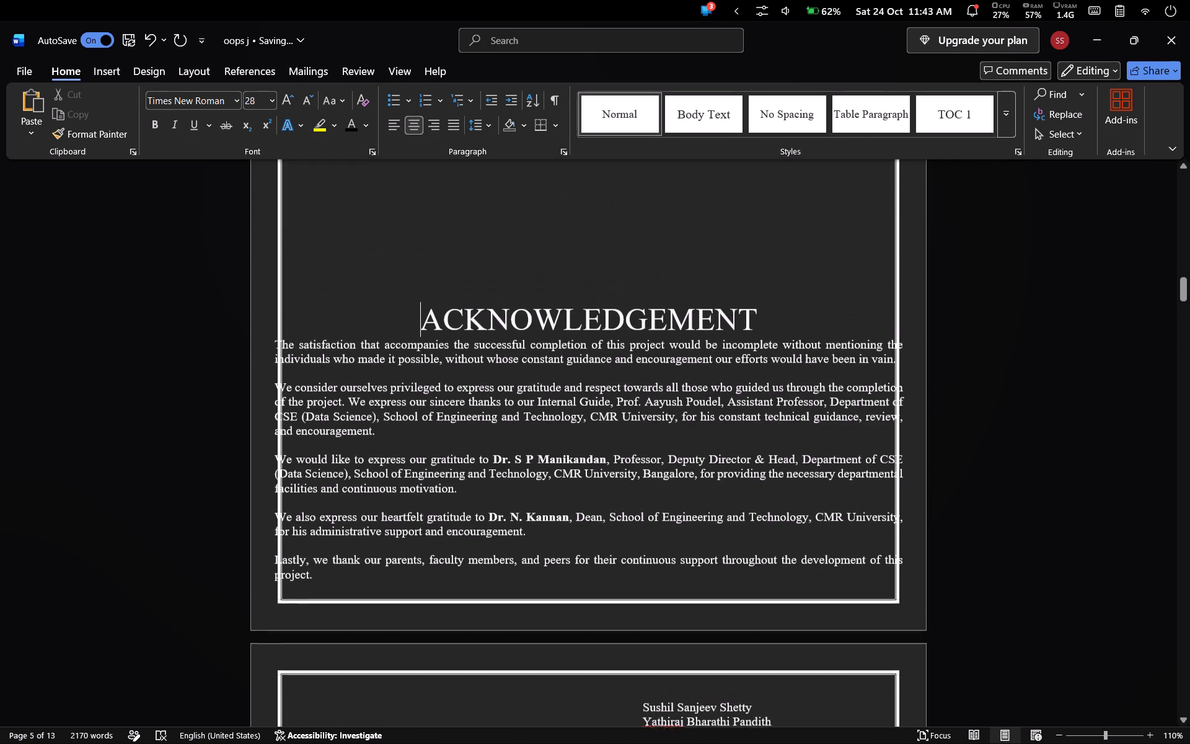
{"action": "scroll", "coordinate": [407, 560], "scroll_direction": "up", "scroll_amount": 1}
{"action": "key", "text": "Return"}
{"action": "key", "text": "Return"}
{"action": "key", "text": "Return"}
{"action": "key", "text": "Return"}
{"action": "key", "text": "Return"}
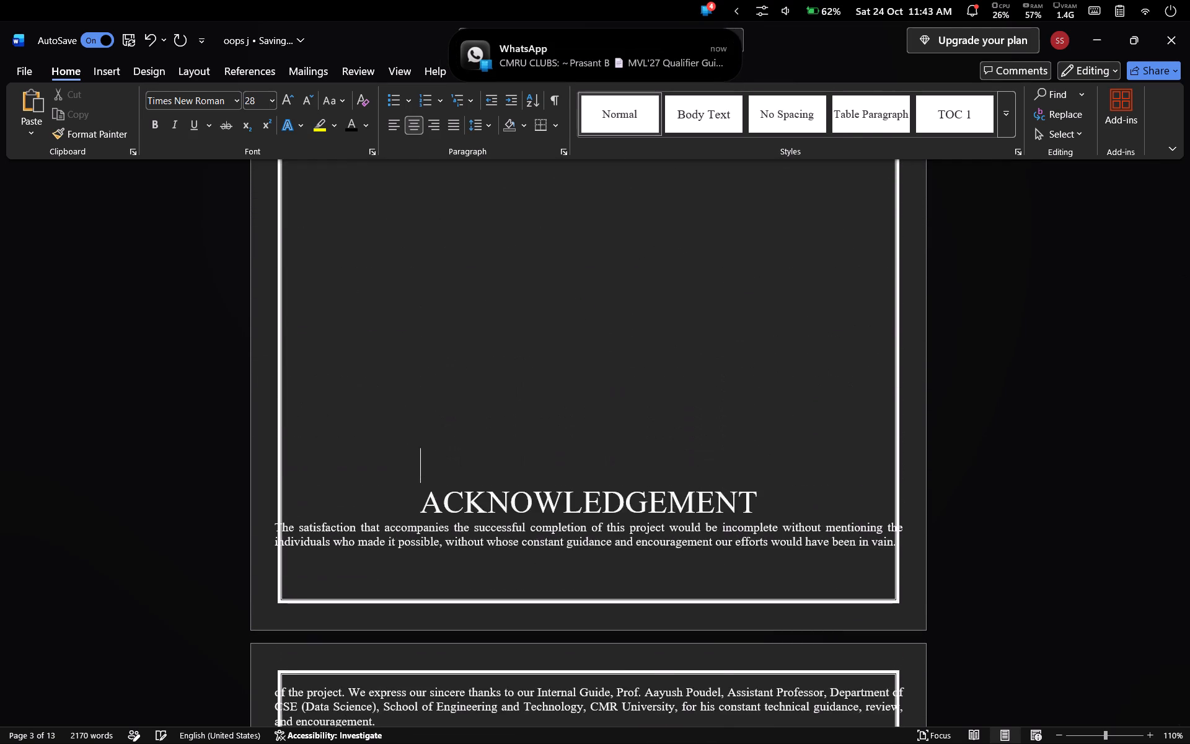
{"action": "key", "text": "Return"}
{"action": "key", "text": "Return"}
{"action": "scroll", "coordinate": [407, 560], "scroll_direction": "down", "scroll_amount": 2}
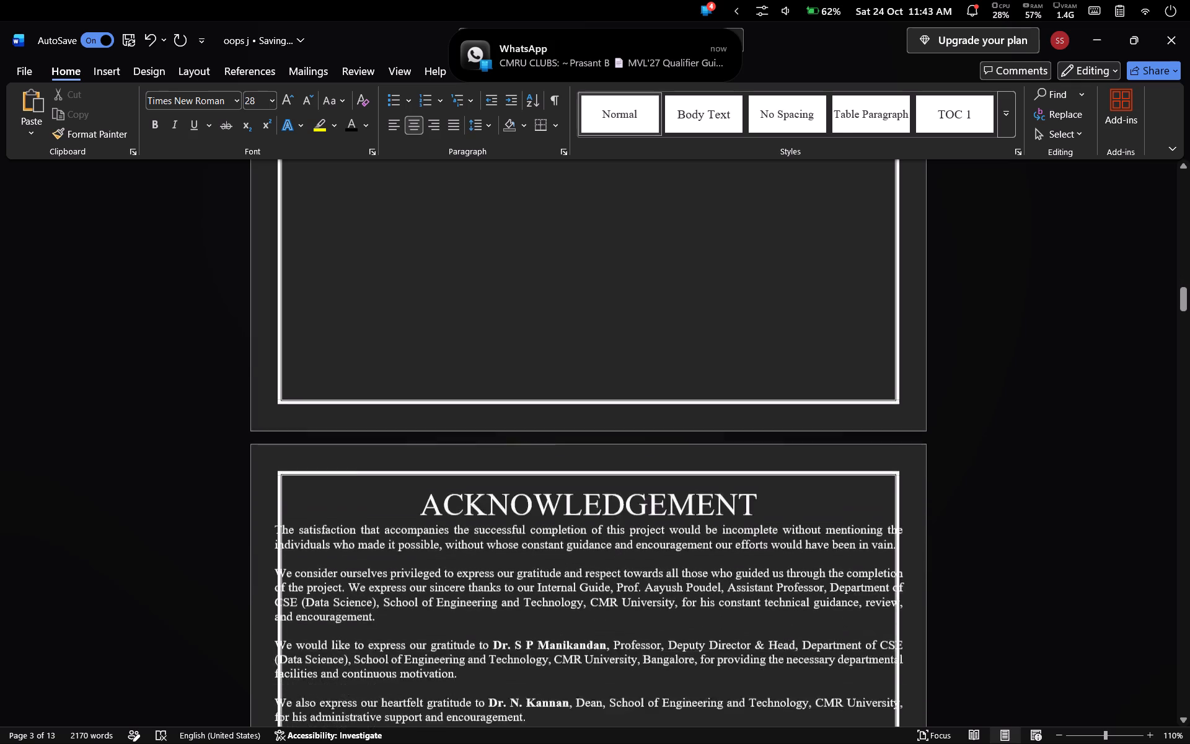
{"action": "scroll", "coordinate": [407, 560], "scroll_direction": "down", "scroll_amount": 1}
{"action": "key", "text": "Return"}
Insert blank lines above the "ABSTRACT" heading so the abstract starts on its own page after the acknowledgement.
{"action": "scroll", "coordinate": [407, 560], "scroll_direction": "down", "scroll_amount": 2}
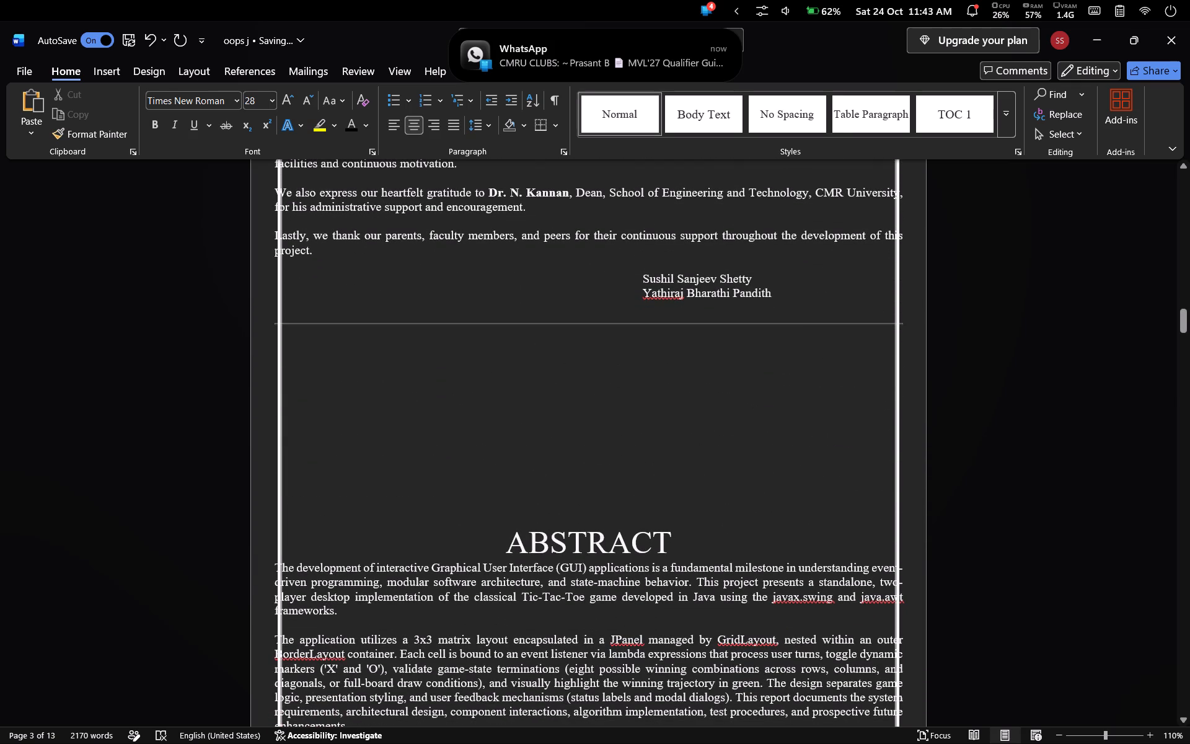
{"action": "left_click", "coordinate": [509, 548]}
{"action": "key", "text": "Return"}
{"action": "key", "text": "Return"}
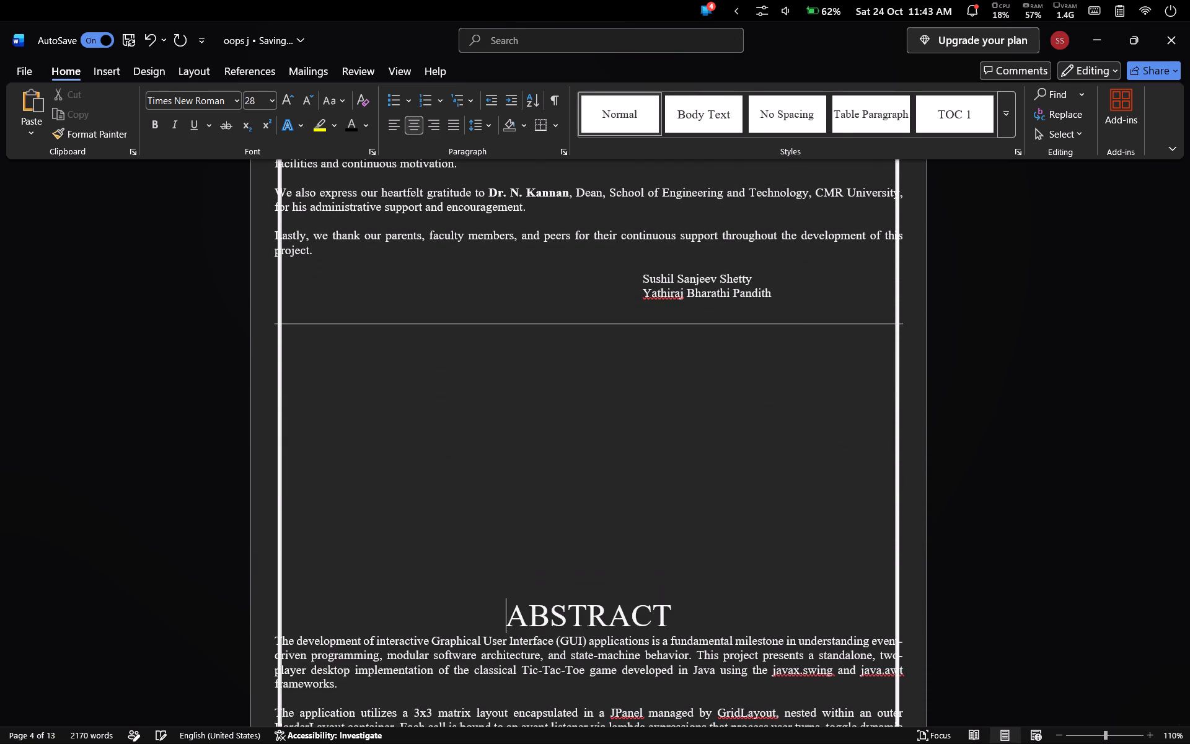
{"action": "key", "text": "Return"}
{"action": "key", "text": "Return"}
{"action": "key", "text": "Return"}
{"action": "key", "text": "Return"}
{"action": "key", "text": "Return"}
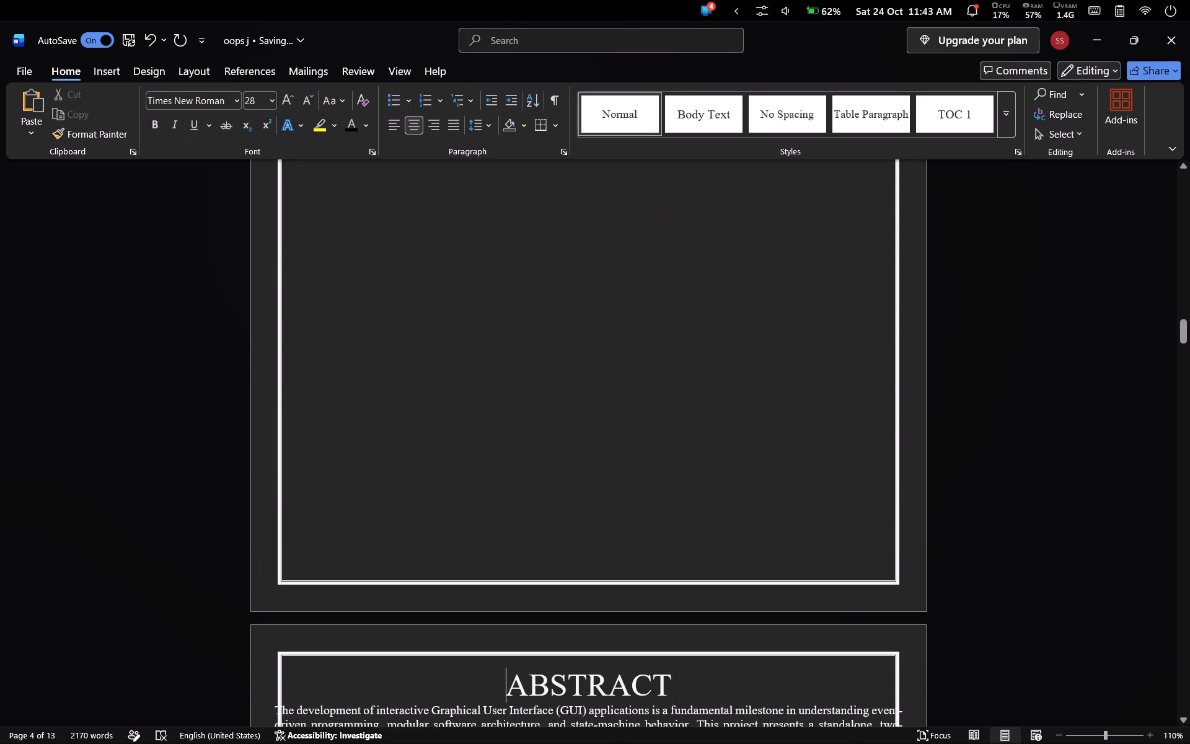
{"action": "key", "text": "Return"}
Insert blank lines above the "TABLE OF CONTENTS" heading so it starts on a new page together with its table.
{"action": "scroll", "coordinate": [509, 548], "scroll_direction": "down", "scroll_amount": 6}
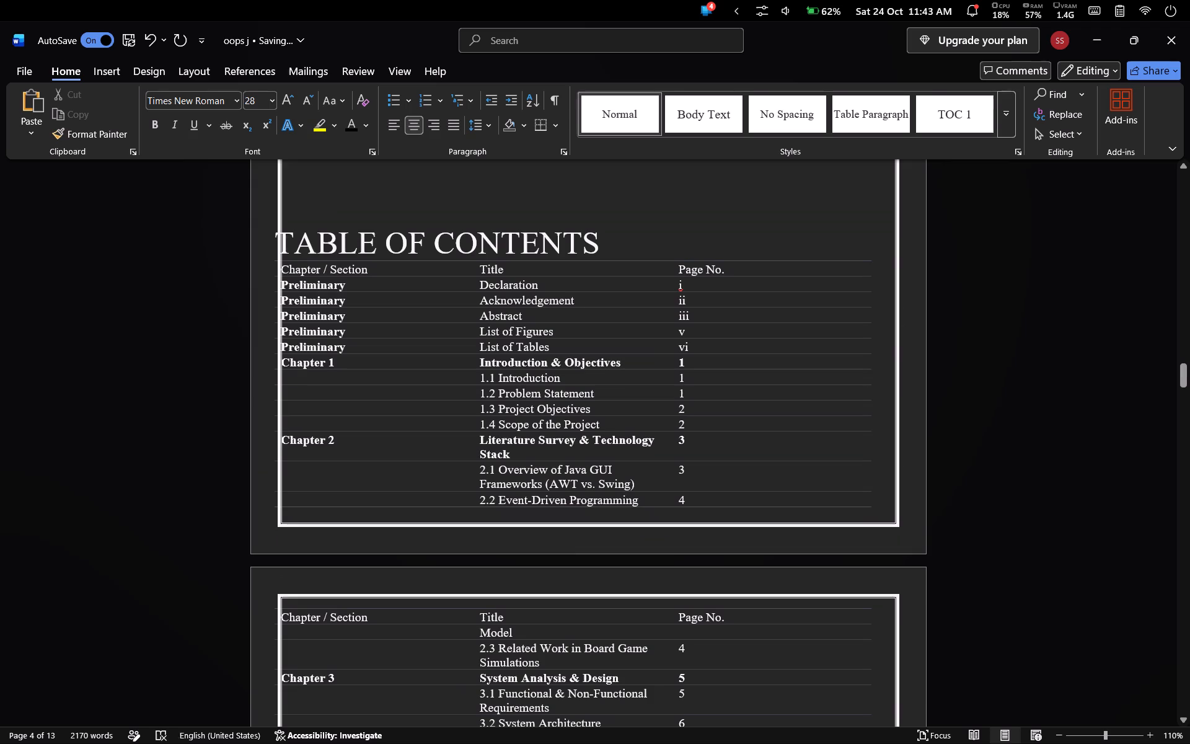
{"action": "left_click", "coordinate": [276, 234]}
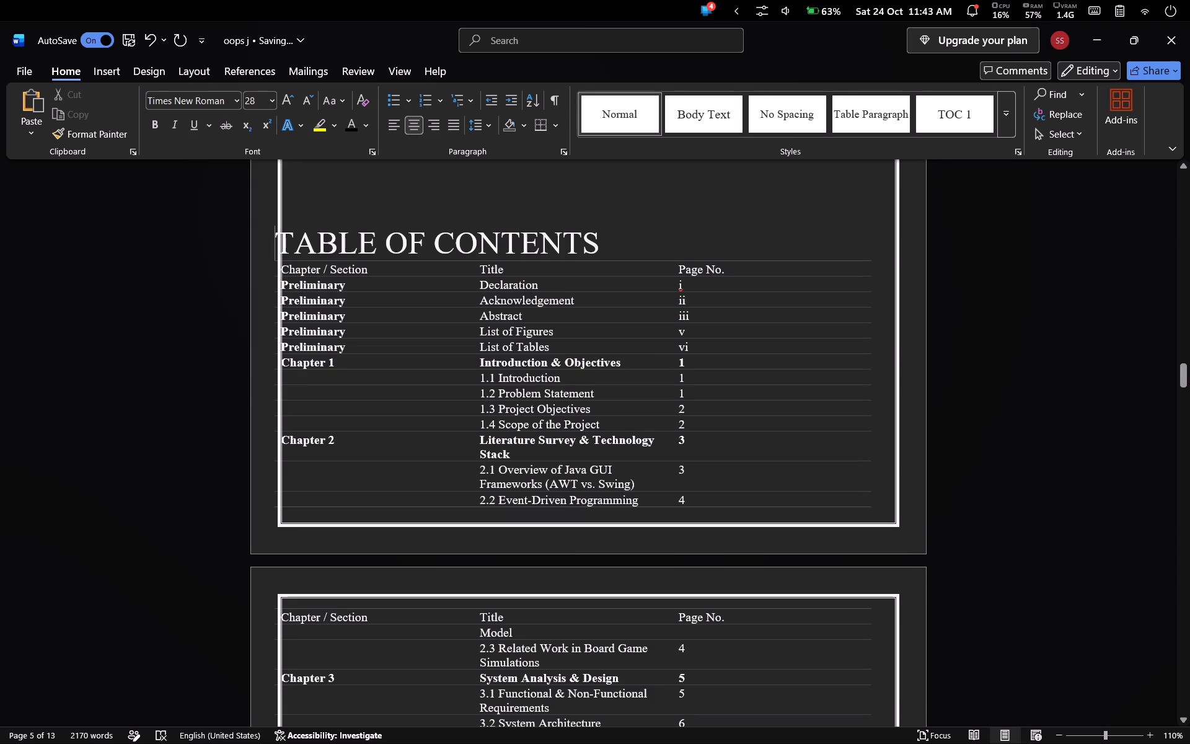
{"action": "key", "text": "Return"}
{"action": "key", "text": "Return"}
{"action": "key", "text": "Return"}
{"action": "key", "text": "Return"}
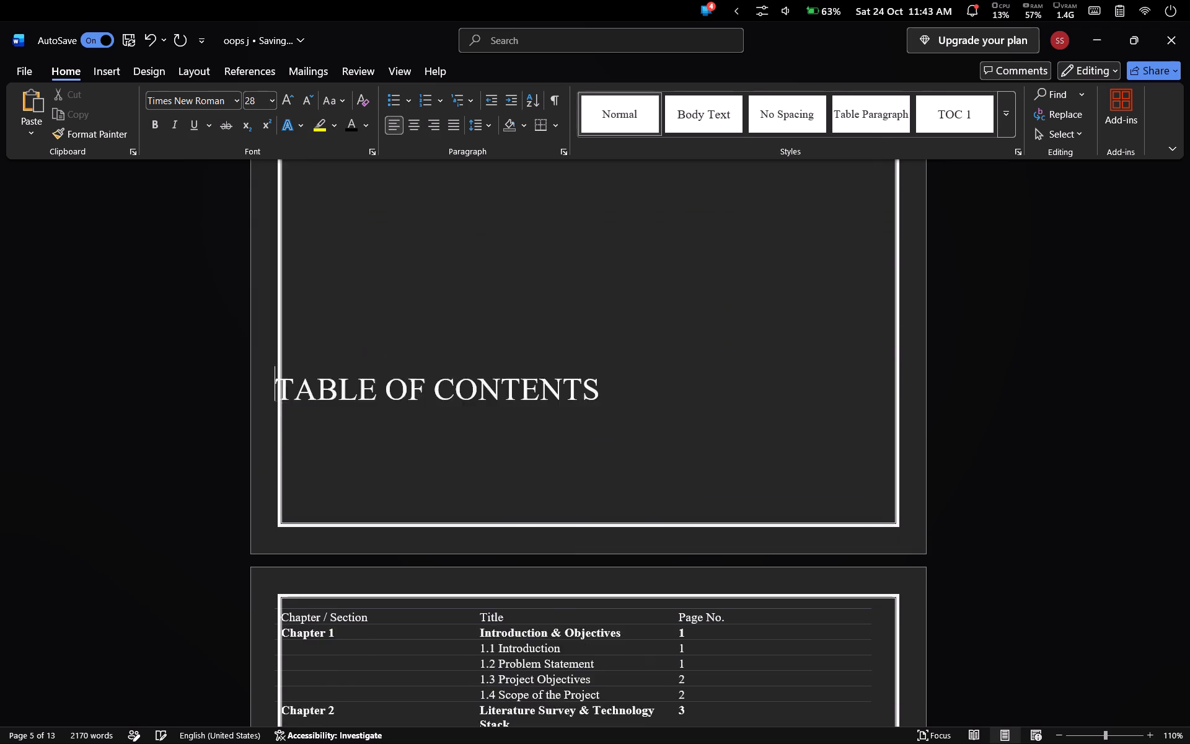
{"action": "key", "text": "Return"}
{"action": "key", "text": "Return"}
{"action": "key", "text": "Return"}
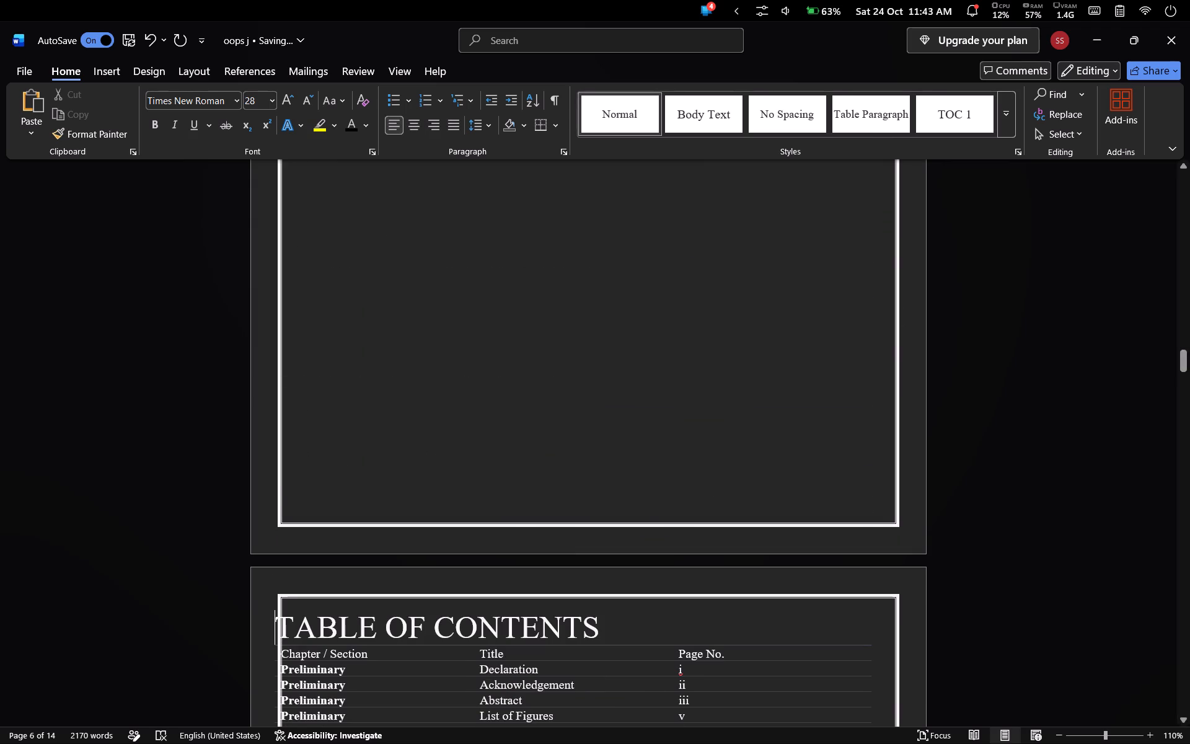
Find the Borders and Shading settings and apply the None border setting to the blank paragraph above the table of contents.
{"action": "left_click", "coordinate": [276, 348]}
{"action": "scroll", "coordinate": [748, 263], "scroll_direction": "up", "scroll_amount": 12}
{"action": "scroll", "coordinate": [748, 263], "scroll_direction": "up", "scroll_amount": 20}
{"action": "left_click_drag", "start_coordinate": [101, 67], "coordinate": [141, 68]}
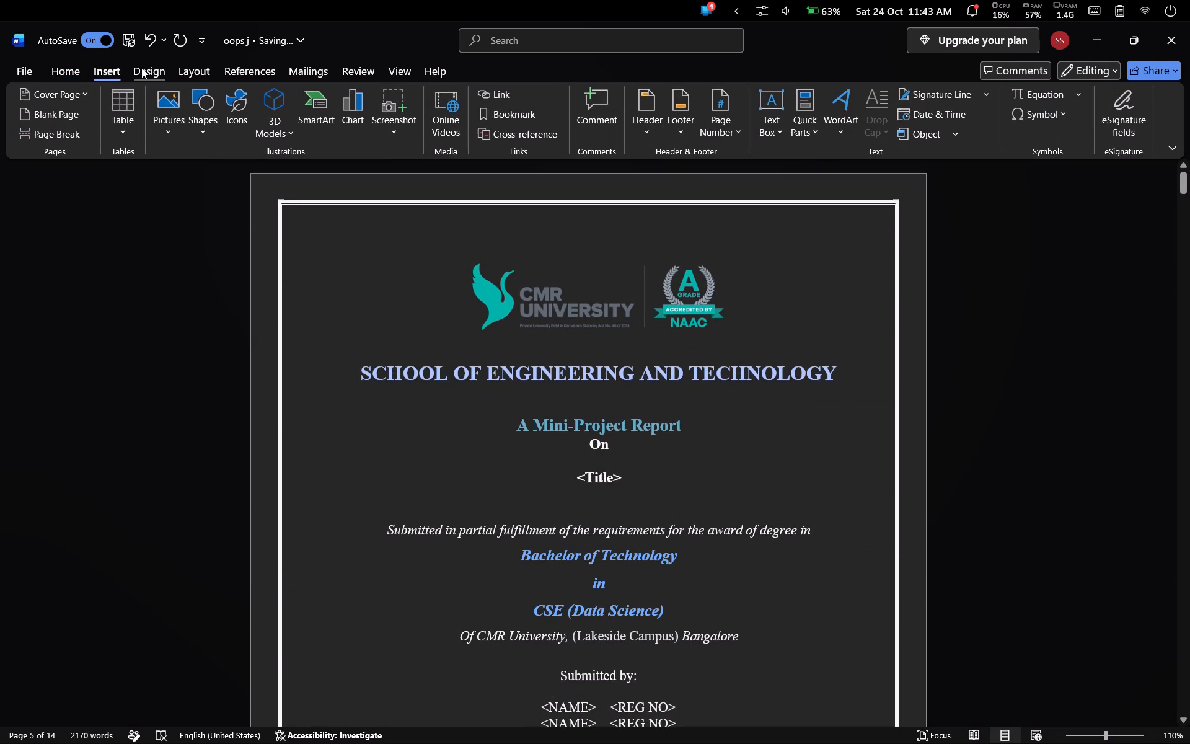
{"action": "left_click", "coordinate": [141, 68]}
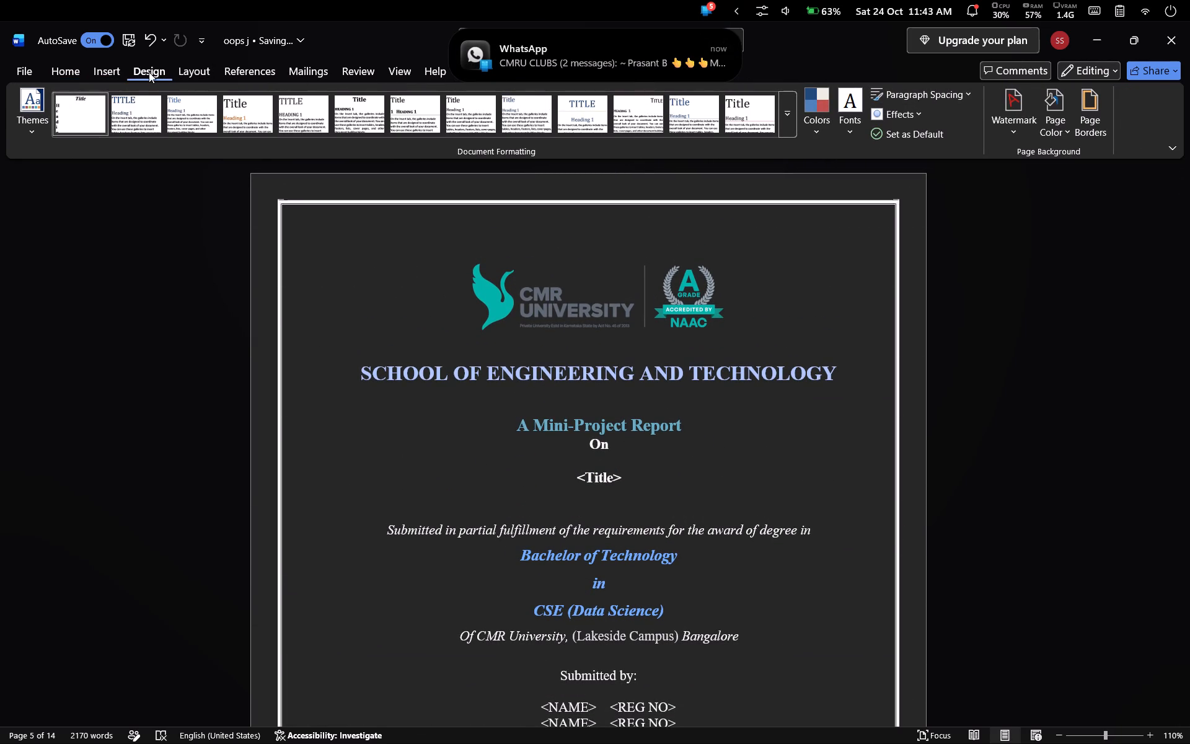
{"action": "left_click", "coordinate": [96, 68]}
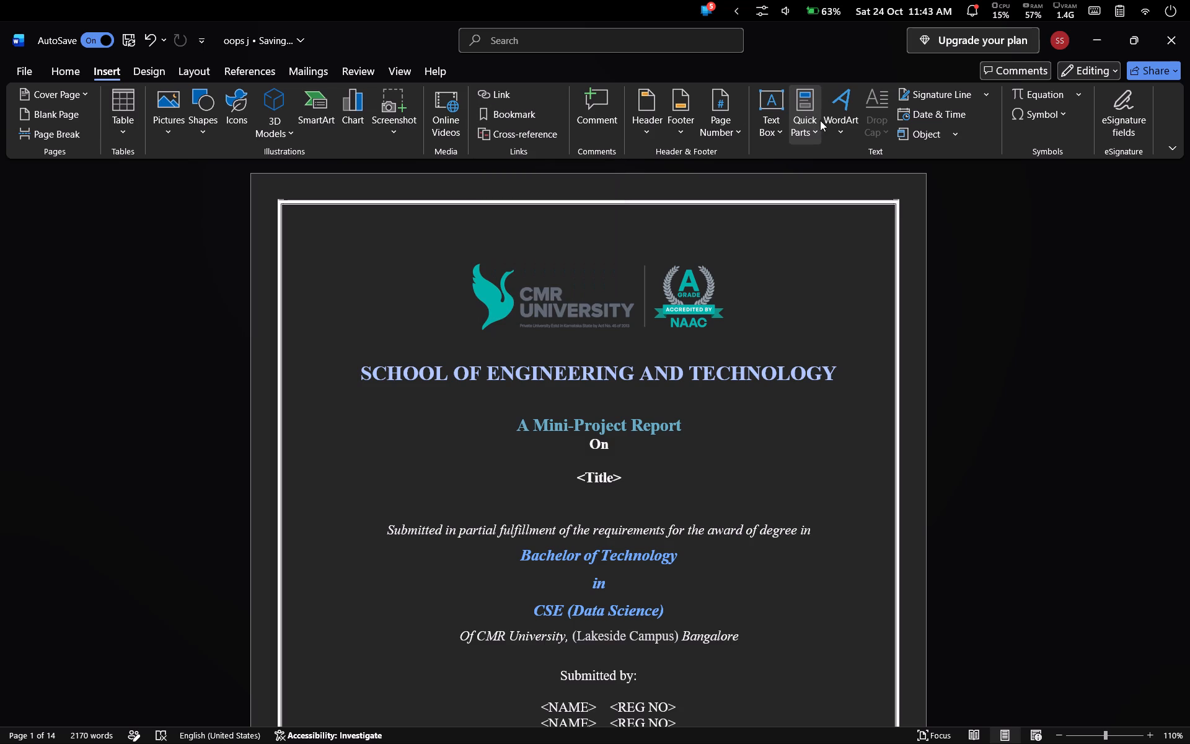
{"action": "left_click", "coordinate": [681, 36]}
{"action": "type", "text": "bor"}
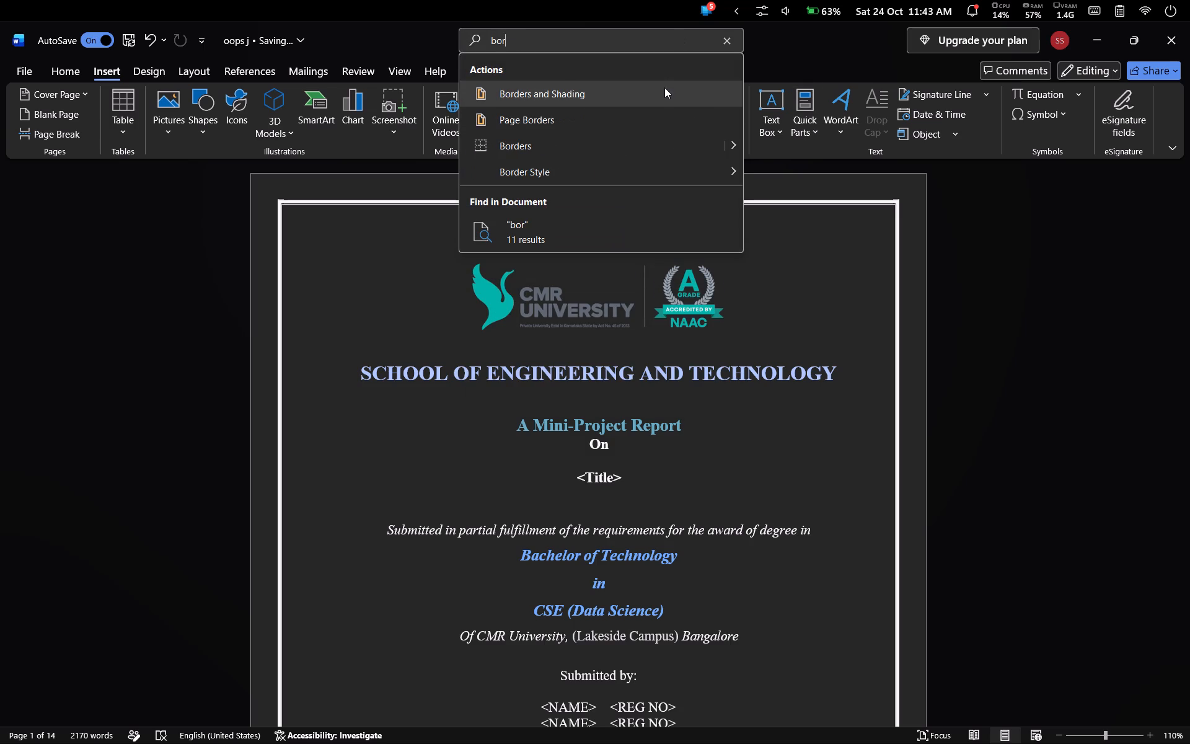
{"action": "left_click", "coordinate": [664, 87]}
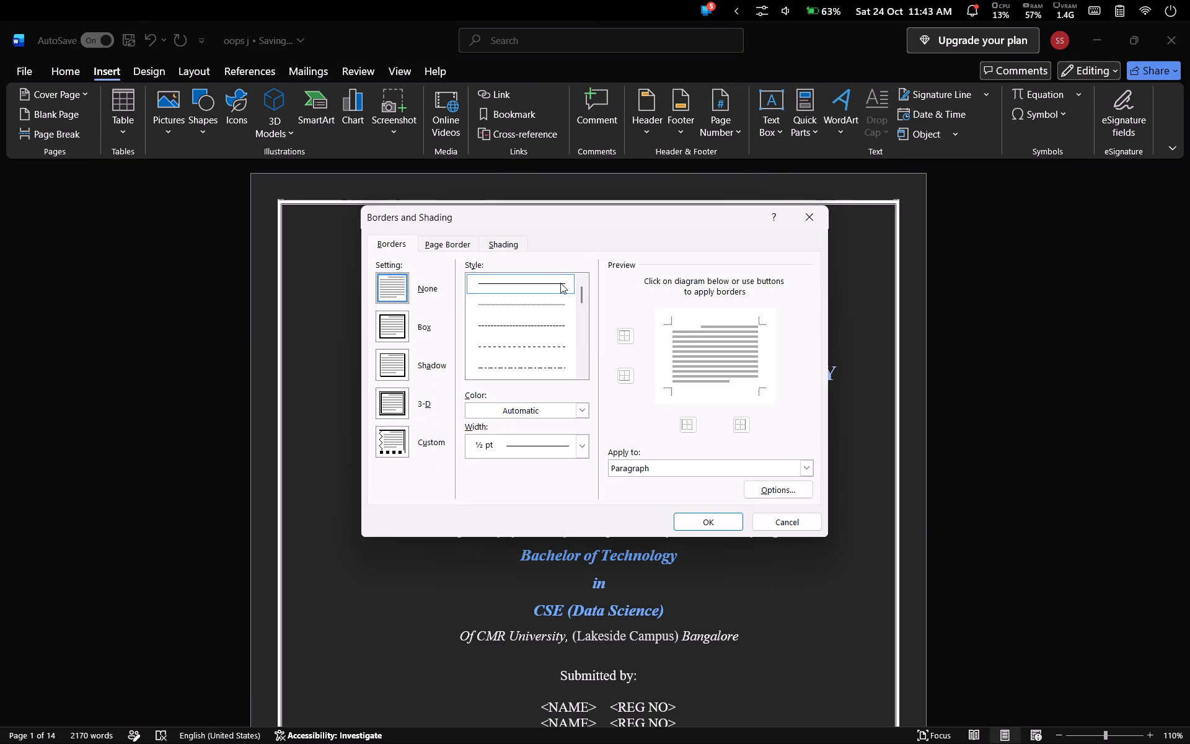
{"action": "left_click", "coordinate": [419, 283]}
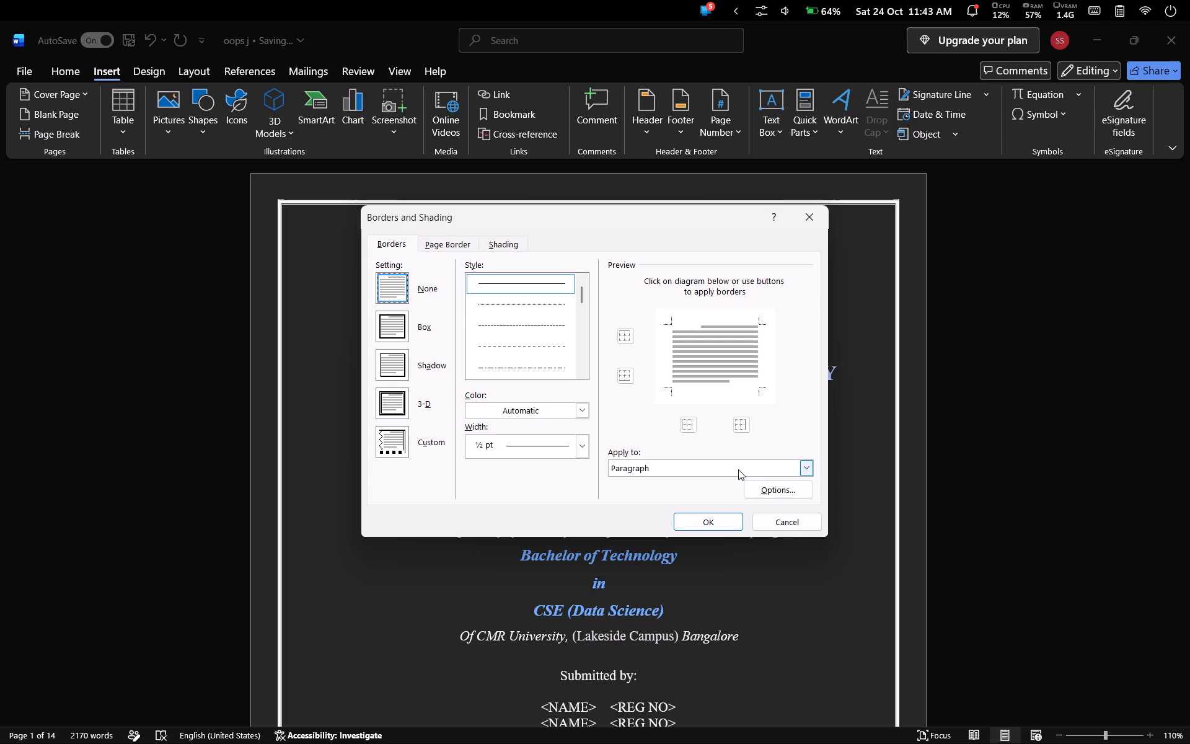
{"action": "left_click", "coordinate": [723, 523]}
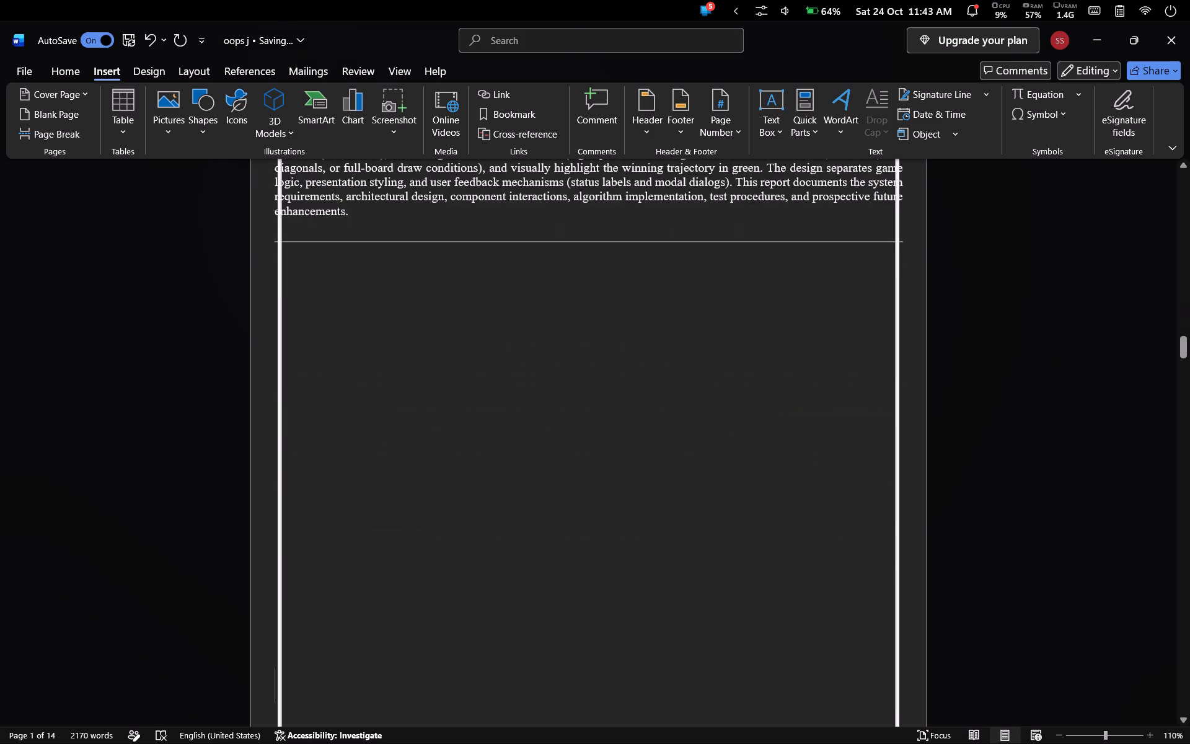
Select the whole document and apply a Box border with a ½ pt solid line in automatic colour to its paragraphs.
{"action": "scroll", "coordinate": [723, 523], "scroll_direction": "up", "scroll_amount": 12}
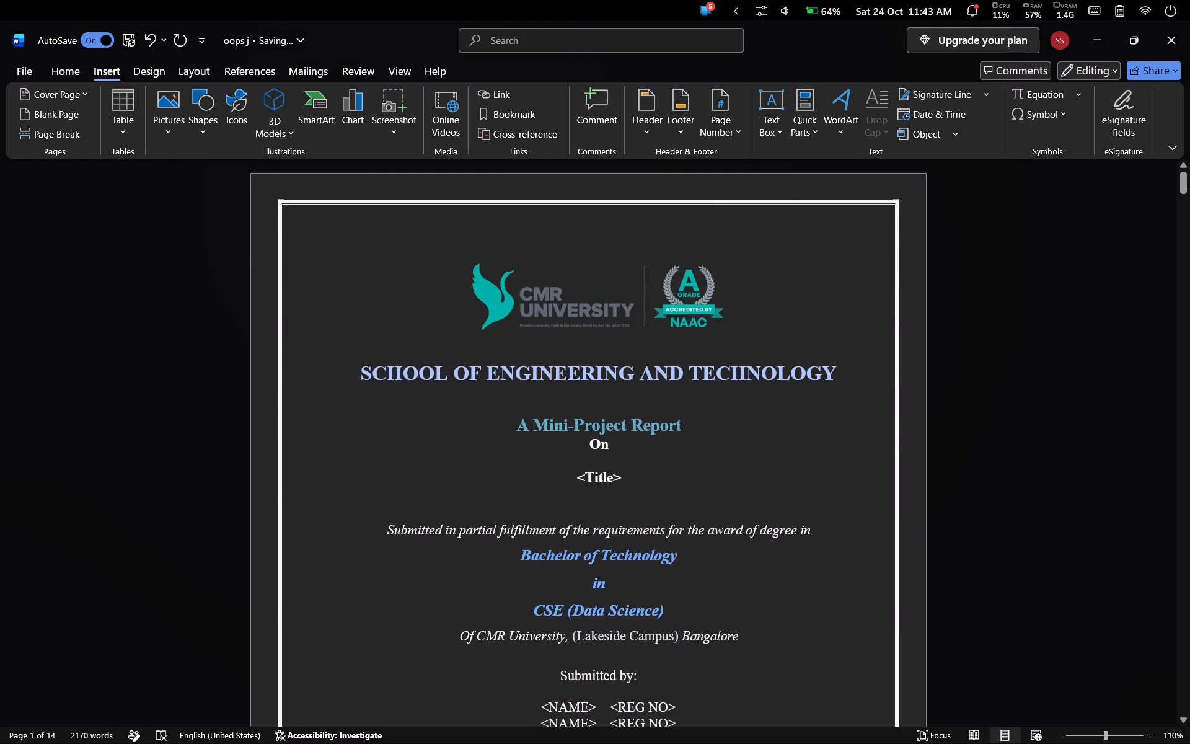
{"action": "left_click_drag", "start_coordinate": [227, 195], "coordinate": [229, 479]}
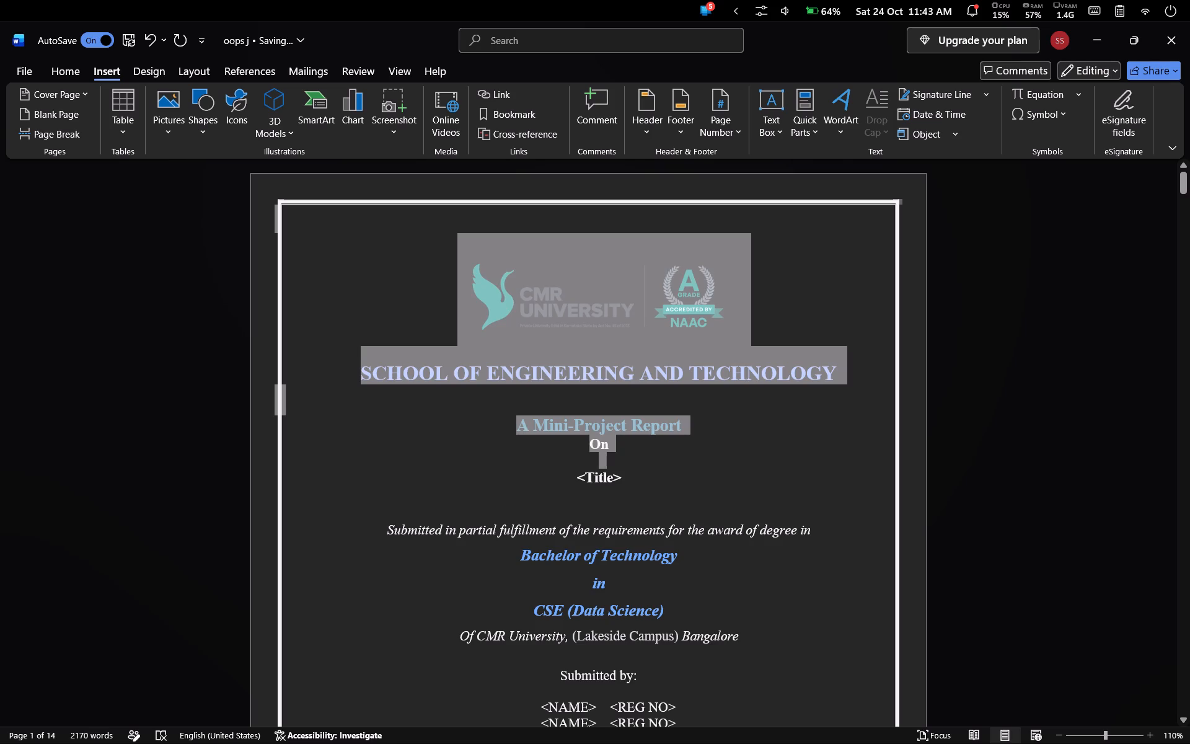
{"action": "left_click_drag", "start_coordinate": [229, 479], "coordinate": [243, 743]}
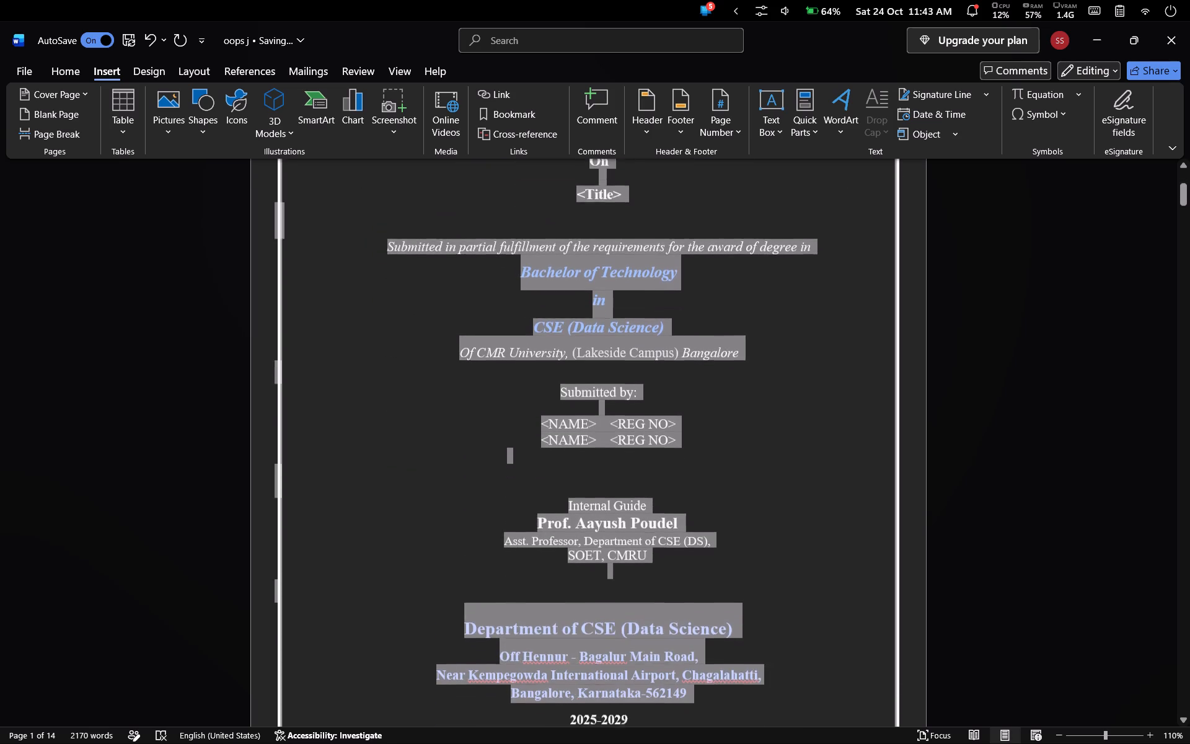
{"action": "left_click_drag", "start_coordinate": [243, 743], "coordinate": [242, 743]}
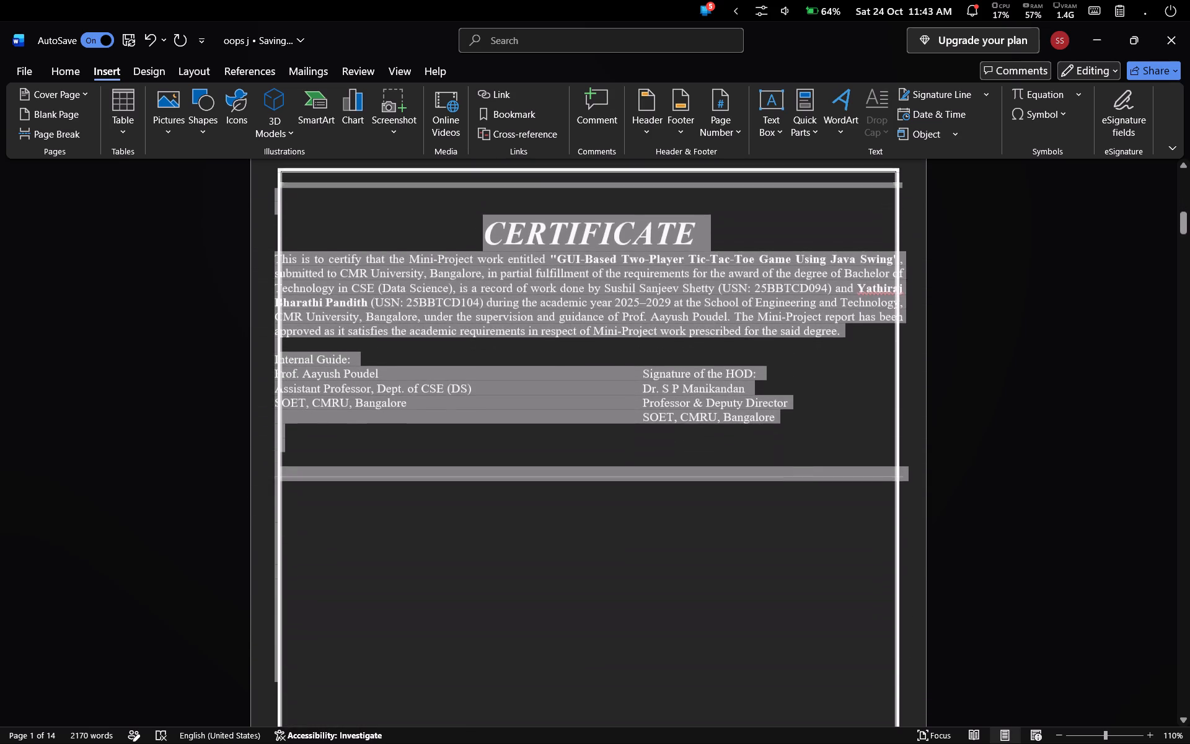
{"action": "left_click_drag", "start_coordinate": [242, 743], "coordinate": [242, 743]}
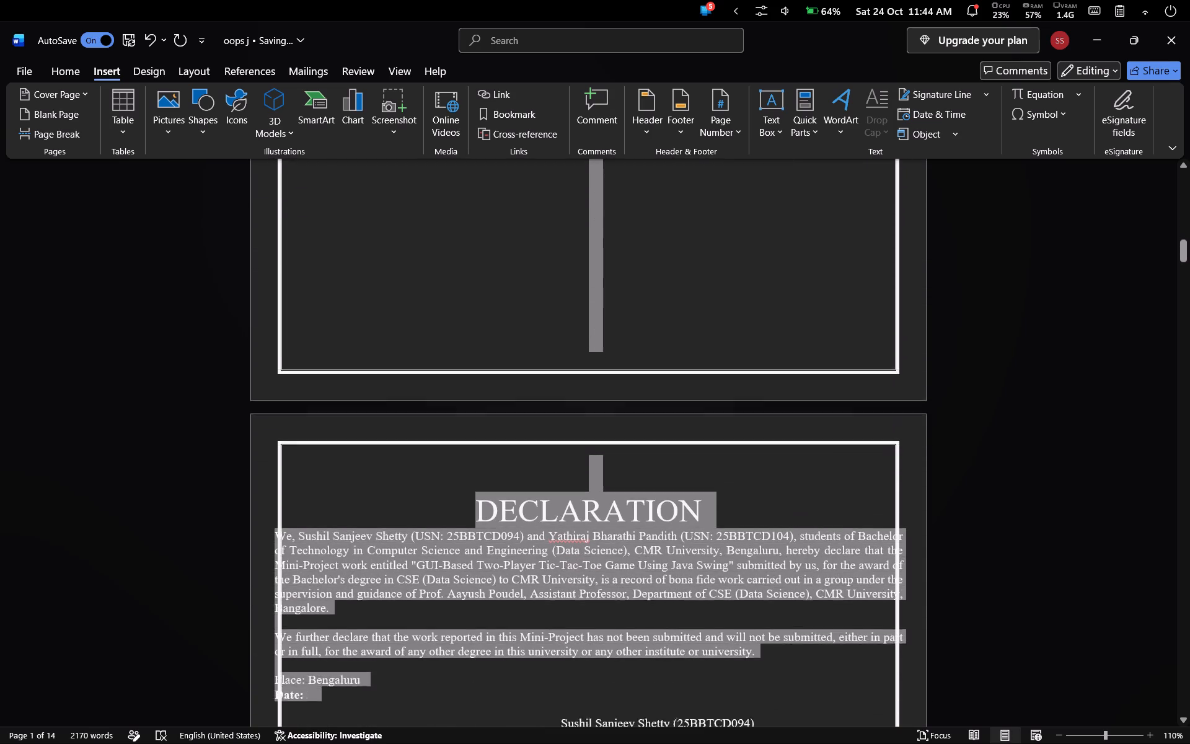
{"action": "left_click_drag", "start_coordinate": [242, 743], "coordinate": [240, 743]}
{"action": "key", "text": "ctrl+a"}
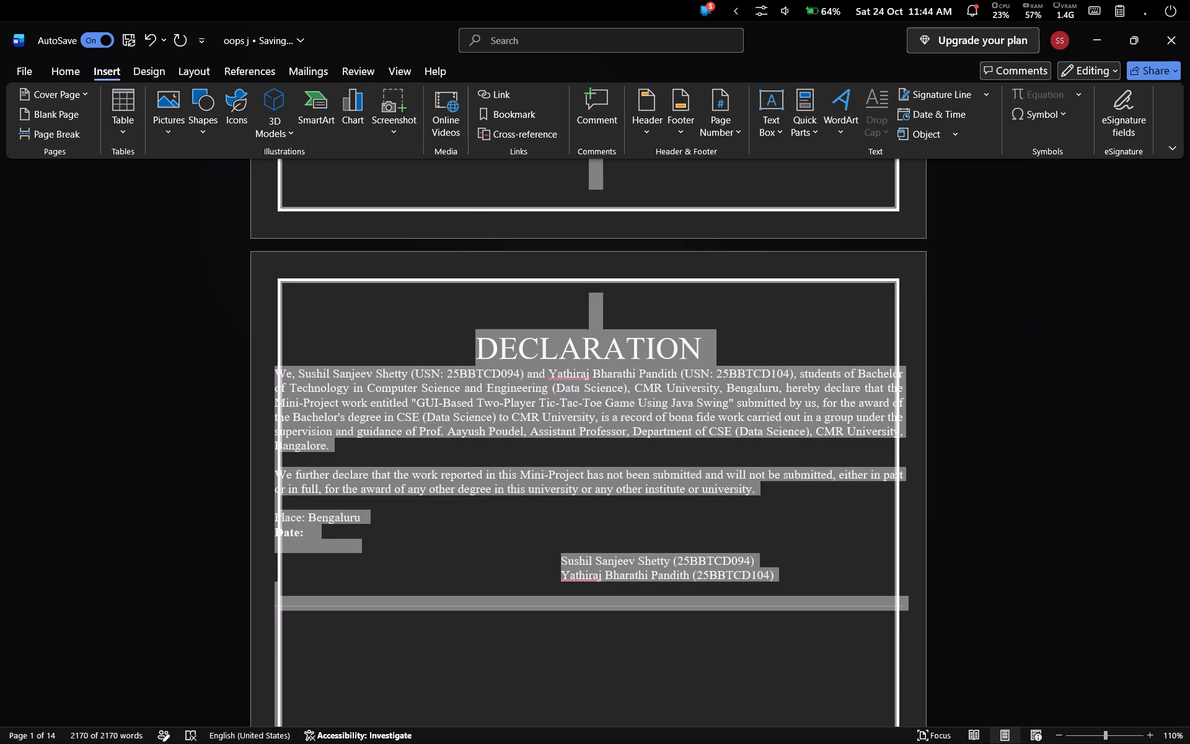
{"action": "left_click", "coordinate": [667, 45]}
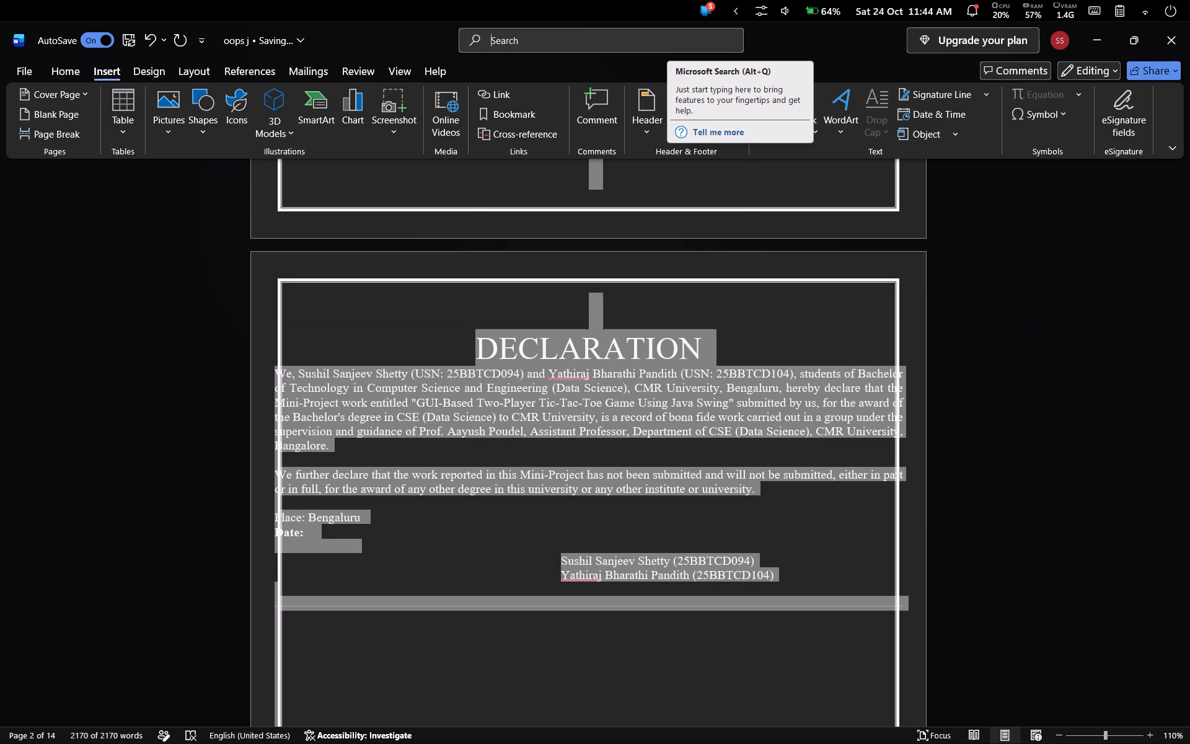
{"action": "left_click", "coordinate": [644, 99]}
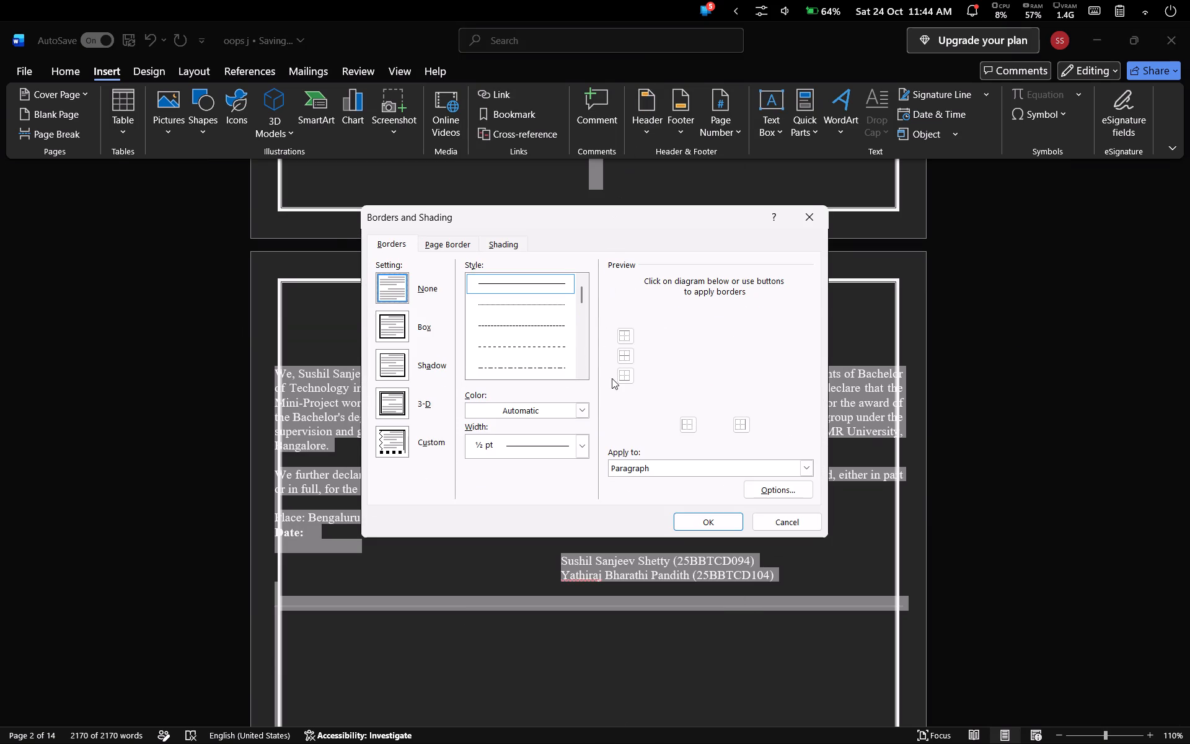
{"action": "left_click", "coordinate": [392, 327]}
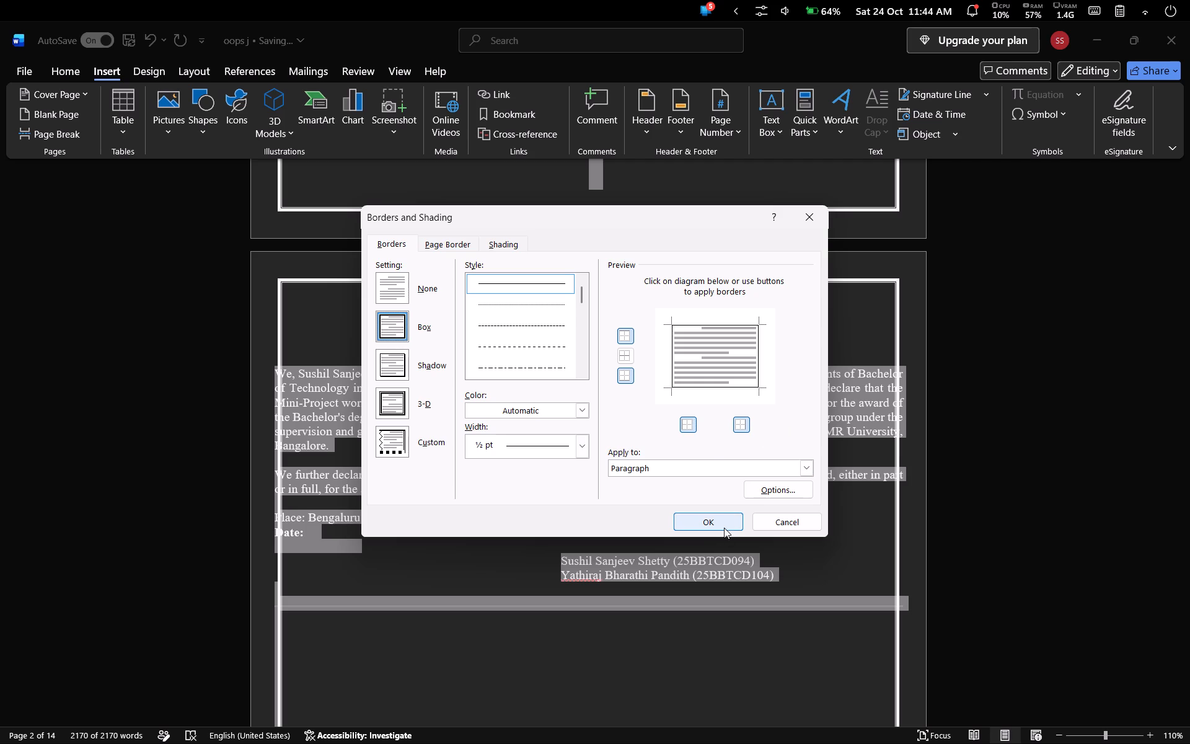
{"action": "left_click", "coordinate": [800, 472]}
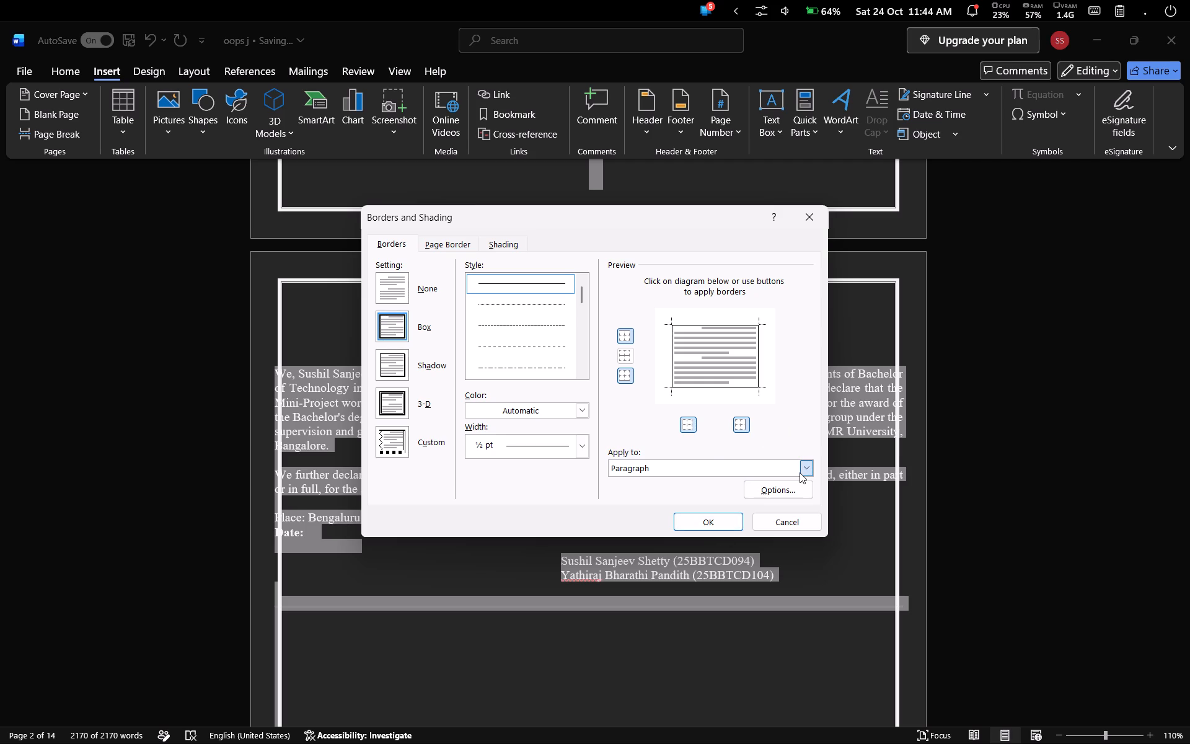
{"action": "left_click", "coordinate": [756, 487]}
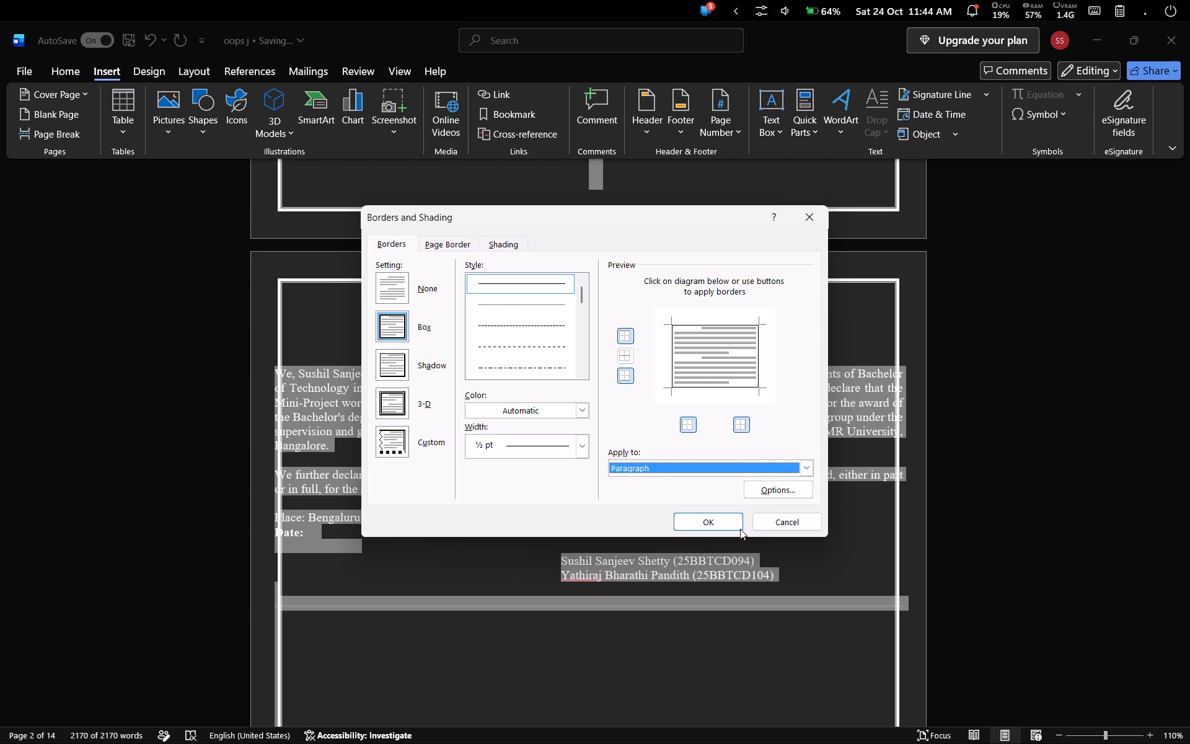
{"action": "left_click", "coordinate": [731, 527]}
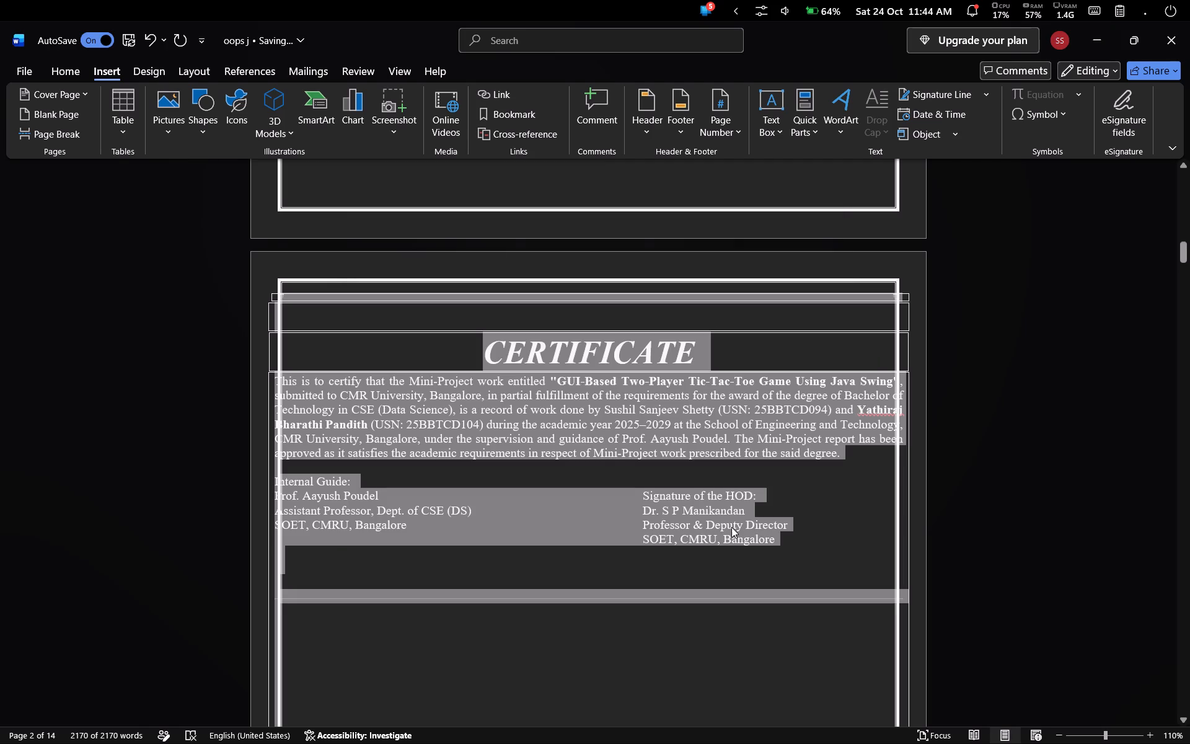
{"action": "left_click", "coordinate": [935, 485]}
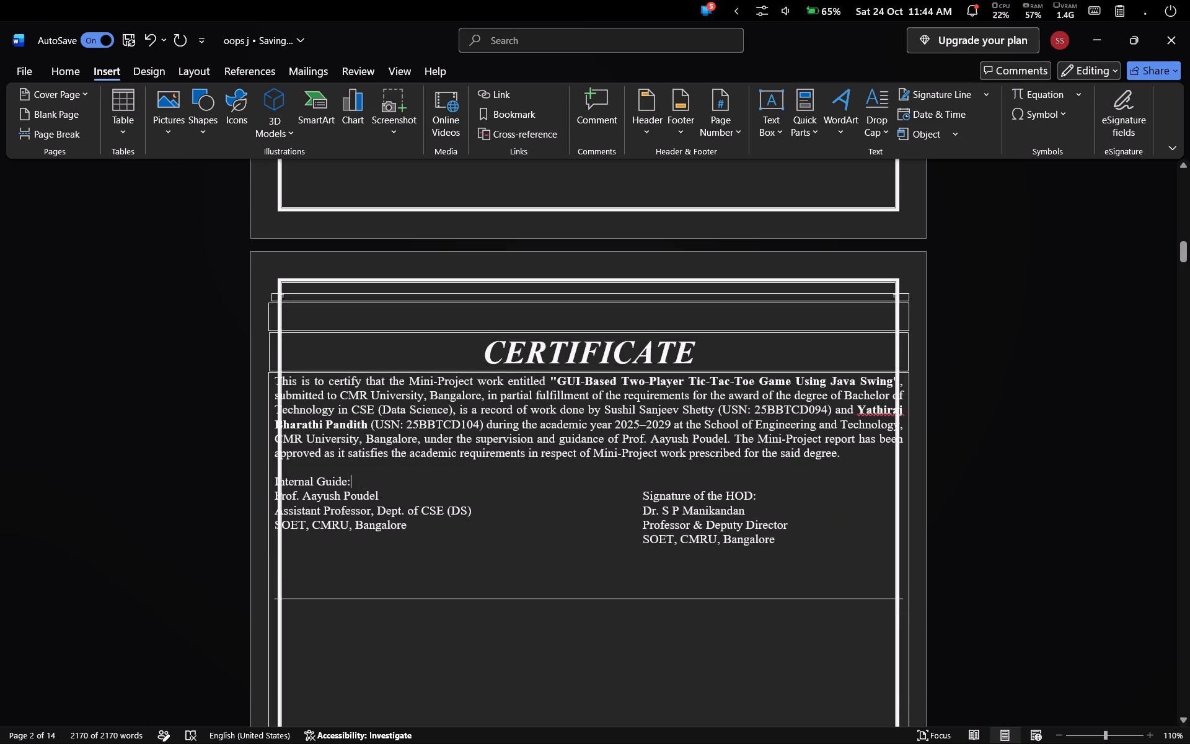
{"action": "scroll", "coordinate": [713, 511], "scroll_direction": "right", "scroll_amount": 1}
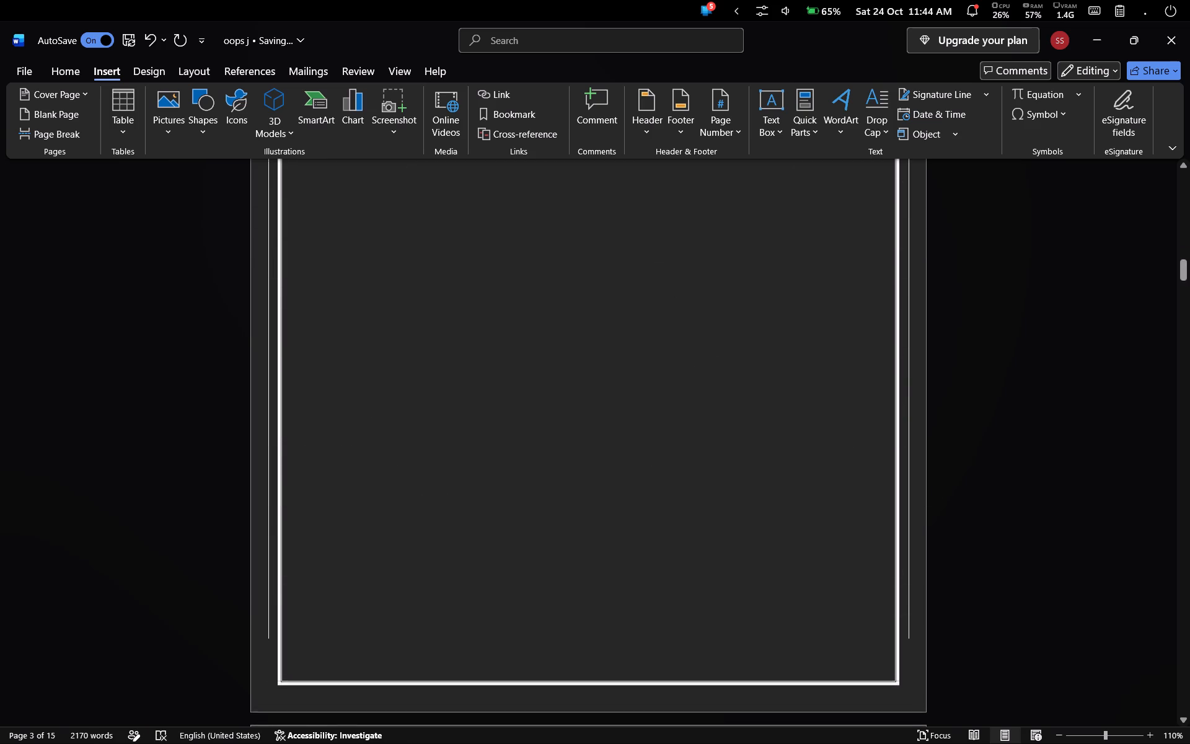
Undo the Box border that was applied to the paragraphs of the whole document.
{"action": "scroll", "coordinate": [713, 511], "scroll_direction": "right", "scroll_amount": 1}
{"action": "scroll", "coordinate": [713, 511], "scroll_direction": "up", "scroll_amount": 11}
{"action": "scroll", "coordinate": [713, 511], "scroll_direction": "up", "scroll_amount": 19}
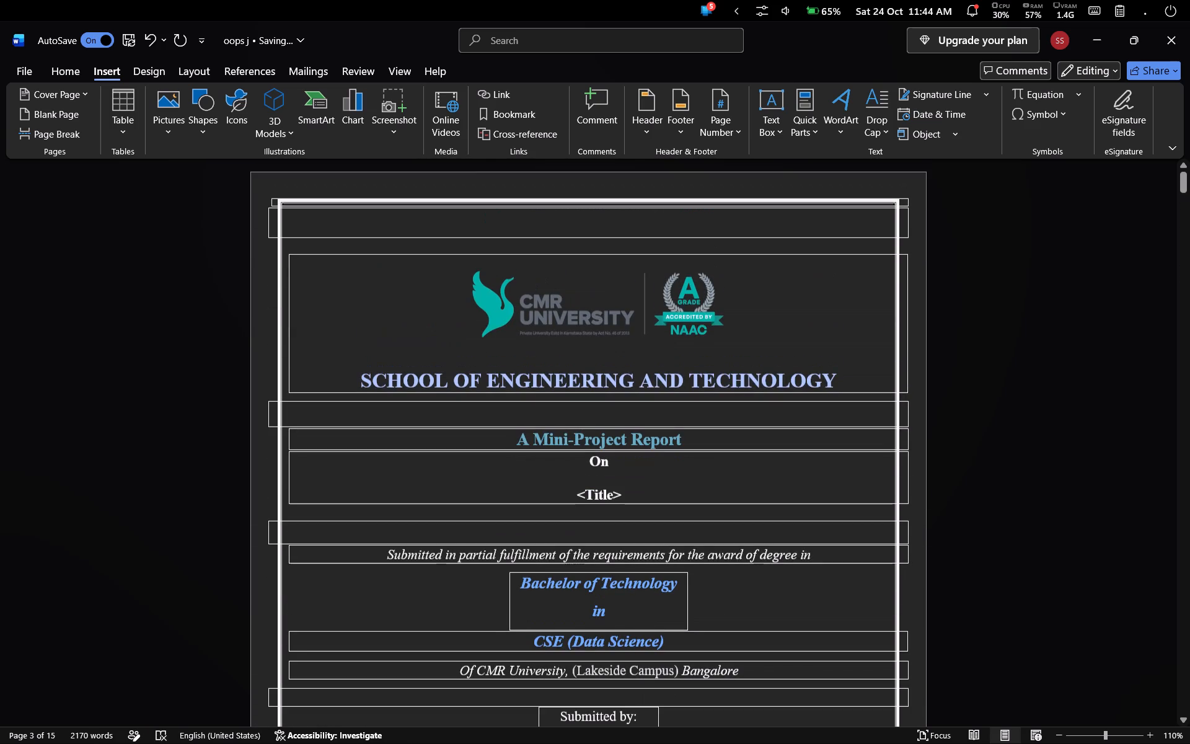
{"action": "key", "text": "ctrl+z"}
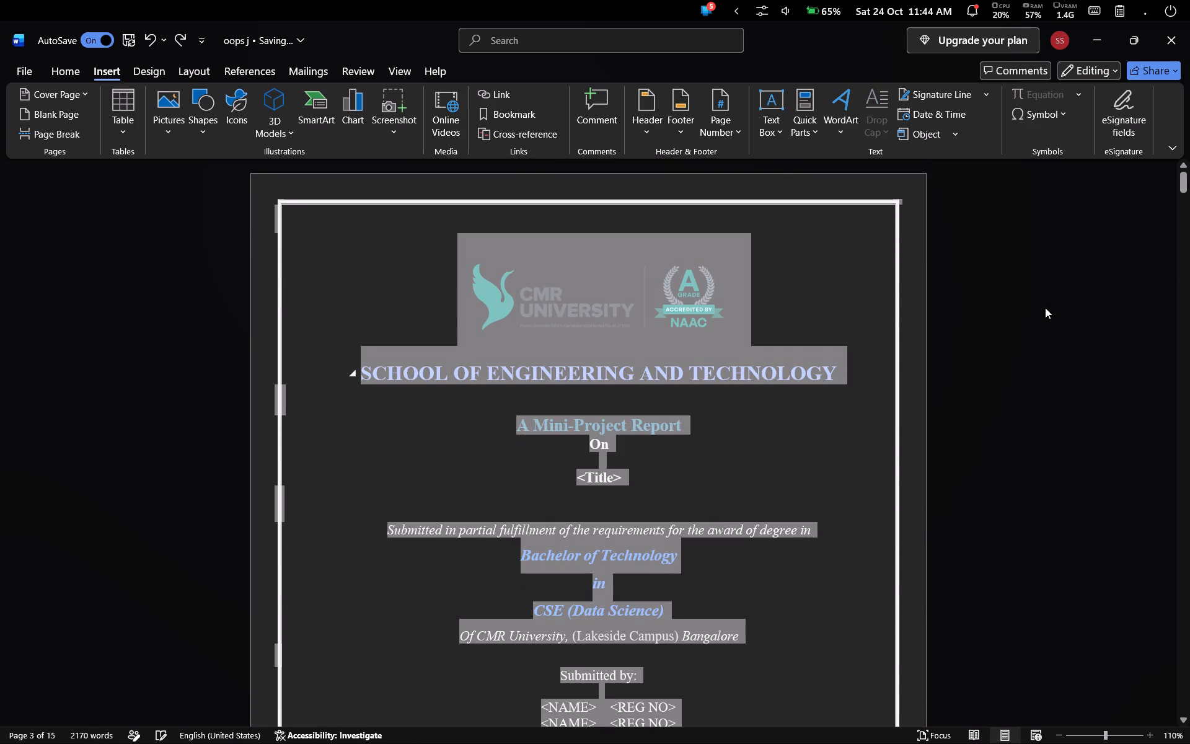
{"action": "left_click", "coordinate": [1045, 308]}
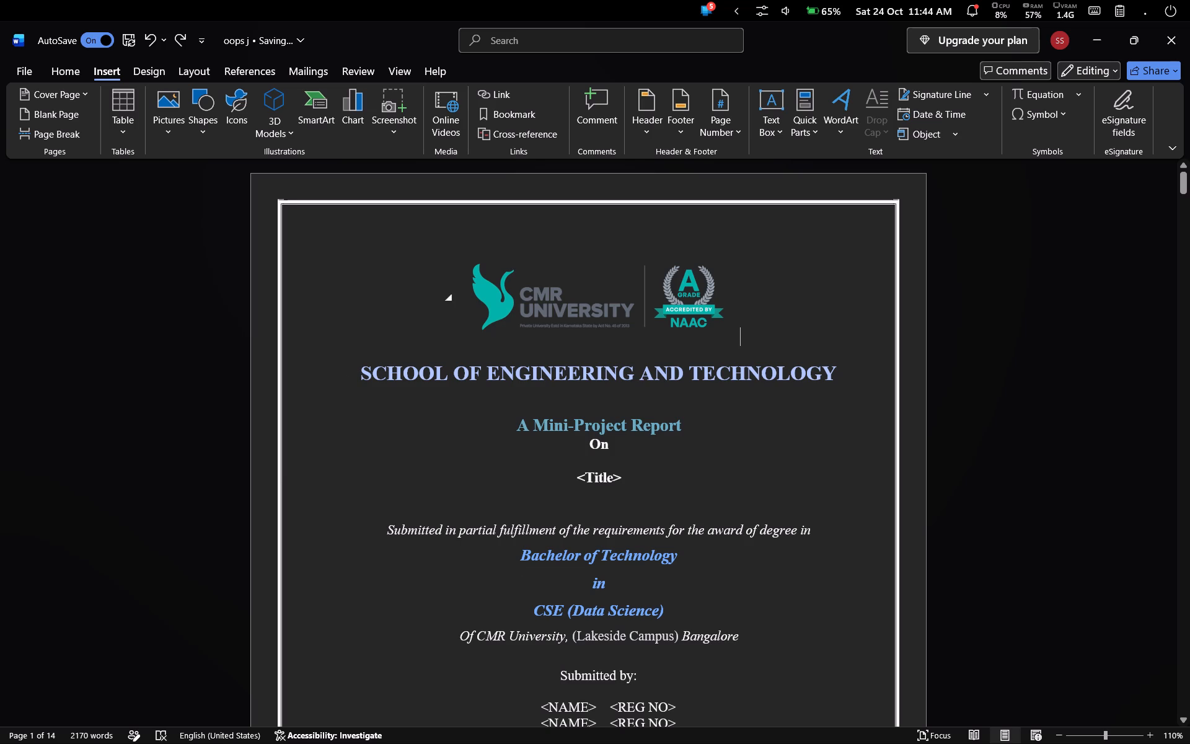
Select the whole document and apply the None border setting to its paragraphs in Borders and Shading.
{"action": "key", "text": "ctrl+a"}
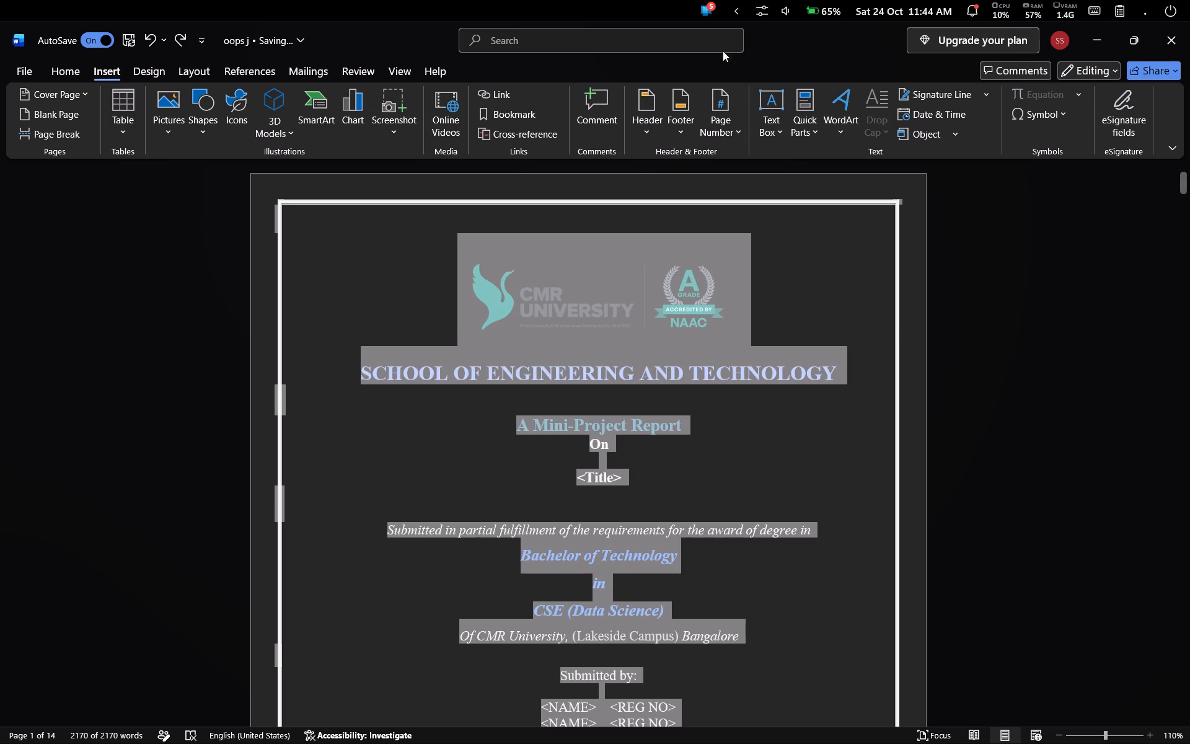
{"action": "left_click", "coordinate": [694, 37]}
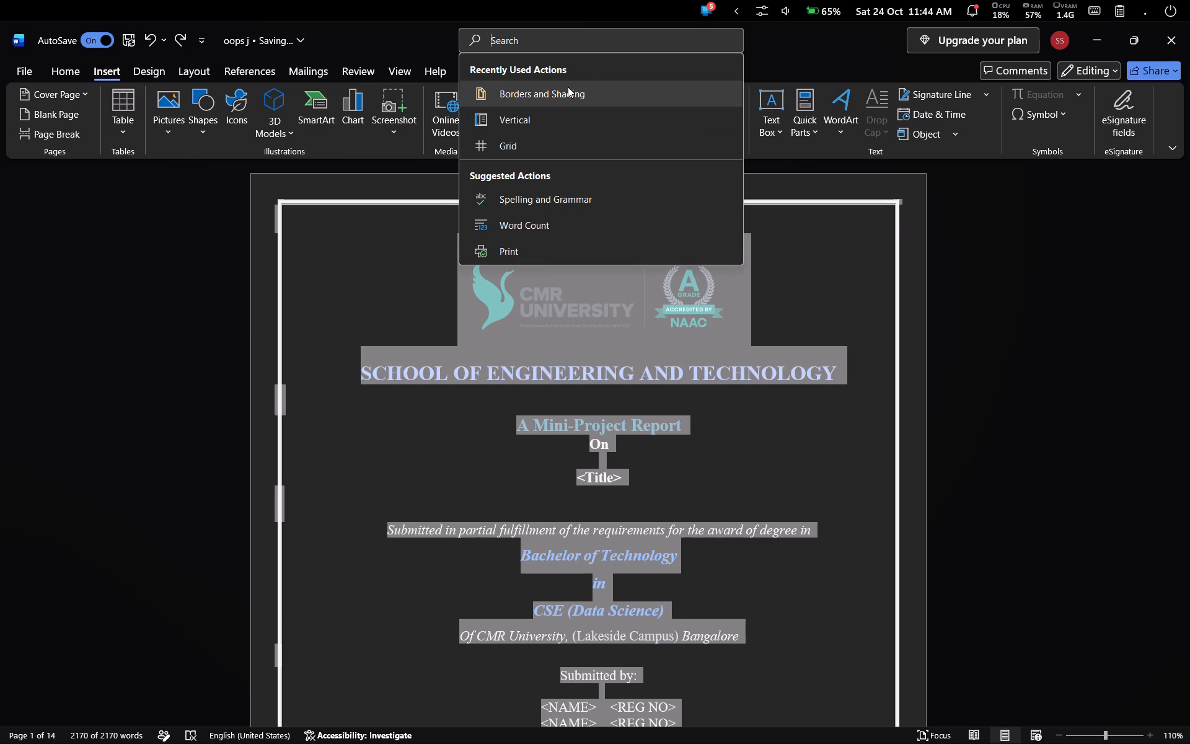
{"action": "left_click", "coordinate": [568, 87]}
{"action": "scroll", "coordinate": [382, 300], "scroll_direction": "up", "scroll_amount": 1}
{"action": "key", "text": "Return"}
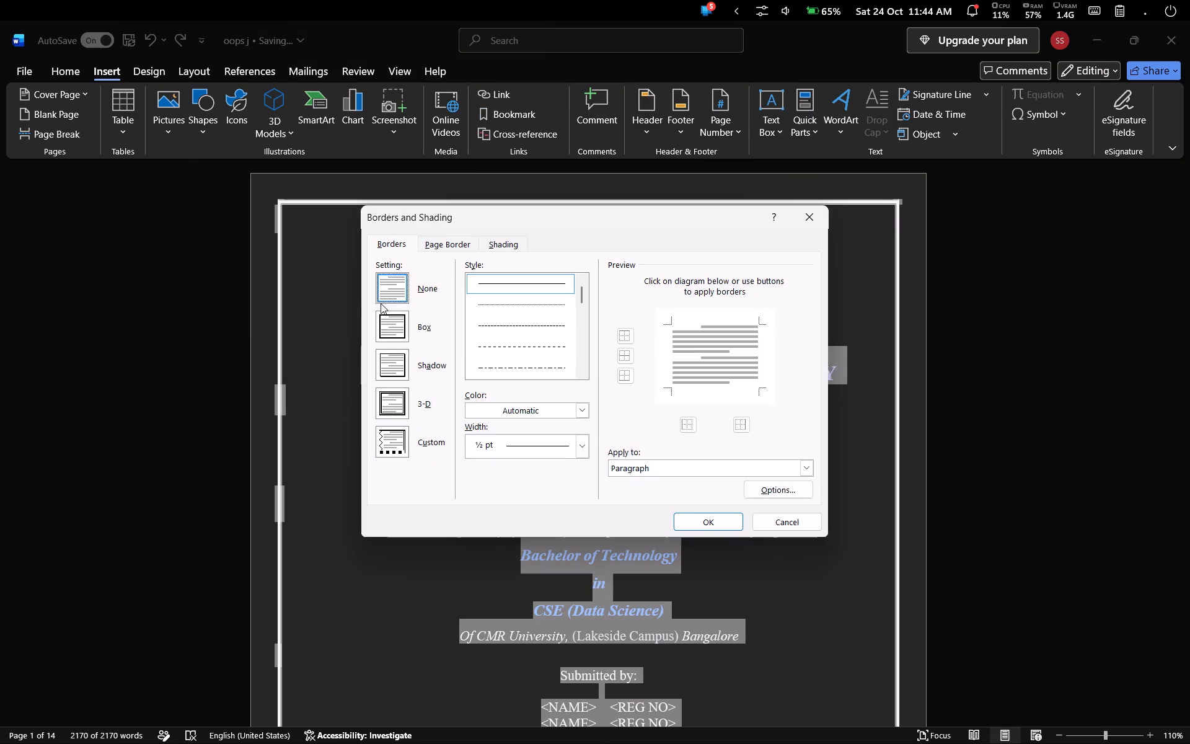
{"action": "scroll", "coordinate": [381, 303], "scroll_direction": "up", "scroll_amount": 1}
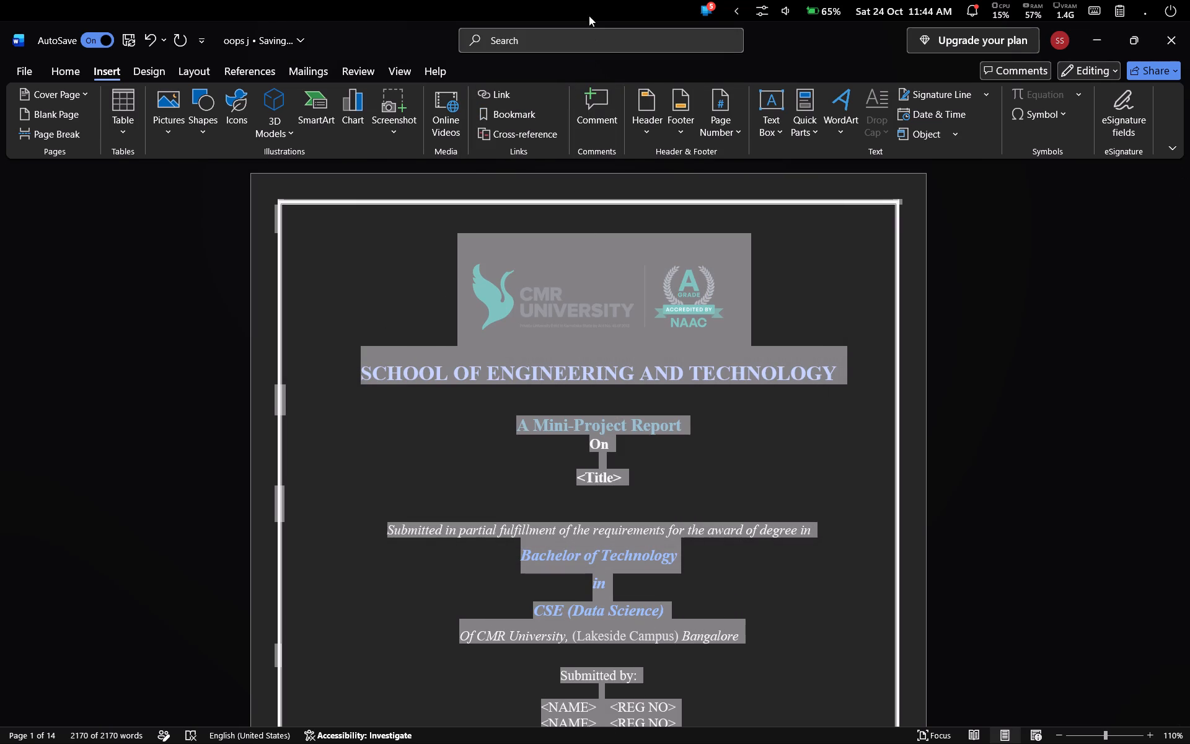
{"action": "left_click", "coordinate": [571, 37]}
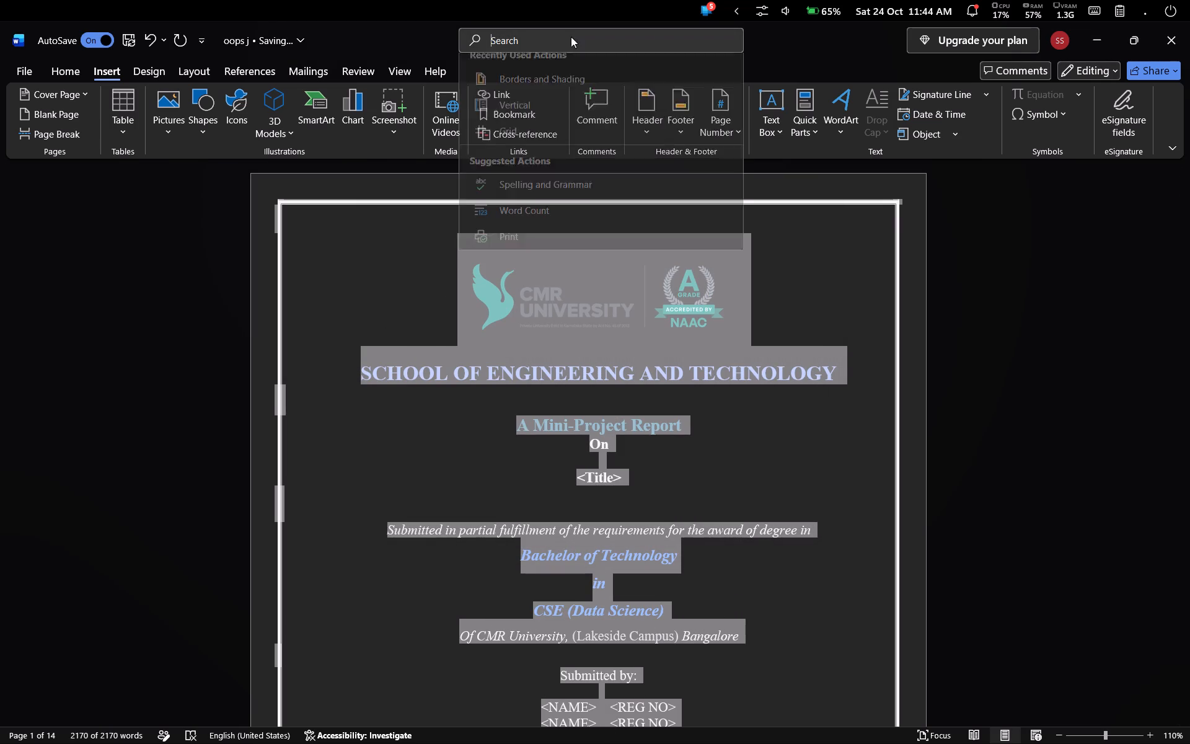
{"action": "left_click", "coordinate": [521, 98]}
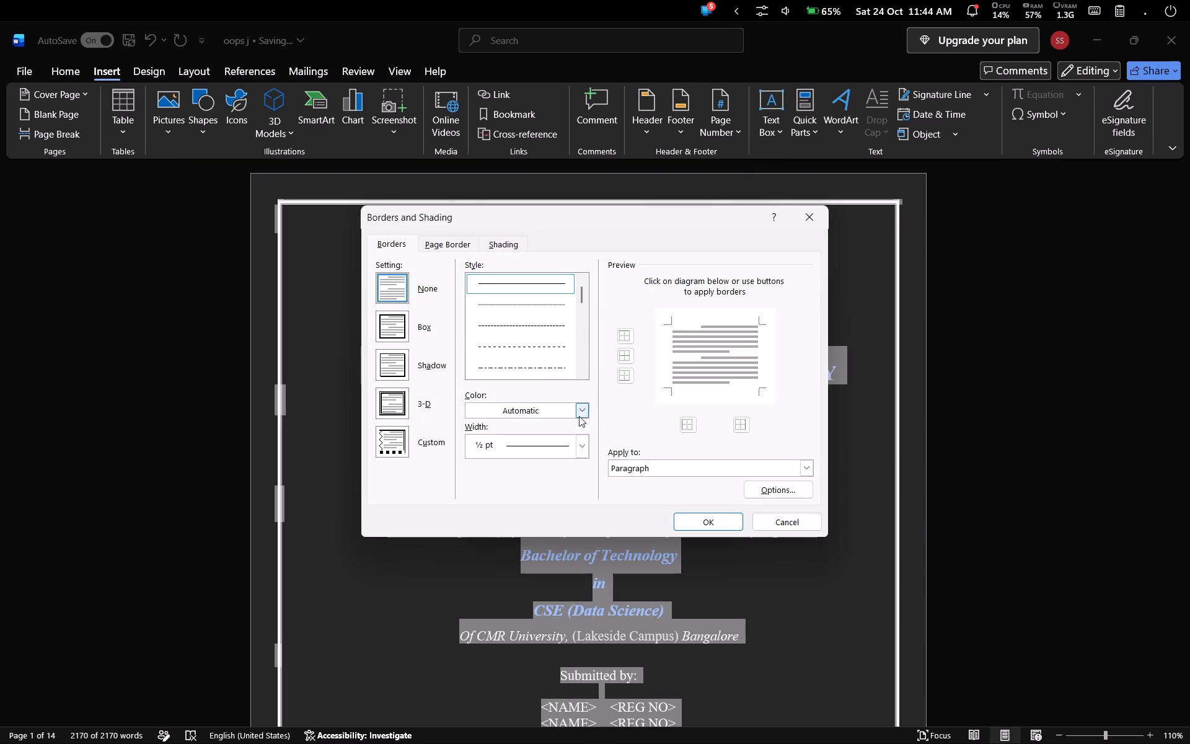
{"action": "left_click", "coordinate": [622, 466]}
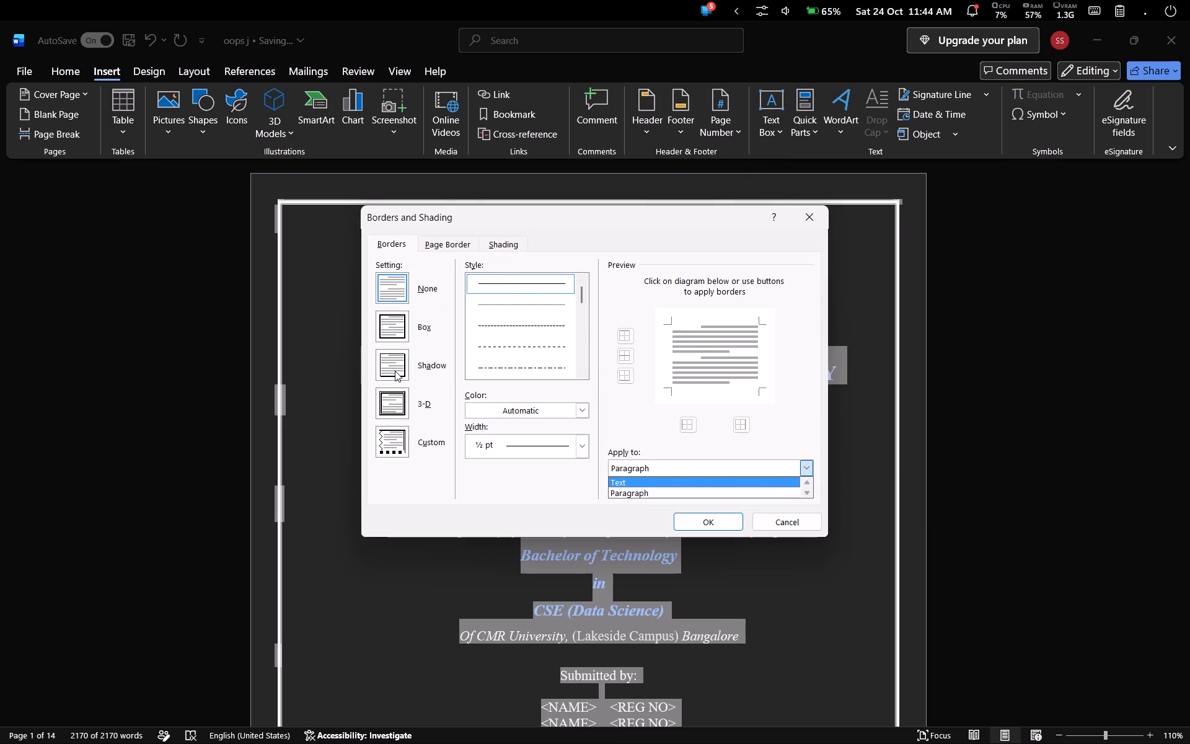
{"action": "left_click", "coordinate": [395, 284]}
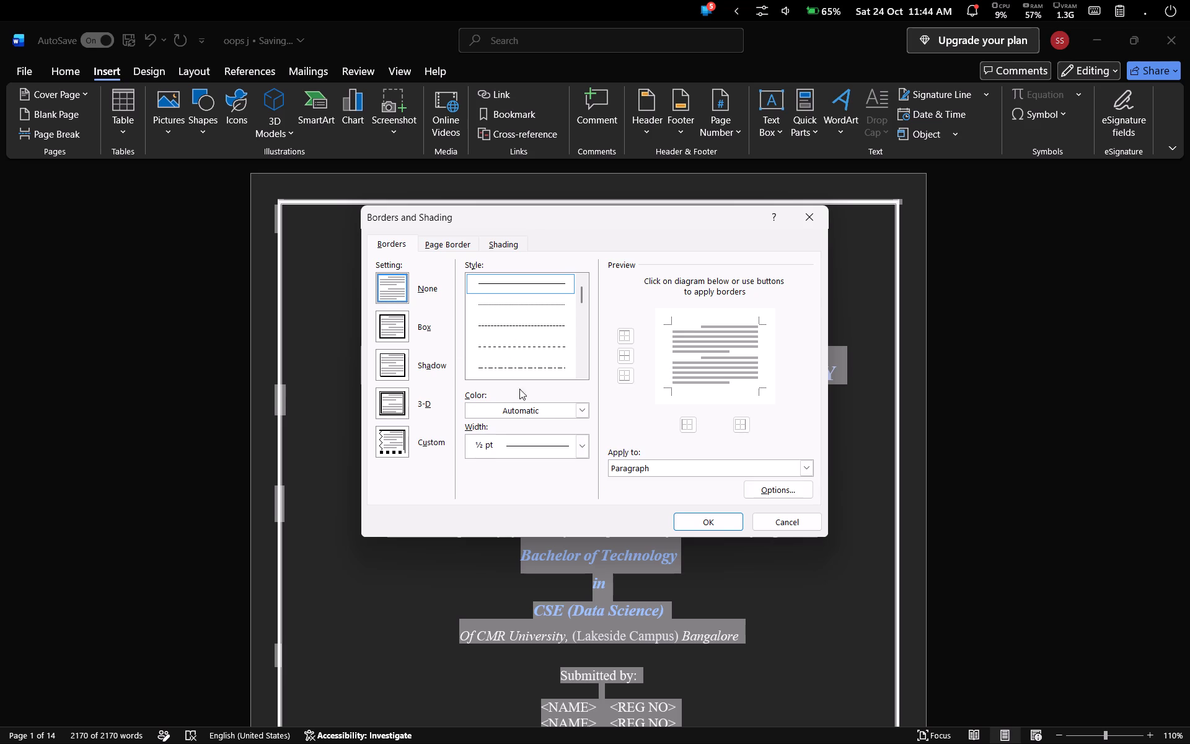
{"action": "left_click", "coordinate": [697, 520]}
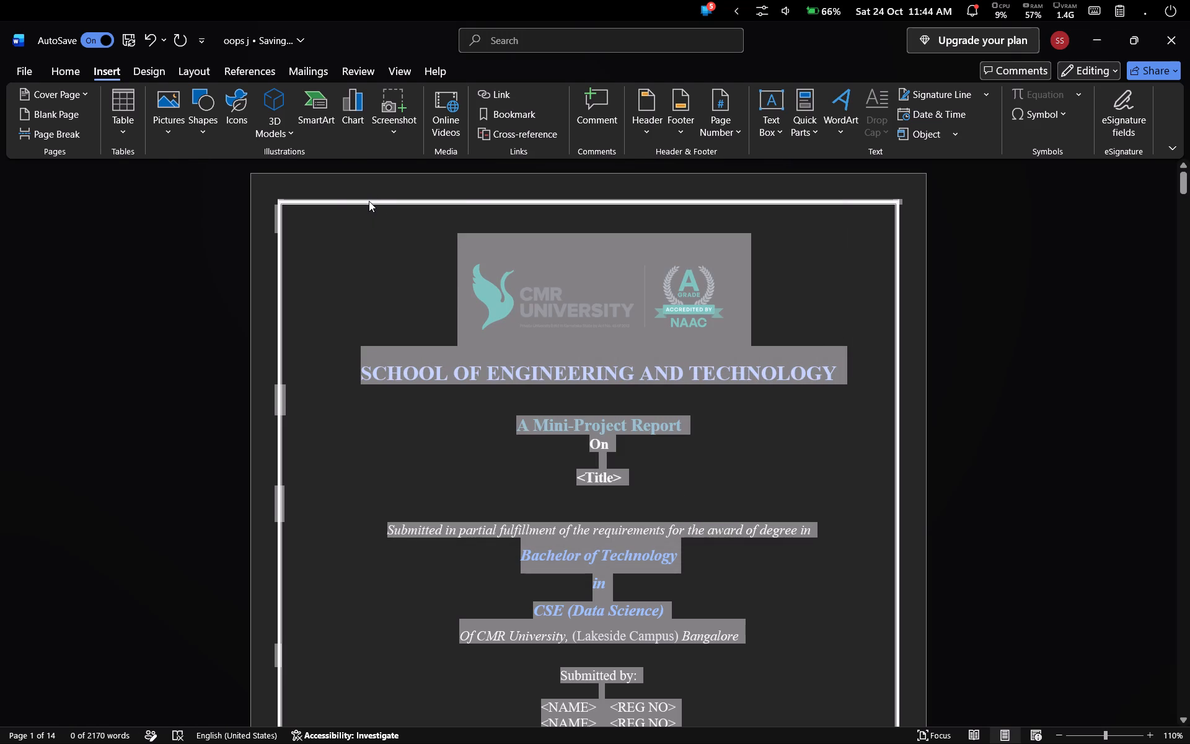
Pull the small corner border picture away from the cover page's top border line and delete it.
{"action": "left_click", "coordinate": [369, 201]}
{"action": "left_click", "coordinate": [369, 201]}
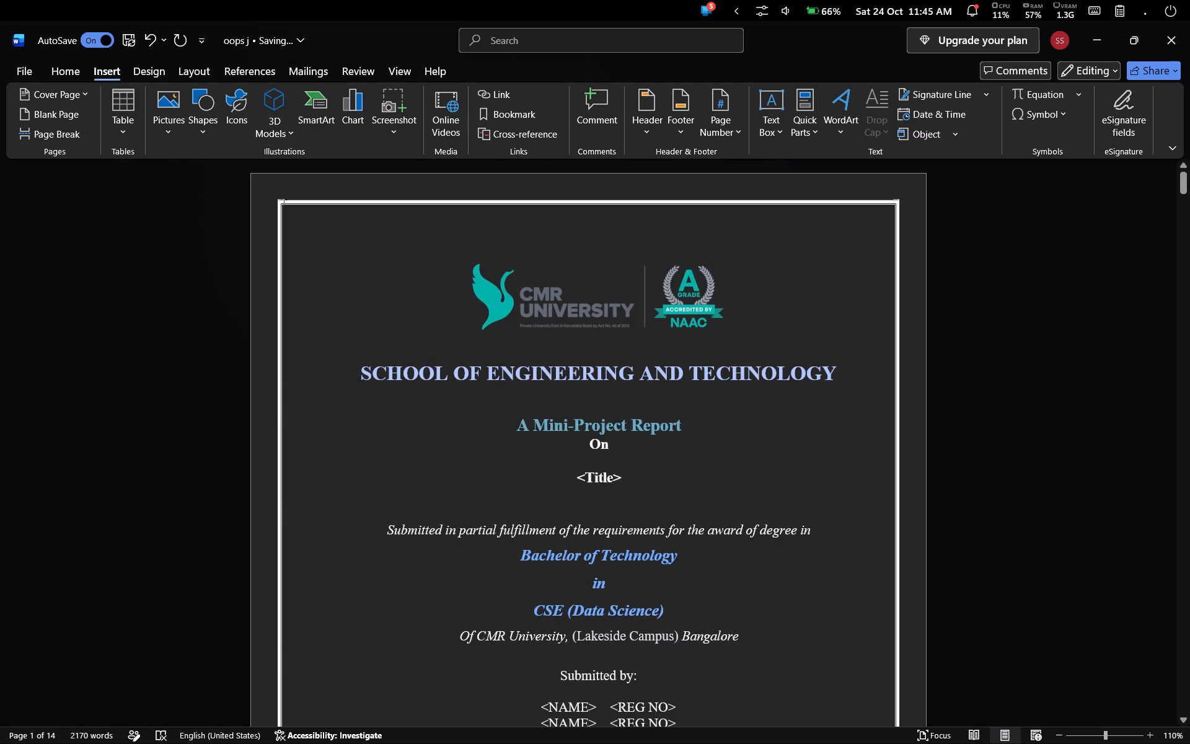
{"action": "double_click", "coordinate": [369, 201]}
{"action": "key", "text": "BackSpace"}
{"action": "key", "text": "BackSpace"}
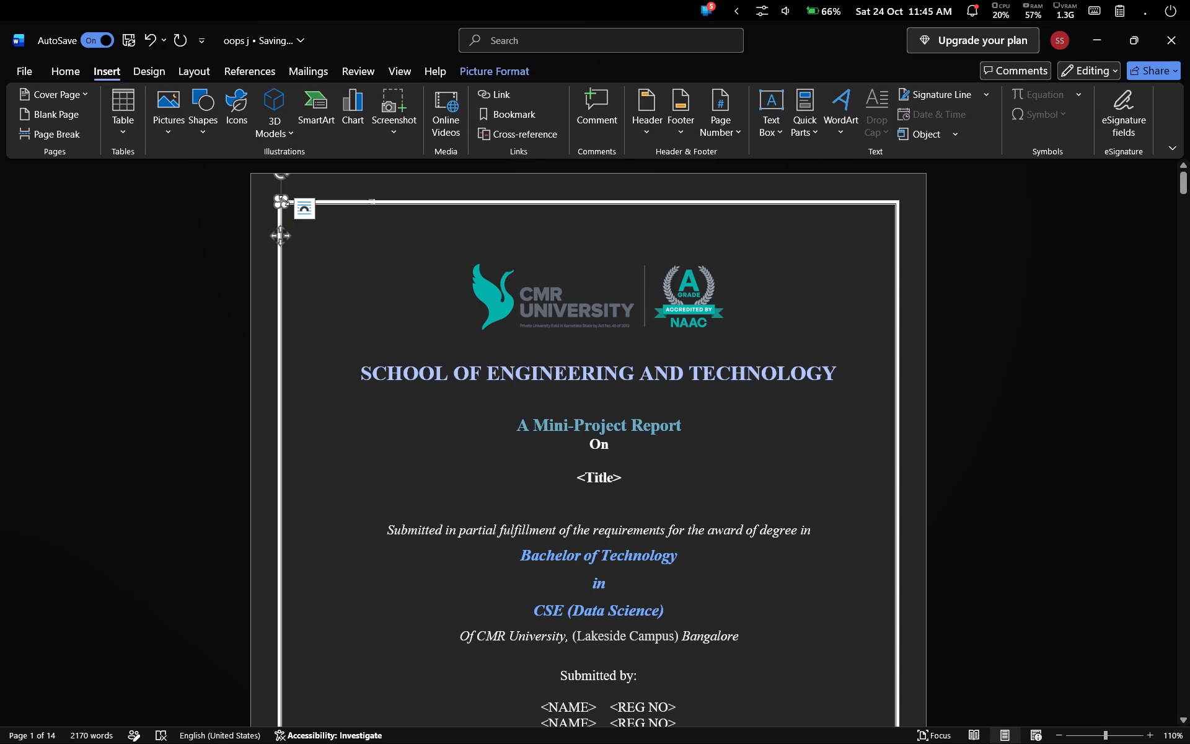
{"action": "left_click_drag", "start_coordinate": [284, 200], "coordinate": [224, 159]}
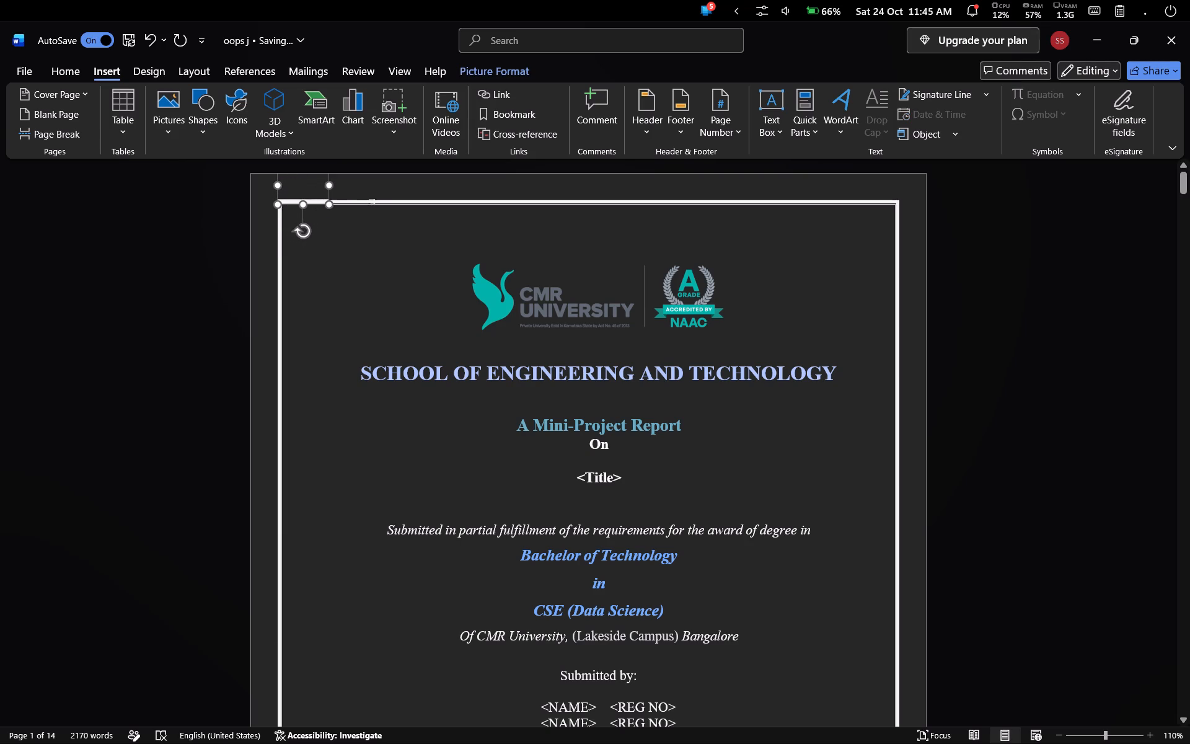
{"action": "left_click_drag", "start_coordinate": [224, 159], "coordinate": [568, 286]}
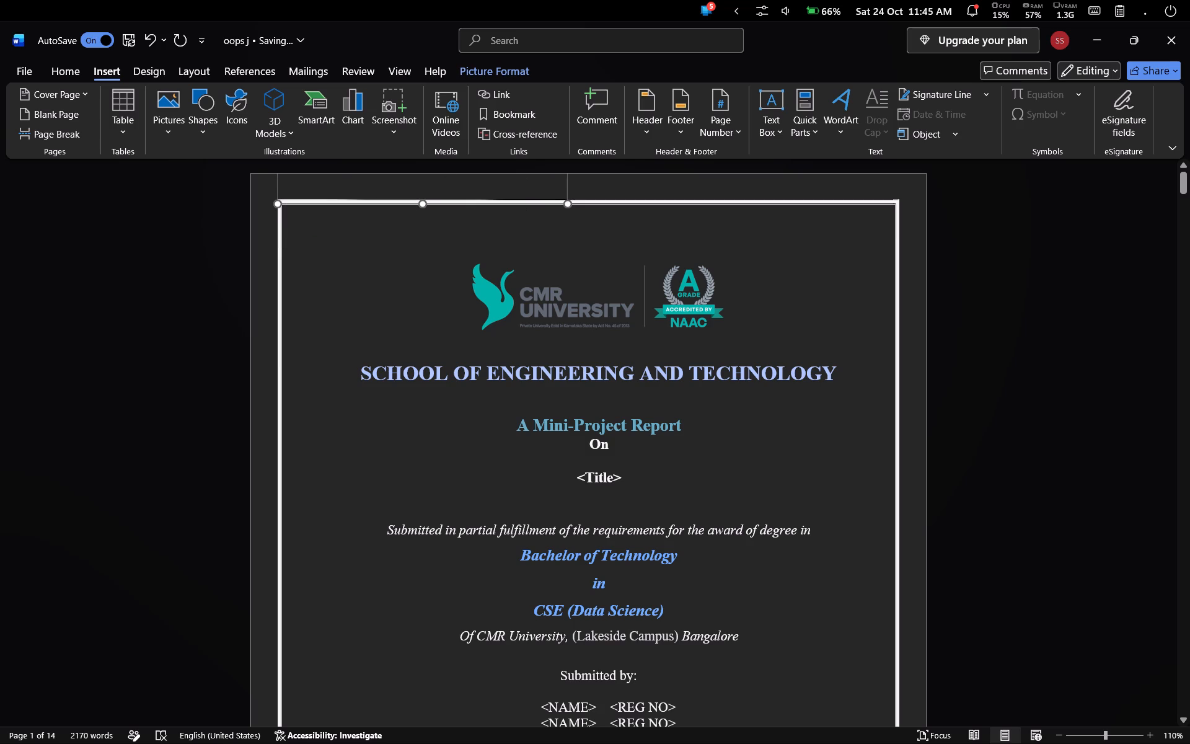
{"action": "left_click", "coordinate": [421, 197]}
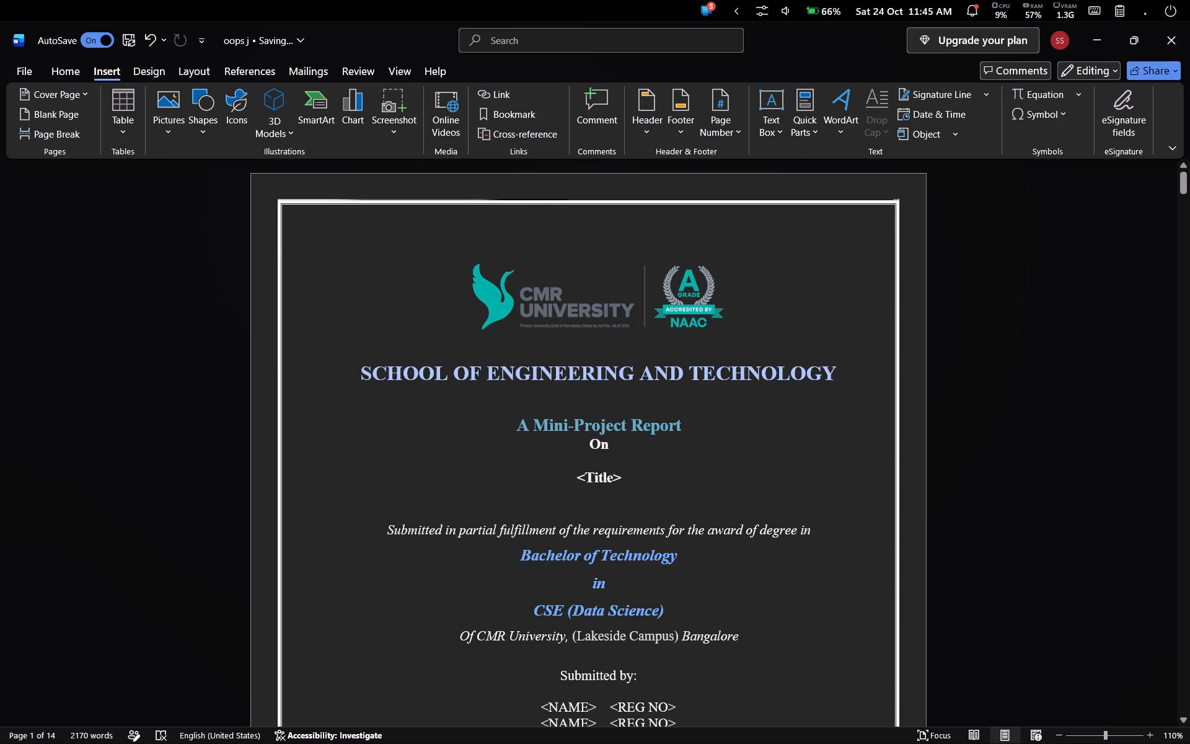
{"action": "left_click_drag", "start_coordinate": [423, 201], "coordinate": [446, 259]}
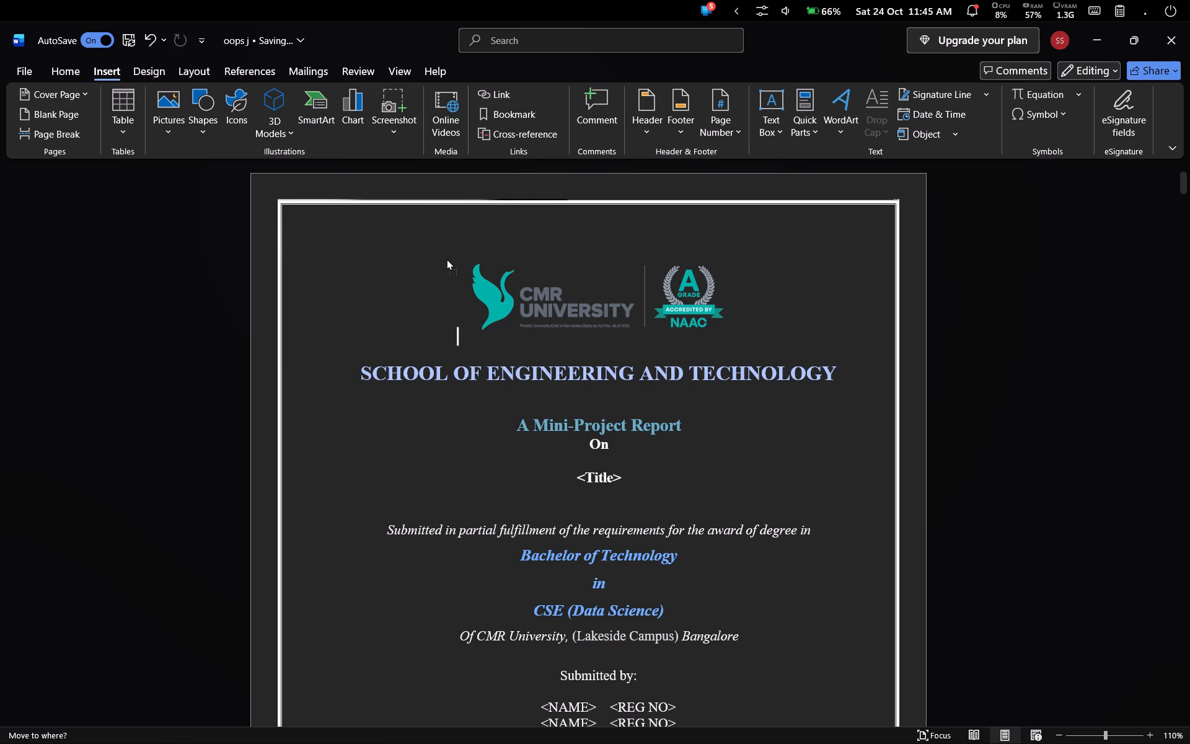
{"action": "left_click_drag", "start_coordinate": [446, 259], "coordinate": [927, 400]}
{"action": "left_click_drag", "start_coordinate": [927, 400], "coordinate": [720, 438]}
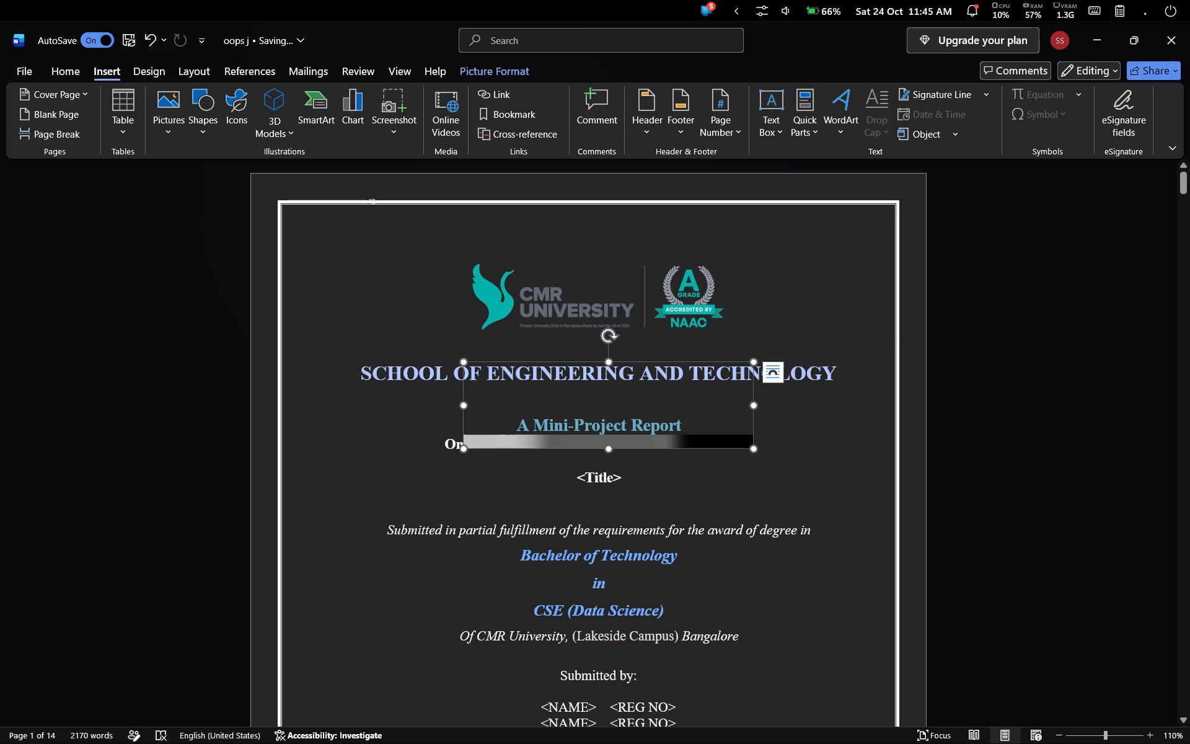
{"action": "key", "text": "Delete"}
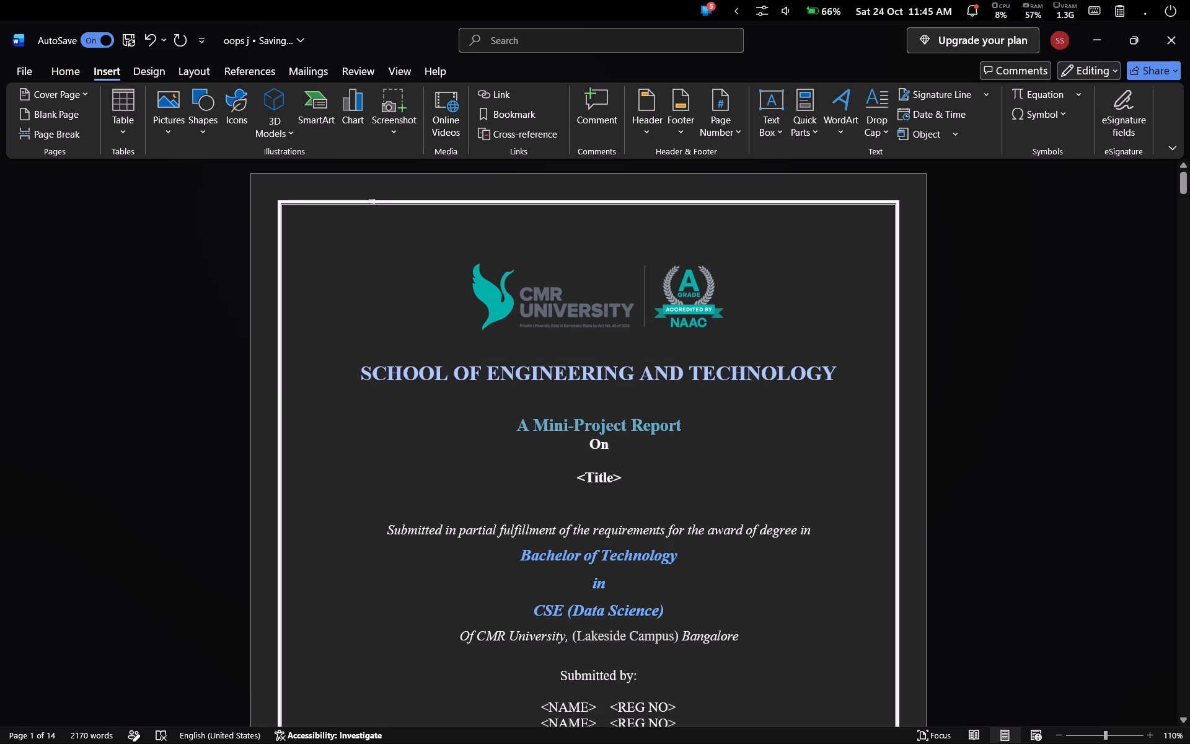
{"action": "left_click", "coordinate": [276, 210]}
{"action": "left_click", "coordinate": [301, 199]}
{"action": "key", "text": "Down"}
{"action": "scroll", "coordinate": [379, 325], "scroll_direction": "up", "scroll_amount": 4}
Examine the page borders and section layout across the whole report in the print preview, and return to the oops j document.
{"action": "scroll", "coordinate": [379, 325], "scroll_direction": "down", "scroll_amount": 6}
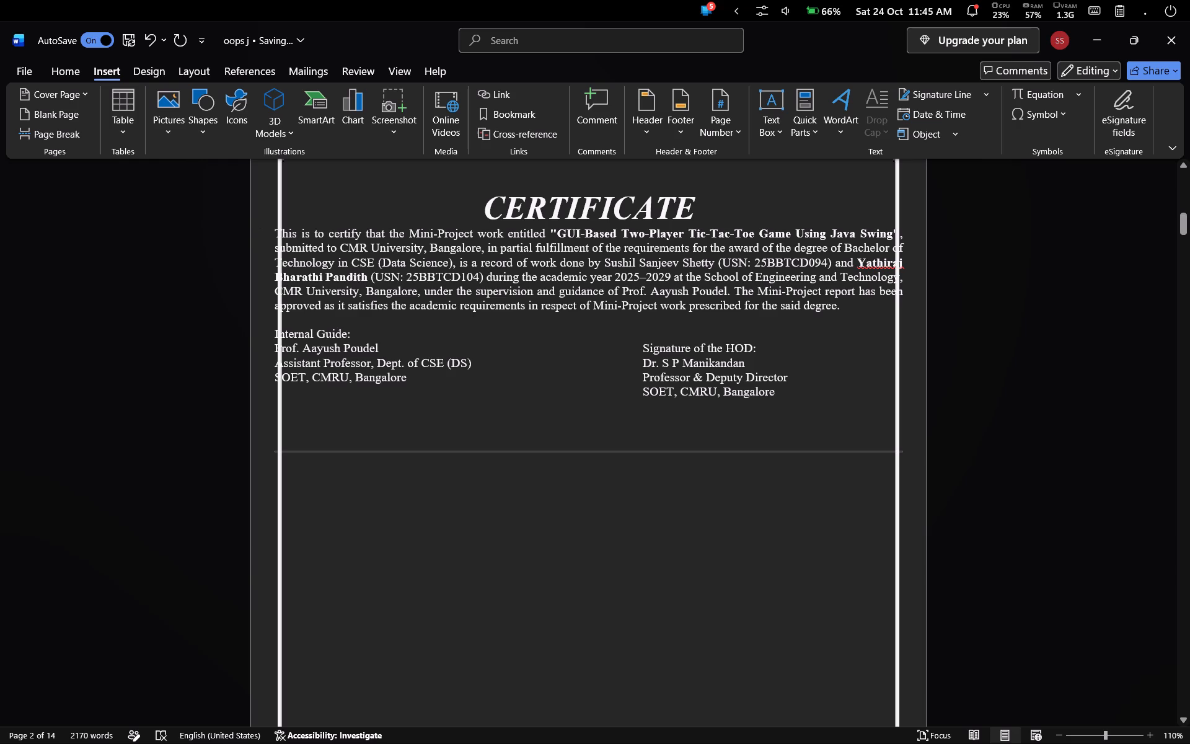
{"action": "key", "text": "ctrl+p"}
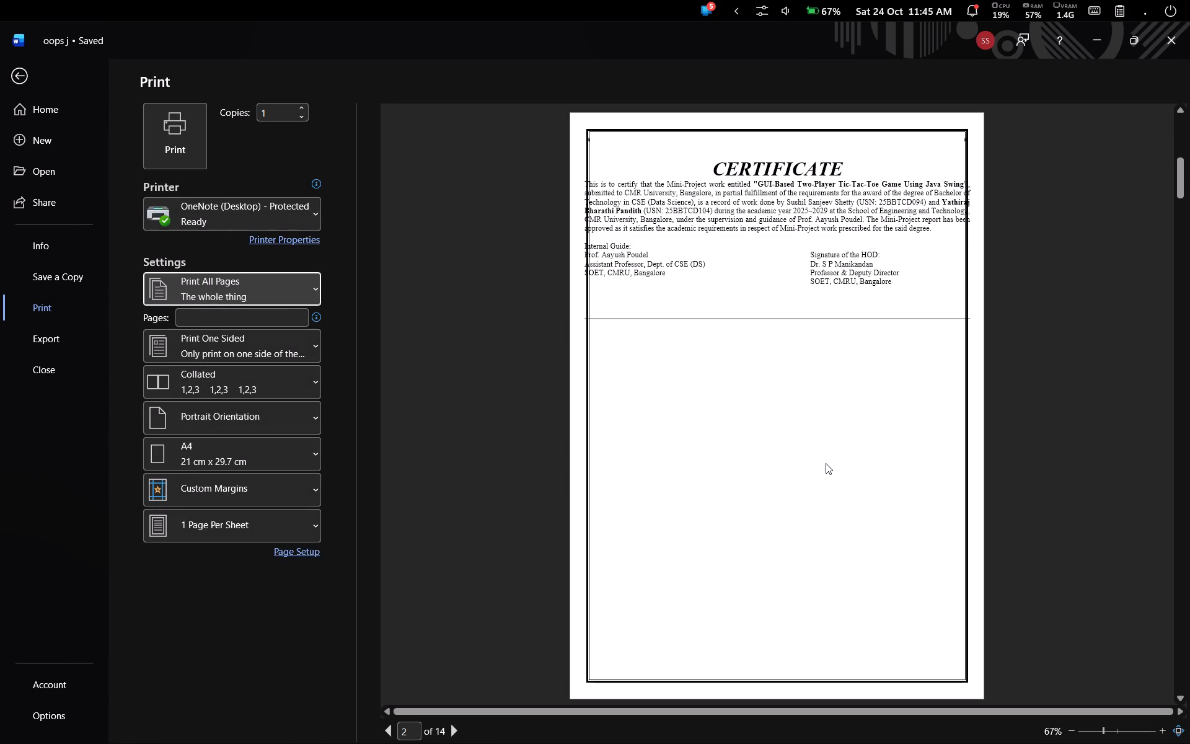
{"action": "scroll", "coordinate": [826, 463], "scroll_direction": "down", "scroll_amount": 11}
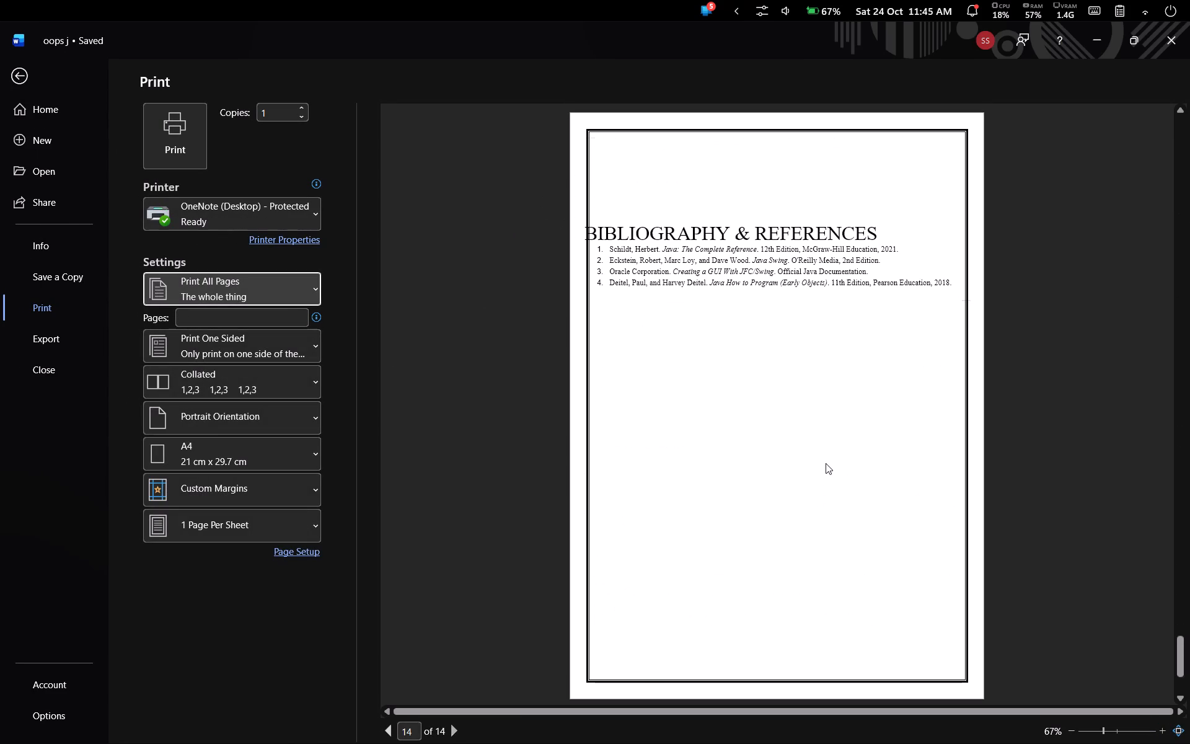
{"action": "scroll", "coordinate": [826, 463], "scroll_direction": "down", "scroll_amount": 15}
{"action": "scroll", "coordinate": [826, 463], "scroll_direction": "up", "scroll_amount": 14}
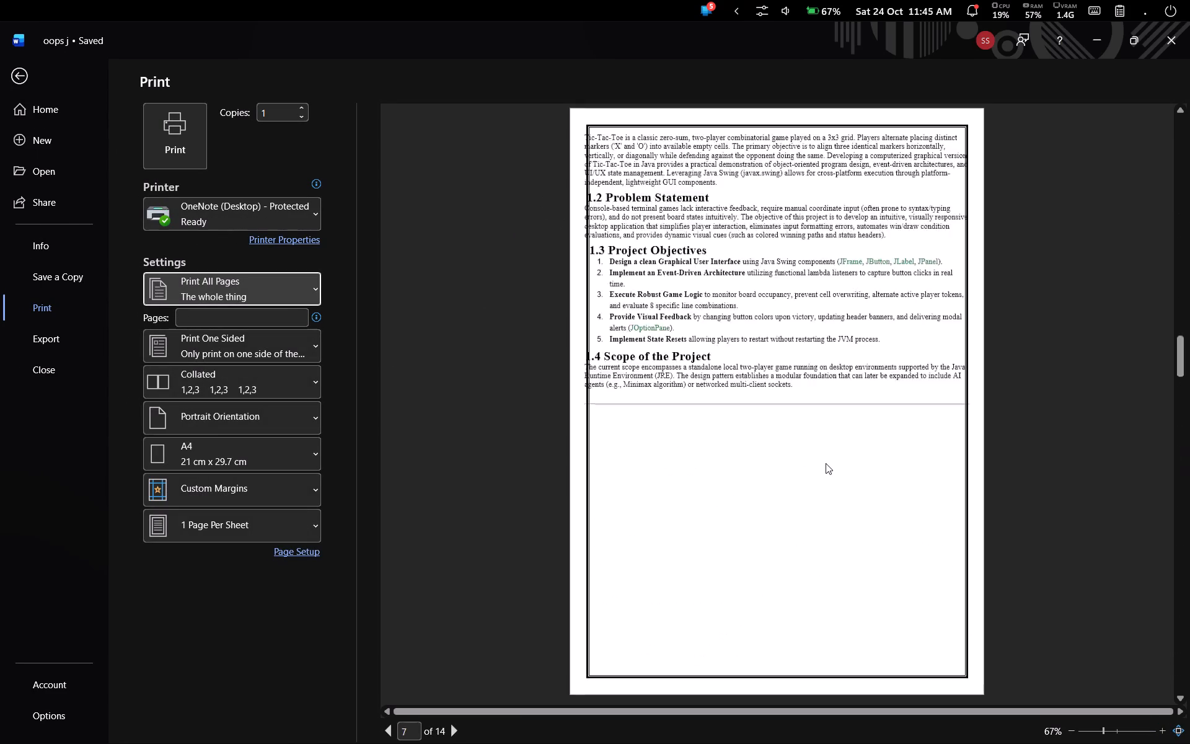
{"action": "scroll", "coordinate": [826, 463], "scroll_direction": "up", "scroll_amount": 16}
{"action": "scroll", "coordinate": [826, 463], "scroll_direction": "up", "scroll_amount": 20}
{"action": "scroll", "coordinate": [826, 463], "scroll_direction": "up", "scroll_amount": 5}
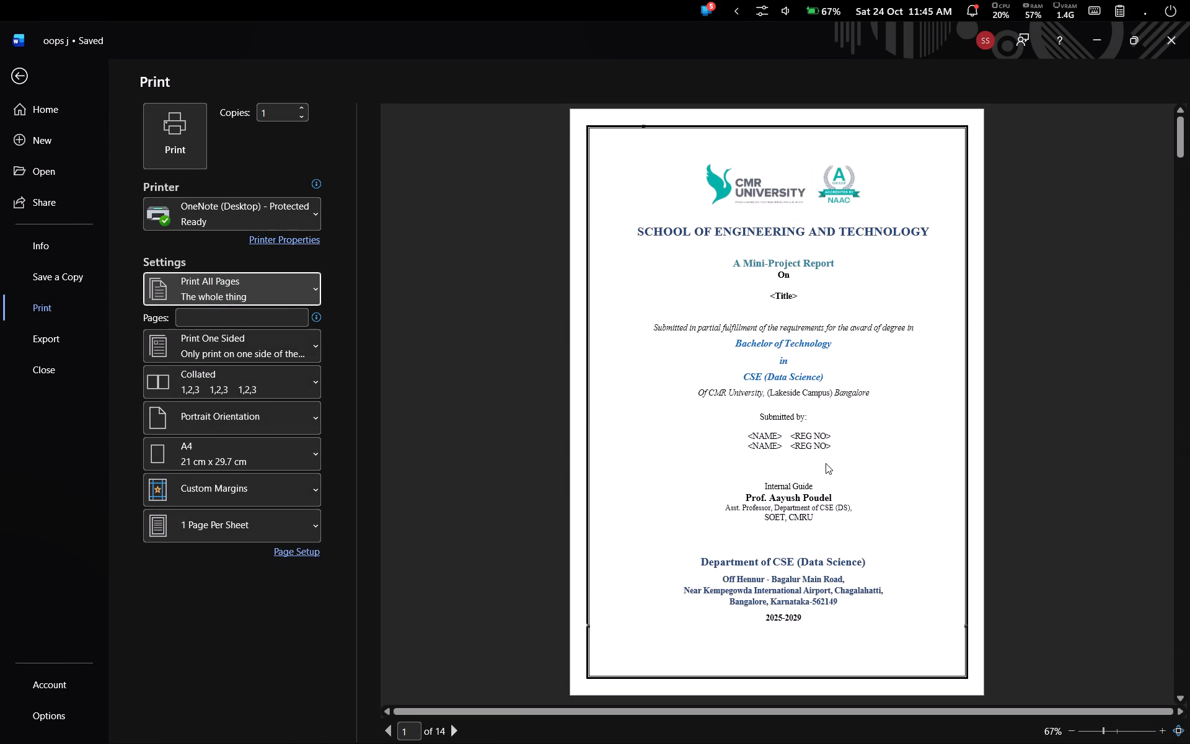
{"action": "scroll", "coordinate": [826, 463], "scroll_direction": "down", "scroll_amount": 1}
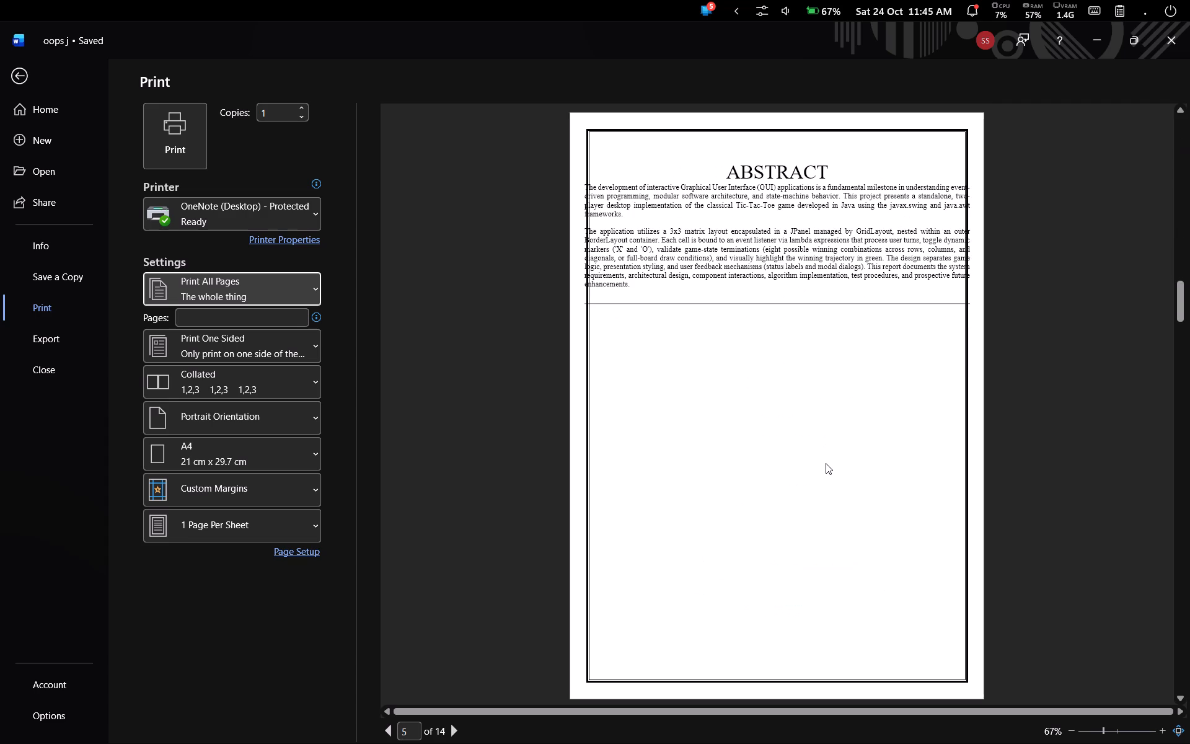
{"action": "scroll", "coordinate": [826, 463], "scroll_direction": "down", "scroll_amount": 1}
{"action": "key", "text": "ctrl+z"}
{"action": "left_click", "coordinate": [44, 114]}
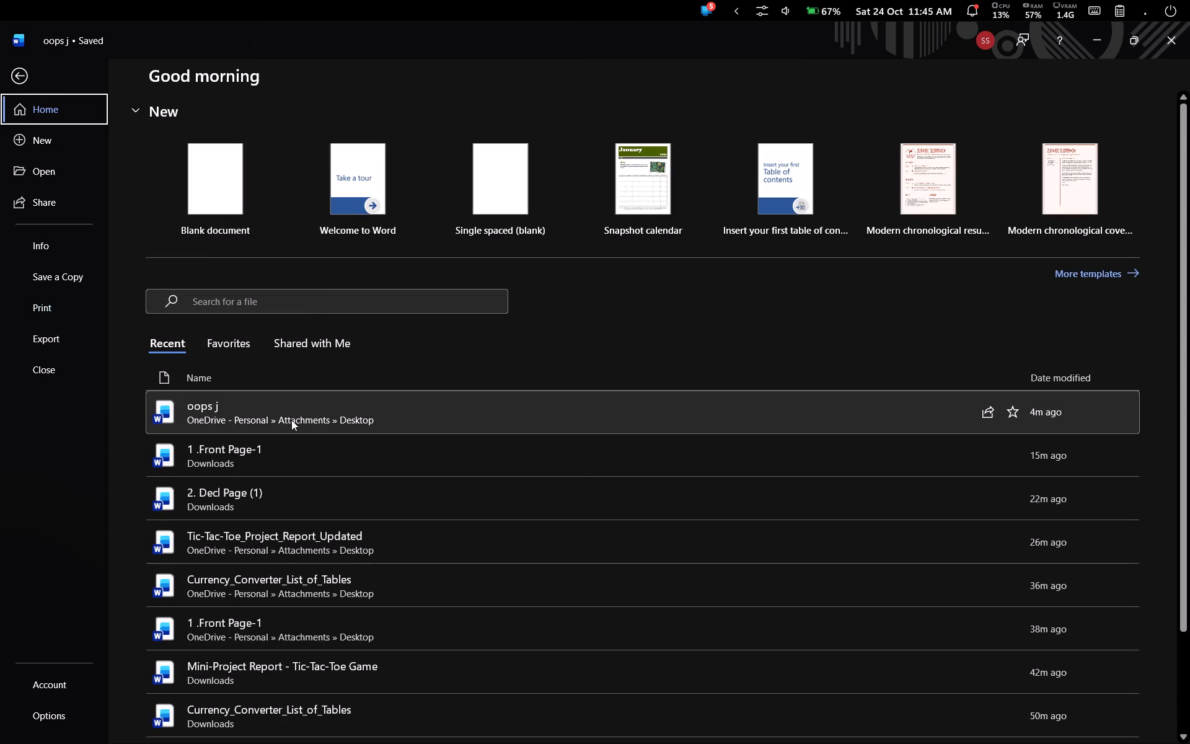
{"action": "double_click", "coordinate": [291, 420]}
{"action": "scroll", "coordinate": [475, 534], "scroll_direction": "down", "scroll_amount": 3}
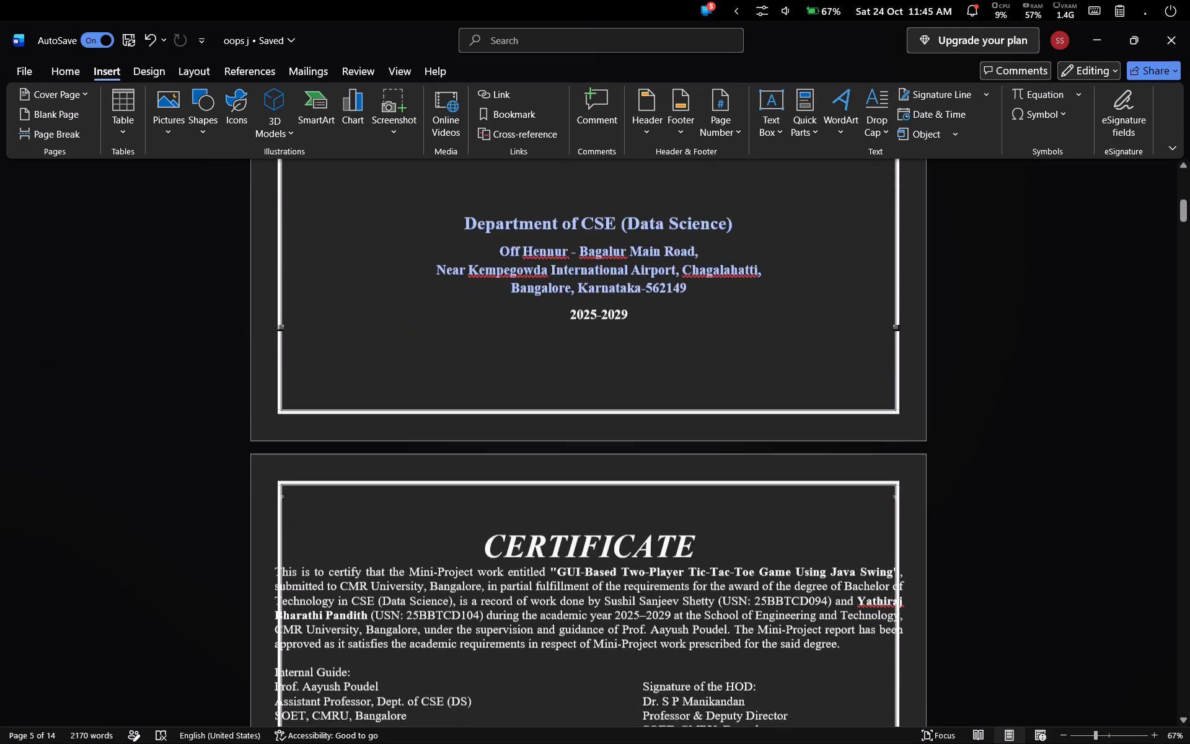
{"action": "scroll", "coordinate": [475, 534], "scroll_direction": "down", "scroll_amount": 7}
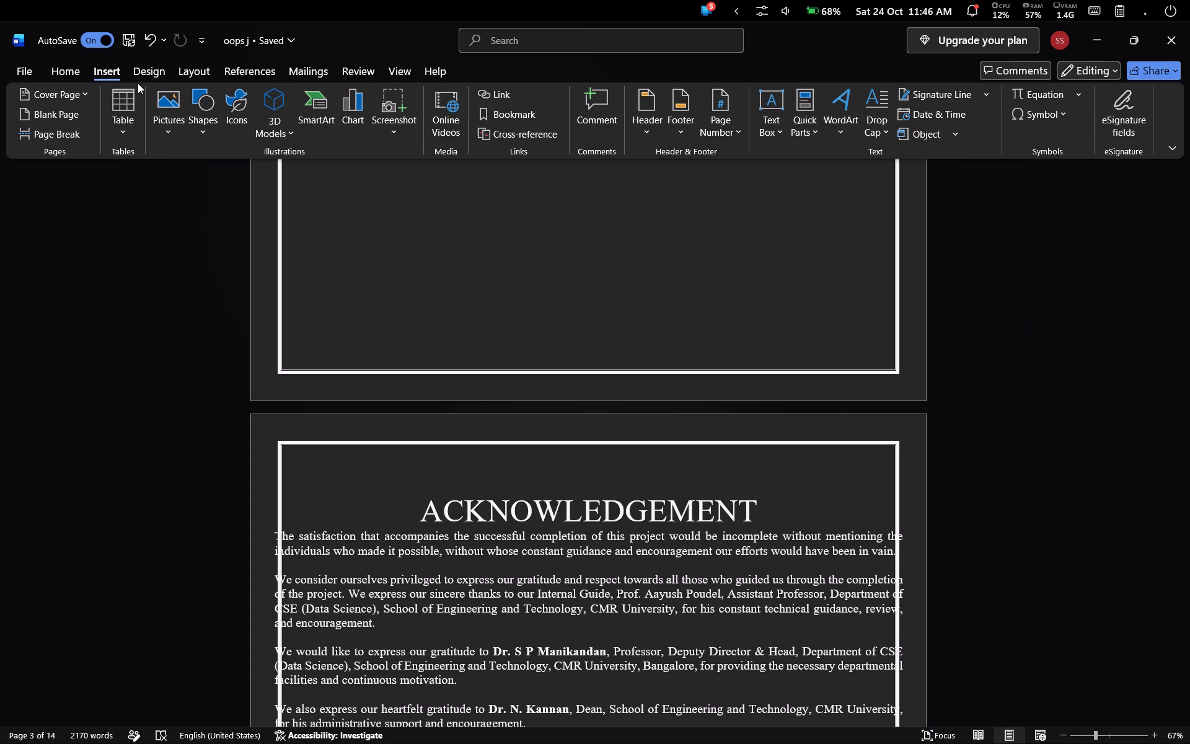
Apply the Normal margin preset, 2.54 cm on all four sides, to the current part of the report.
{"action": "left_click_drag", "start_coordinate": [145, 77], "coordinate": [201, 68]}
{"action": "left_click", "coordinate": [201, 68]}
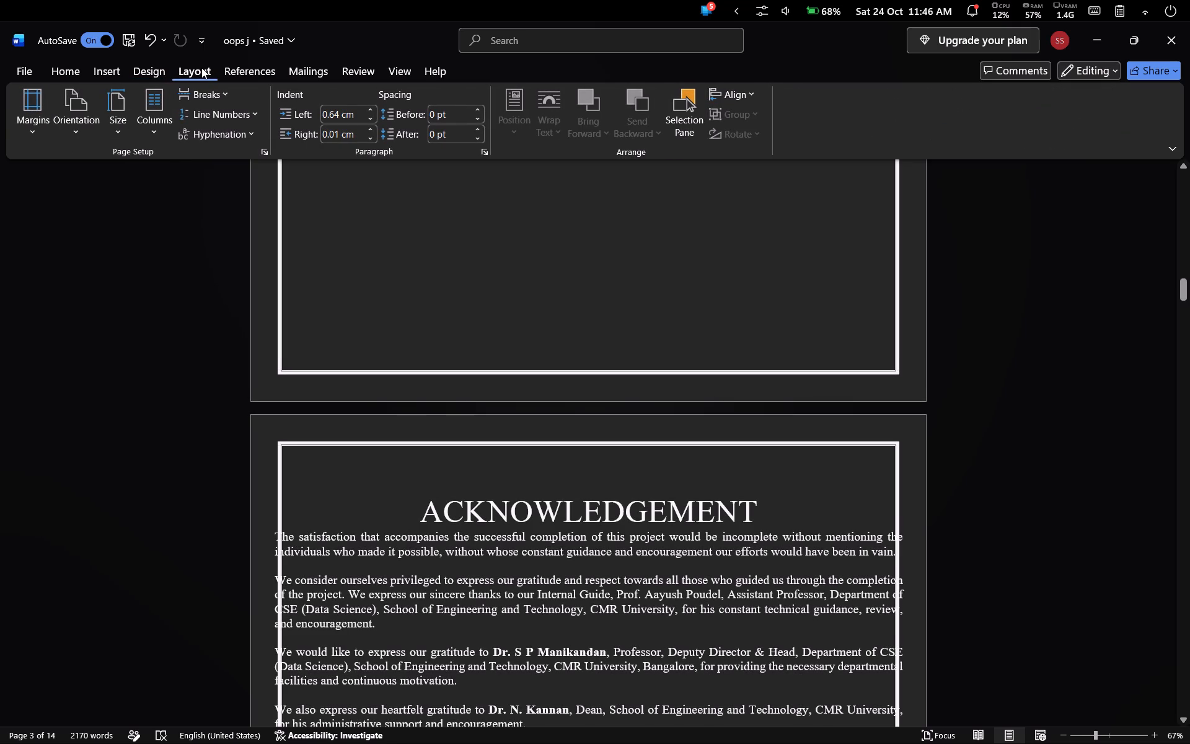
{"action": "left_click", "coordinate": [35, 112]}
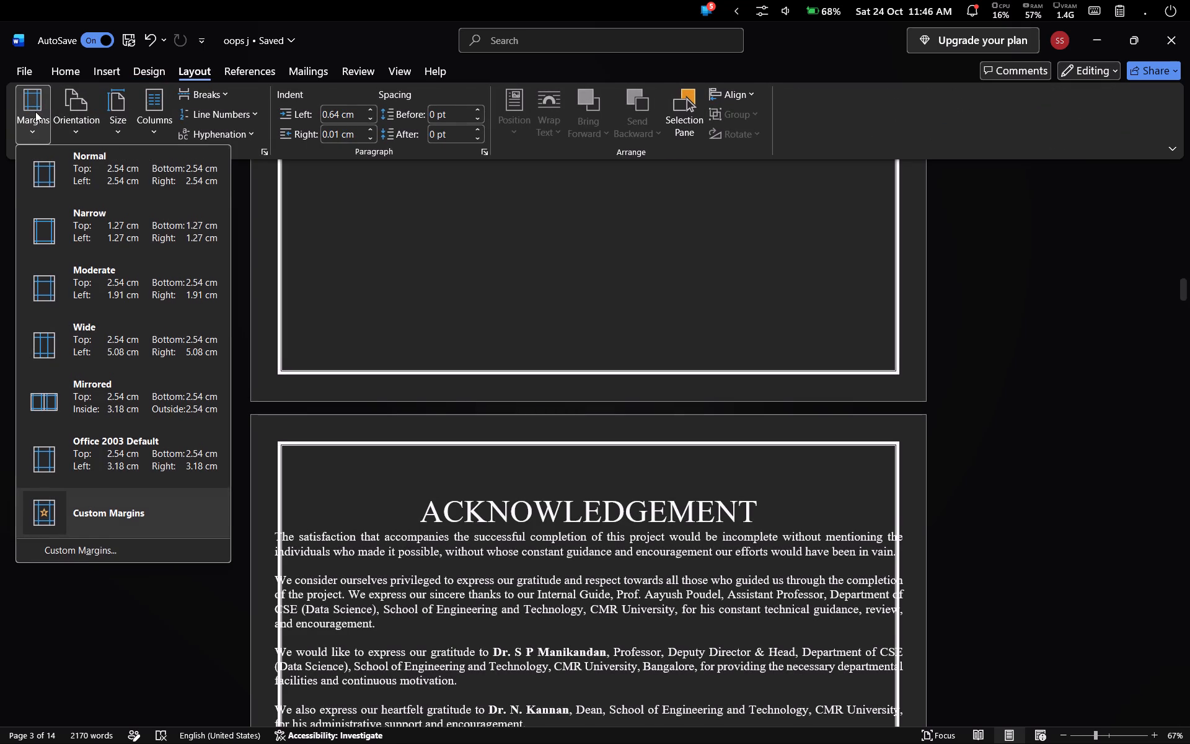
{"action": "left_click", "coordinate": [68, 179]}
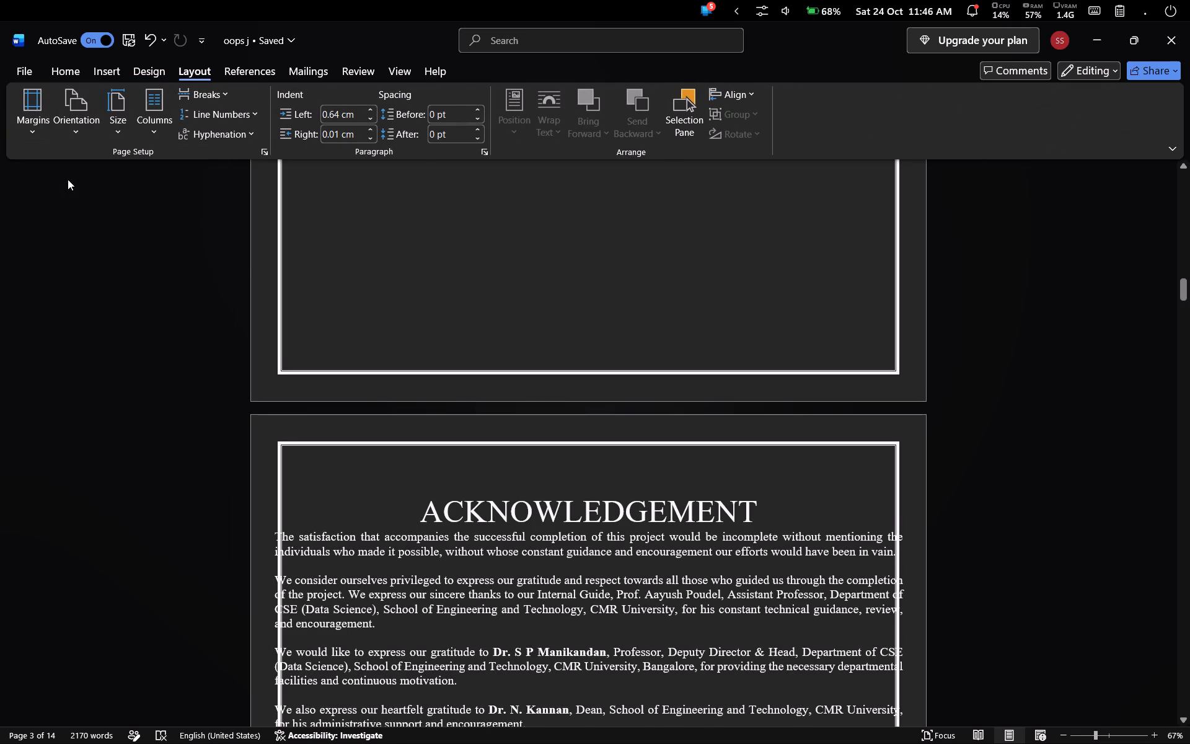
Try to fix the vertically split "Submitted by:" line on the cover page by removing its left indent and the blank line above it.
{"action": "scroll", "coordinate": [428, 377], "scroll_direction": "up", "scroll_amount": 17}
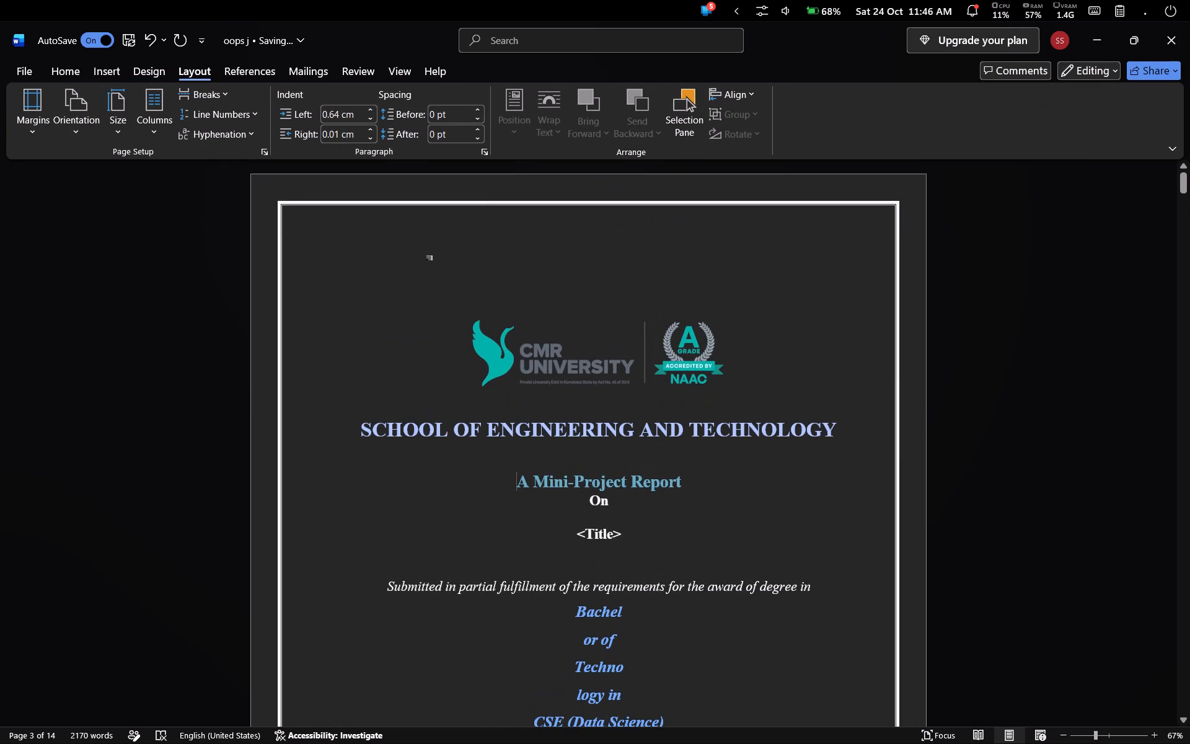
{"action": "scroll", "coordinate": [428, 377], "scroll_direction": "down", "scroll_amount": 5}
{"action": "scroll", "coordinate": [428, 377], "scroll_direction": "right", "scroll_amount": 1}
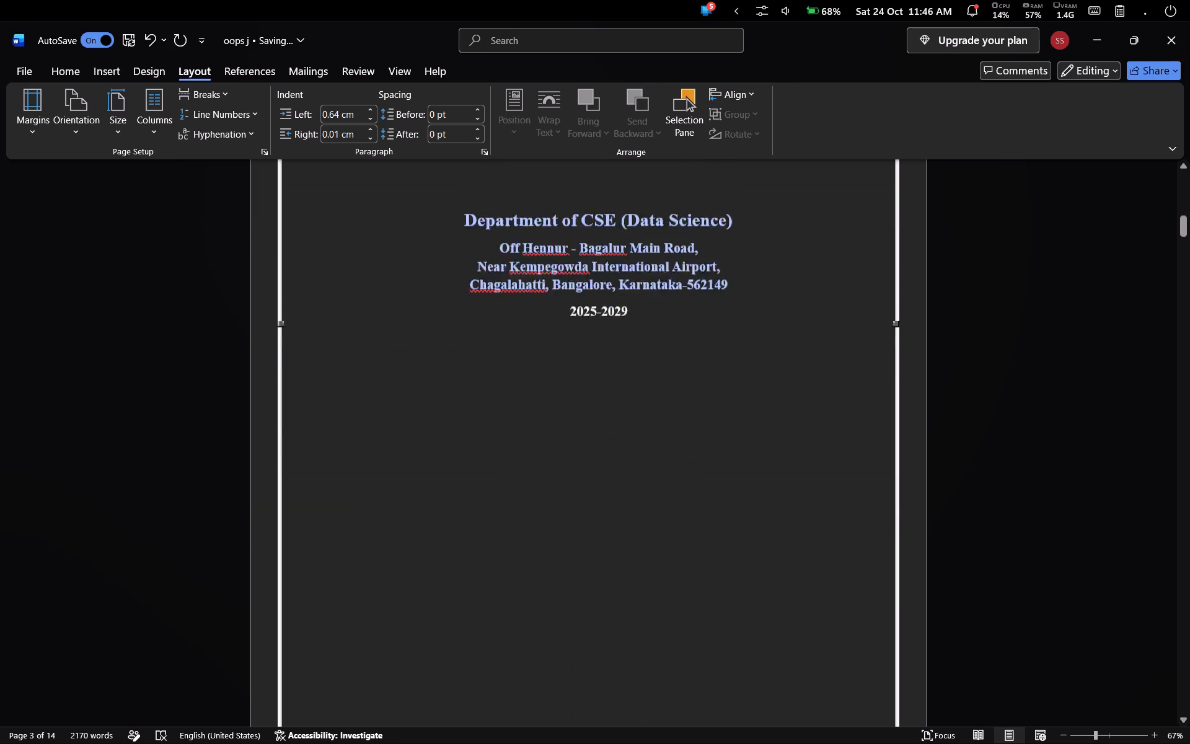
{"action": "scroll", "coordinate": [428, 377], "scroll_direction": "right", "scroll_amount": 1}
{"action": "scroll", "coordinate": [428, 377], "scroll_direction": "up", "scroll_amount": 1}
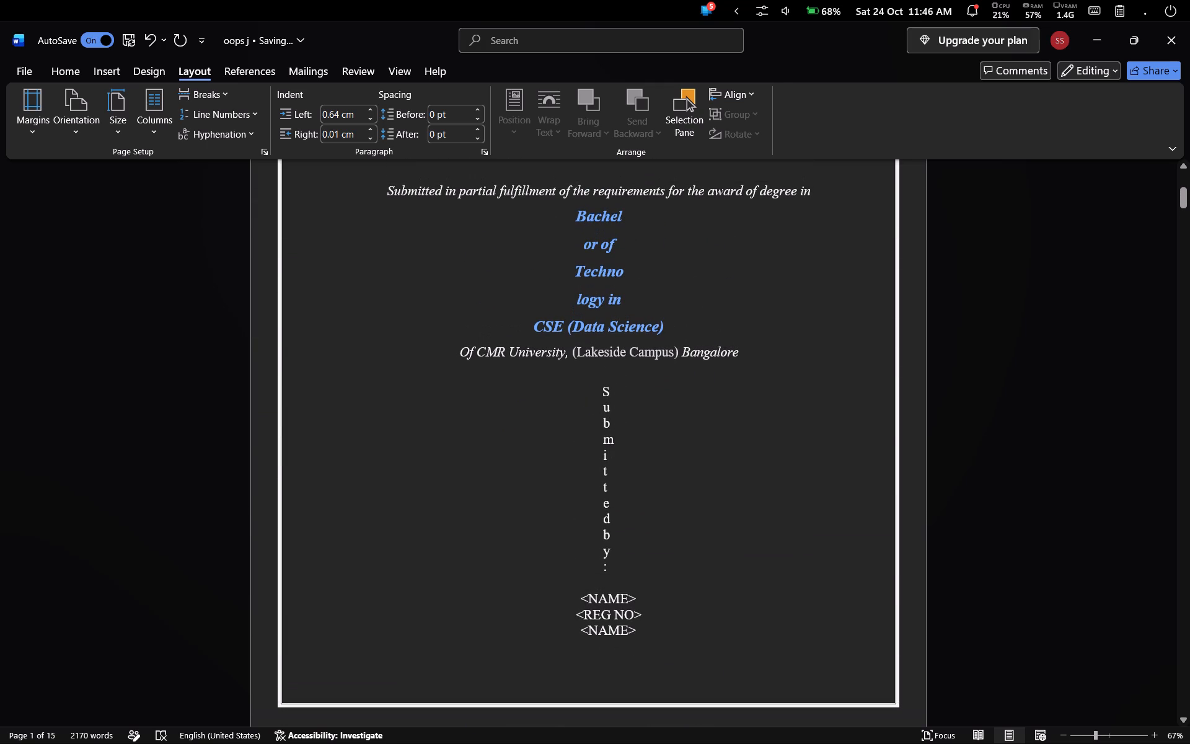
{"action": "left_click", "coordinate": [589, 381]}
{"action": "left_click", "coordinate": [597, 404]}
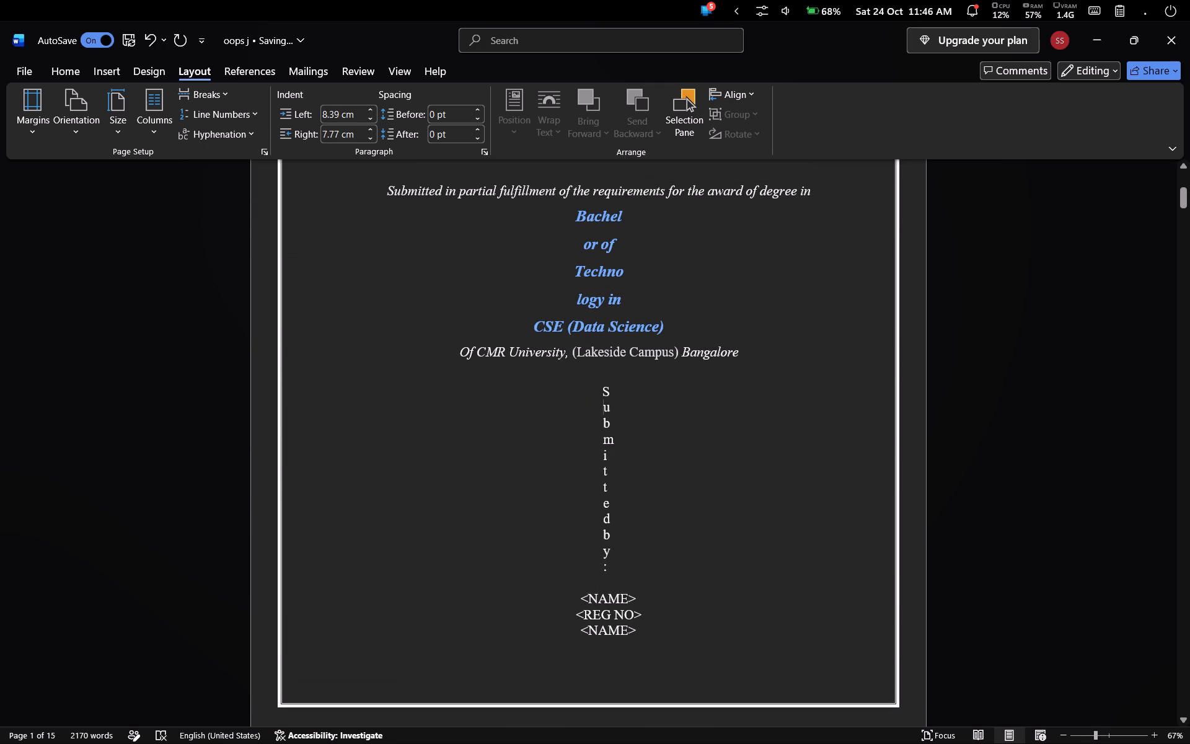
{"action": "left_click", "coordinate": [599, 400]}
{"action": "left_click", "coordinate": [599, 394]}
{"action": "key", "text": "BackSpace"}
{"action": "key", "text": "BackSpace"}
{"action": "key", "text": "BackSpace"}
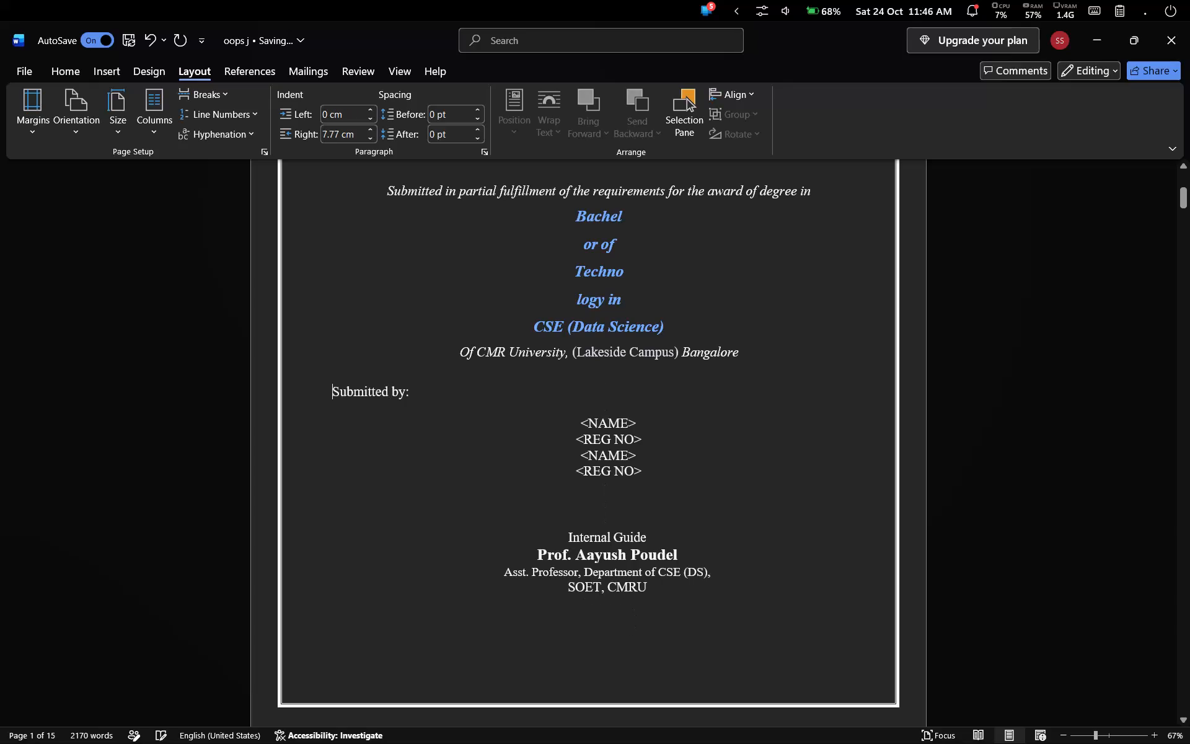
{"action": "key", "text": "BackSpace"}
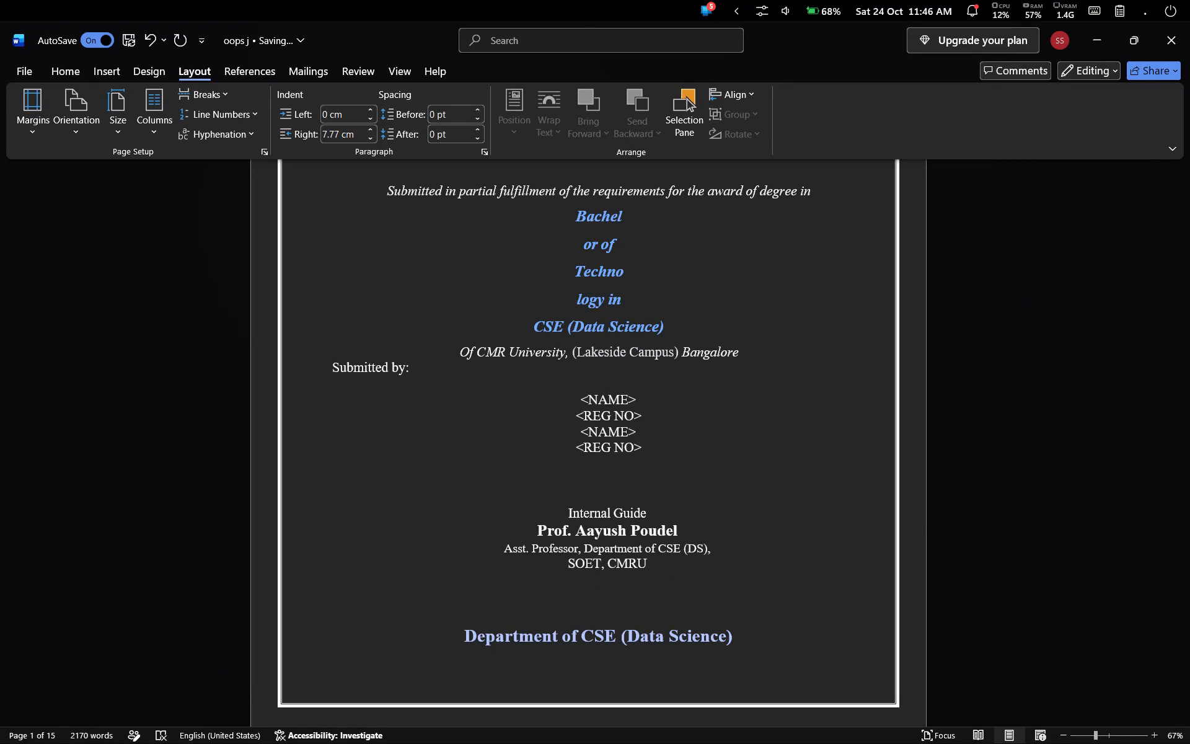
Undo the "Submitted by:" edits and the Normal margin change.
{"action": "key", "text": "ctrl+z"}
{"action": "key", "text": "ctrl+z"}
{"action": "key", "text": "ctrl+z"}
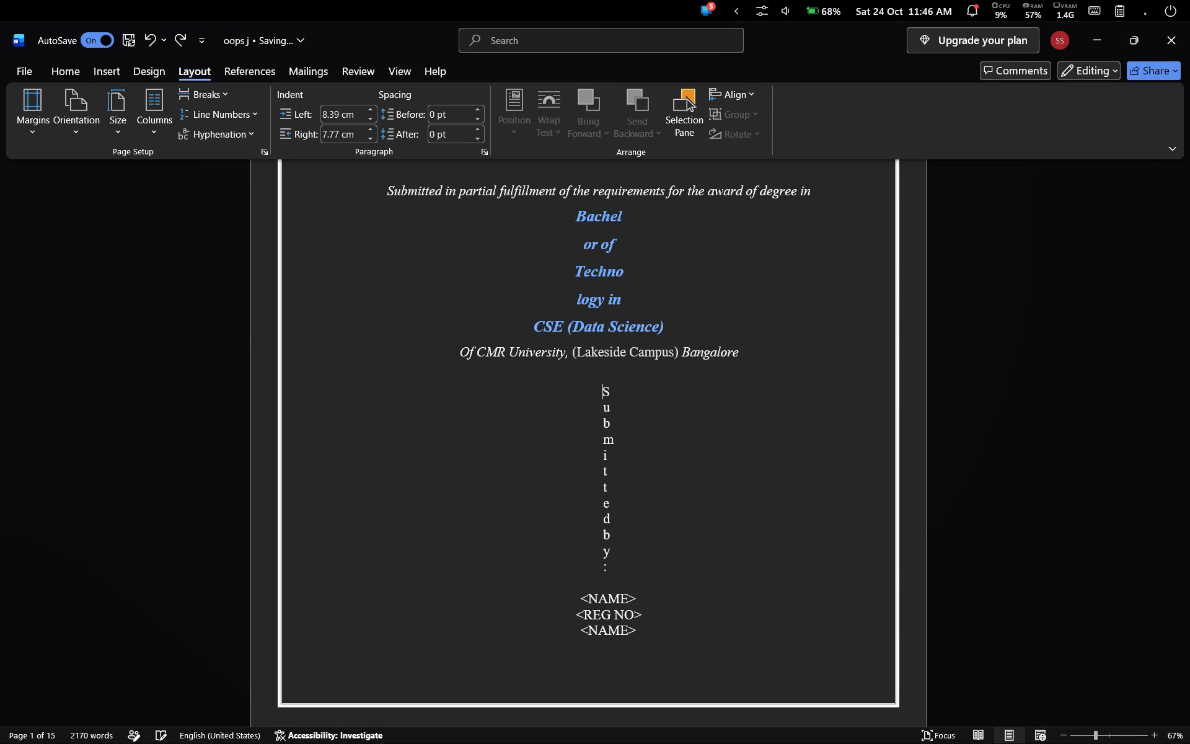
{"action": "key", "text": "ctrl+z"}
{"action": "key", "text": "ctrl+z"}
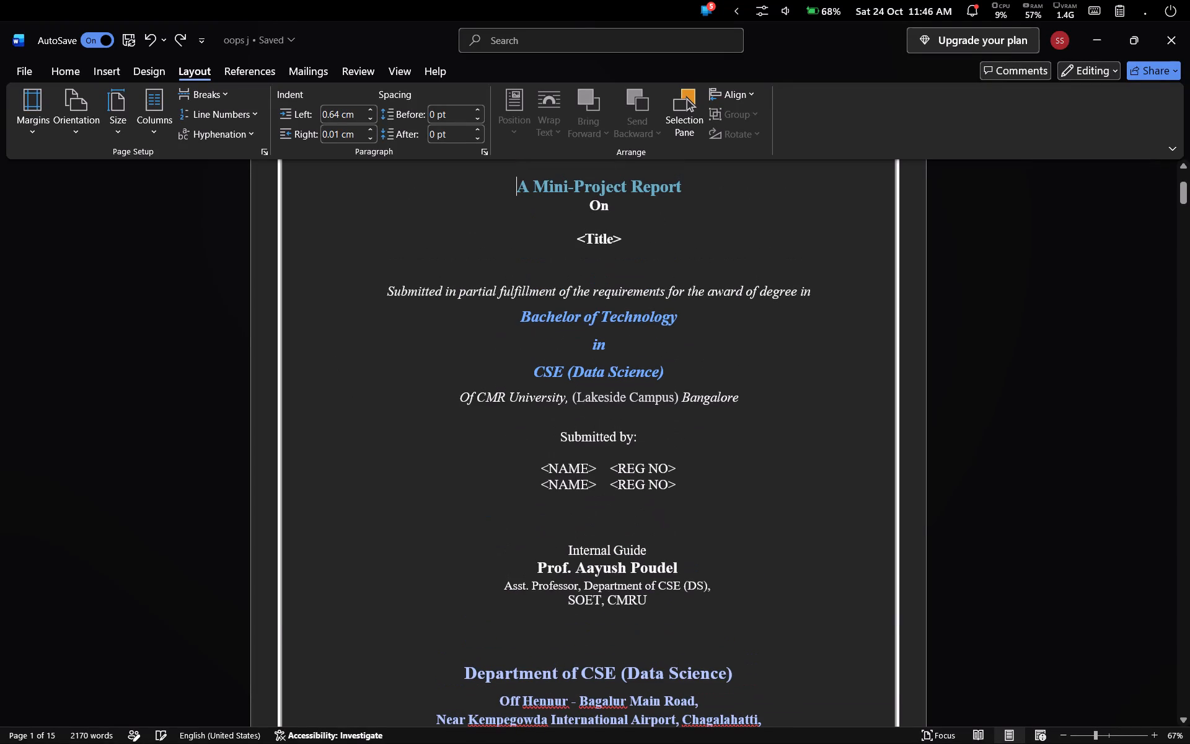
Select the whole document and apply the Narrow margin preset, 1.27 cm on all four sides.
{"action": "scroll", "coordinate": [599, 394], "scroll_direction": "right", "scroll_amount": 1}
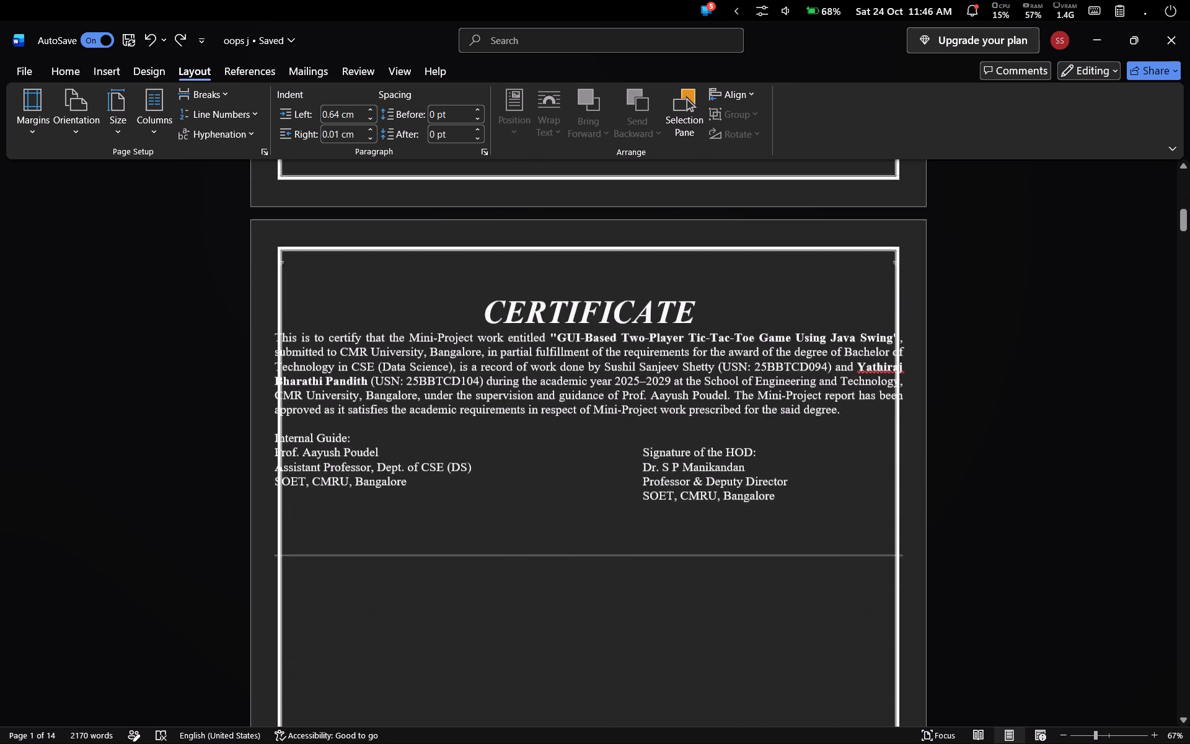
{"action": "scroll", "coordinate": [599, 394], "scroll_direction": "right", "scroll_amount": 1}
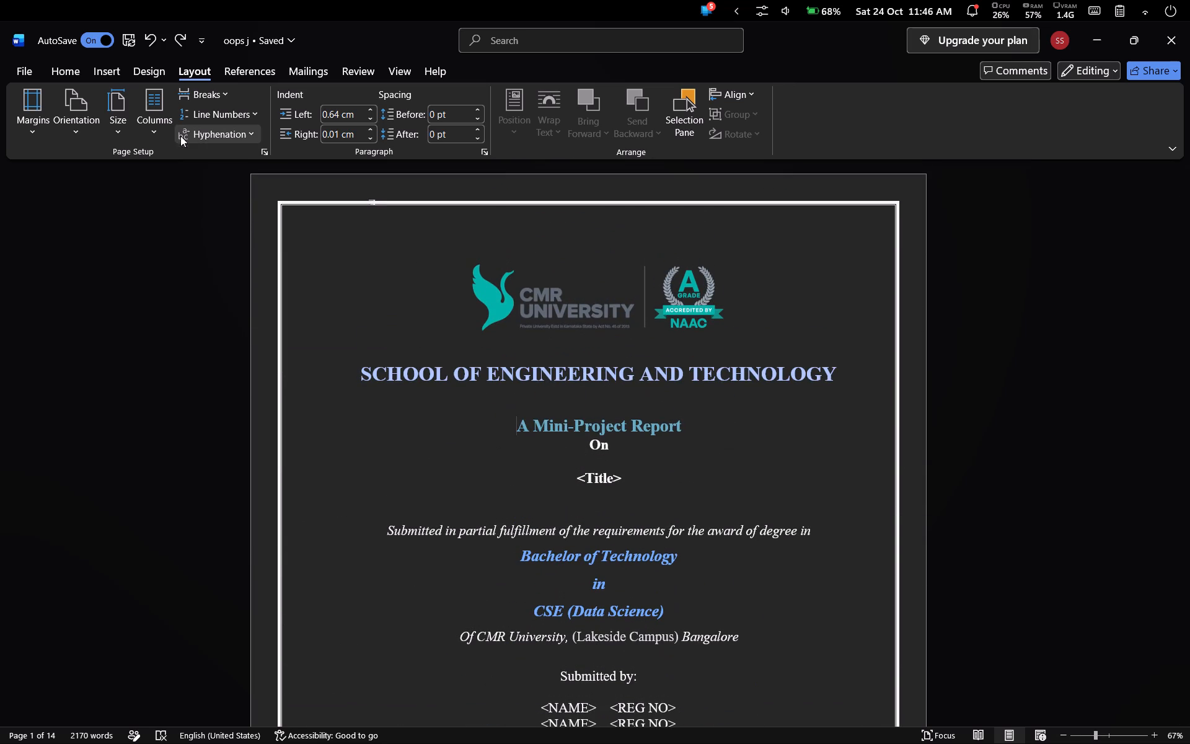
{"action": "left_click", "coordinate": [305, 273]}
{"action": "key", "text": "ctrl+a"}
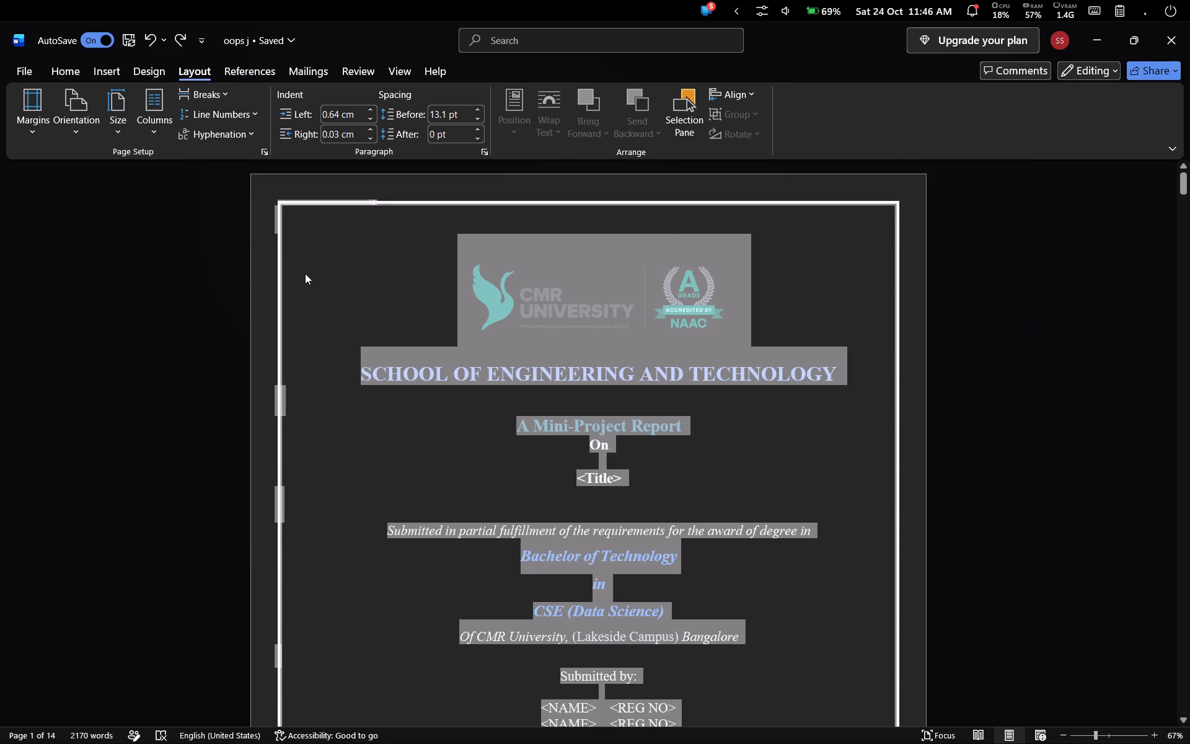
{"action": "left_click", "coordinate": [41, 123]}
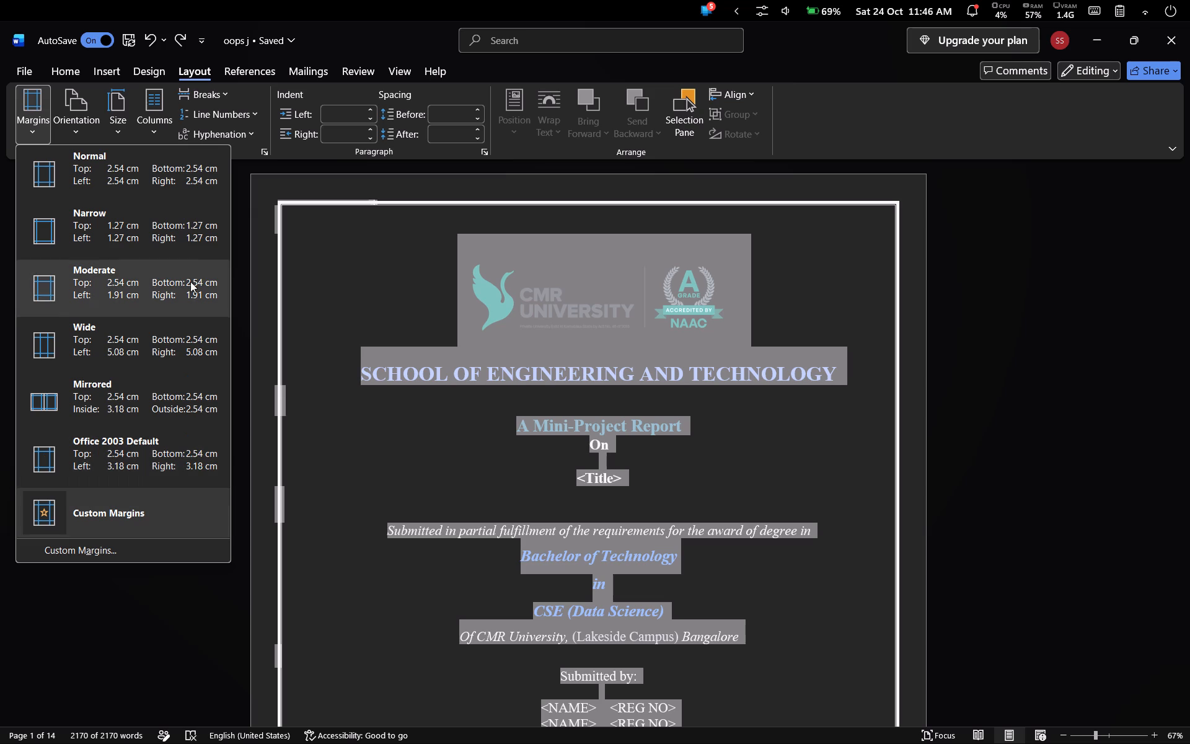
{"action": "left_click", "coordinate": [173, 240]}
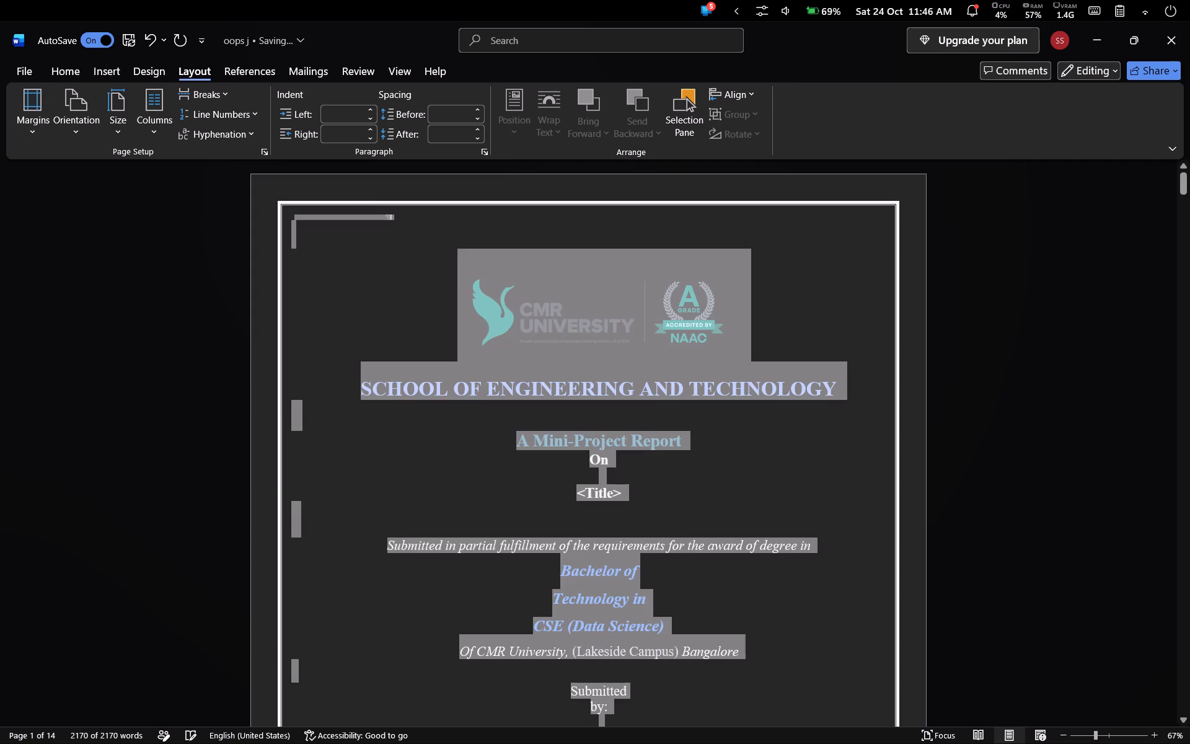
{"action": "left_click", "coordinate": [317, 327]}
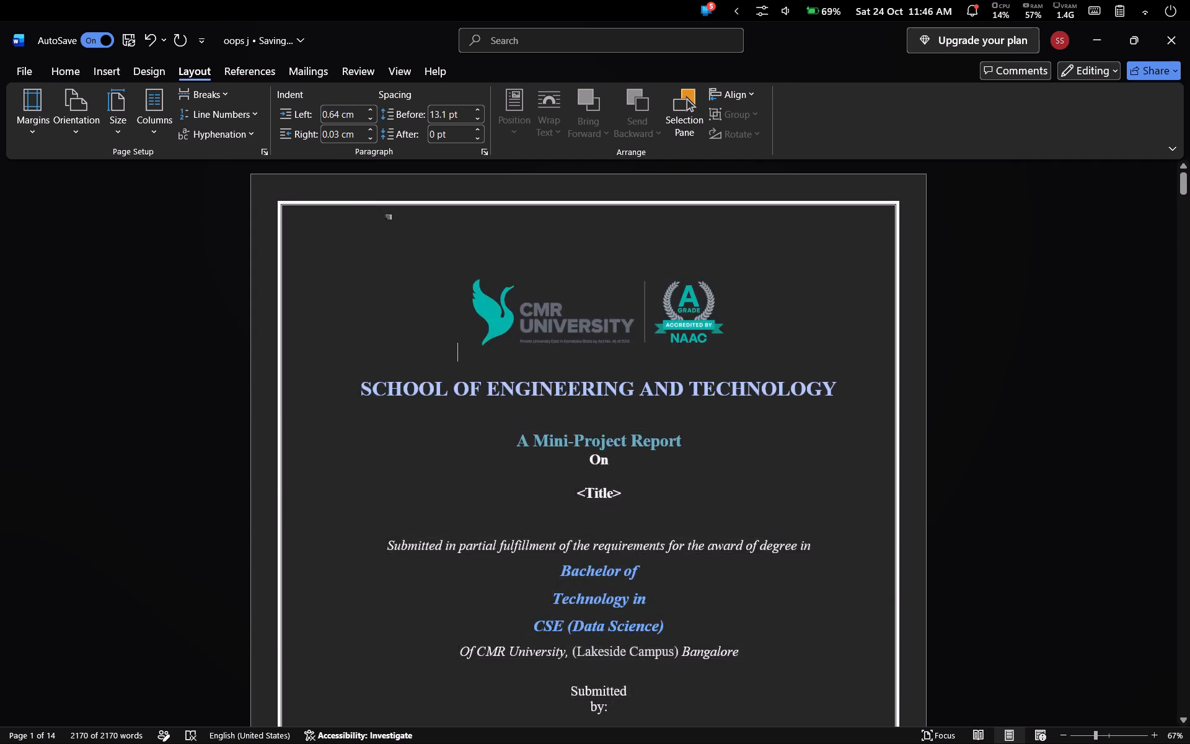
Push the CHAPTER 1: INTRODUCTION & OBJECTIVES heading after the table of contents onto the following page by adding two blank lines before it.
{"action": "scroll", "coordinate": [317, 327], "scroll_direction": "down", "scroll_amount": 9}
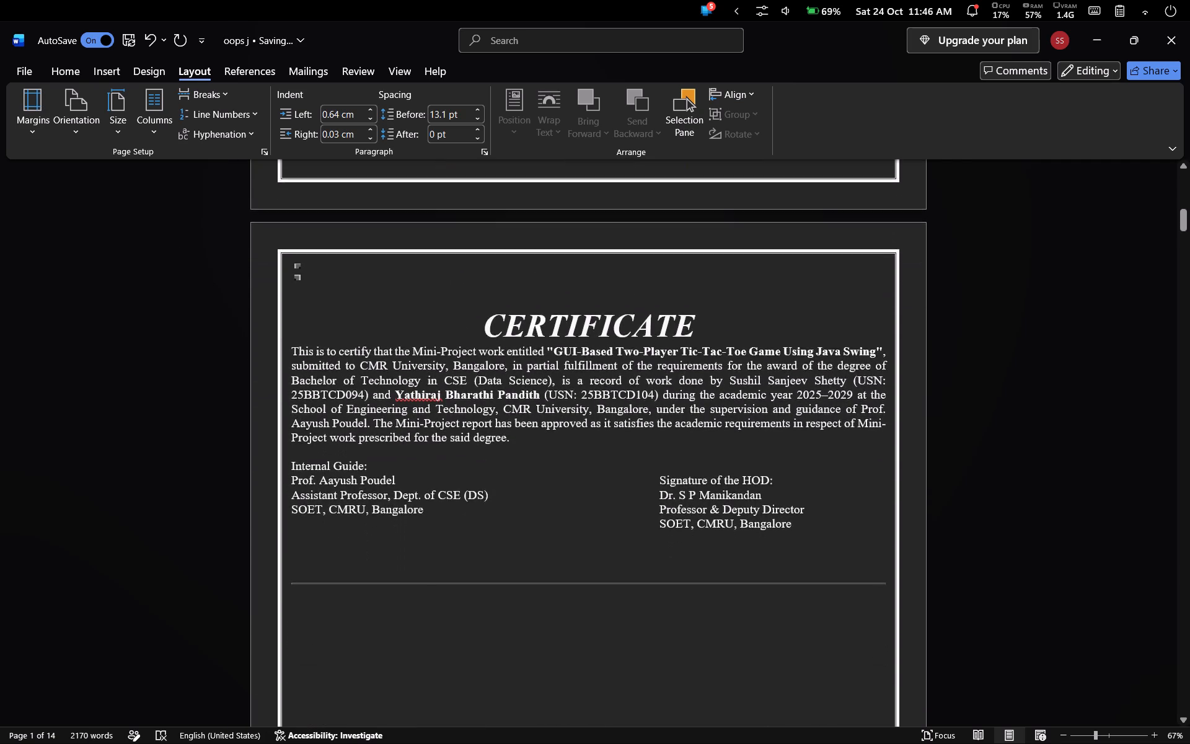
{"action": "scroll", "coordinate": [317, 327], "scroll_direction": "down", "scroll_amount": 9}
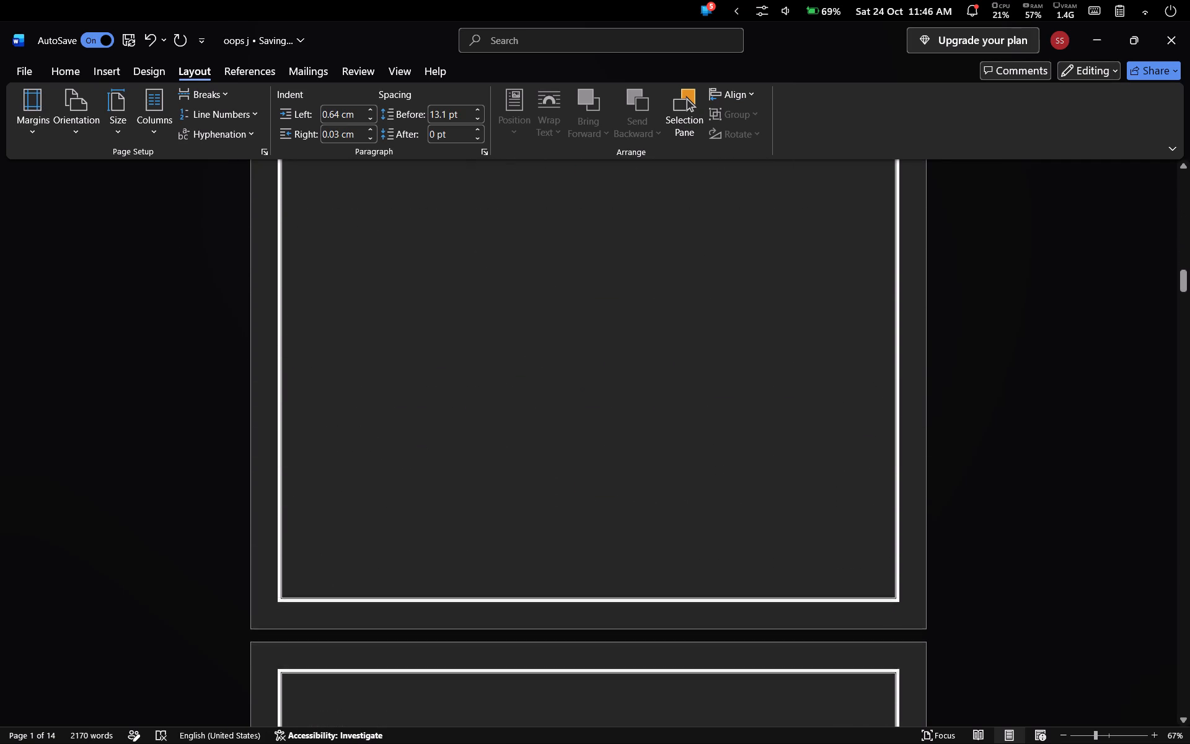
{"action": "scroll", "coordinate": [317, 327], "scroll_direction": "down", "scroll_amount": 8}
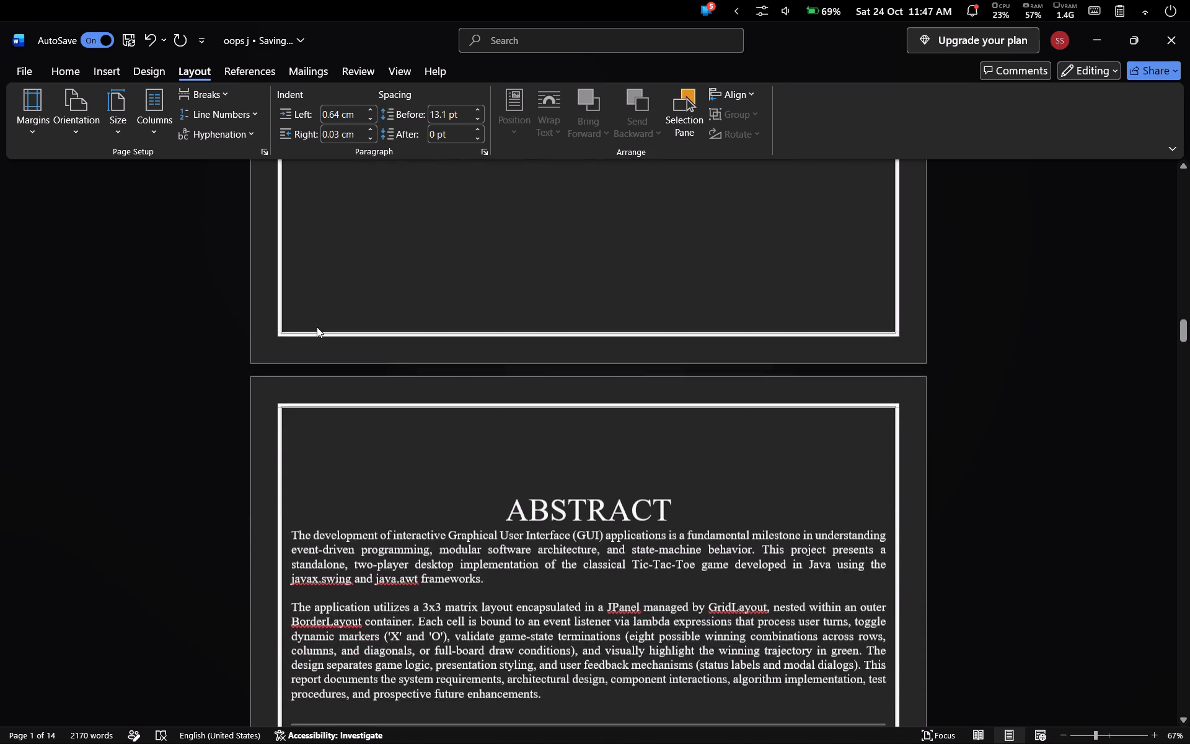
{"action": "scroll", "coordinate": [317, 327], "scroll_direction": "down", "scroll_amount": 8}
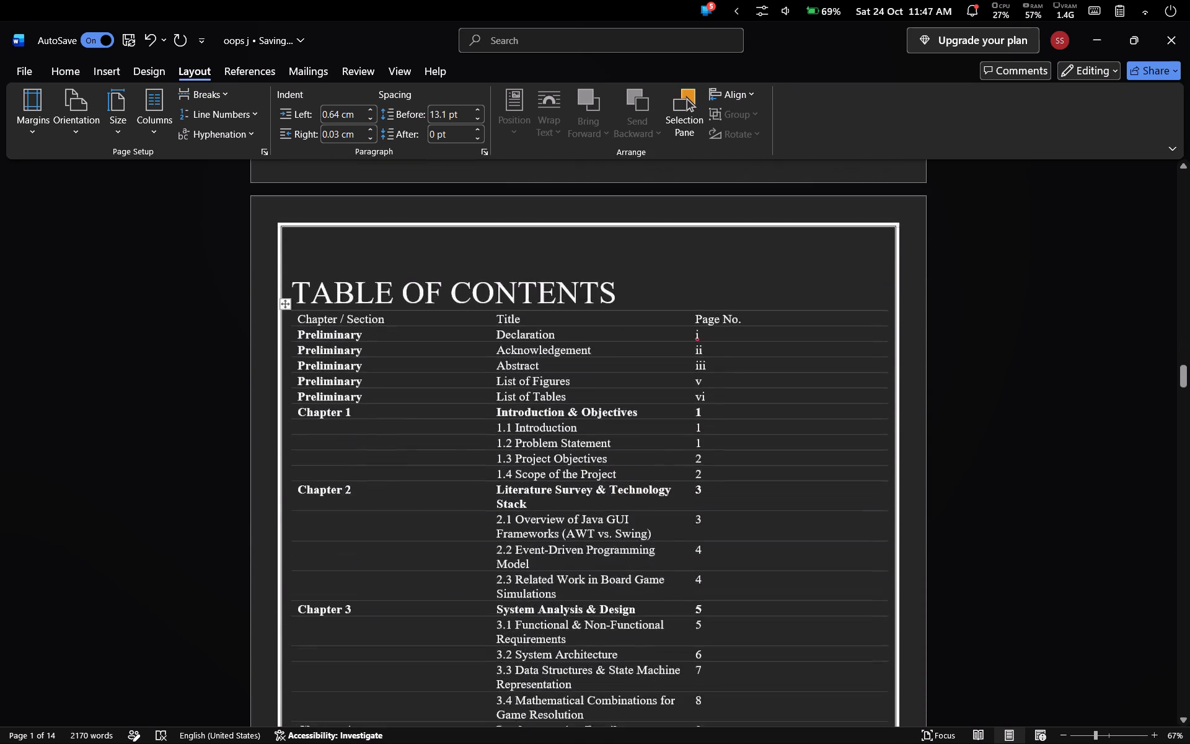
{"action": "scroll", "coordinate": [317, 327], "scroll_direction": "down", "scroll_amount": 6}
{"action": "scroll", "coordinate": [317, 327], "scroll_direction": "up", "scroll_amount": 1}
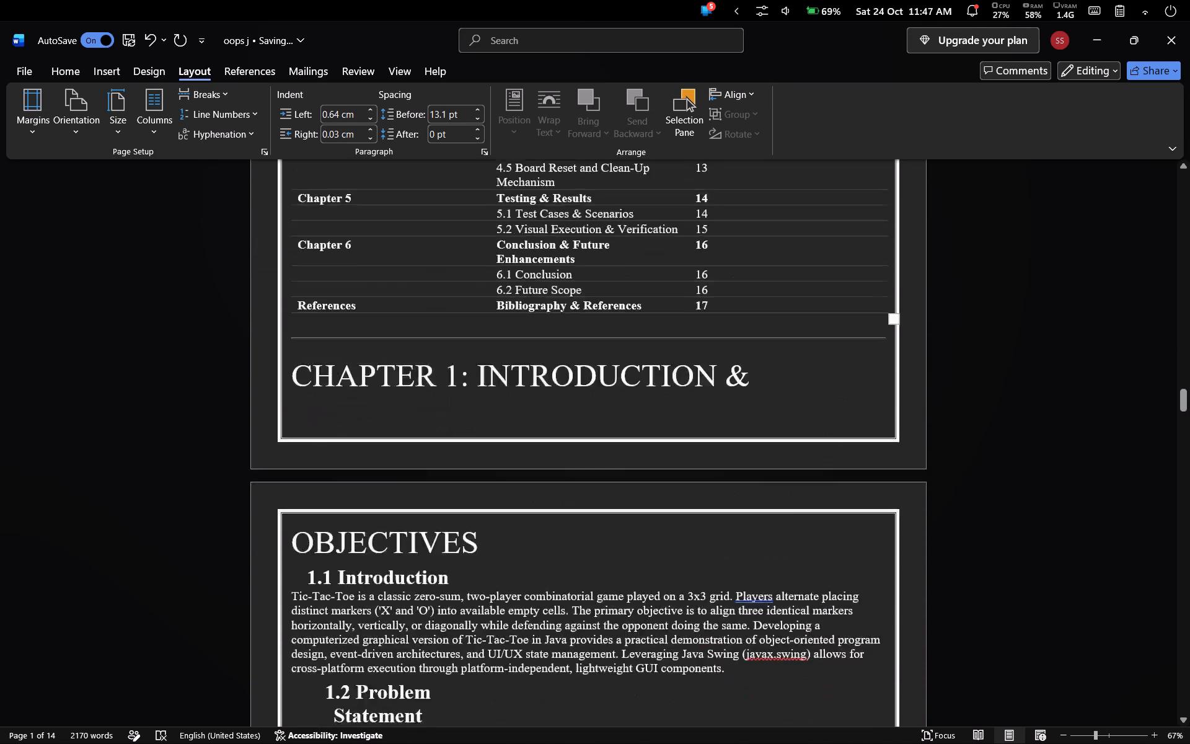
{"action": "scroll", "coordinate": [317, 327], "scroll_direction": "up", "scroll_amount": 1}
{"action": "left_click", "coordinate": [291, 492]}
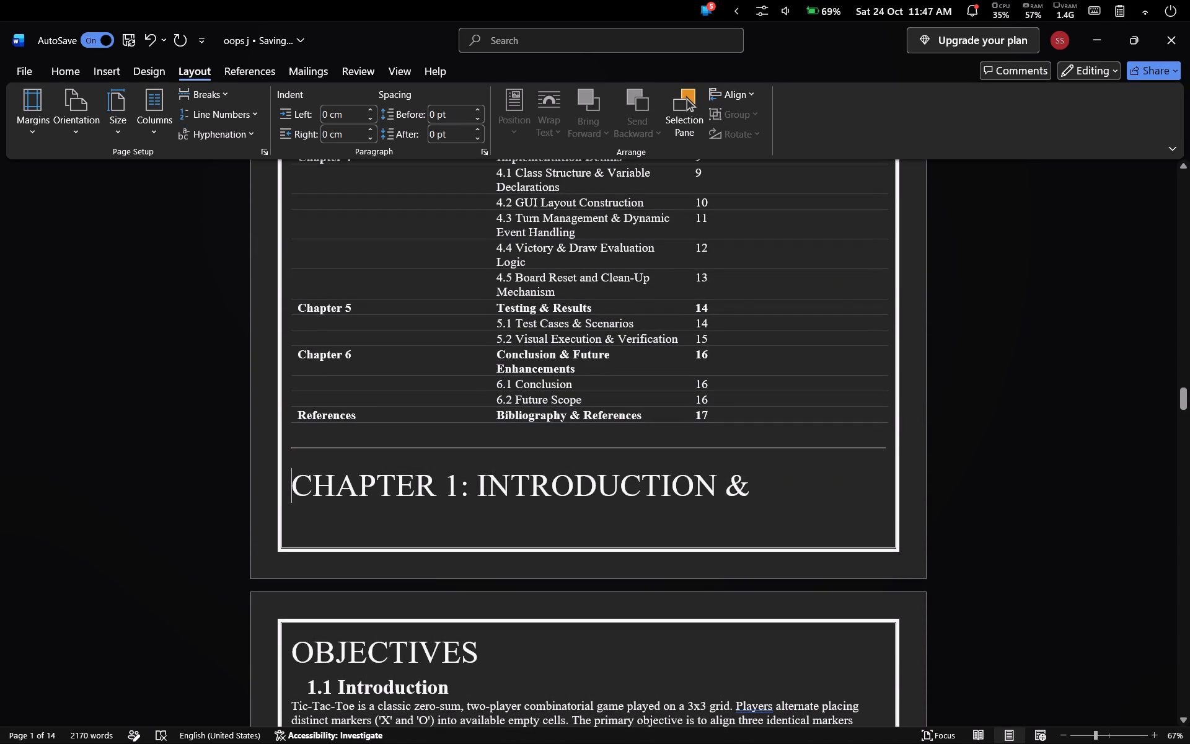
{"action": "key", "text": "Return"}
{"action": "key", "text": "Return"}
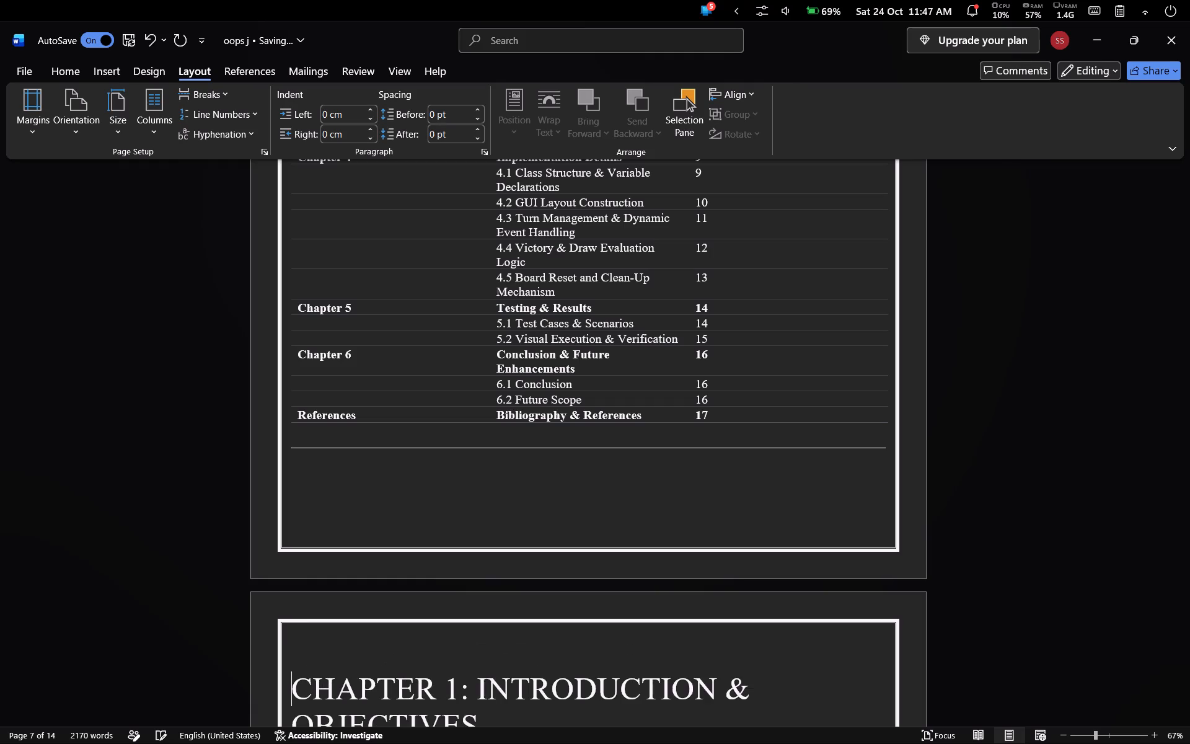
Remove one of the blank lines added before the Chapter 1 heading.
{"action": "scroll", "coordinate": [291, 492], "scroll_direction": "down", "scroll_amount": 9}
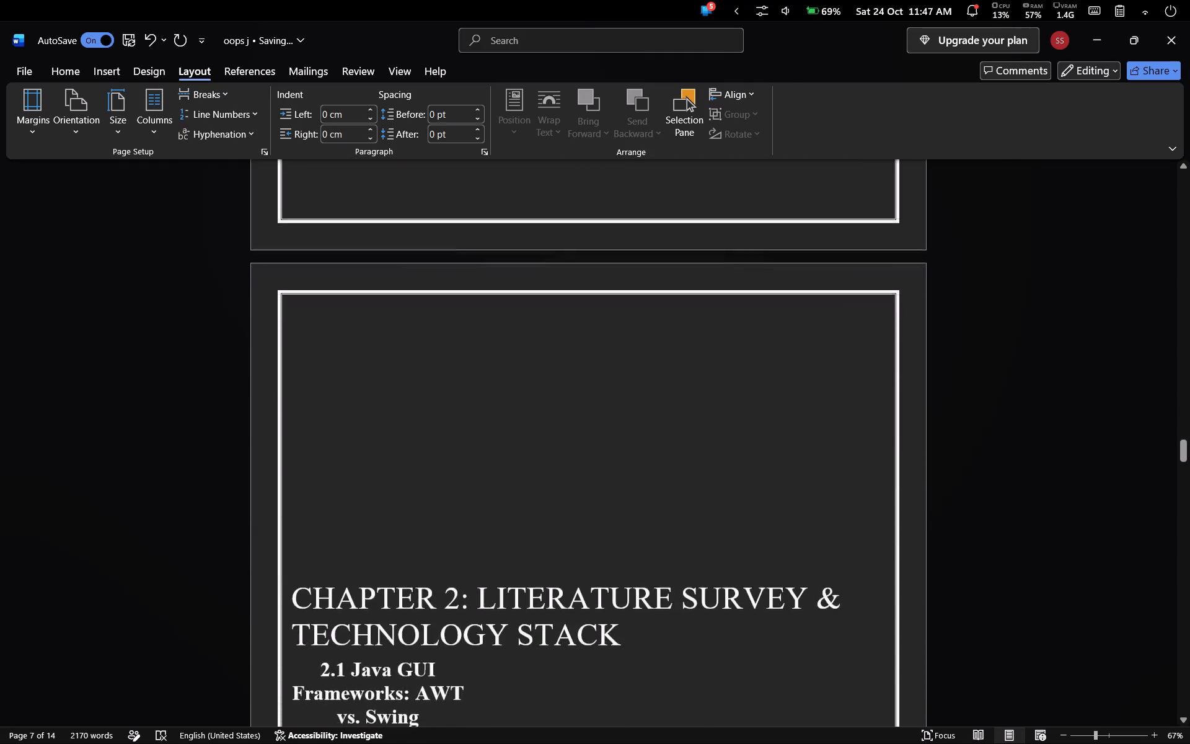
{"action": "scroll", "coordinate": [291, 492], "scroll_direction": "down", "scroll_amount": 1}
{"action": "scroll", "coordinate": [310, 412], "scroll_direction": "up", "scroll_amount": 1}
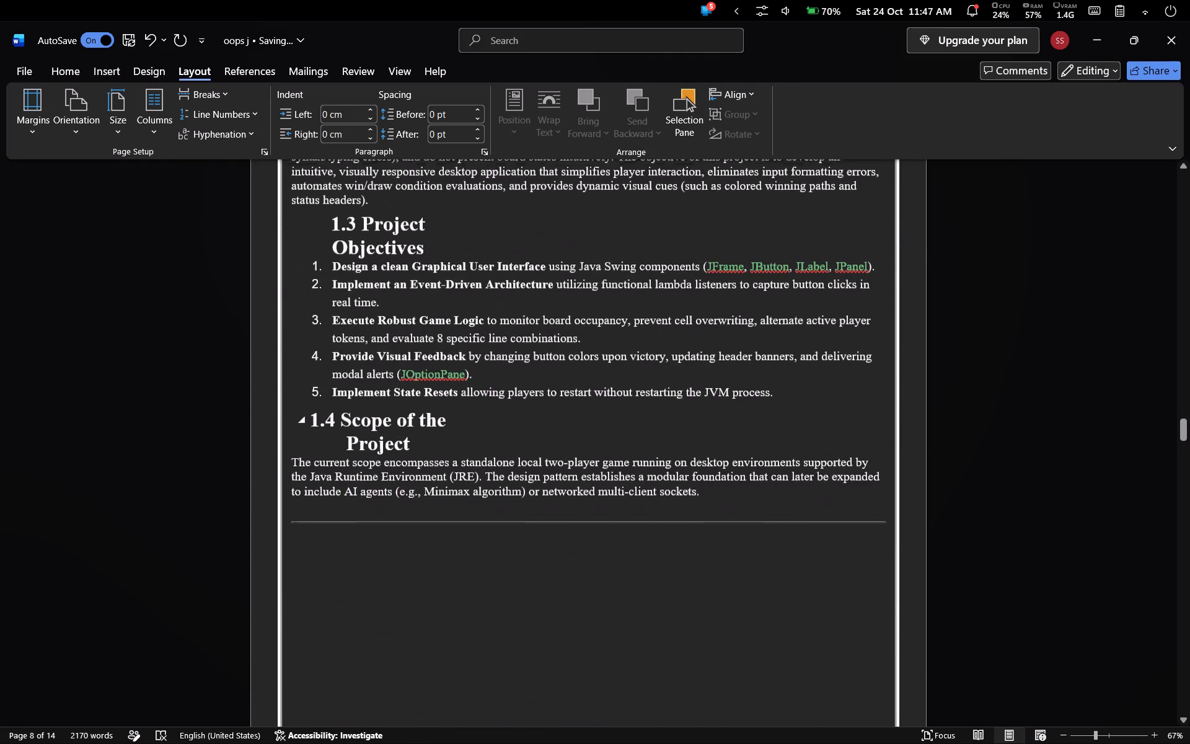
{"action": "scroll", "coordinate": [310, 412], "scroll_direction": "up", "scroll_amount": 2}
{"action": "key", "text": "BackSpace"}
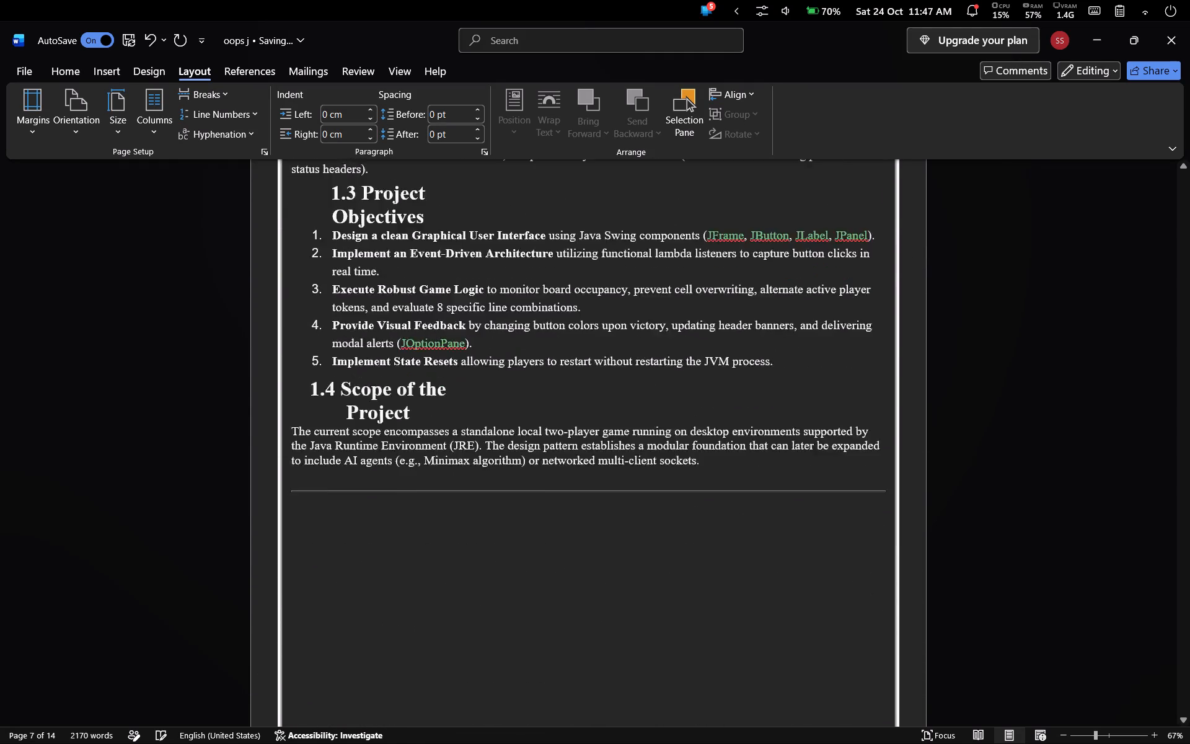
Delete the blank lines above the CHAPTER 2: LITERATURE SURVEY & TECHNOLOGY STACK heading to move it up to the top of its page.
{"action": "scroll", "coordinate": [310, 412], "scroll_direction": "down", "scroll_amount": 6}
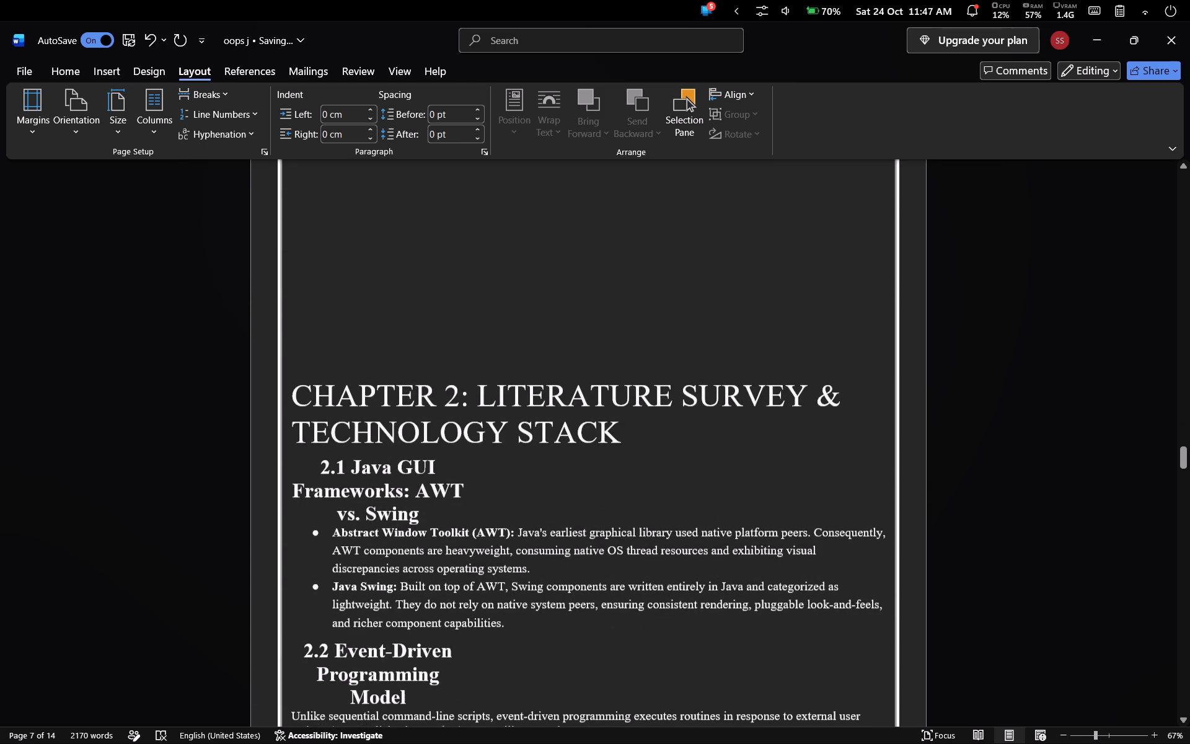
{"action": "left_click", "coordinate": [292, 403]}
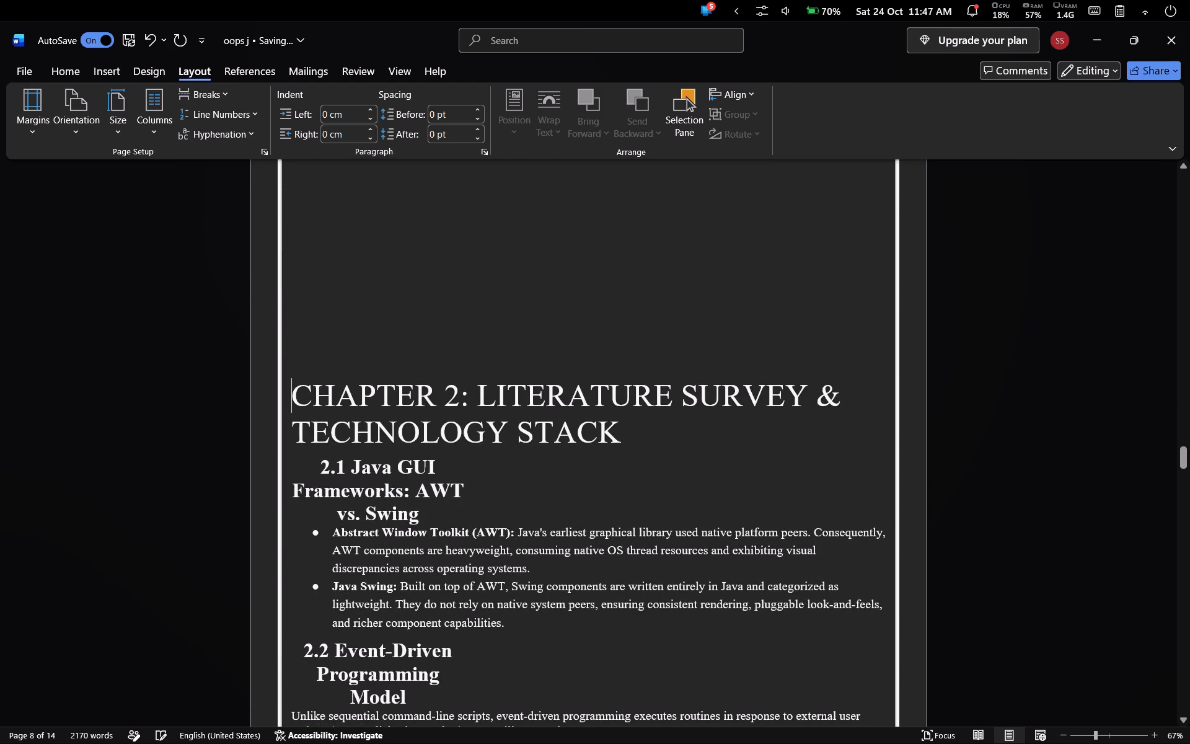
{"action": "key", "text": "BackSpace"}
{"action": "key", "text": "BackSpace"}
{"action": "key", "text": "BackSpace"}
{"action": "scroll", "coordinate": [292, 403], "scroll_direction": "right", "scroll_amount": 1}
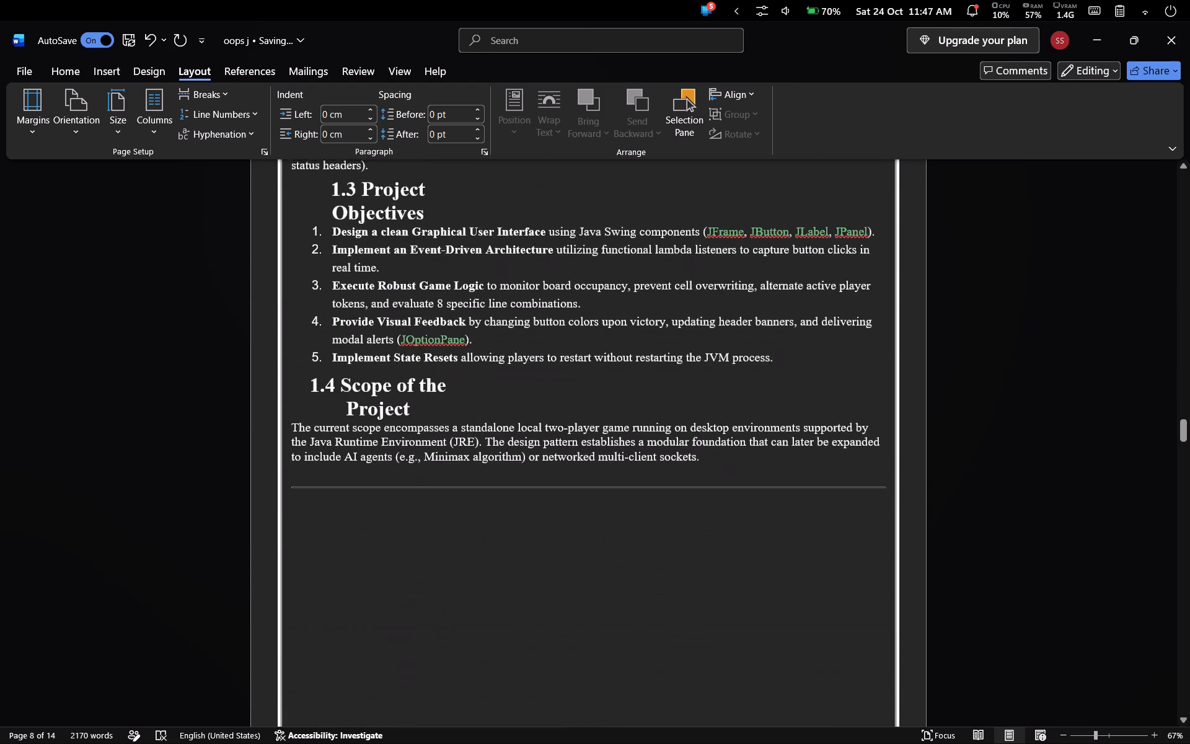
{"action": "scroll", "coordinate": [292, 403], "scroll_direction": "right", "scroll_amount": 1}
{"action": "key", "text": "BackSpace"}
{"action": "key", "text": "BackSpace"}
{"action": "key", "text": "BackSpace"}
{"action": "key", "text": "BackSpace"}
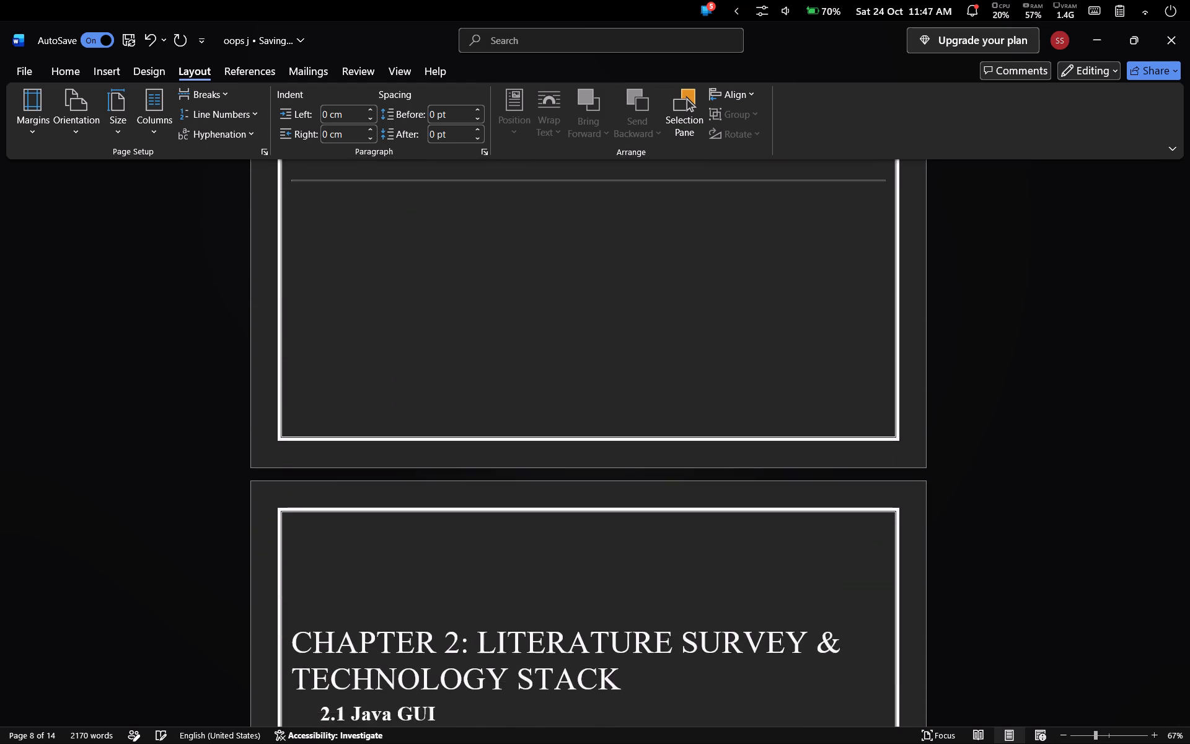
{"action": "key", "text": "BackSpace"}
{"action": "key", "text": "BackSpace"}
{"action": "key", "text": "BackSpace"}
{"action": "key", "text": "BackSpace"}
{"action": "key", "text": "BackSpace"}
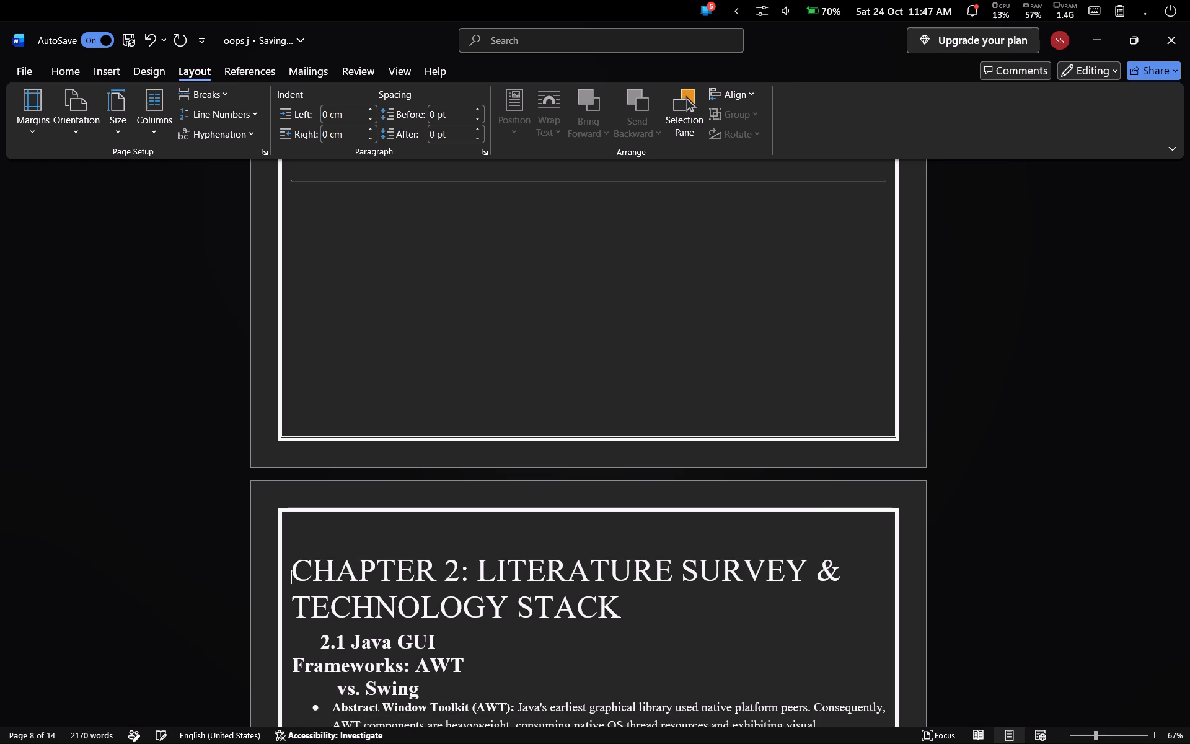
{"action": "key", "text": "BackSpace"}
Push the CHAPTER 3: SYSTEM ANALYSIS & DESIGN heading to the top of the following page by adding six blank lines before it.
{"action": "scroll", "coordinate": [292, 403], "scroll_direction": "down", "scroll_amount": 6}
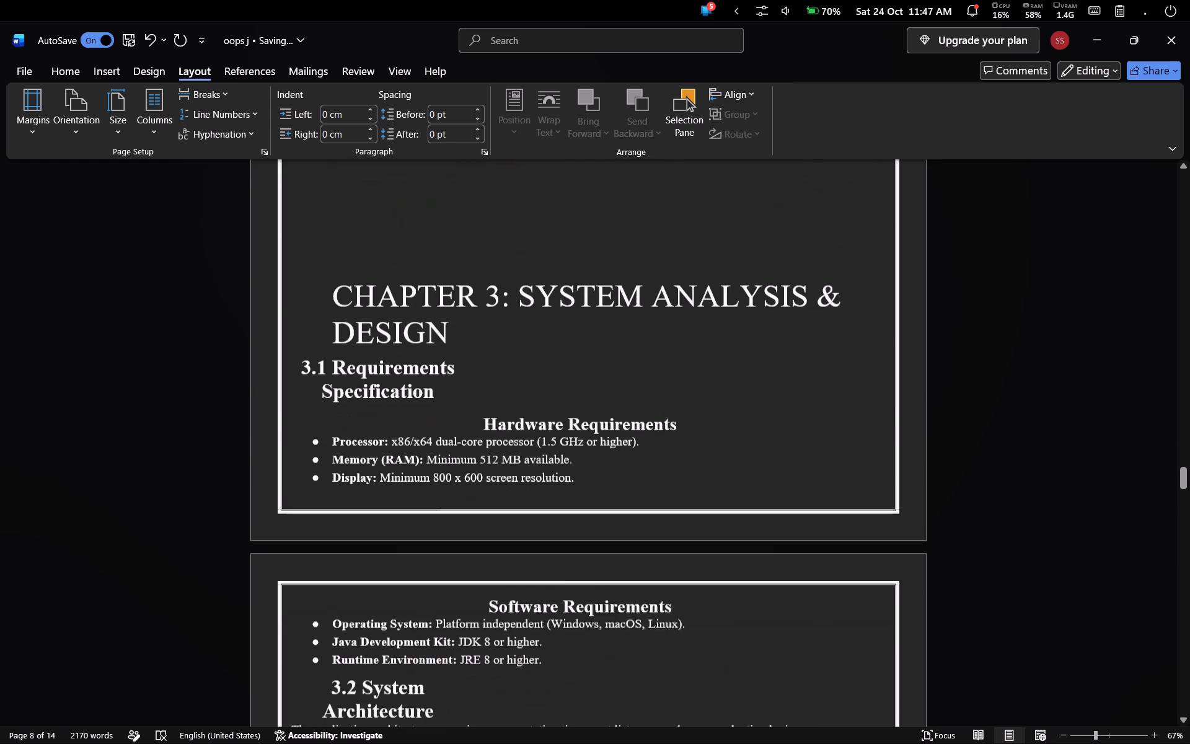
{"action": "left_click", "coordinate": [325, 290]}
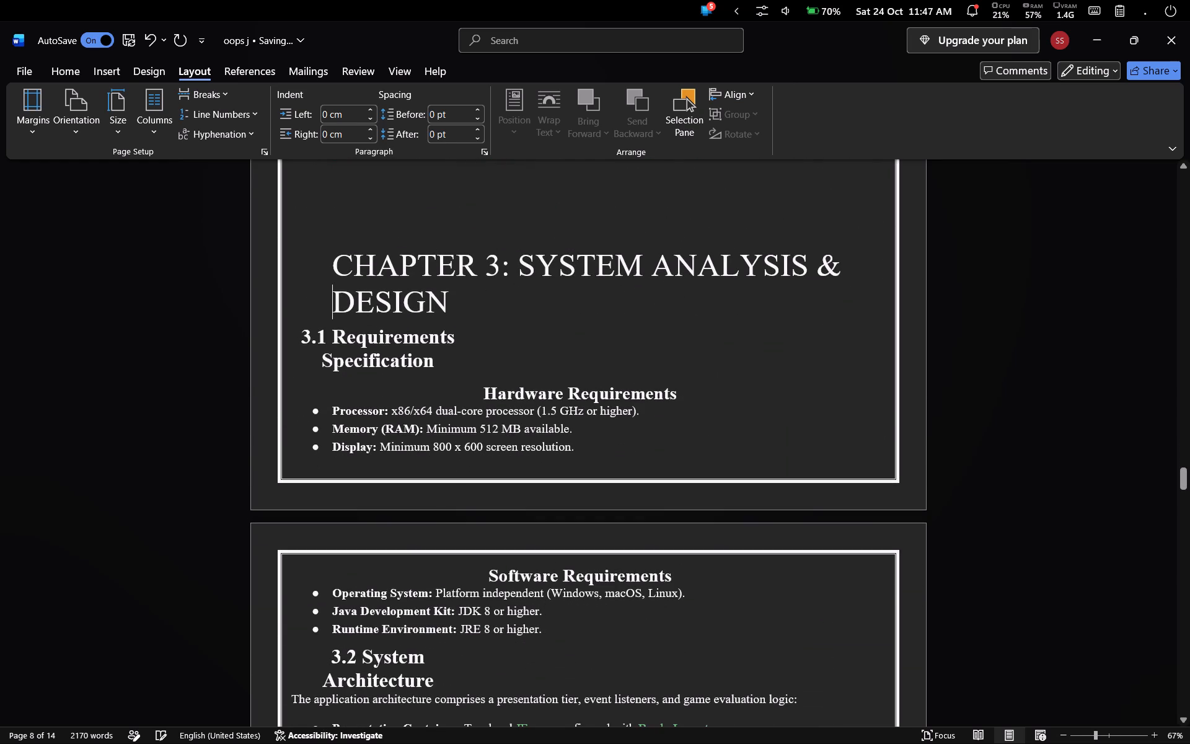
{"action": "key", "text": "Up"}
{"action": "key", "text": "Return"}
{"action": "key", "text": "Return"}
{"action": "key", "text": "Return"}
{"action": "key", "text": "Return"}
{"action": "key", "text": "Return"}
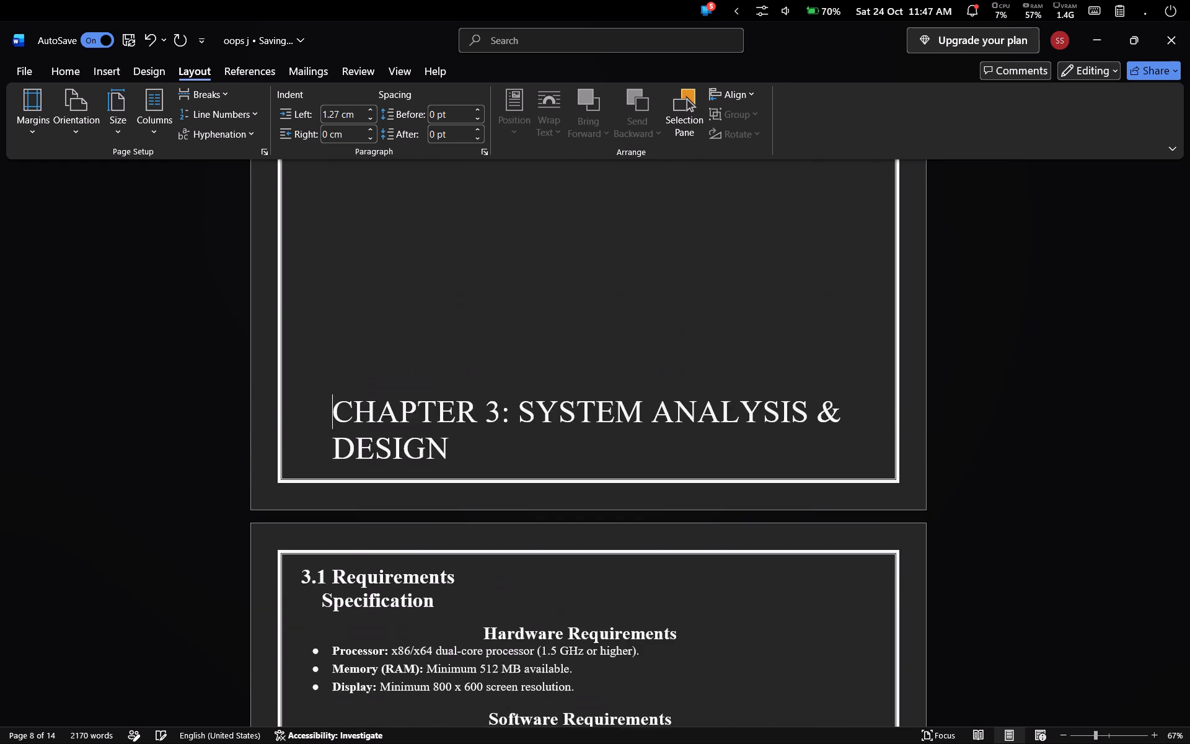
{"action": "key", "text": "Return"}
Add five blank lines before the CHAPTER 4: IMPLEMENTATION DETAILS heading so that it starts on the following page.
{"action": "scroll", "coordinate": [325, 290], "scroll_direction": "down", "scroll_amount": 3}
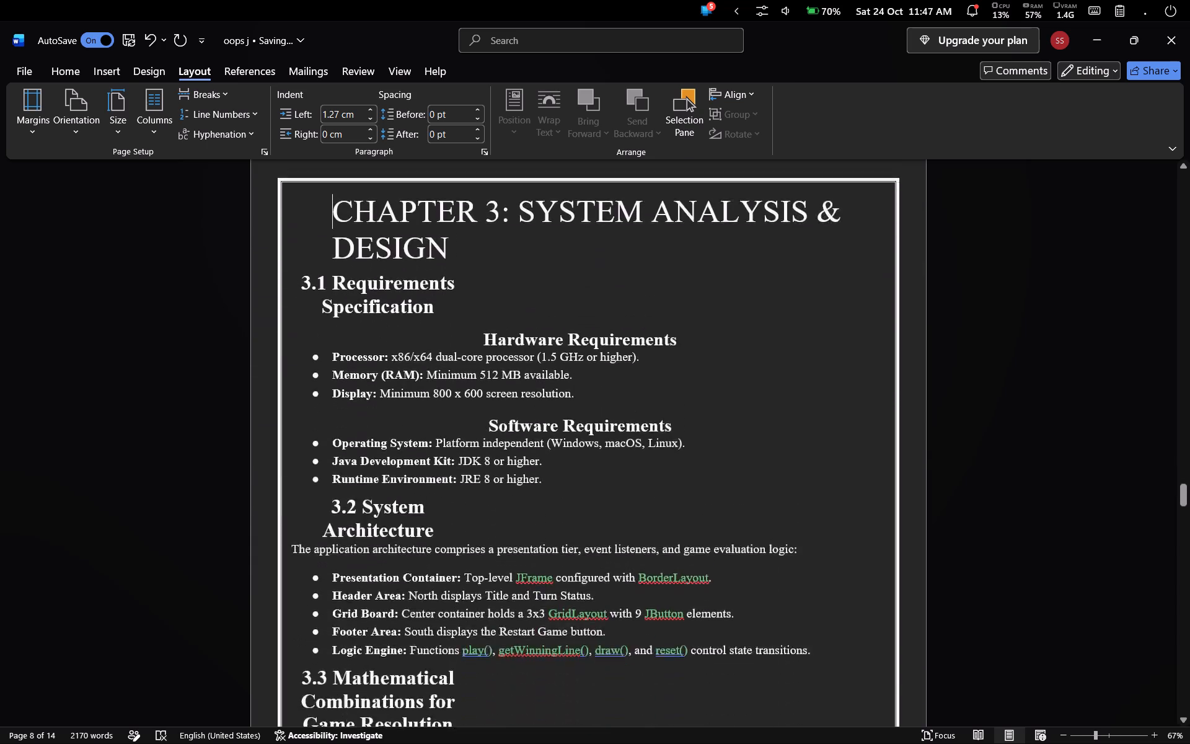
{"action": "scroll", "coordinate": [325, 290], "scroll_direction": "down", "scroll_amount": 4}
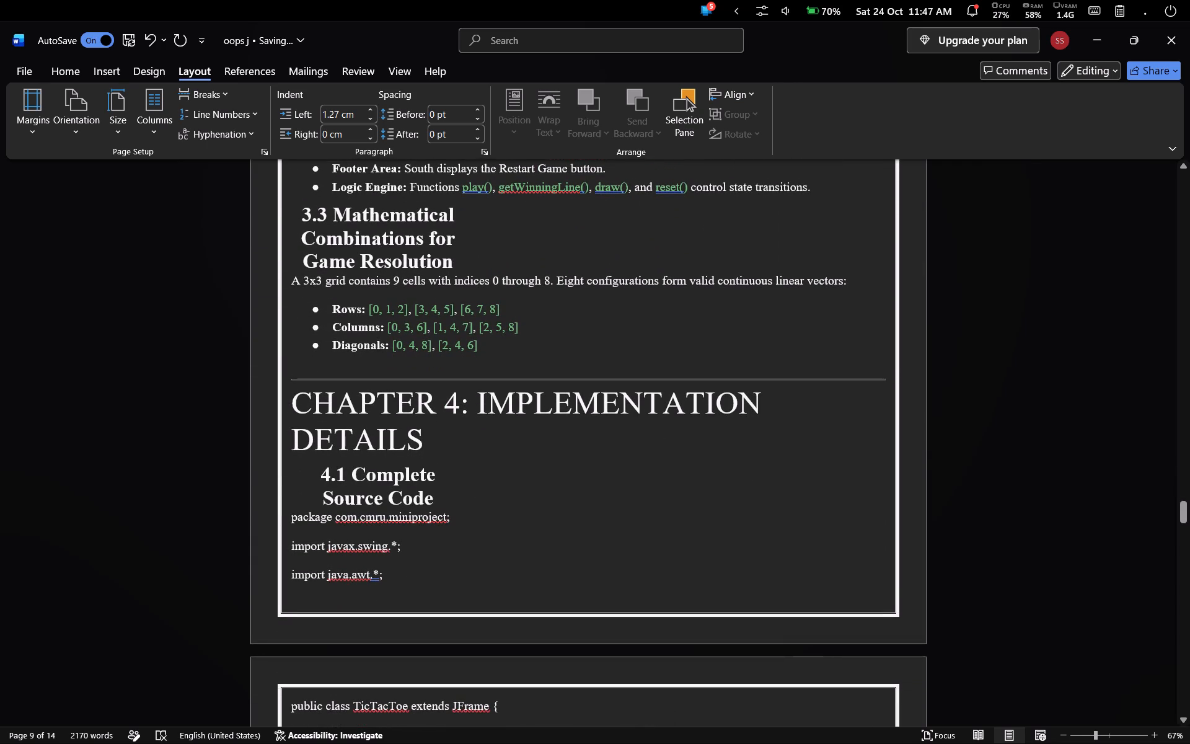
{"action": "left_click", "coordinate": [297, 401]}
{"action": "key", "text": "Return"}
{"action": "key", "text": "Return"}
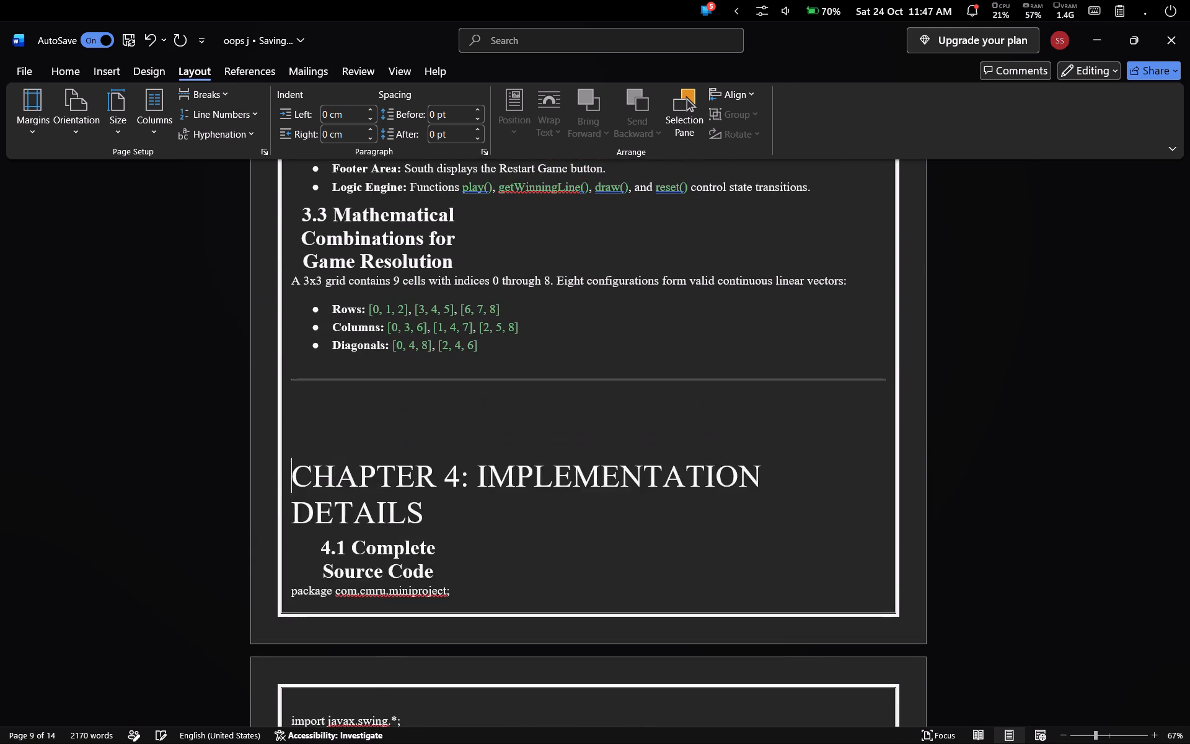
{"action": "key", "text": "Return"}
{"action": "key", "text": "Return"}
{"action": "key", "text": "Return"}
Move the CHAPTER 5: TESTING & RESULTS heading onto the page after the source code by adding 14 blank lines before it.
{"action": "scroll", "coordinate": [297, 401], "scroll_direction": "down", "scroll_amount": 4}
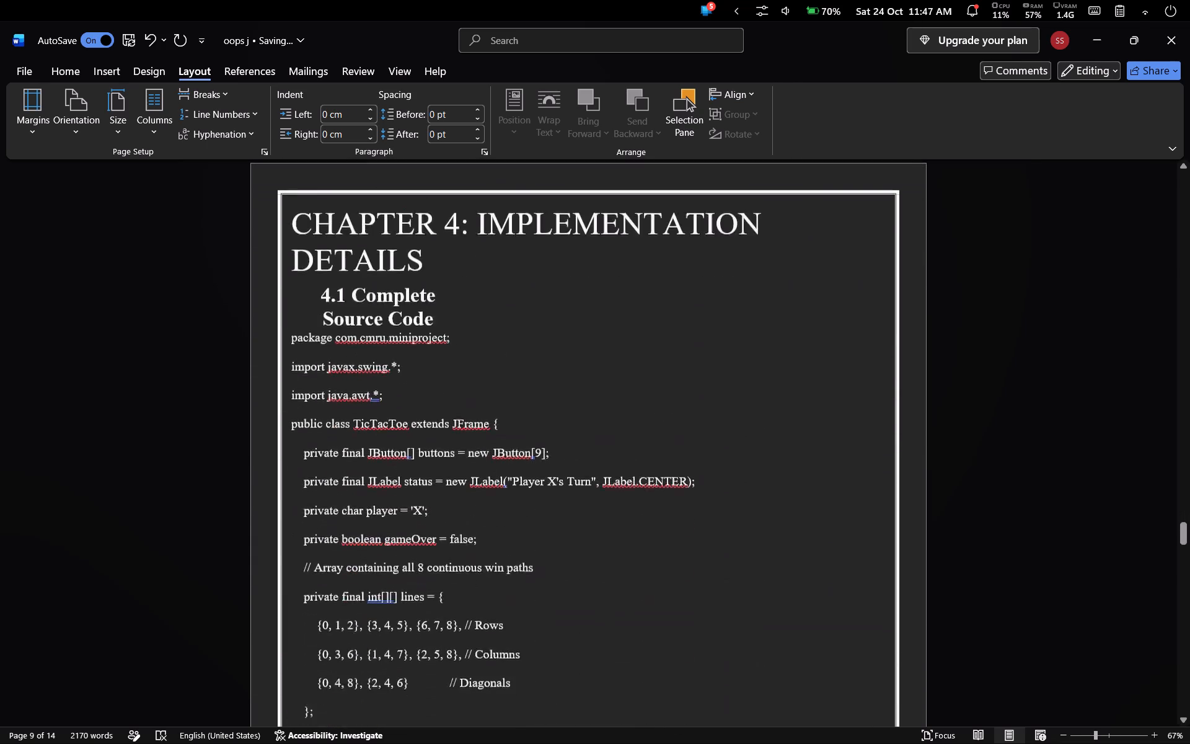
{"action": "scroll", "coordinate": [297, 401], "scroll_direction": "down", "scroll_amount": 10}
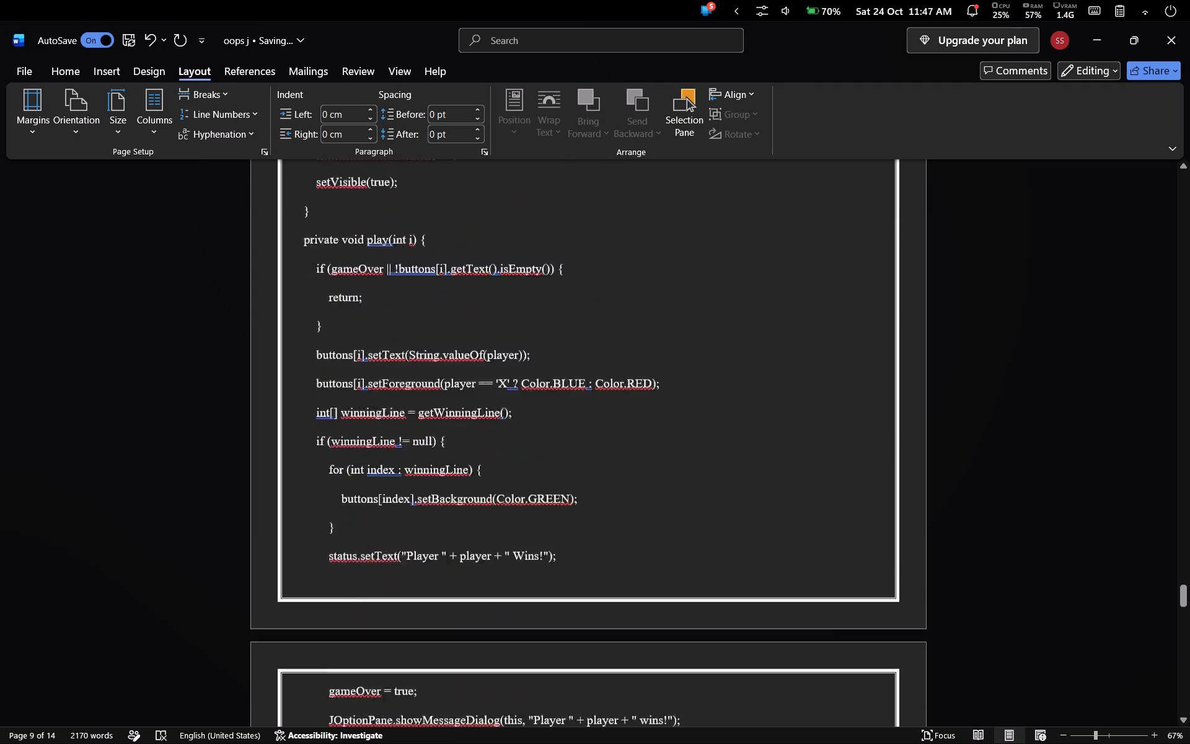
{"action": "scroll", "coordinate": [297, 401], "scroll_direction": "down", "scroll_amount": 7}
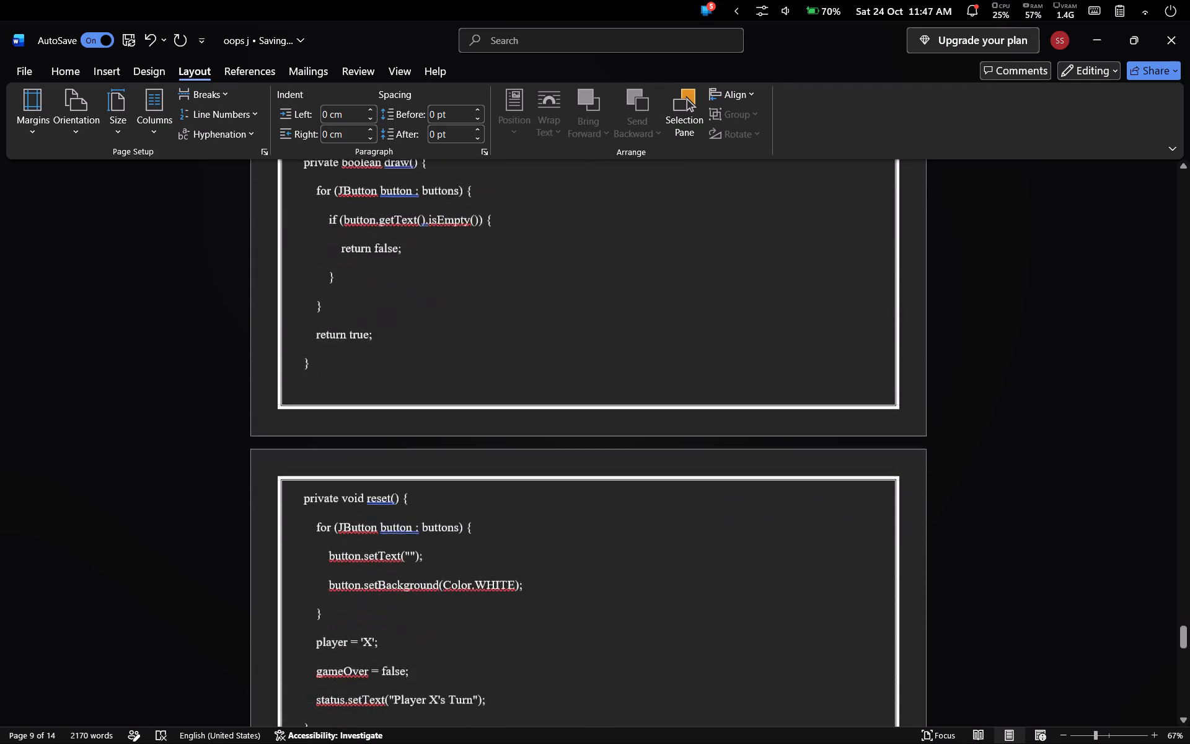
{"action": "scroll", "coordinate": [297, 401], "scroll_direction": "down", "scroll_amount": 4}
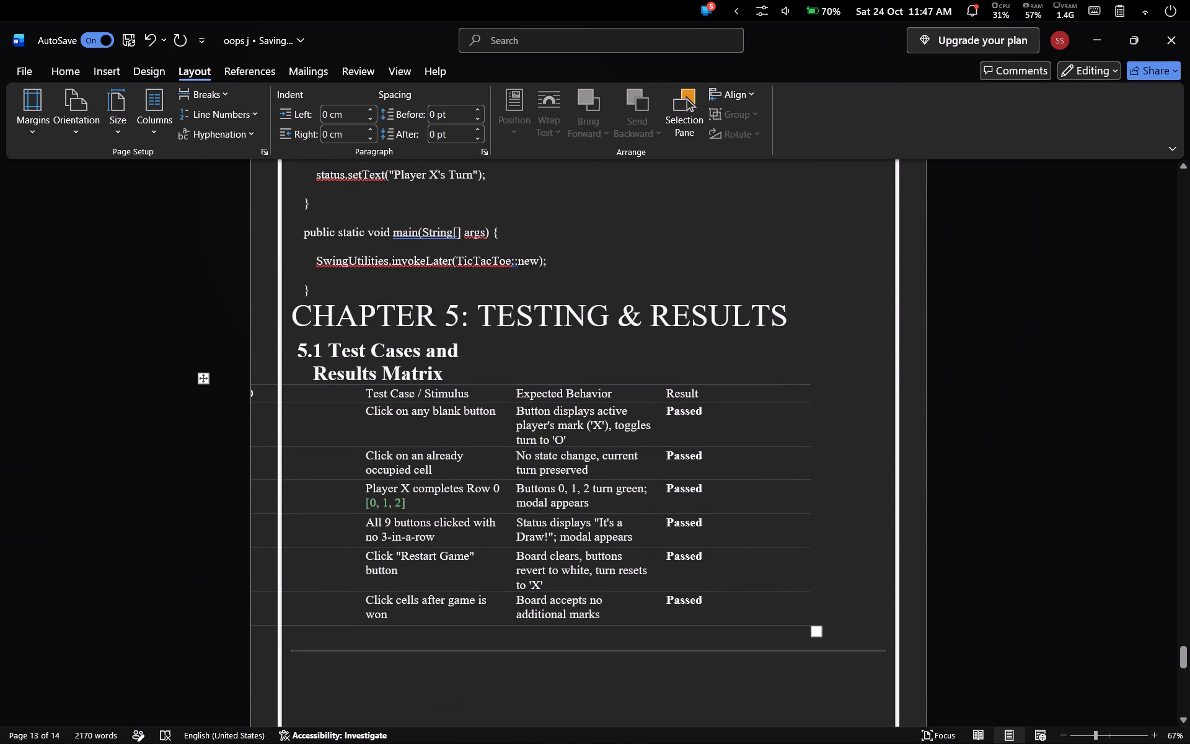
{"action": "left_click", "coordinate": [296, 319]}
{"action": "key", "text": "Return"}
{"action": "key", "text": "Return"}
{"action": "key", "text": "Return"}
{"action": "key", "text": "Return"}
{"action": "key", "text": "Return"}
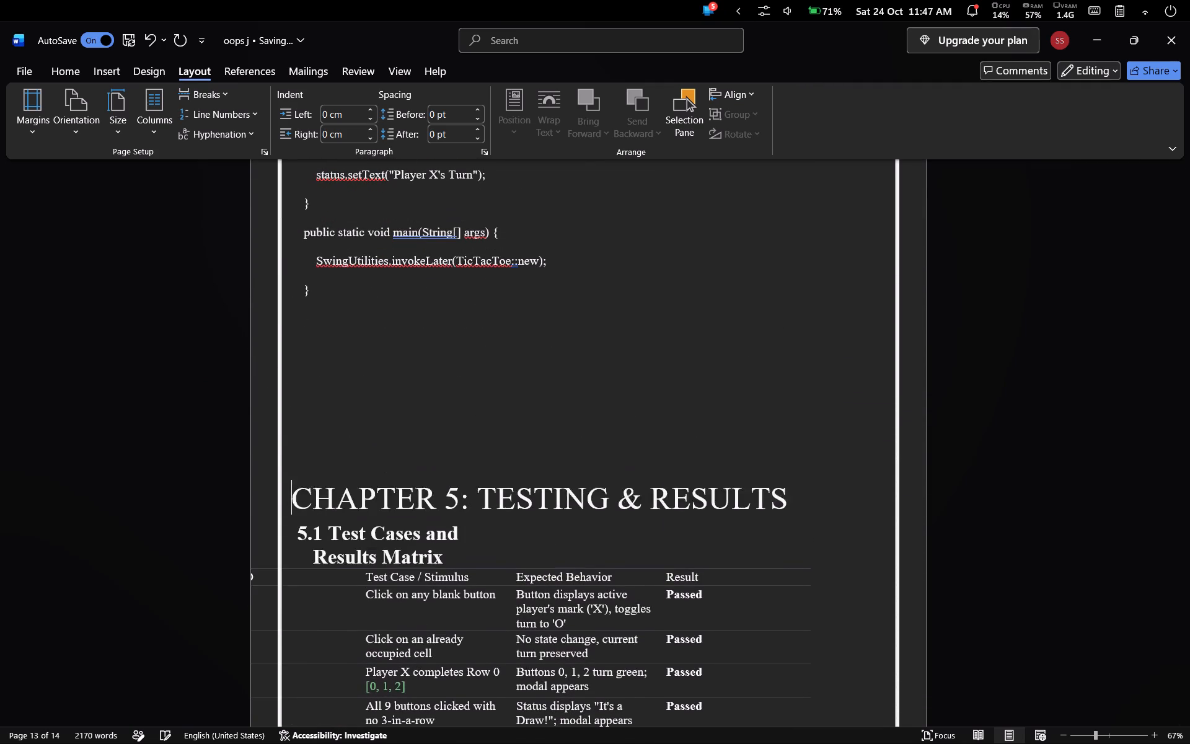
{"action": "key", "text": "Return"}
{"action": "key", "text": "Return"}
{"action": "key", "text": "Return"}
{"action": "key", "text": "Return"}
{"action": "key", "text": "Return"}
{"action": "key", "text": "Return"}
{"action": "key", "text": "Return"}
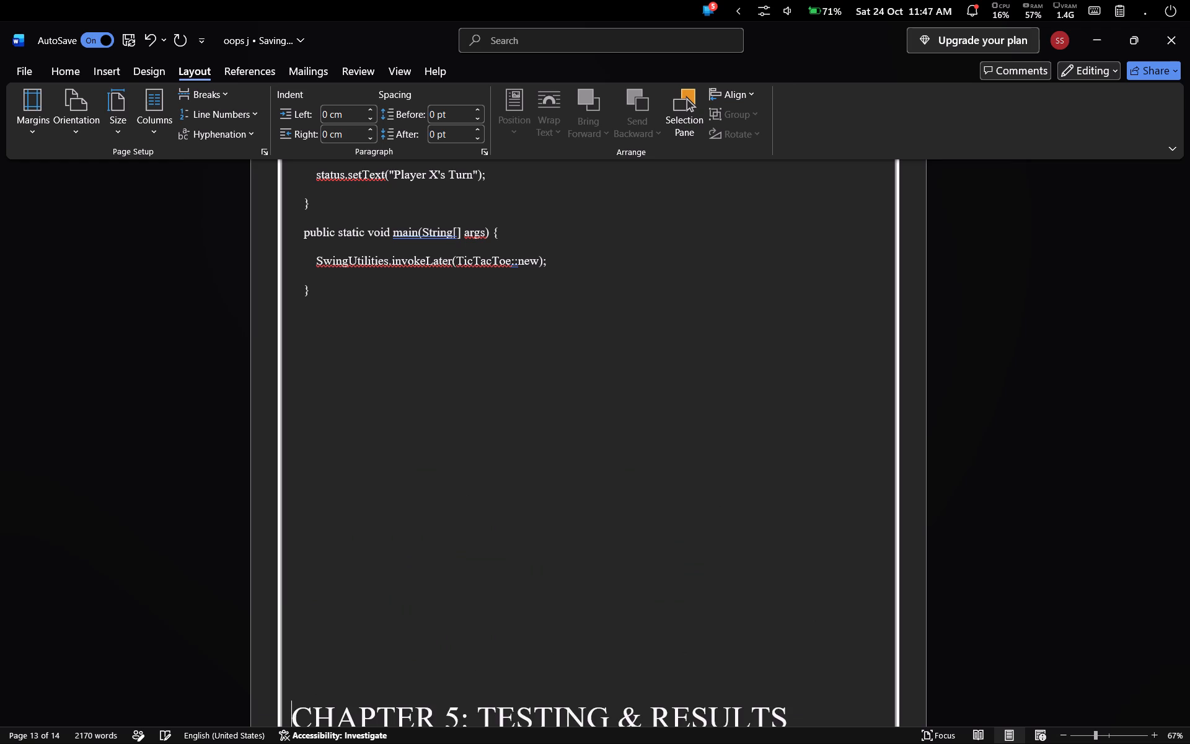
{"action": "key", "text": "Return"}
{"action": "key", "text": "Return"}
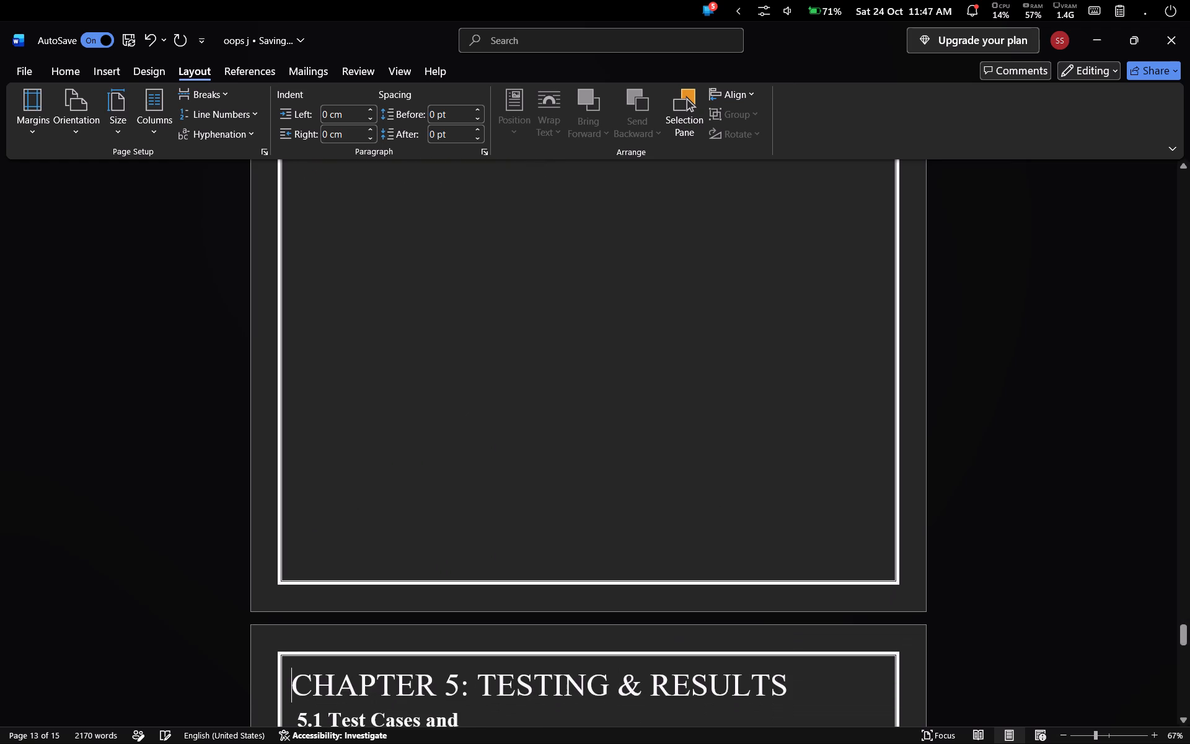
Push the CHAPTER 6: CONCLUSION & FUTURE ENHANCEMENTS heading onto its own page by adding nine blank lines before it.
{"action": "scroll", "coordinate": [296, 319], "scroll_direction": "down", "scroll_amount": 6}
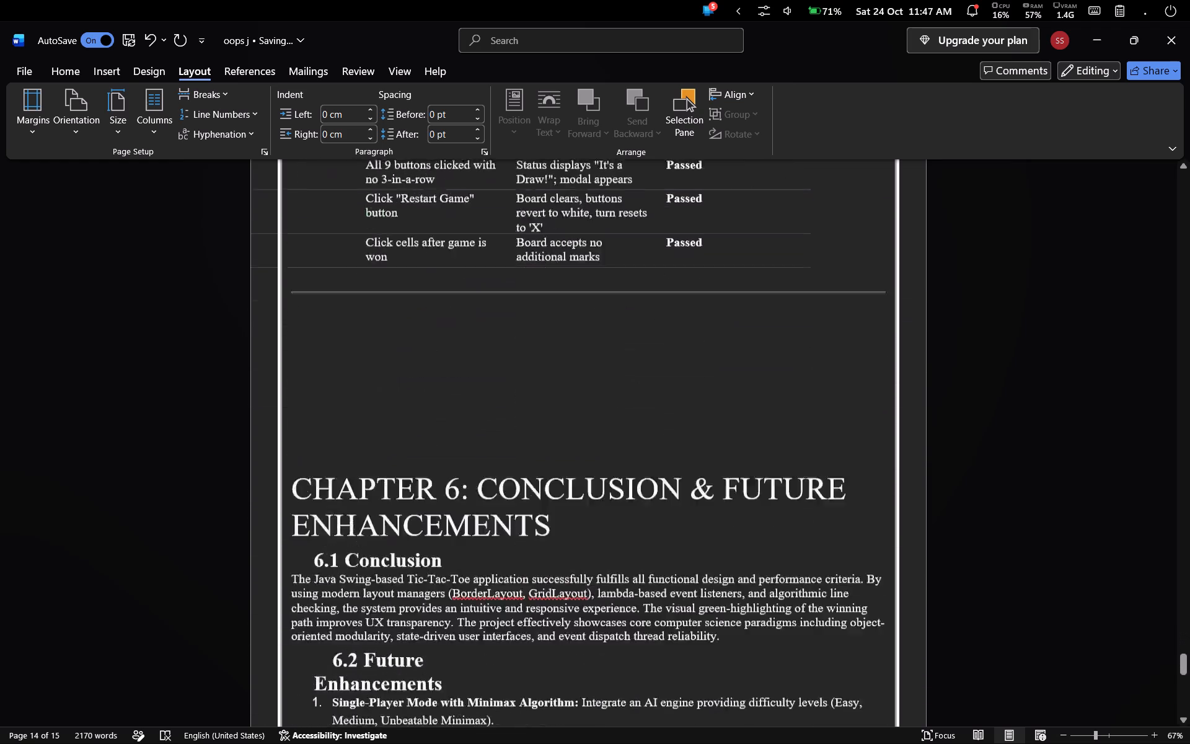
{"action": "scroll", "coordinate": [296, 319], "scroll_direction": "down", "scroll_amount": 1}
{"action": "left_click", "coordinate": [291, 306]}
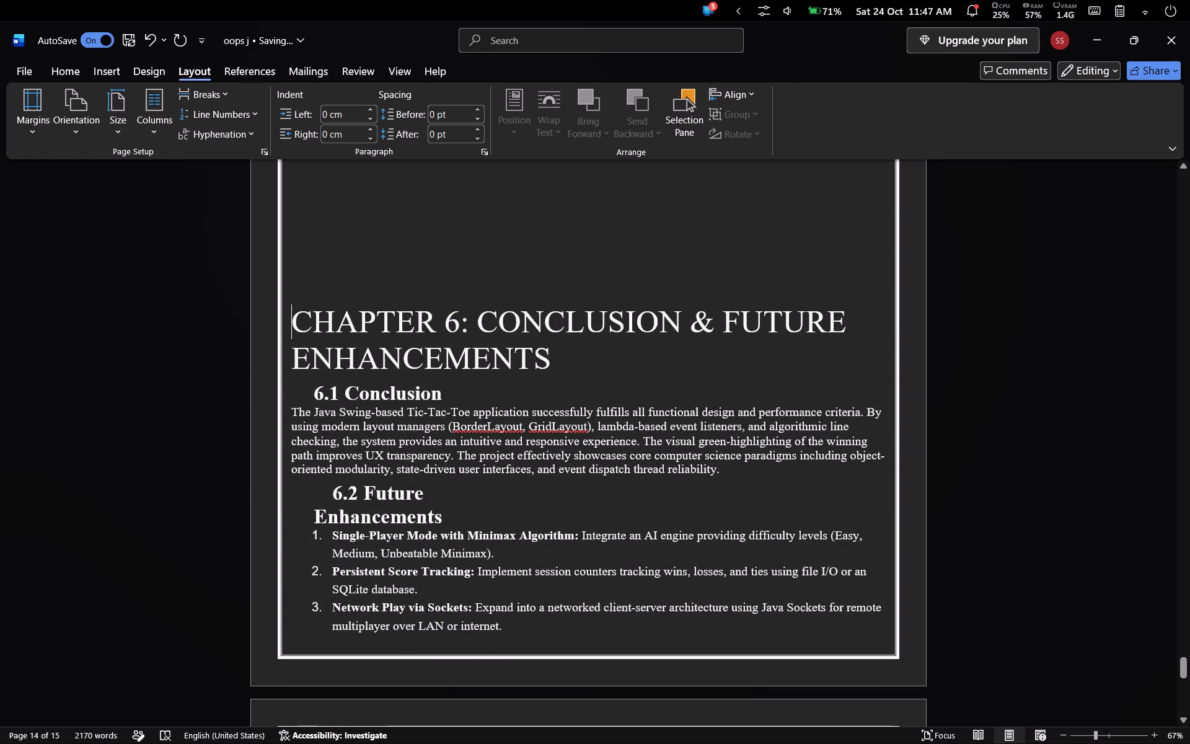
{"action": "key", "text": "Return"}
{"action": "key", "text": "Return"}
{"action": "key", "text": "Return"}
{"action": "key", "text": "Return"}
{"action": "key", "text": "Return"}
{"action": "key", "text": "Return"}
{"action": "key", "text": "Return"}
{"action": "key", "text": "Return"}
{"action": "key", "text": "Return"}
Start the BIBLIOGRAPHY & REFERENCES heading on a new page by adding eight blank lines before it.
{"action": "scroll", "coordinate": [291, 306], "scroll_direction": "down", "scroll_amount": 1}
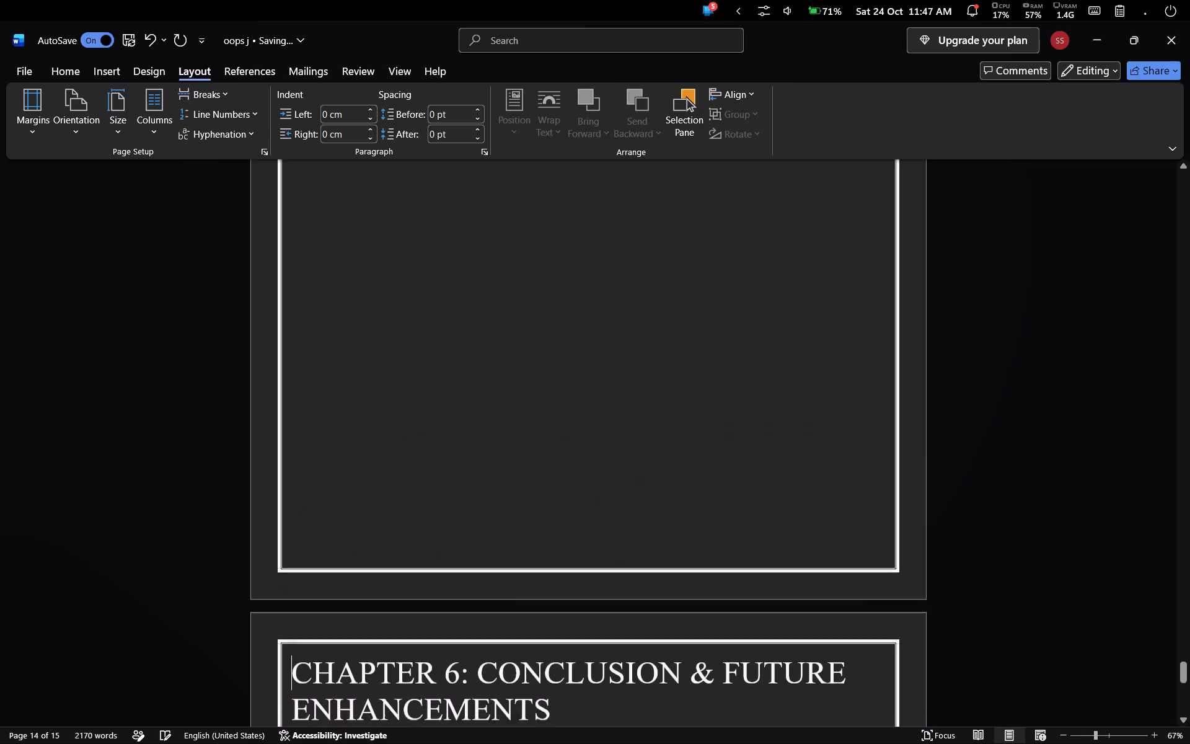
{"action": "scroll", "coordinate": [291, 306], "scroll_direction": "down", "scroll_amount": 5}
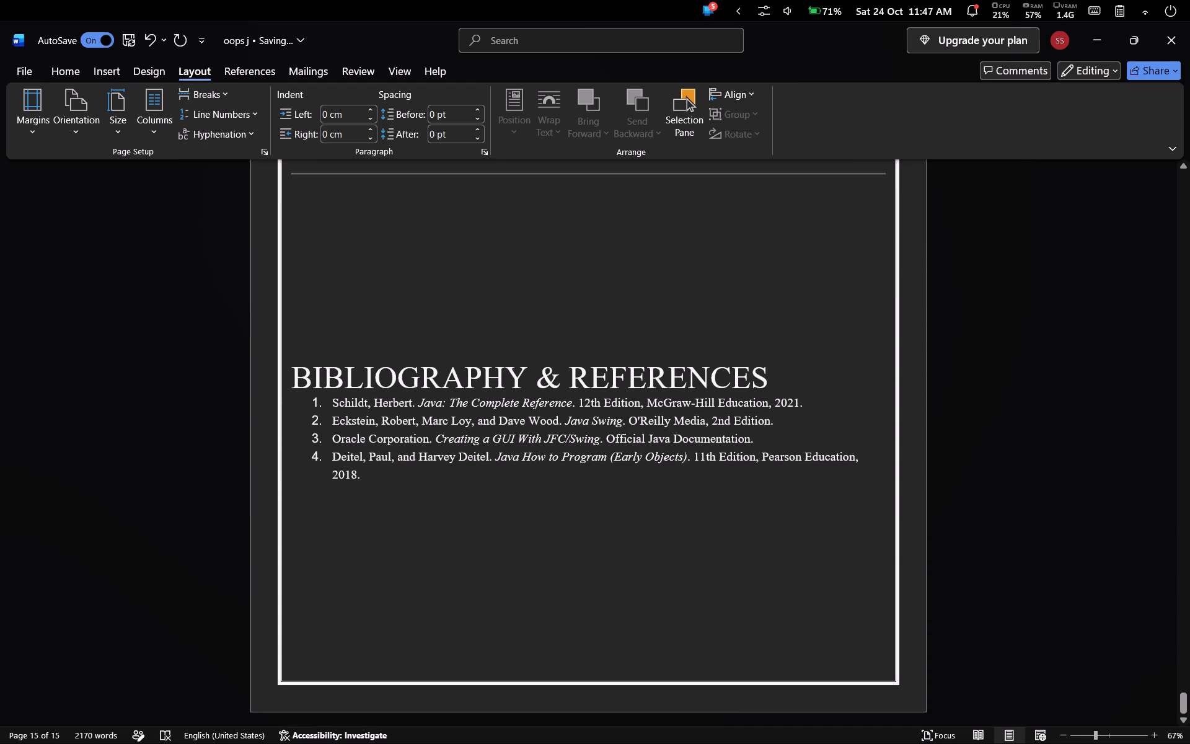
{"action": "left_click", "coordinate": [293, 378]}
{"action": "key", "text": "Return"}
{"action": "key", "text": "Return"}
{"action": "key", "text": "Return"}
{"action": "key", "text": "Return"}
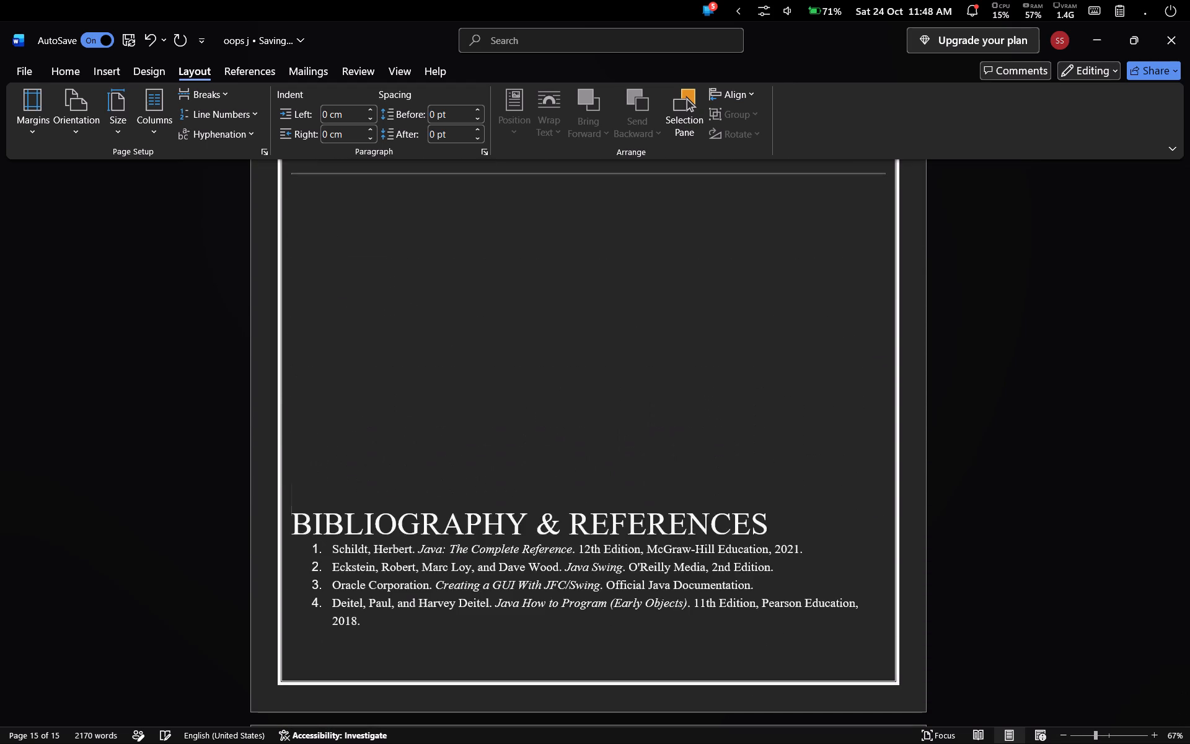
{"action": "key", "text": "Return"}
{"action": "key", "text": "Return"}
{"action": "key", "text": "Return"}
{"action": "key", "text": "Return"}
Remove the italic formatting from the CERTIFICATE heading on the second page.
{"action": "scroll", "coordinate": [293, 378], "scroll_direction": "down", "scroll_amount": 2}
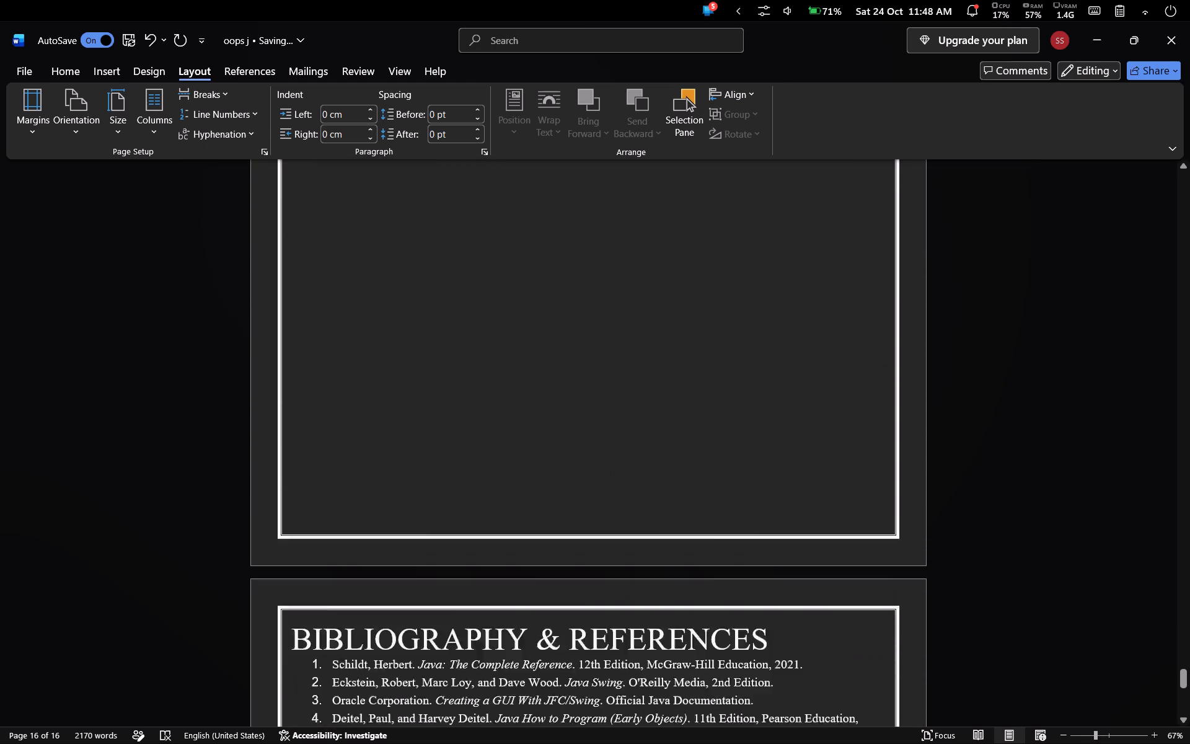
{"action": "scroll", "coordinate": [293, 378], "scroll_direction": "down", "scroll_amount": 11}
{"action": "scroll", "coordinate": [293, 378], "scroll_direction": "up", "scroll_amount": 12}
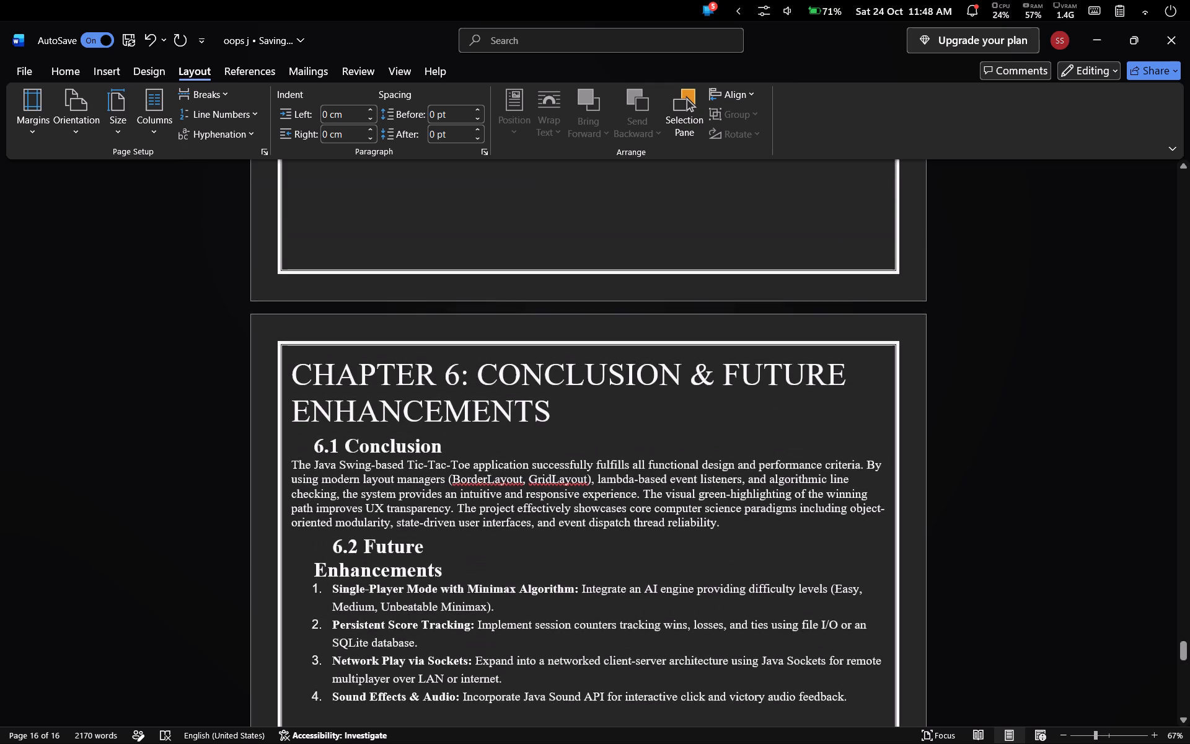
{"action": "scroll", "coordinate": [293, 378], "scroll_direction": "up", "scroll_amount": 11}
{"action": "scroll", "coordinate": [293, 378], "scroll_direction": "up", "scroll_amount": 11}
{"action": "scroll", "coordinate": [293, 378], "scroll_direction": "up", "scroll_amount": 13}
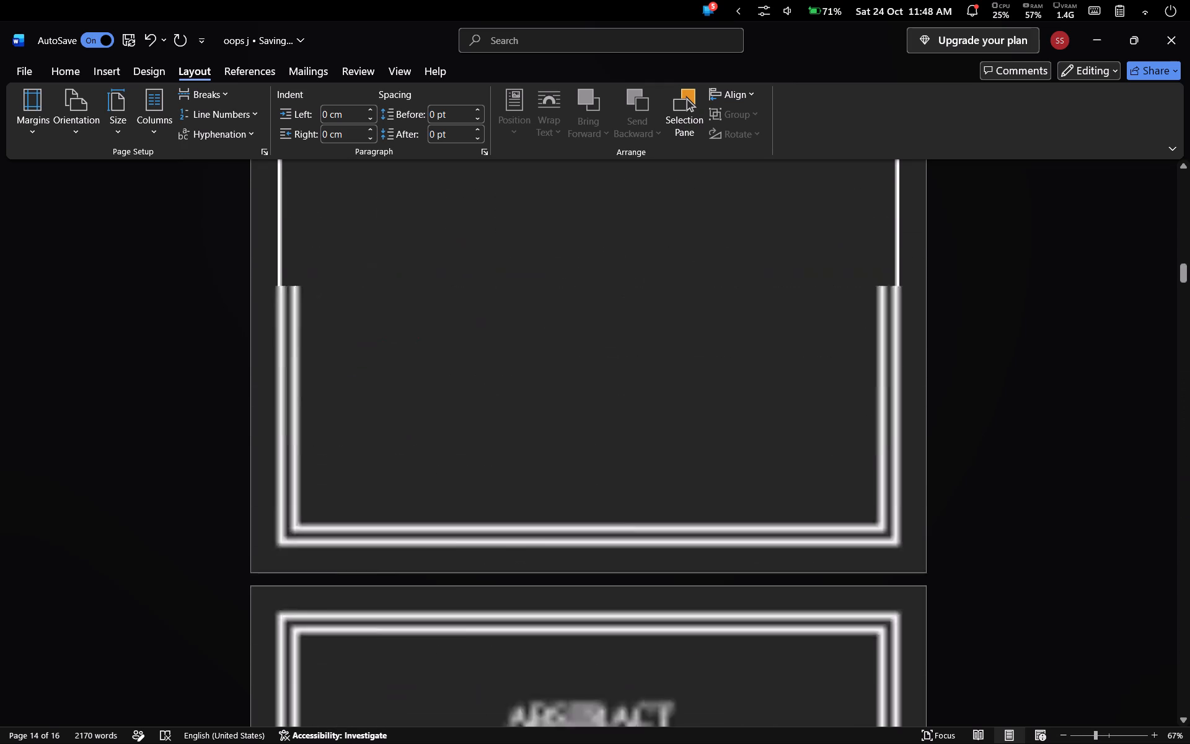
{"action": "scroll", "coordinate": [293, 378], "scroll_direction": "up", "scroll_amount": 9}
{"action": "scroll", "coordinate": [293, 378], "scroll_direction": "down", "scroll_amount": 4}
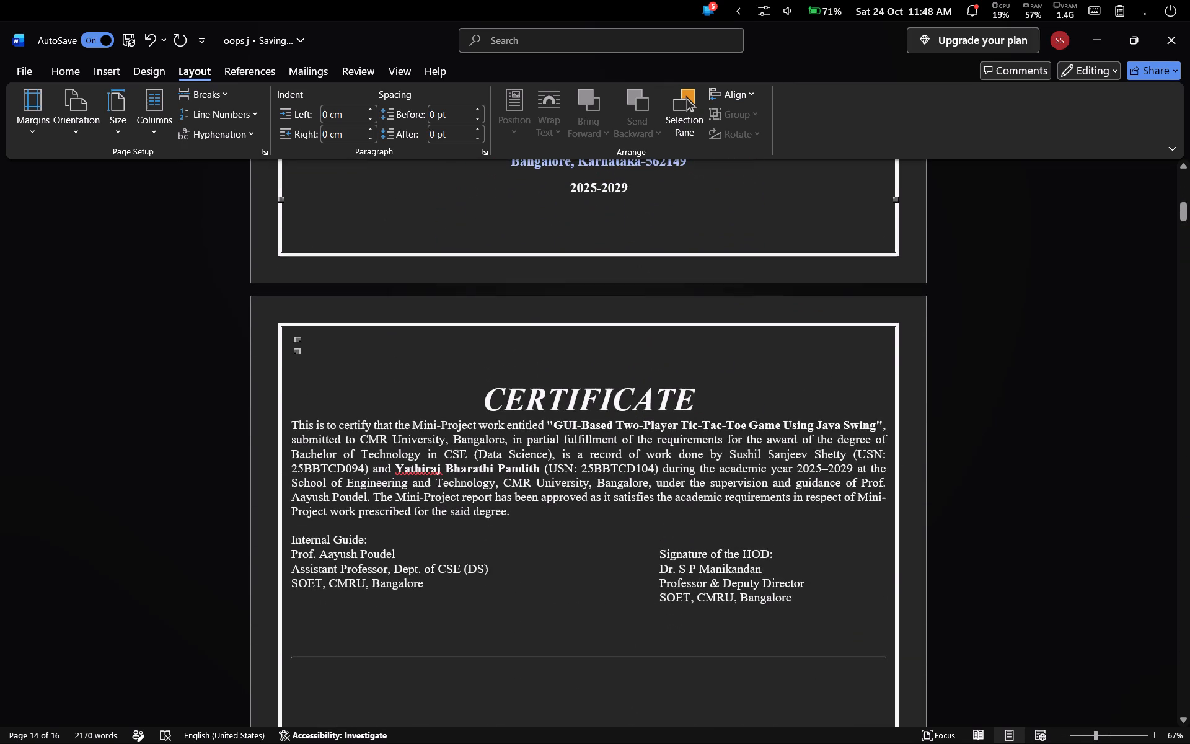
{"action": "left_click", "coordinate": [313, 419]}
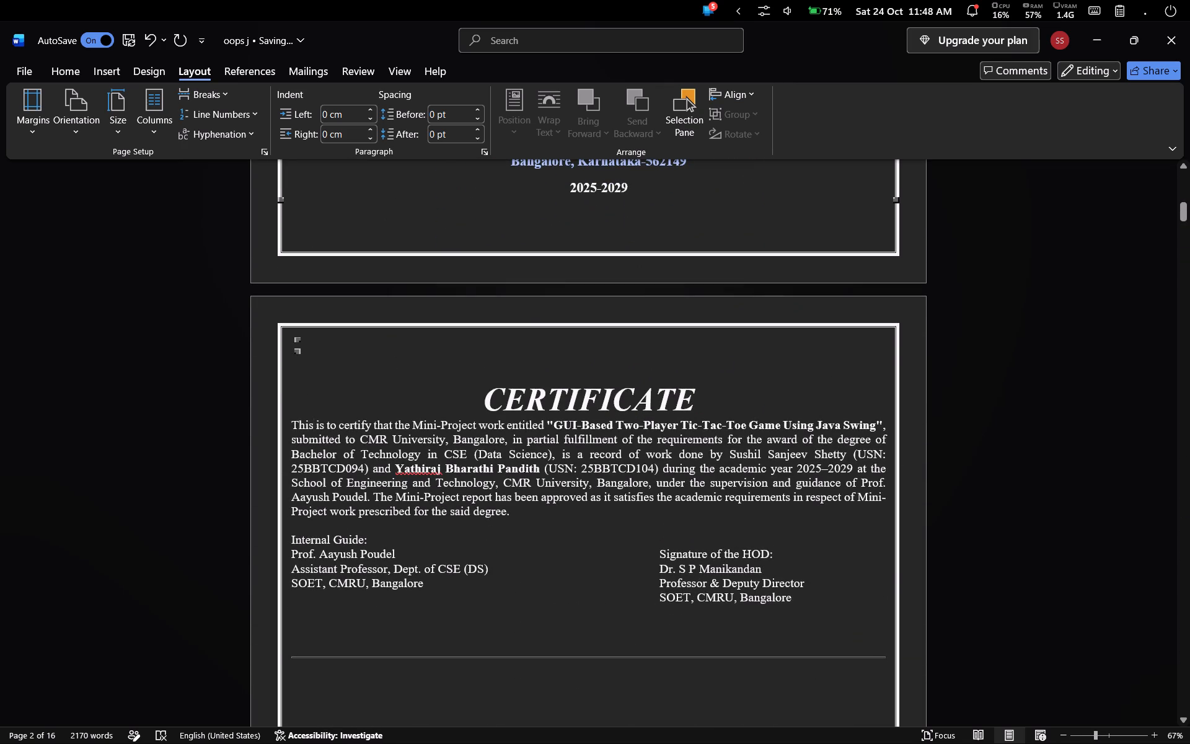
{"action": "left_click", "coordinate": [79, 73]}
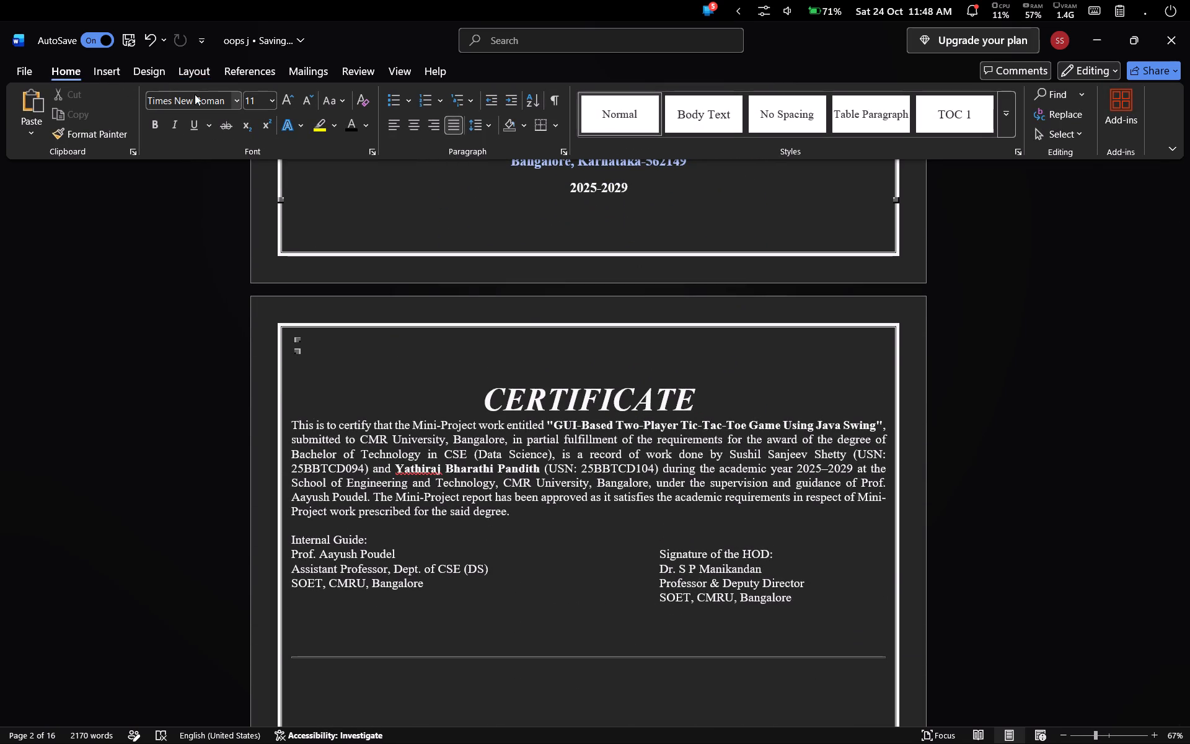
{"action": "left_click", "coordinate": [493, 393]}
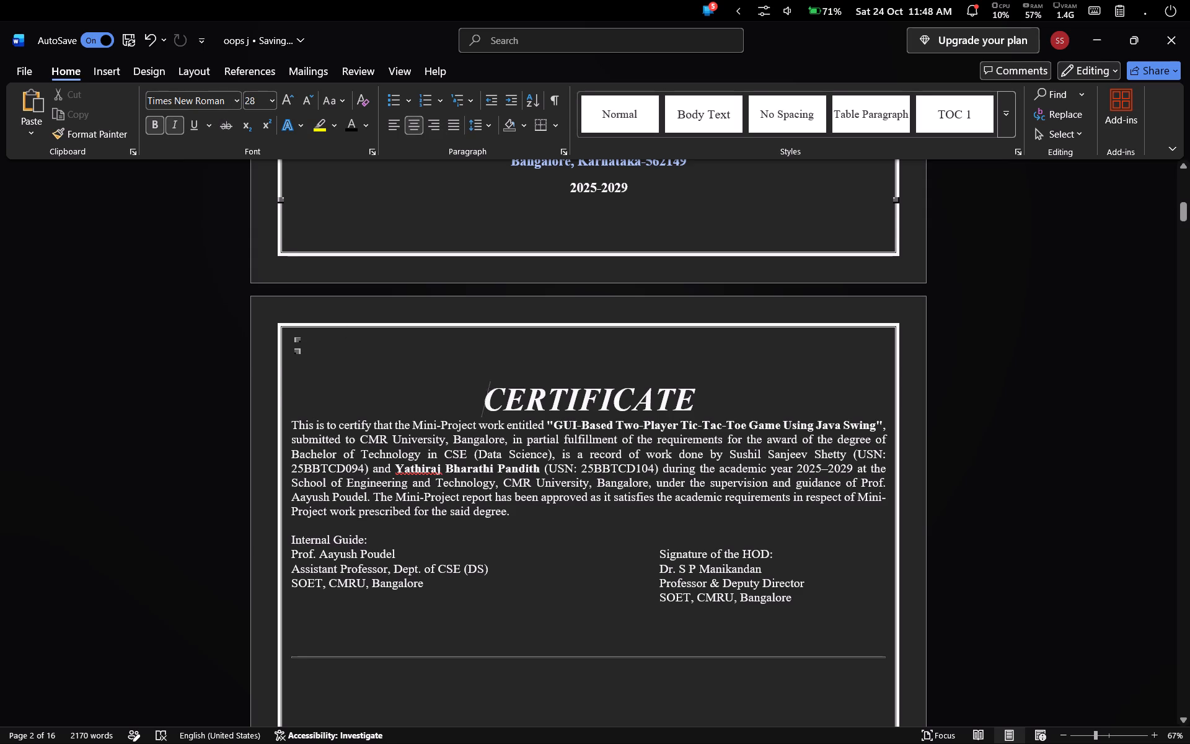
{"action": "scroll", "coordinate": [461, 403], "scroll_direction": "up", "scroll_amount": 1}
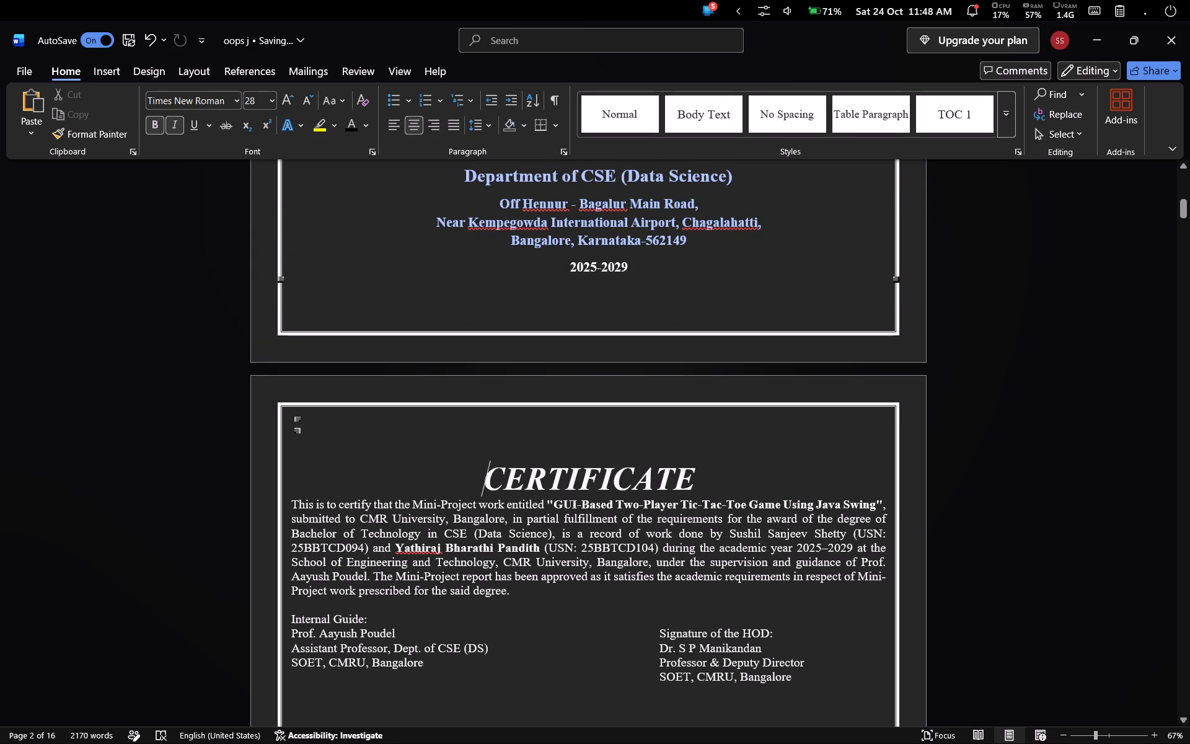
{"action": "key", "text": "ctrl+shift+Right"}
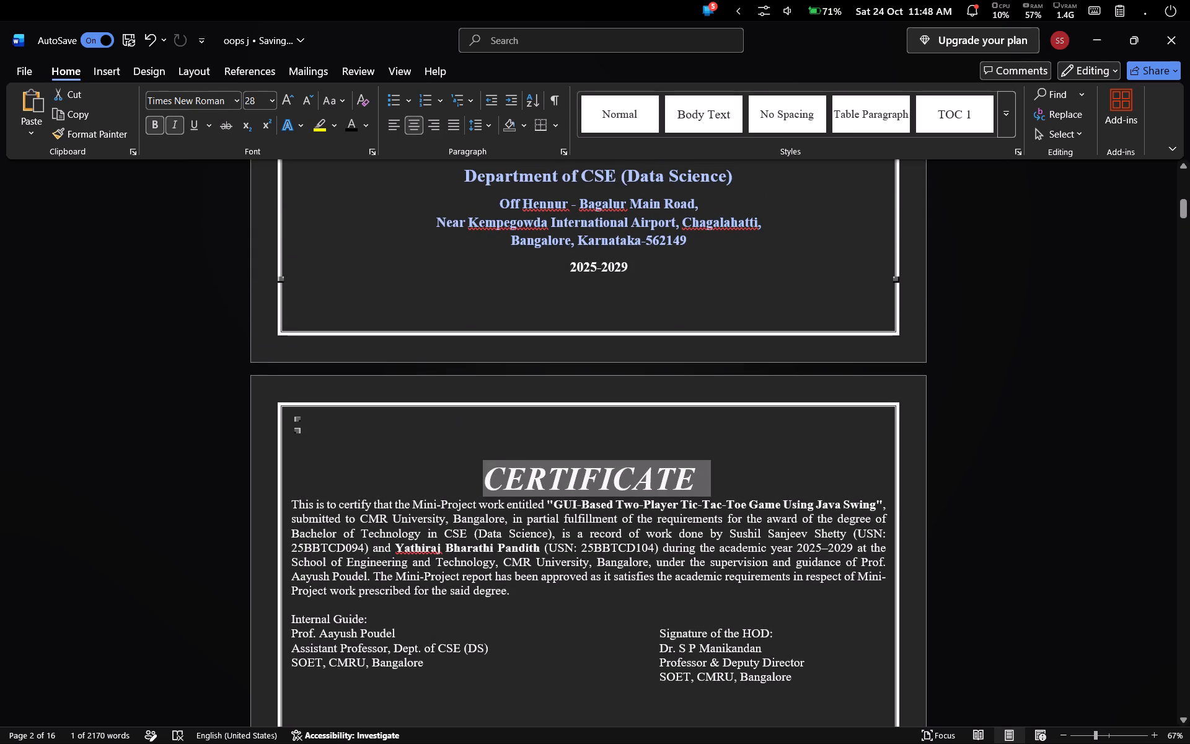
{"action": "left_click", "coordinate": [174, 123]}
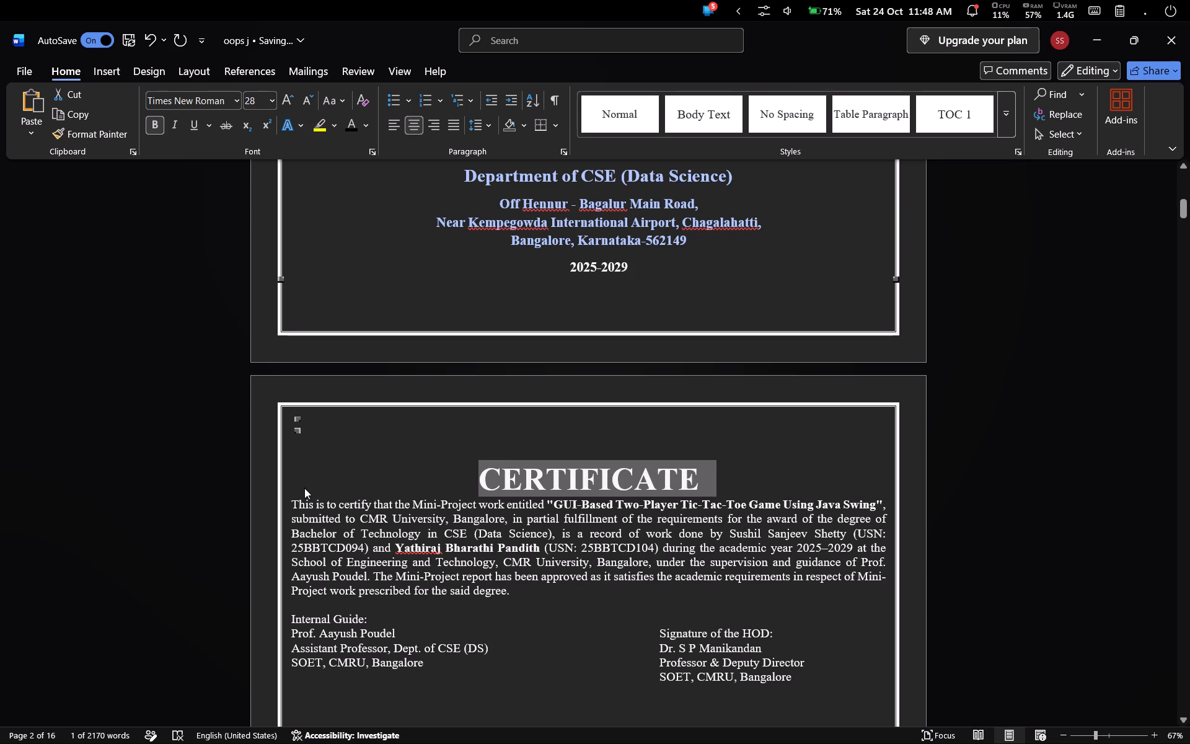
{"action": "left_click", "coordinate": [304, 488]}
Go through the front-matter pages from the certificate text to the abstract to check their layout.
{"action": "left_click", "coordinate": [300, 507]}
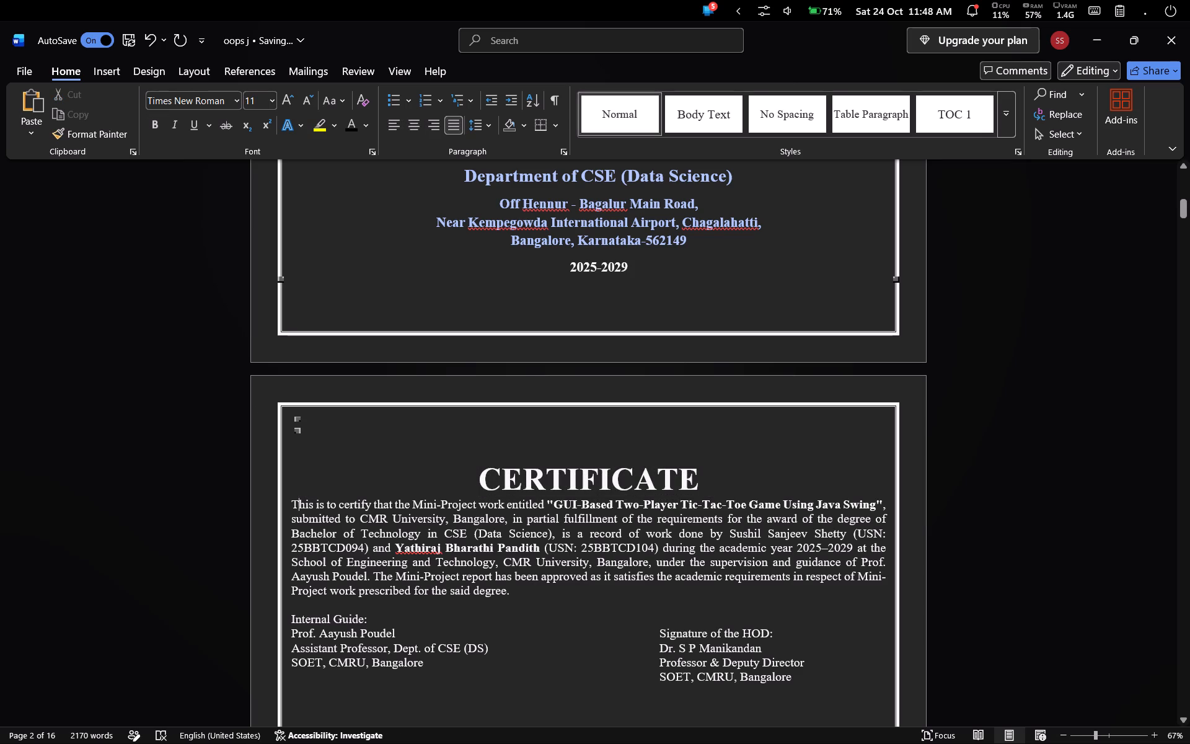
{"action": "key", "text": "ctrl+shift+Right"}
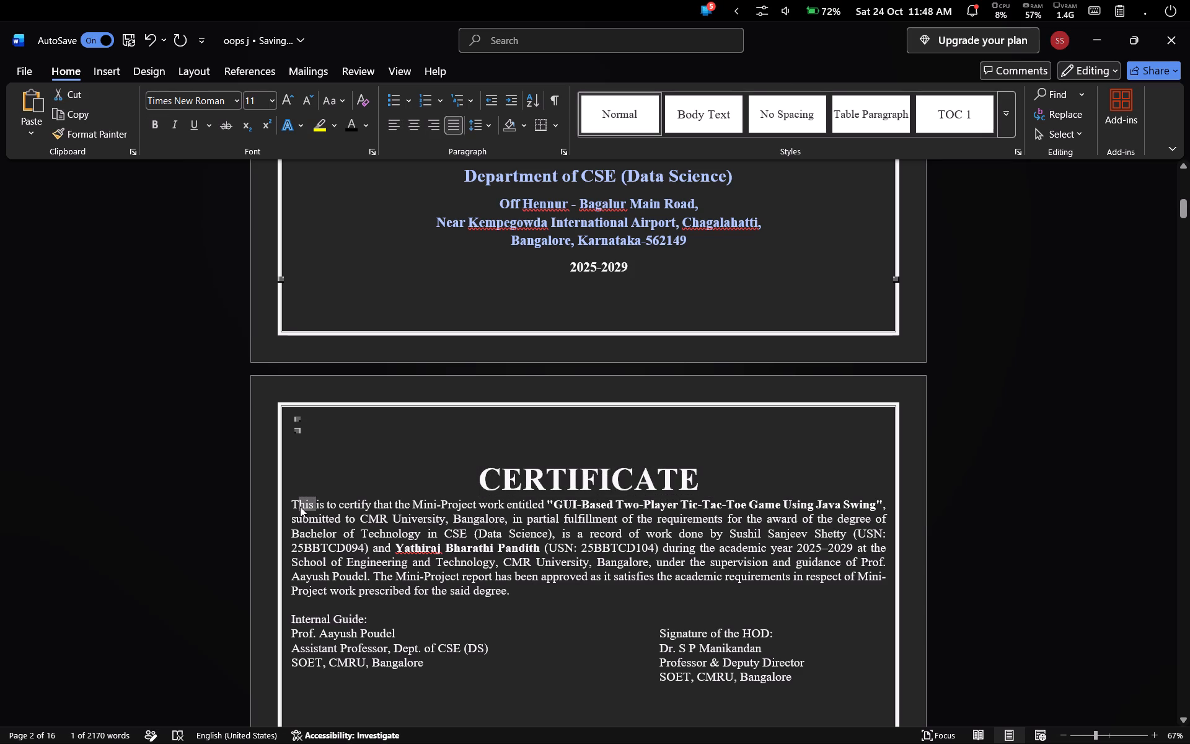
{"action": "key", "text": "Down"}
{"action": "key", "text": "Down"}
{"action": "key", "text": "Down"}
{"action": "key", "text": "Down"}
{"action": "key", "text": "Down"}
{"action": "key", "text": "Down"}
{"action": "key", "text": "Down"}
{"action": "key", "text": "Down"}
{"action": "key", "text": "Down"}
{"action": "key", "text": "Down"}
{"action": "key", "text": "Down"}
{"action": "key", "text": "Down"}
{"action": "key", "text": "Down"}
{"action": "key", "text": "Down"}
{"action": "key", "text": "Down"}
{"action": "key", "text": "Down"}
{"action": "key", "text": "Down"}
{"action": "key", "text": "Down"}
{"action": "key", "text": "Down"}
{"action": "key", "text": "Down"}
{"action": "key", "text": "Down"}
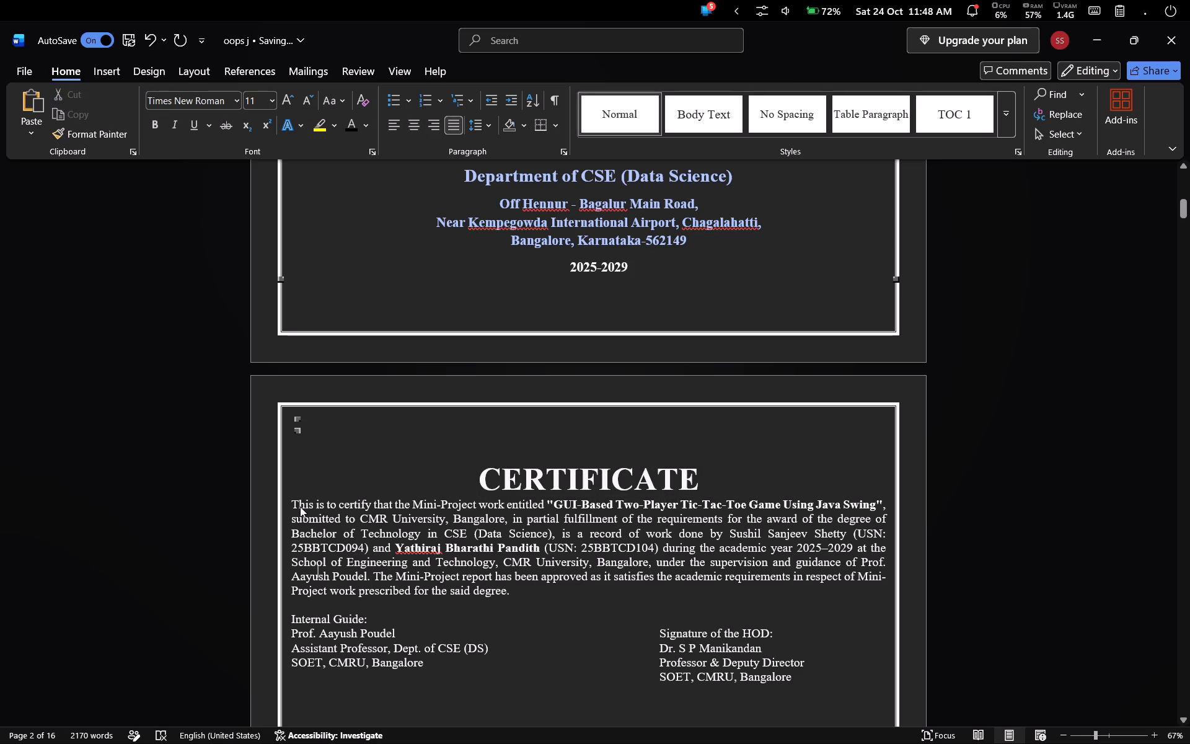
{"action": "key", "text": "Down"}
{"action": "key", "text": "Down"}
{"action": "key", "text": "Down"}
{"action": "key", "text": "Down"}
{"action": "key", "text": "Down"}
{"action": "key", "text": "Down"}
{"action": "key", "text": "Down"}
{"action": "key", "text": "Down"}
{"action": "key", "text": "Down"}
{"action": "key", "text": "Down"}
{"action": "key", "text": "Down"}
{"action": "key", "text": "Down"}
{"action": "key", "text": "Down"}
{"action": "key", "text": "Down"}
{"action": "key", "text": "Down"}
{"action": "key", "text": "Down"}
{"action": "key", "text": "Down"}
{"action": "key", "text": "Down"}
{"action": "key", "text": "Down"}
{"action": "key", "text": "Down"}
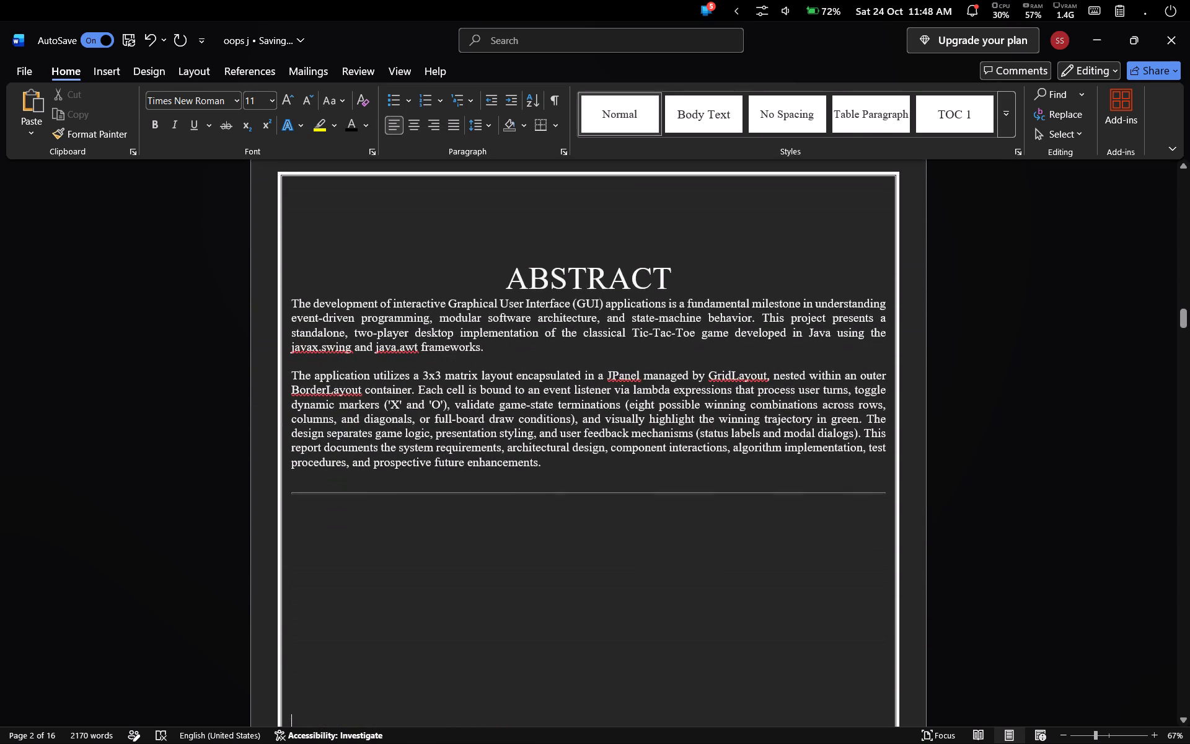
Insert one blank line between the ABSTRACT heading and its first paragraph.
{"action": "left_click", "coordinate": [677, 282]}
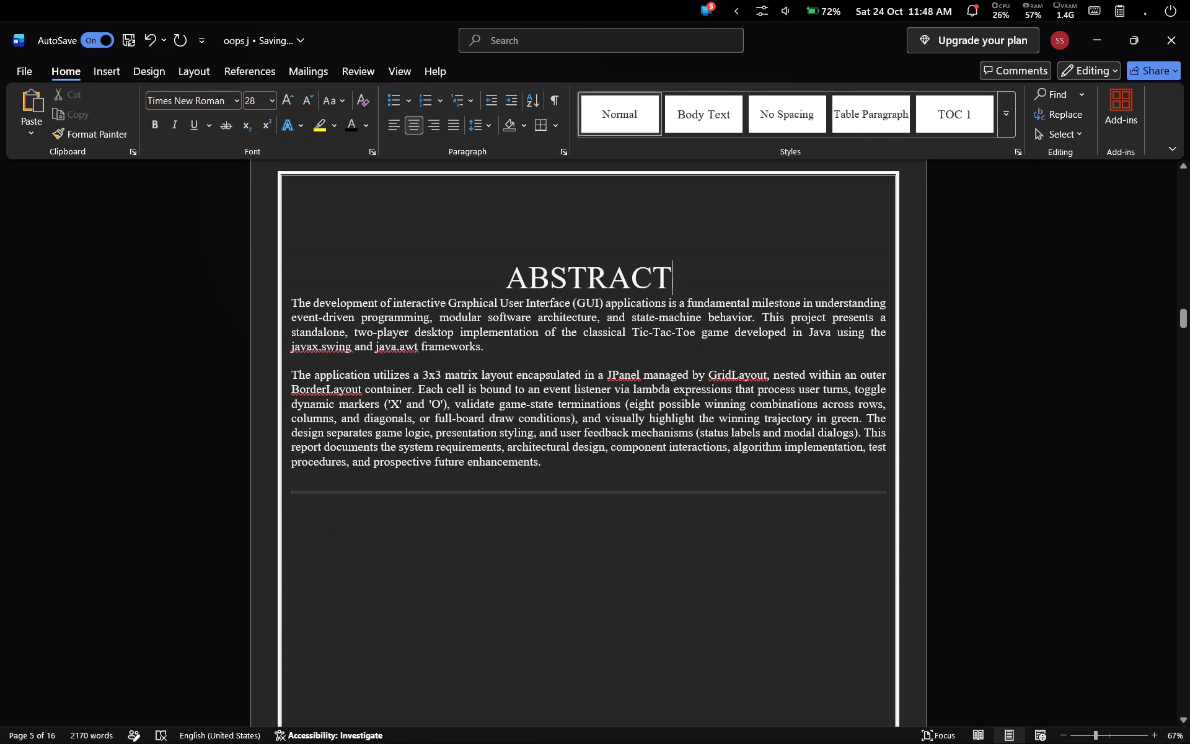
{"action": "key", "text": "Return"}
{"action": "key", "text": "Return"}
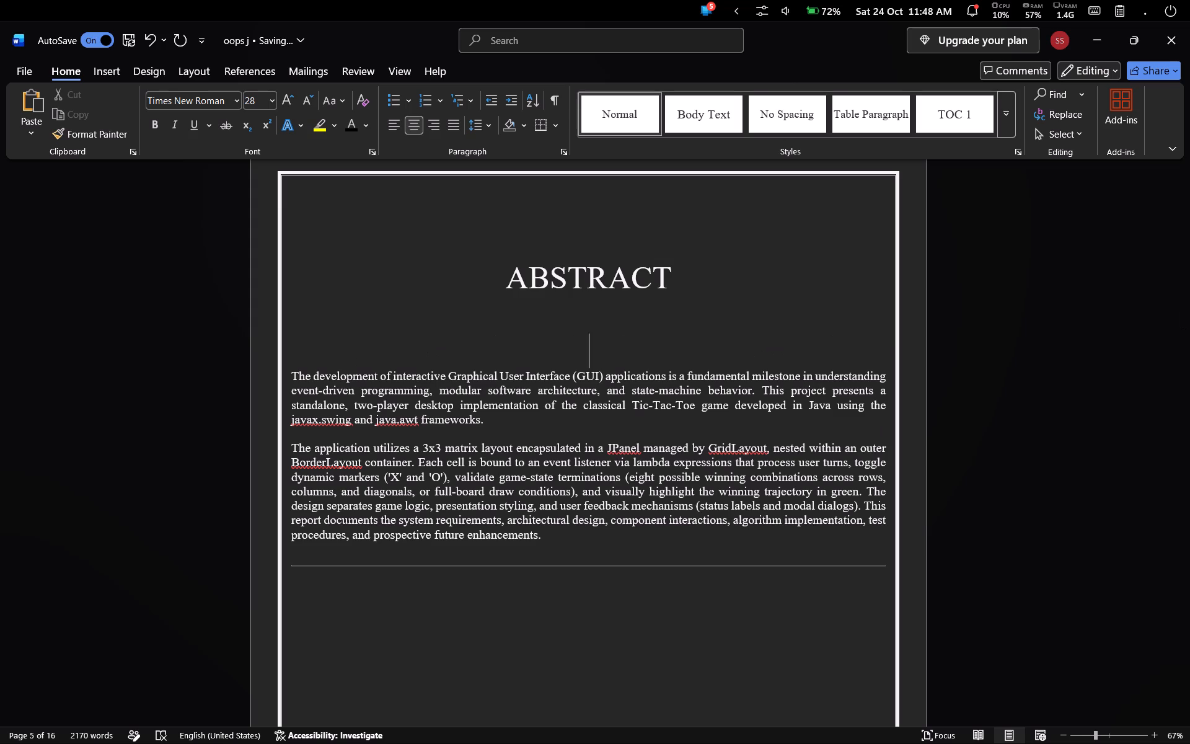
{"action": "key", "text": "BackSpace"}
{"action": "left_click", "coordinate": [790, 296]}
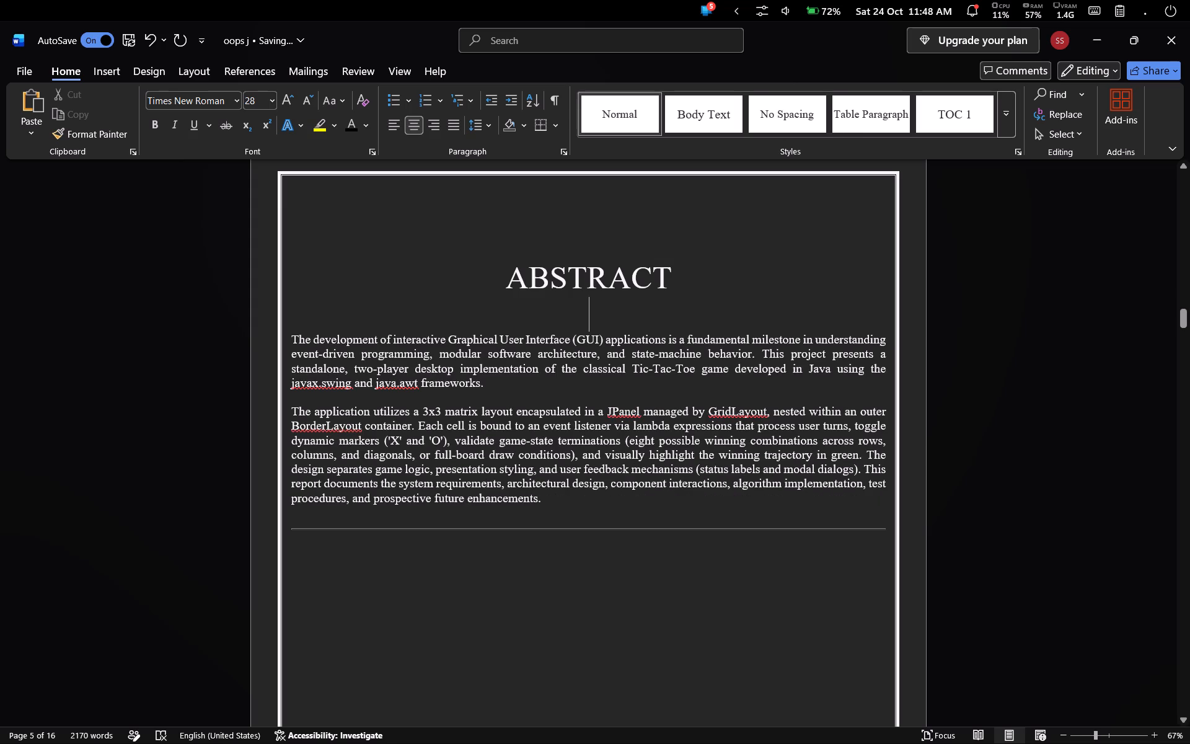
Insert one blank line between the ACKNOWLEDGEMENT heading and its first paragraph.
{"action": "left_click", "coordinate": [729, 275]}
{"action": "scroll", "coordinate": [729, 275], "scroll_direction": "up", "scroll_amount": 6}
{"action": "left_click", "coordinate": [764, 232]}
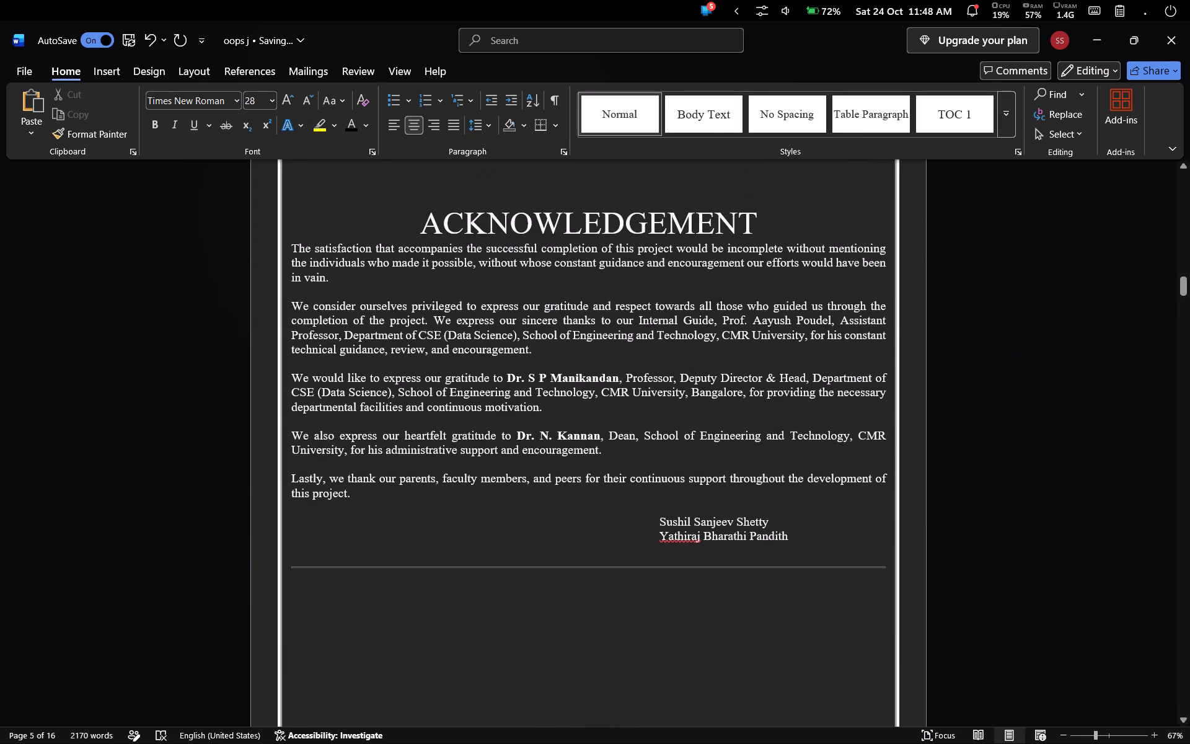
{"action": "key", "text": "Return"}
Insert one blank line between the DECLARATION heading and its first paragraph.
{"action": "scroll", "coordinate": [764, 232], "scroll_direction": "up", "scroll_amount": 2}
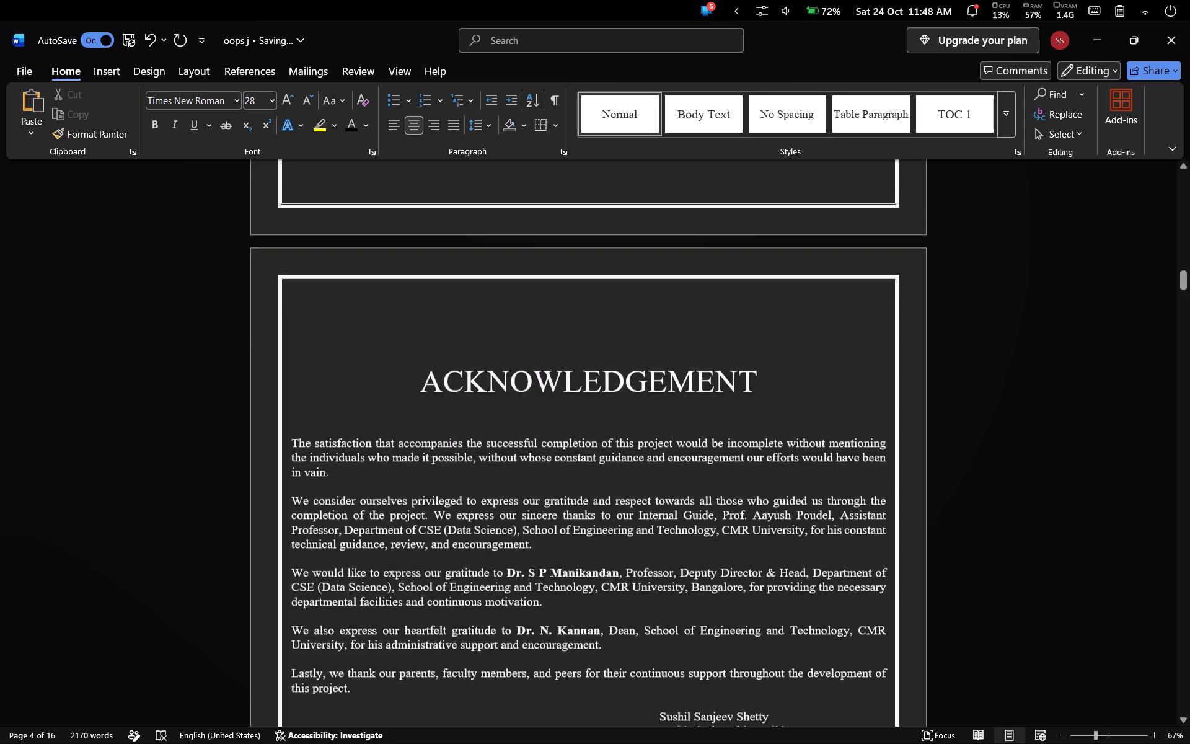
{"action": "scroll", "coordinate": [764, 232], "scroll_direction": "up", "scroll_amount": 7}
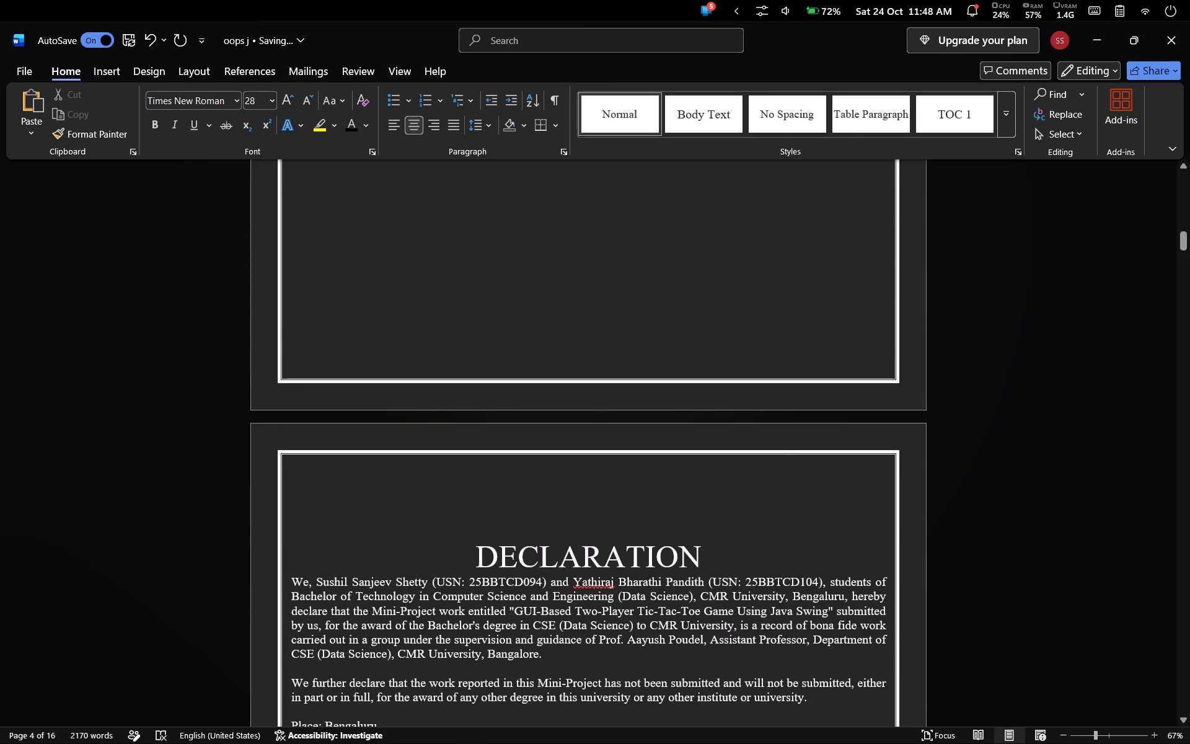
{"action": "left_click", "coordinate": [741, 542]}
{"action": "key", "text": "Return"}
Insert one blank line between the CERTIFICATE heading and the certificate text.
{"action": "scroll", "coordinate": [741, 542], "scroll_direction": "up", "scroll_amount": 3}
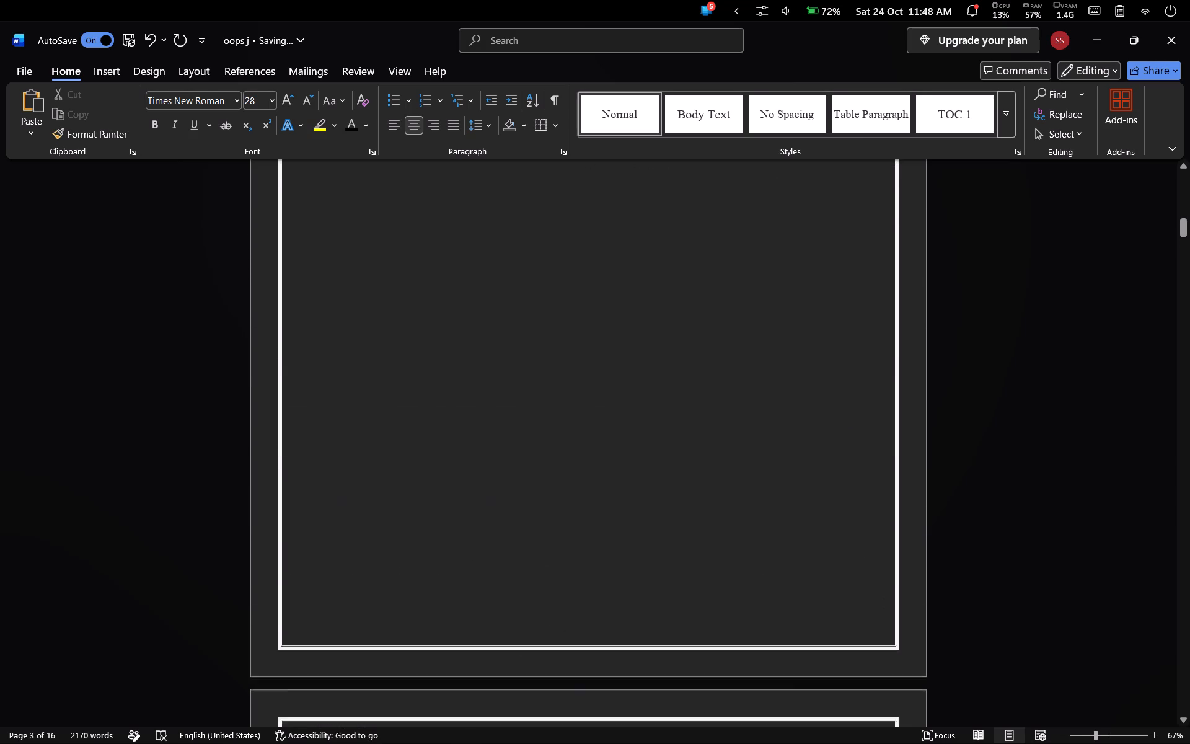
{"action": "scroll", "coordinate": [741, 542], "scroll_direction": "up", "scroll_amount": 4}
{"action": "left_click", "coordinate": [726, 406]}
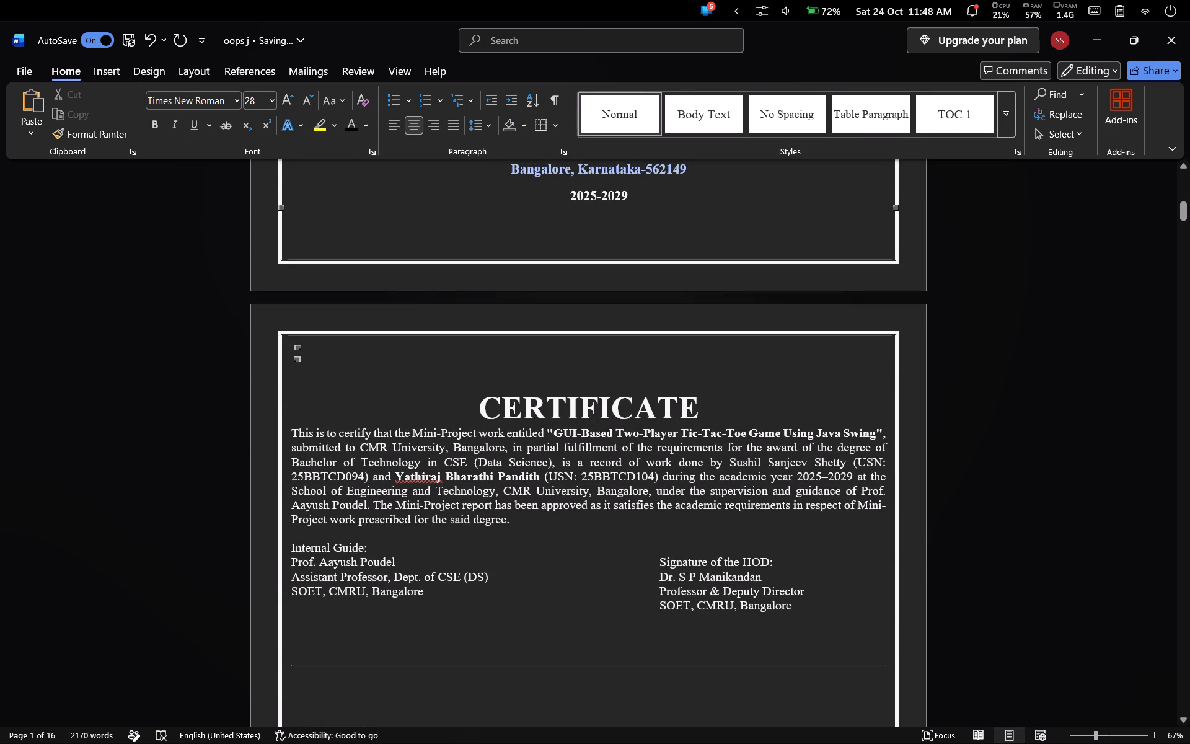
{"action": "key", "text": "Return"}
Paste the CMR University logo from the clipboard history on its own line above the CERTIFICATE heading.
{"action": "scroll", "coordinate": [726, 406], "scroll_direction": "up", "scroll_amount": 4}
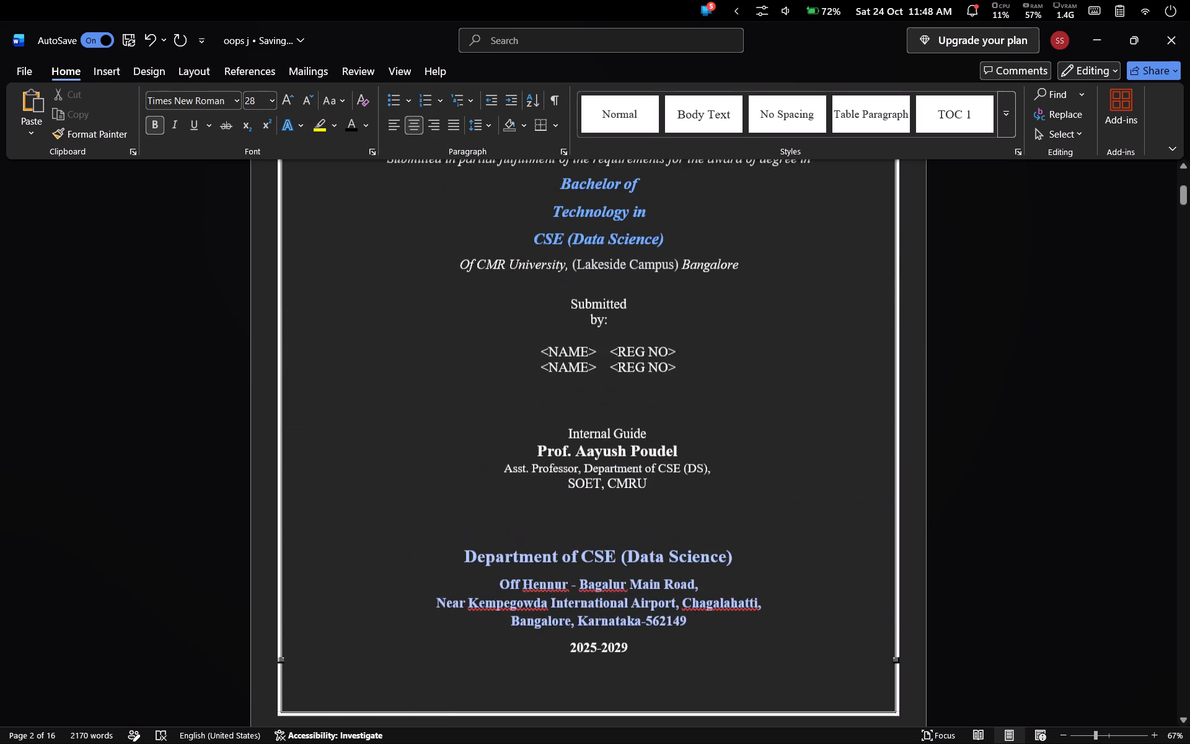
{"action": "scroll", "coordinate": [726, 406], "scroll_direction": "right", "scroll_amount": 1}
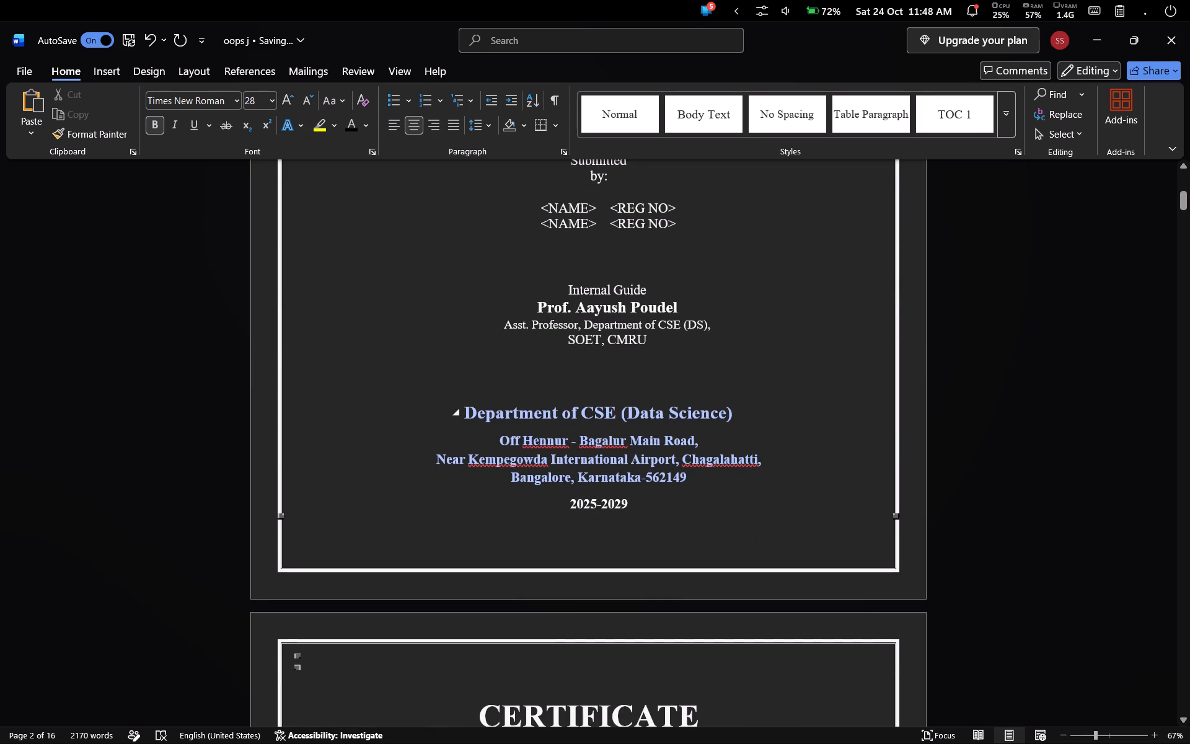
{"action": "left_click", "coordinate": [470, 702]}
{"action": "scroll", "coordinate": [470, 702], "scroll_direction": "down", "scroll_amount": 1}
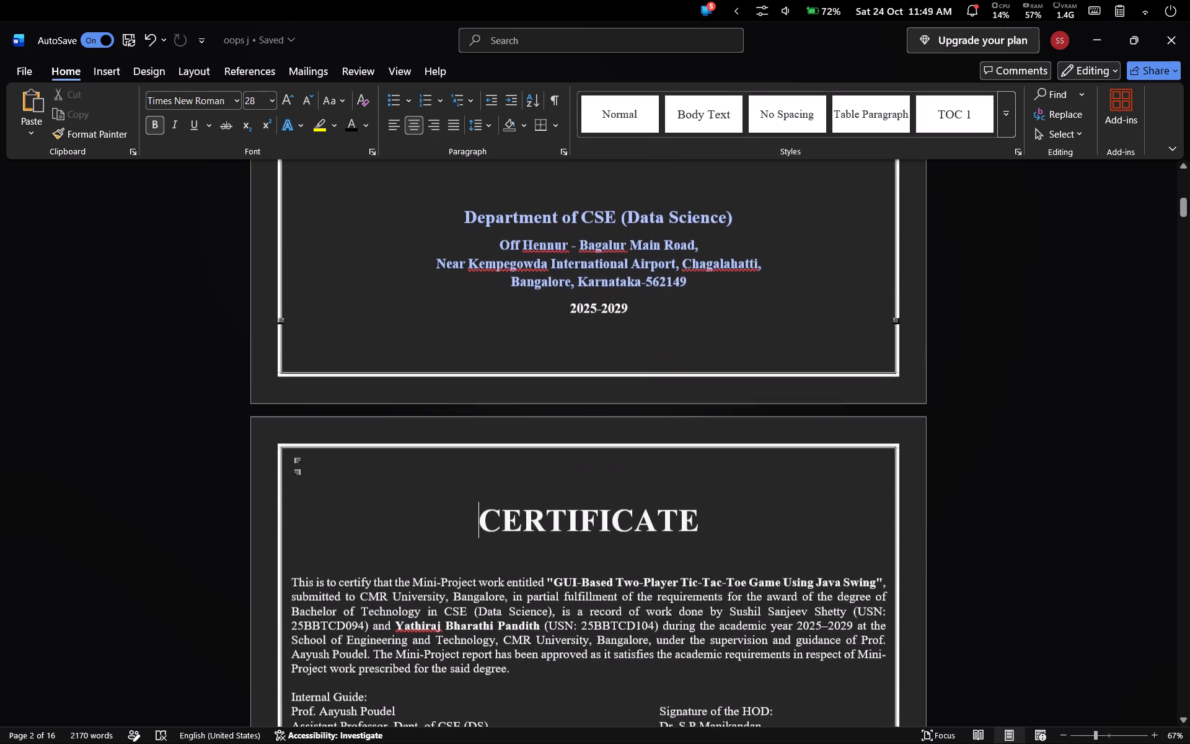
{"action": "scroll", "coordinate": [470, 702], "scroll_direction": "down", "scroll_amount": 1}
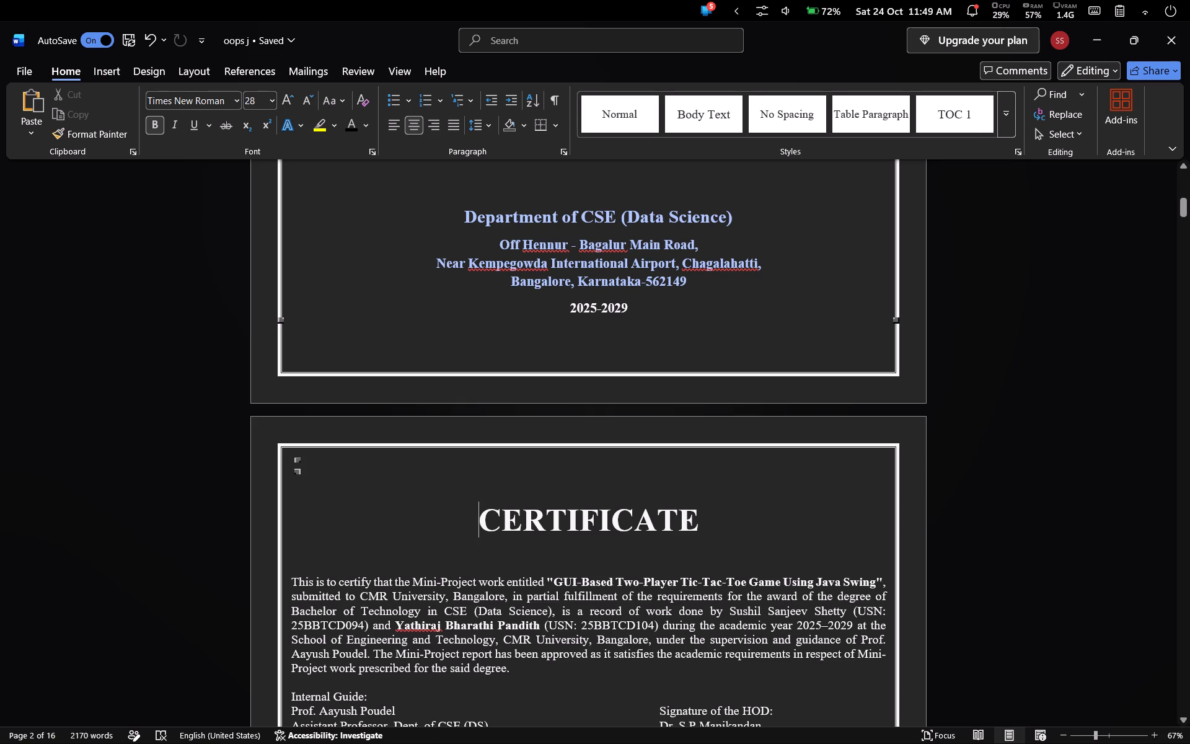
{"action": "left_click", "coordinate": [1114, 11]}
{"action": "key", "text": "super+v"}
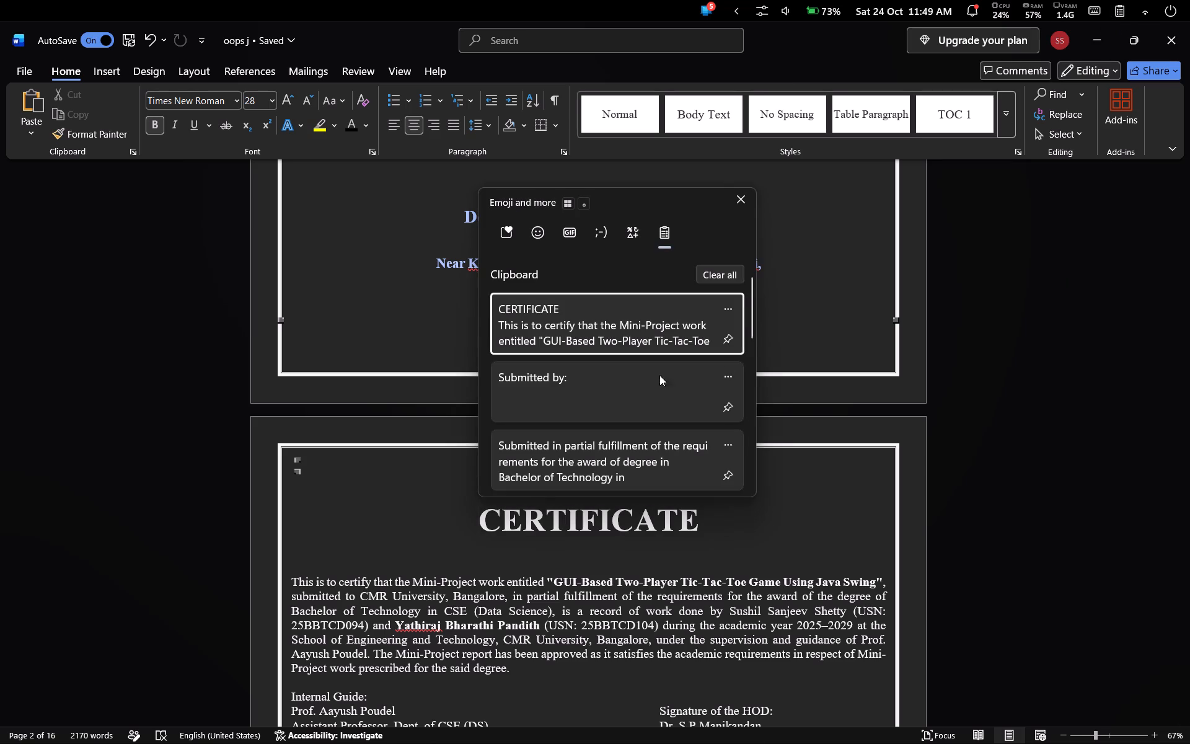
{"action": "scroll", "coordinate": [639, 384], "scroll_direction": "down", "scroll_amount": 5}
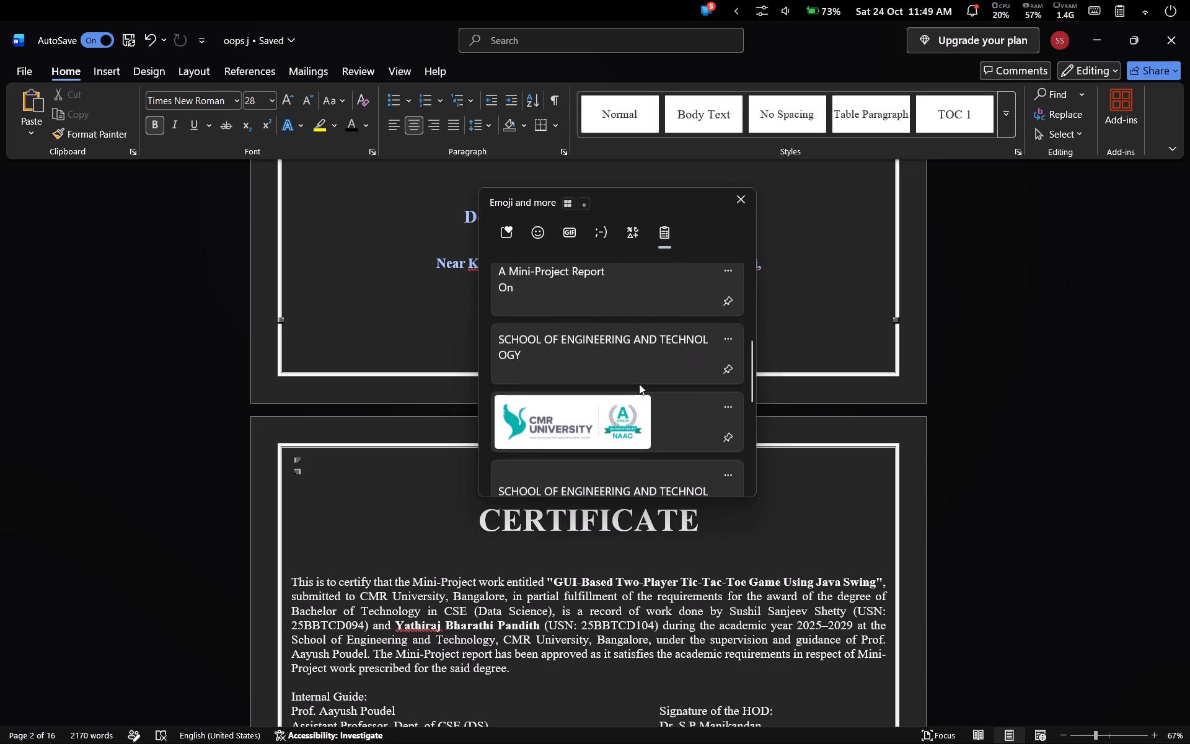
{"action": "left_click", "coordinate": [612, 424]}
{"action": "key", "text": "ctrl+v"}
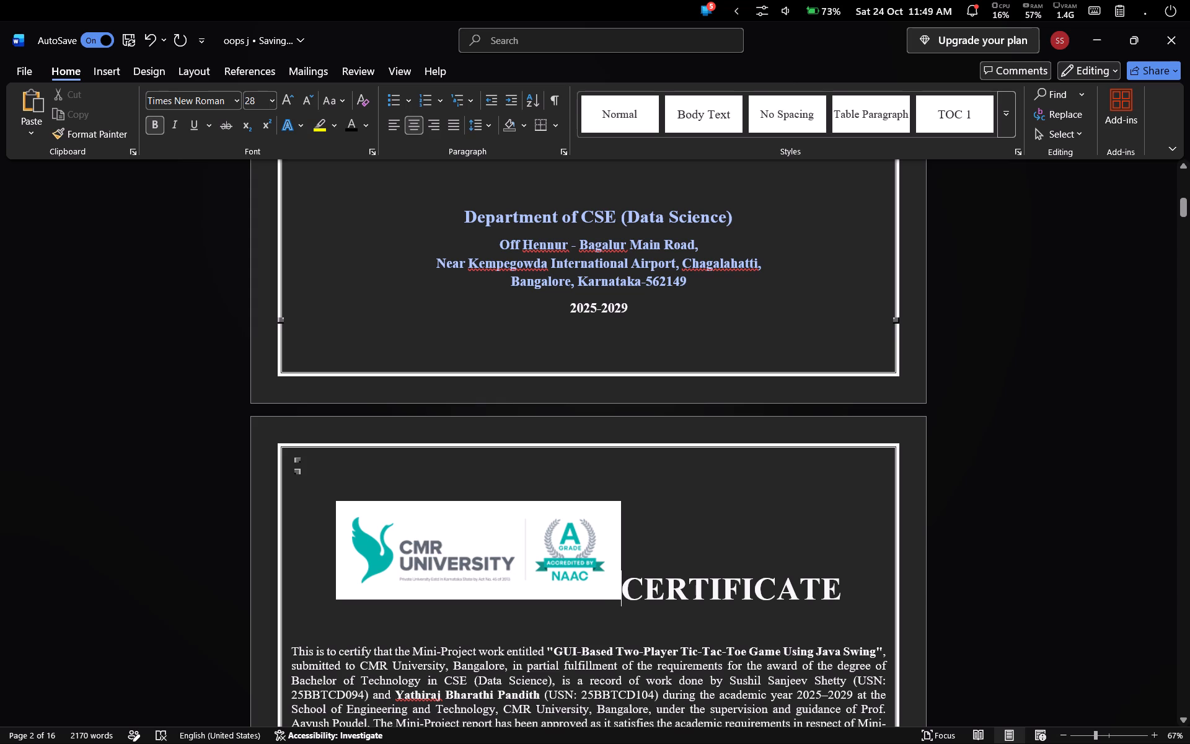
{"action": "key", "text": "Return"}
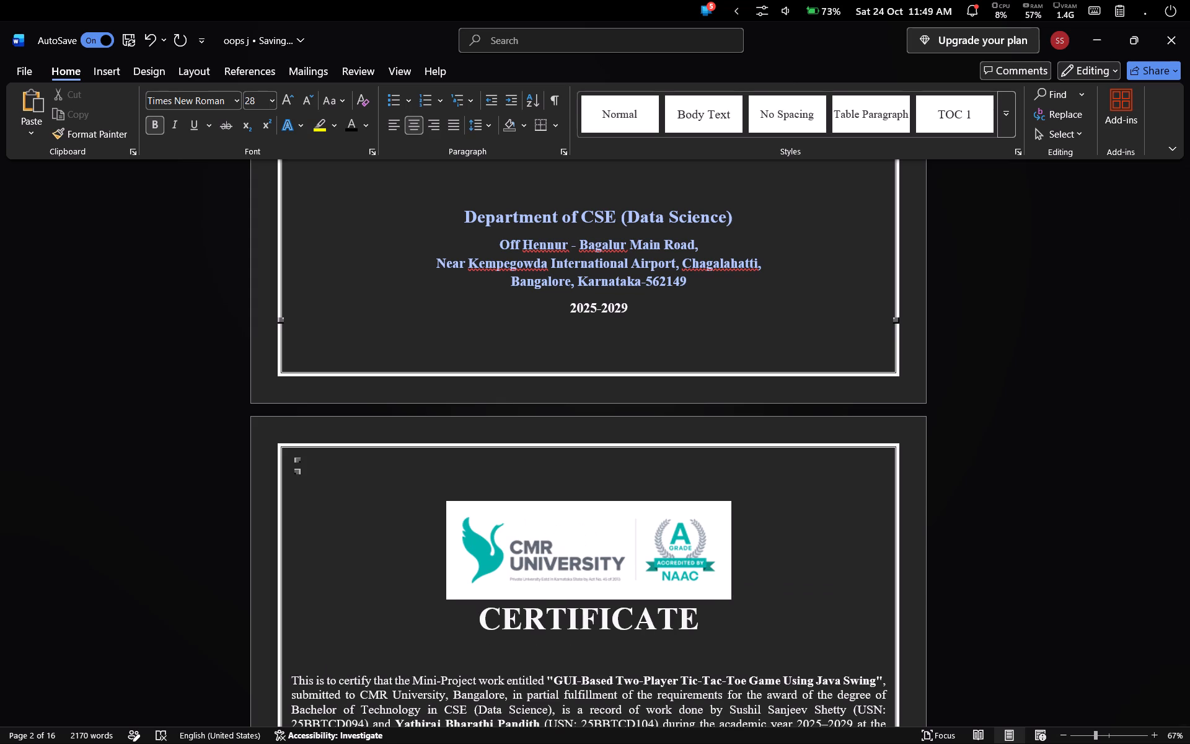
Replace the white-background logo above CERTIFICATE with a copy of the cover page's transparent CMR University logo.
{"action": "scroll", "coordinate": [697, 492], "scroll_direction": "up", "scroll_amount": 9}
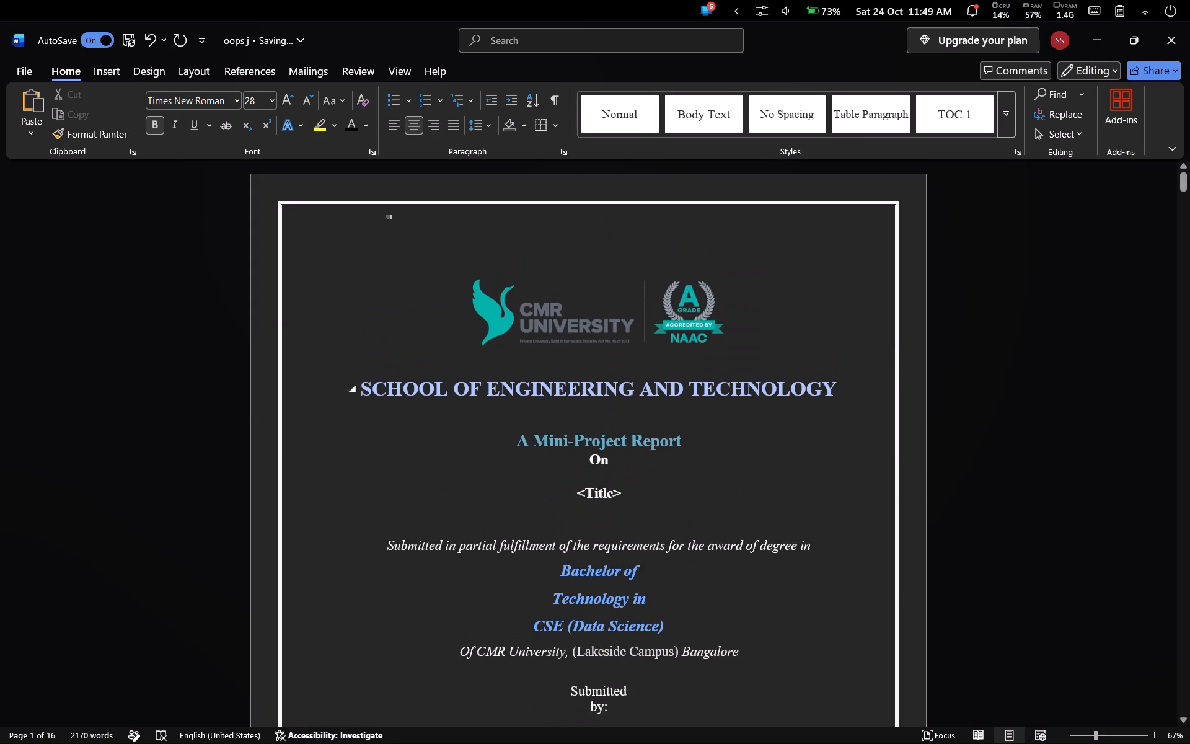
{"action": "left_click", "coordinate": [622, 350]}
{"action": "key", "text": "ctrl+c"}
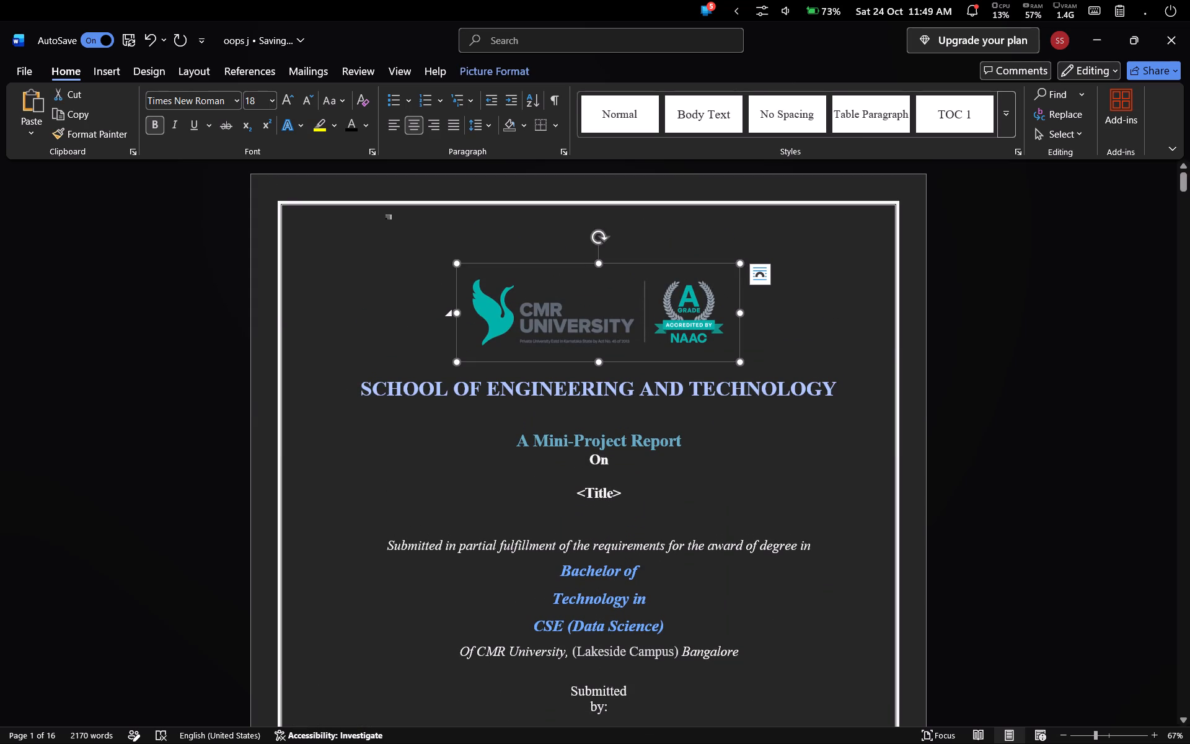
{"action": "scroll", "coordinate": [617, 330], "scroll_direction": "down", "scroll_amount": 7}
{"action": "left_click", "coordinate": [610, 330]}
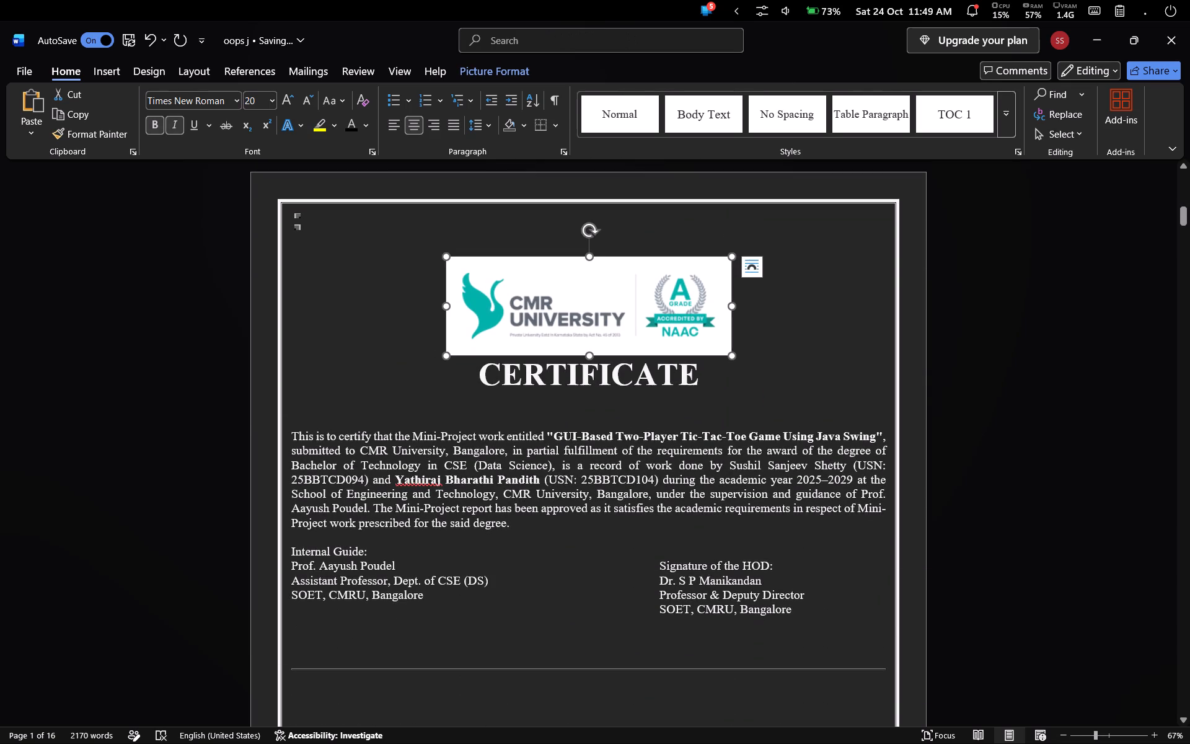
{"action": "key", "text": "ctrl+v"}
{"action": "left_click", "coordinate": [646, 327]}
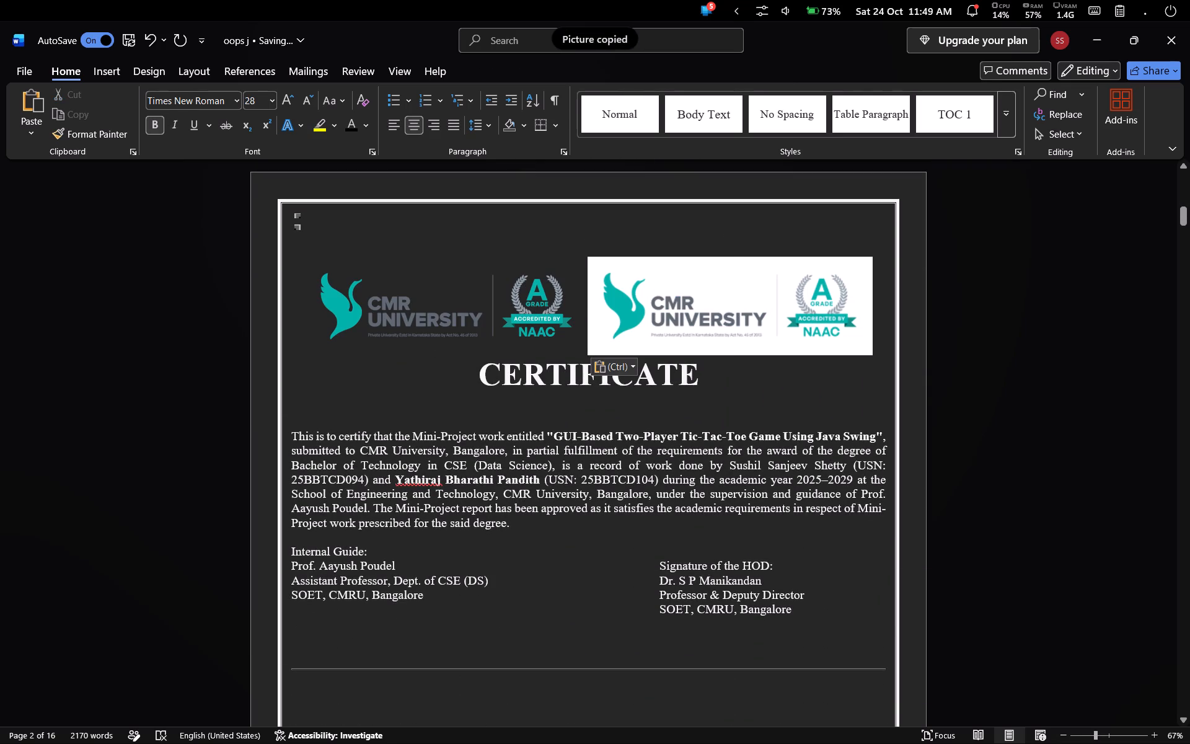
{"action": "key", "text": "BackSpace"}
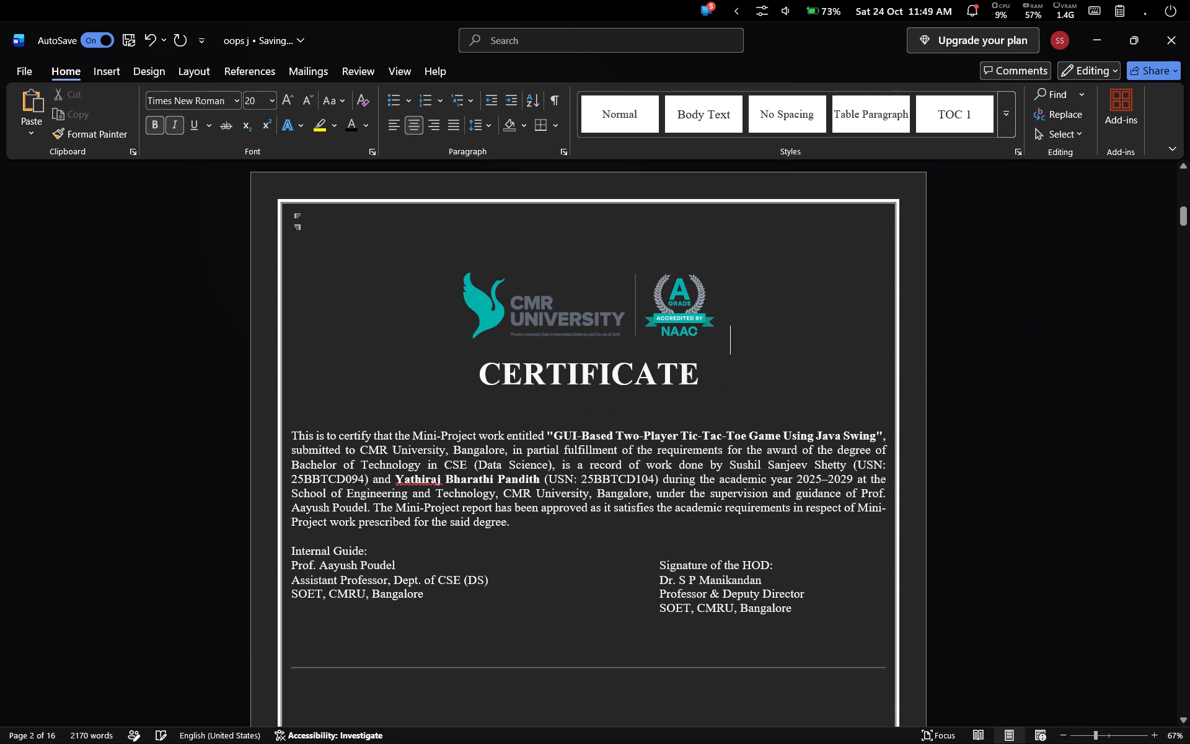
{"action": "left_click", "coordinate": [619, 303]}
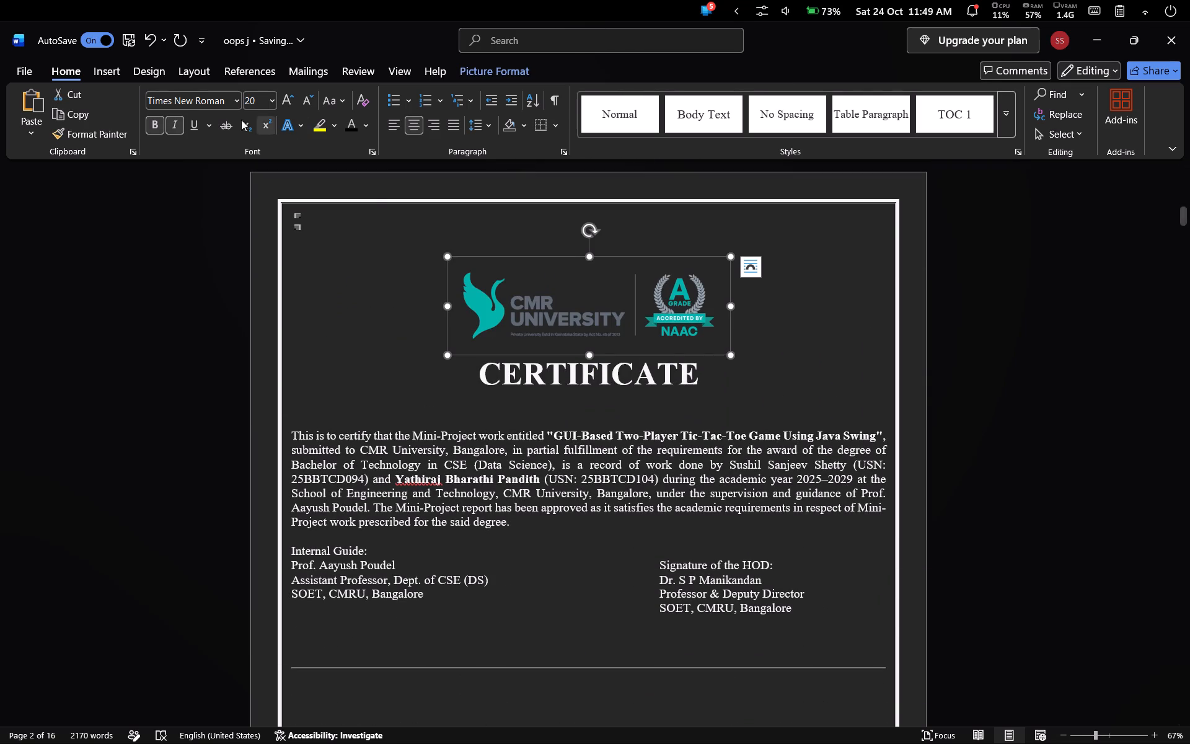
{"action": "left_click", "coordinate": [513, 381]}
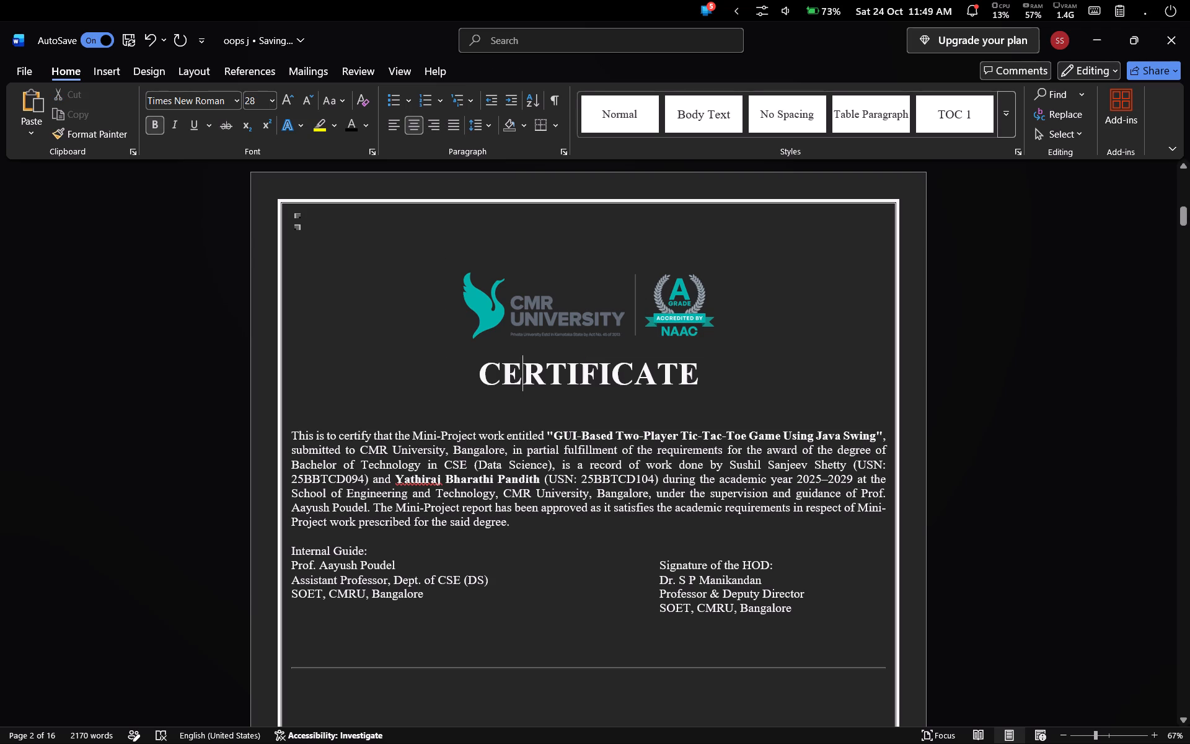
Copy the "SCHOOL OF ENGINEERING AND TECHNOLOGY" and "Department of CSE (Data Science)" lines from the Front Page document's certificate and paste them below the logo in oops j.
{"action": "left_click", "coordinate": [480, 371]}
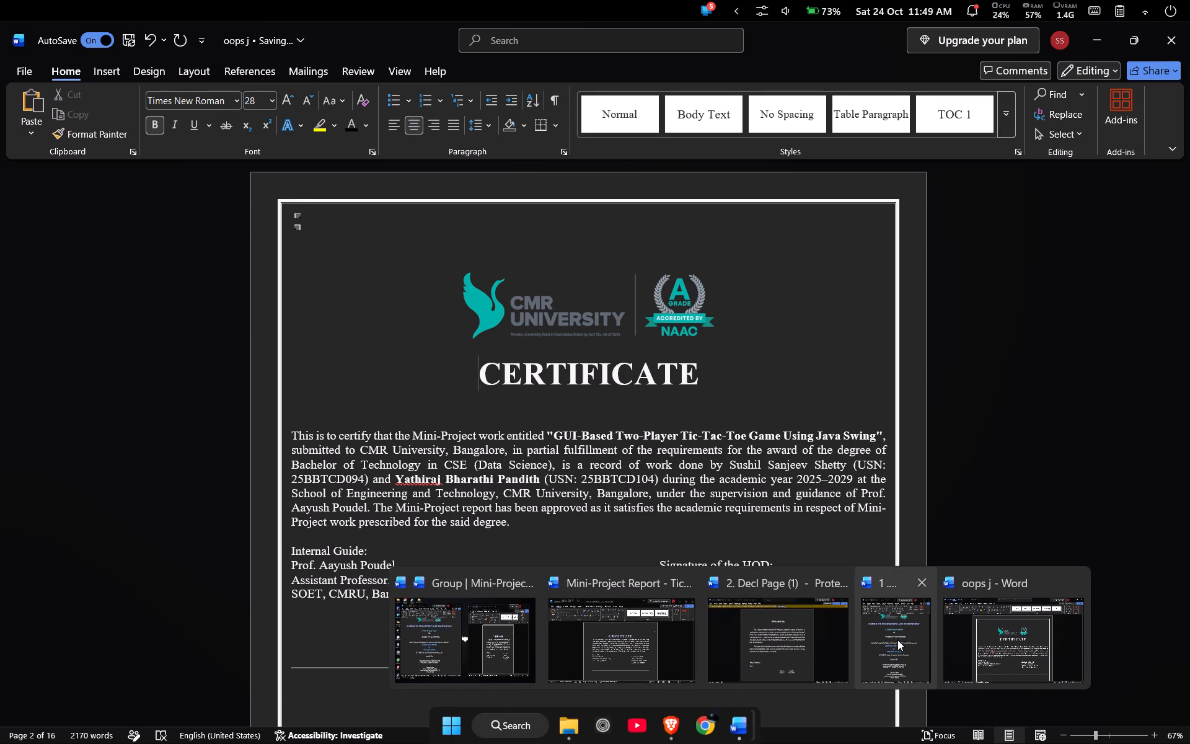
{"action": "left_click", "coordinate": [922, 642]}
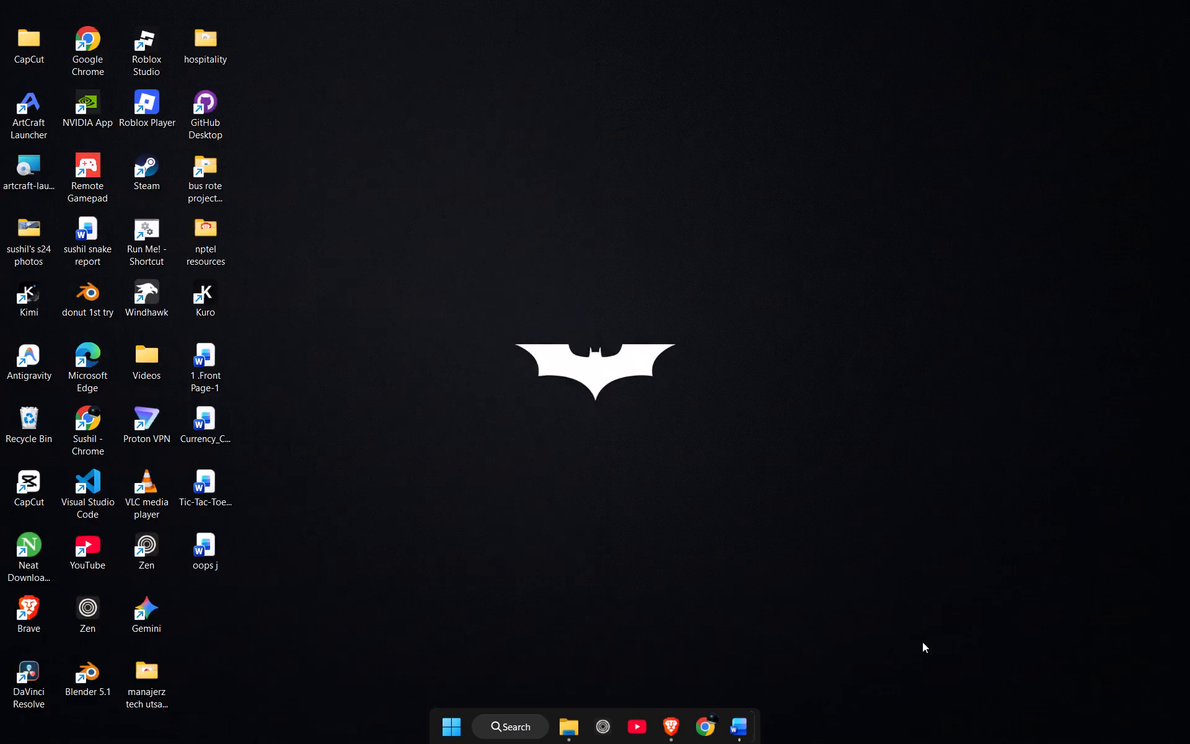
{"action": "scroll", "coordinate": [426, 516], "scroll_direction": "down", "scroll_amount": 4}
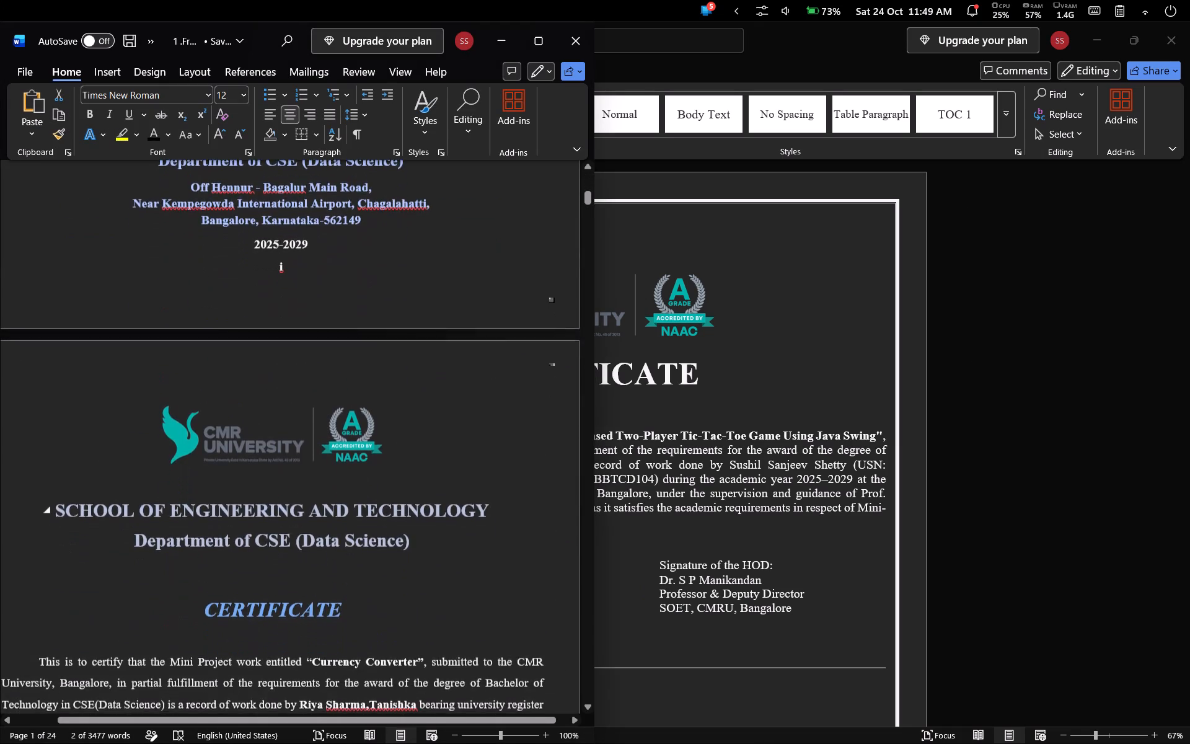
{"action": "scroll", "coordinate": [426, 516], "scroll_direction": "down", "scroll_amount": 1}
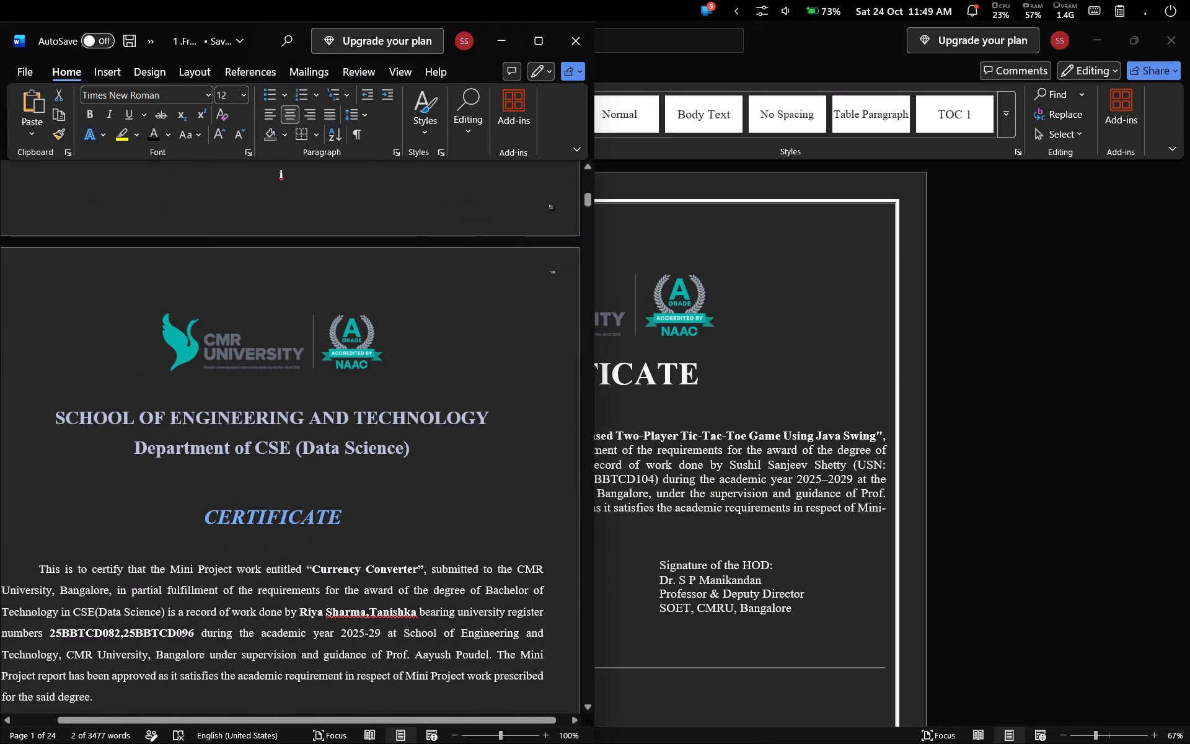
{"action": "left_click_drag", "start_coordinate": [43, 420], "coordinate": [346, 458]}
{"action": "key", "text": "ctrl+z"}
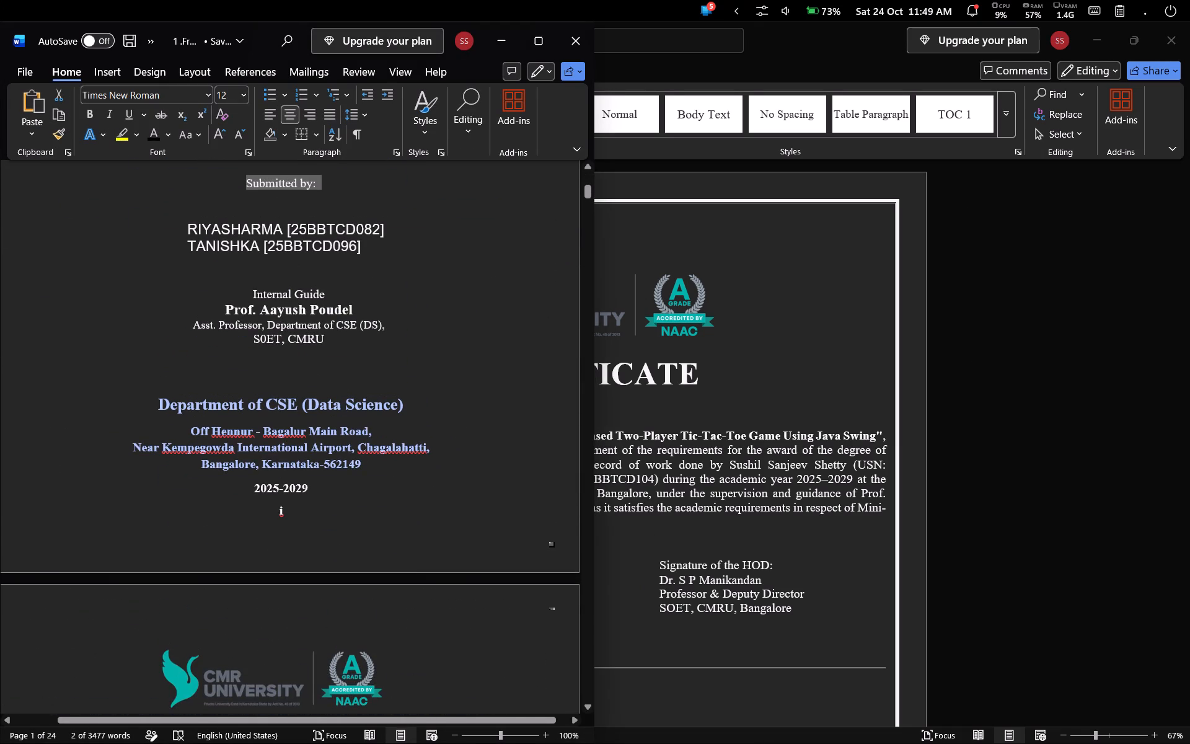
{"action": "scroll", "coordinate": [346, 458], "scroll_direction": "down", "scroll_amount": 3}
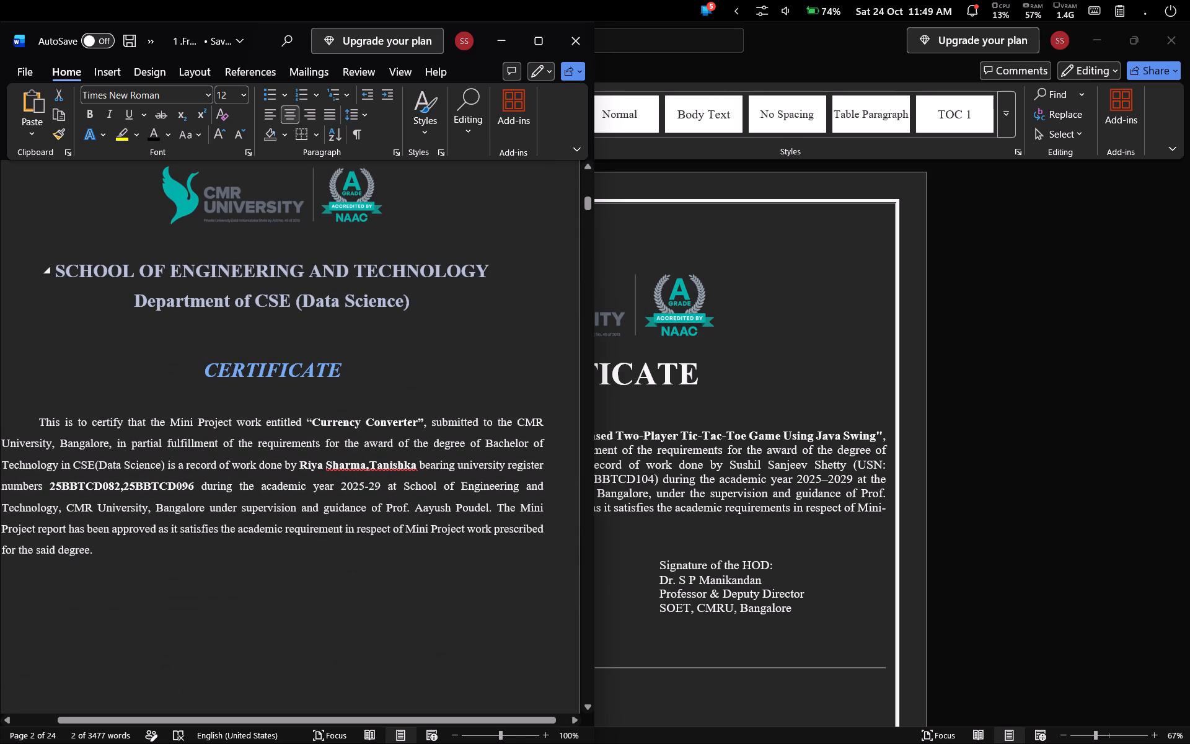
{"action": "left_click_drag", "start_coordinate": [53, 264], "coordinate": [428, 296]}
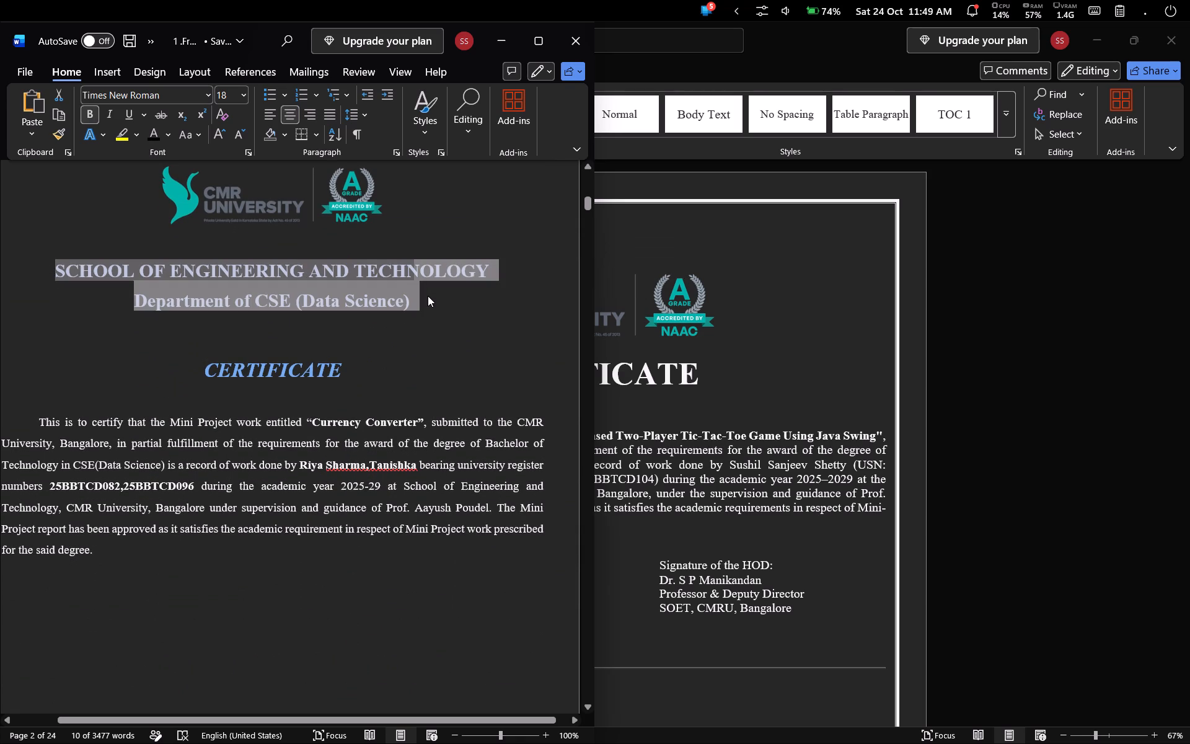
{"action": "key", "text": "ctrl+c"}
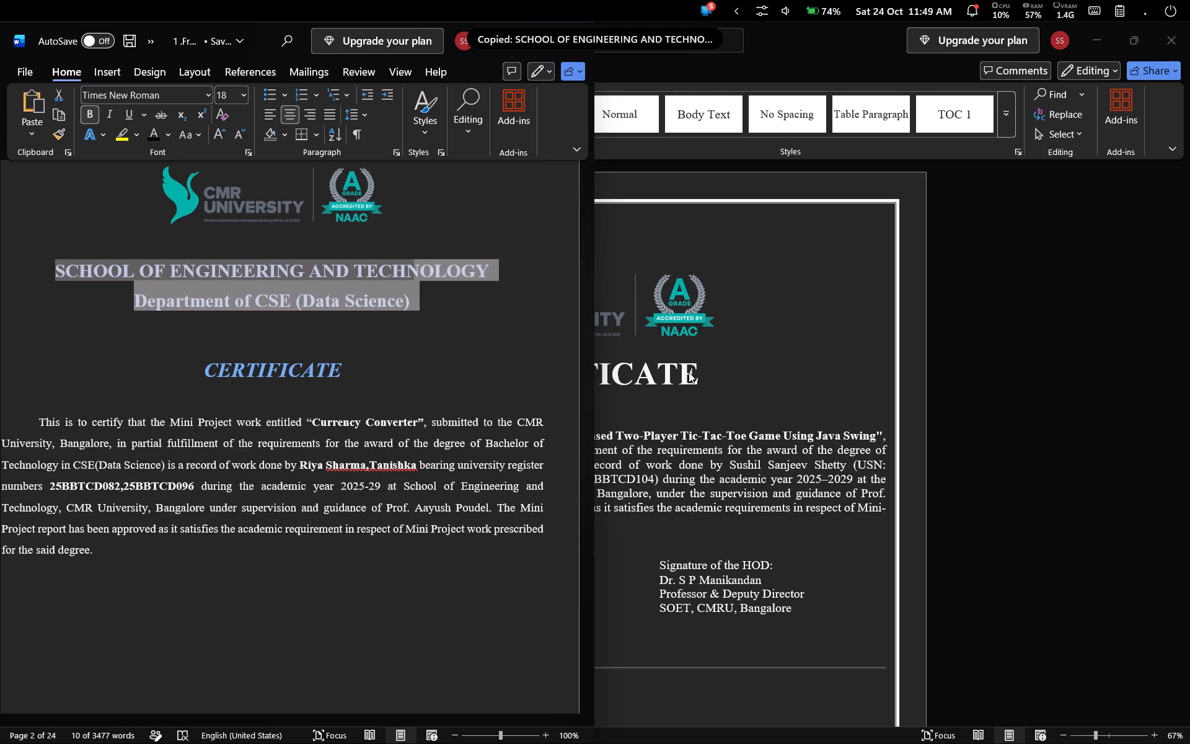
{"action": "left_click", "coordinate": [715, 340]}
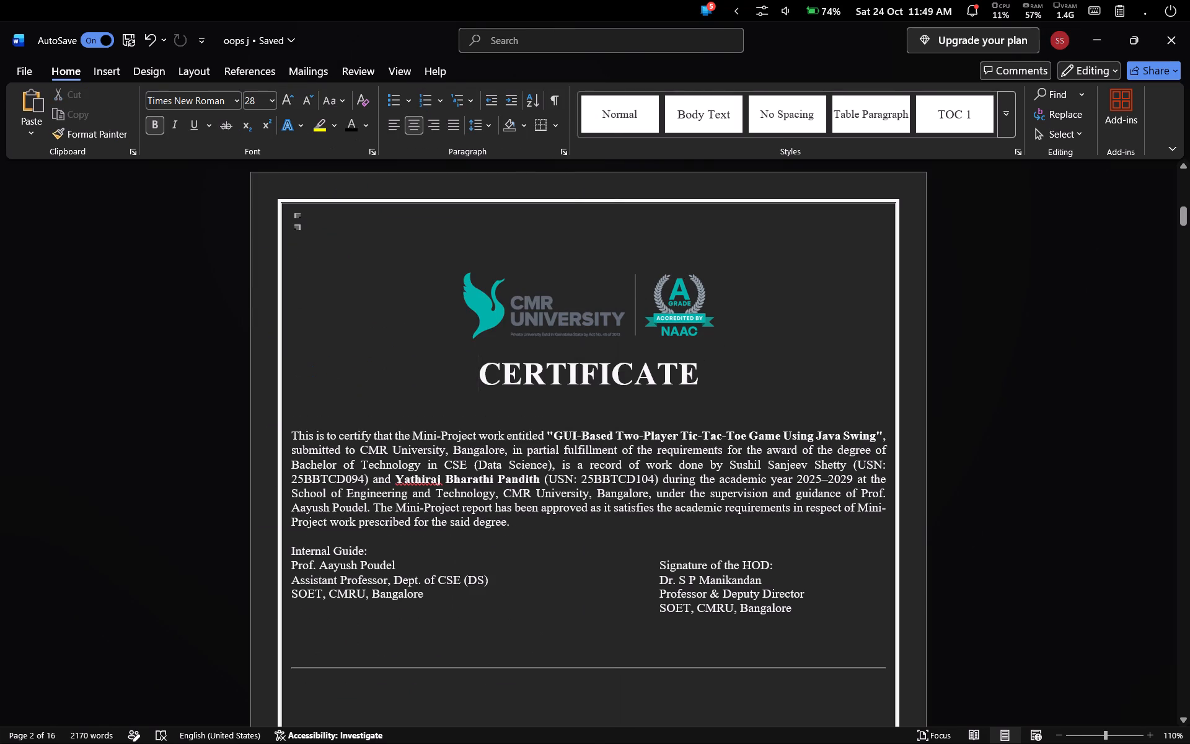
{"action": "left_click", "coordinate": [733, 325]}
{"action": "key", "text": "Return"}
{"action": "key", "text": "ctrl+v"}
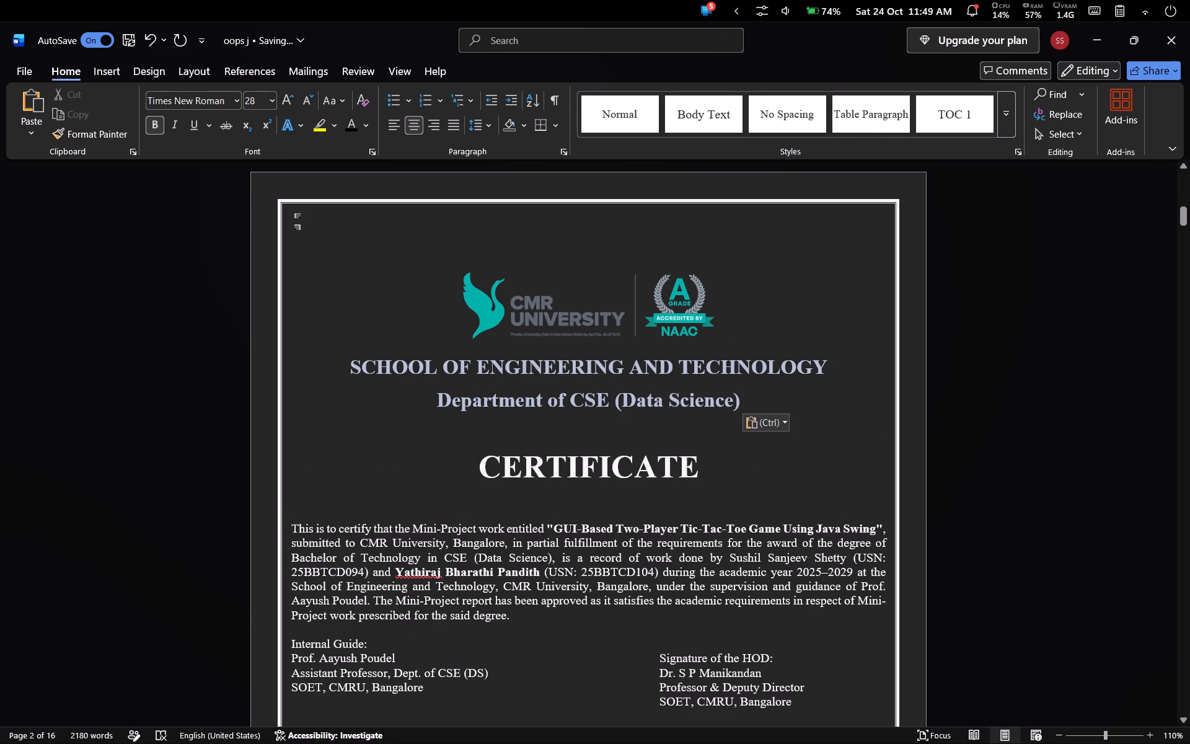
Check the page layout from the end of the cover page through the certificate page to the following page.
{"action": "scroll", "coordinate": [635, 495], "scroll_direction": "down", "scroll_amount": 1}
{"action": "scroll", "coordinate": [635, 495], "scroll_direction": "up", "scroll_amount": 5}
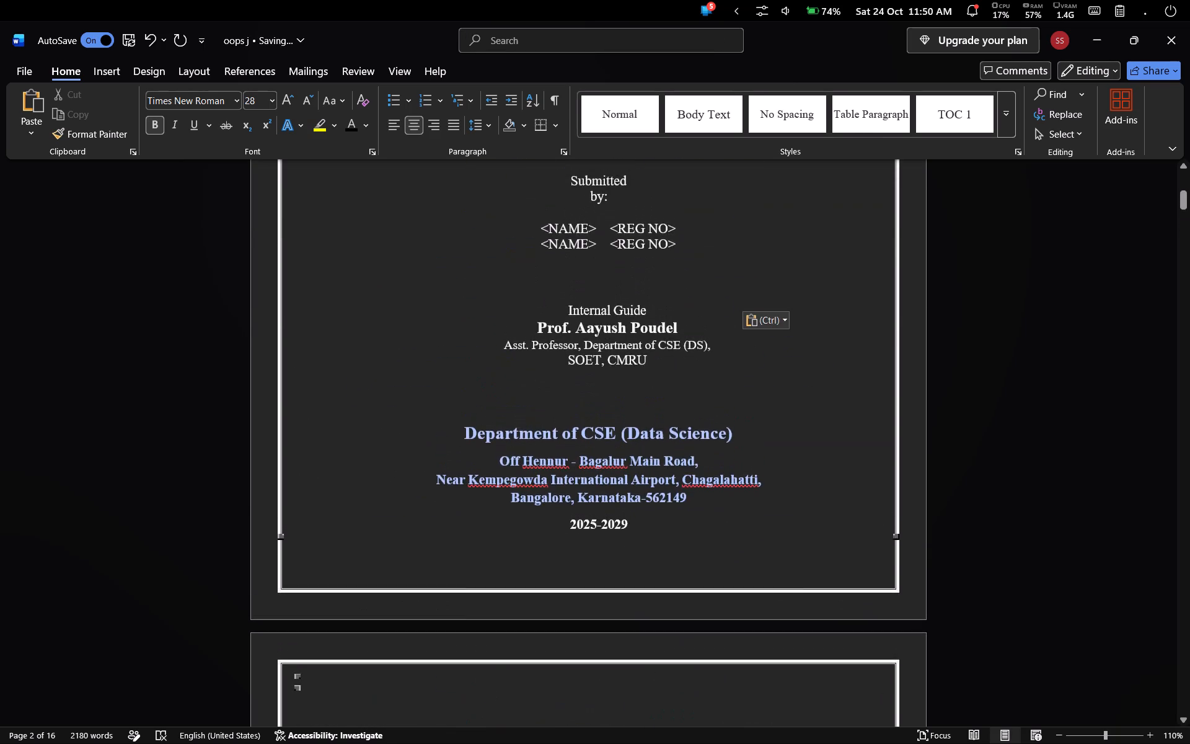
{"action": "scroll", "coordinate": [635, 495], "scroll_direction": "down", "scroll_amount": 3}
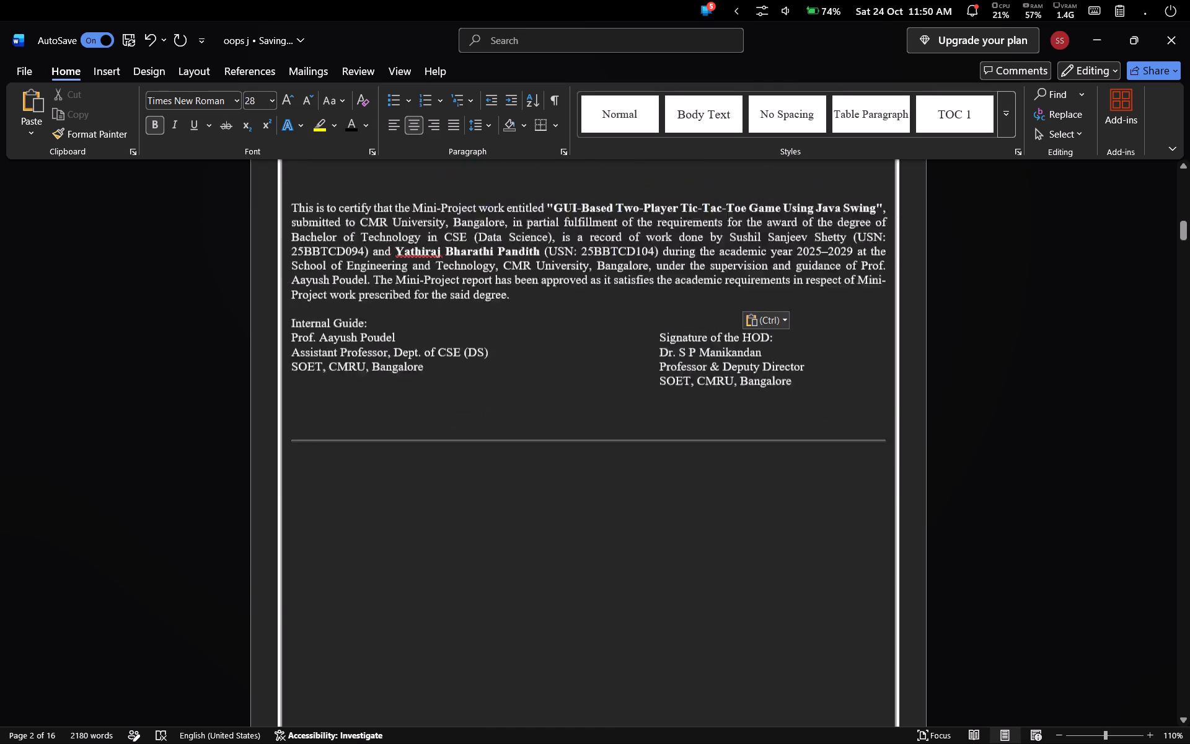
{"action": "scroll", "coordinate": [635, 495], "scroll_direction": "down", "scroll_amount": 2}
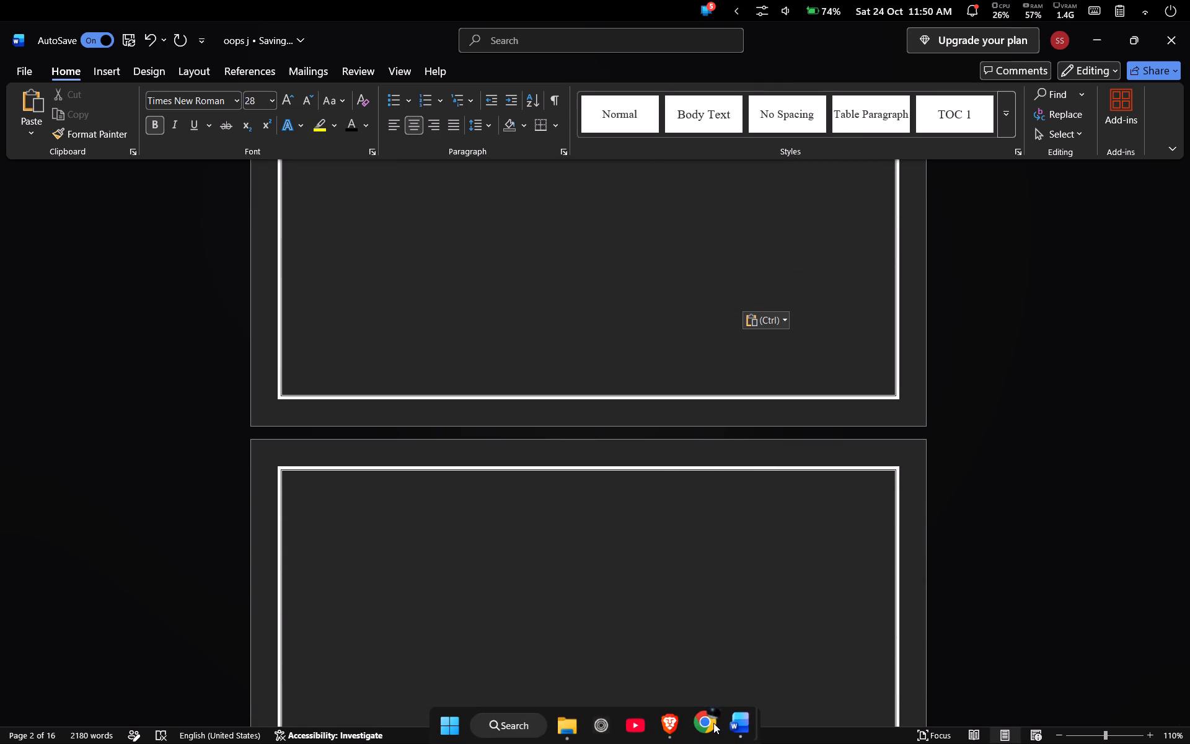
Check the DECLARATION page in the Front Page document and return to the oops j report.
{"action": "left_click", "coordinate": [886, 619]}
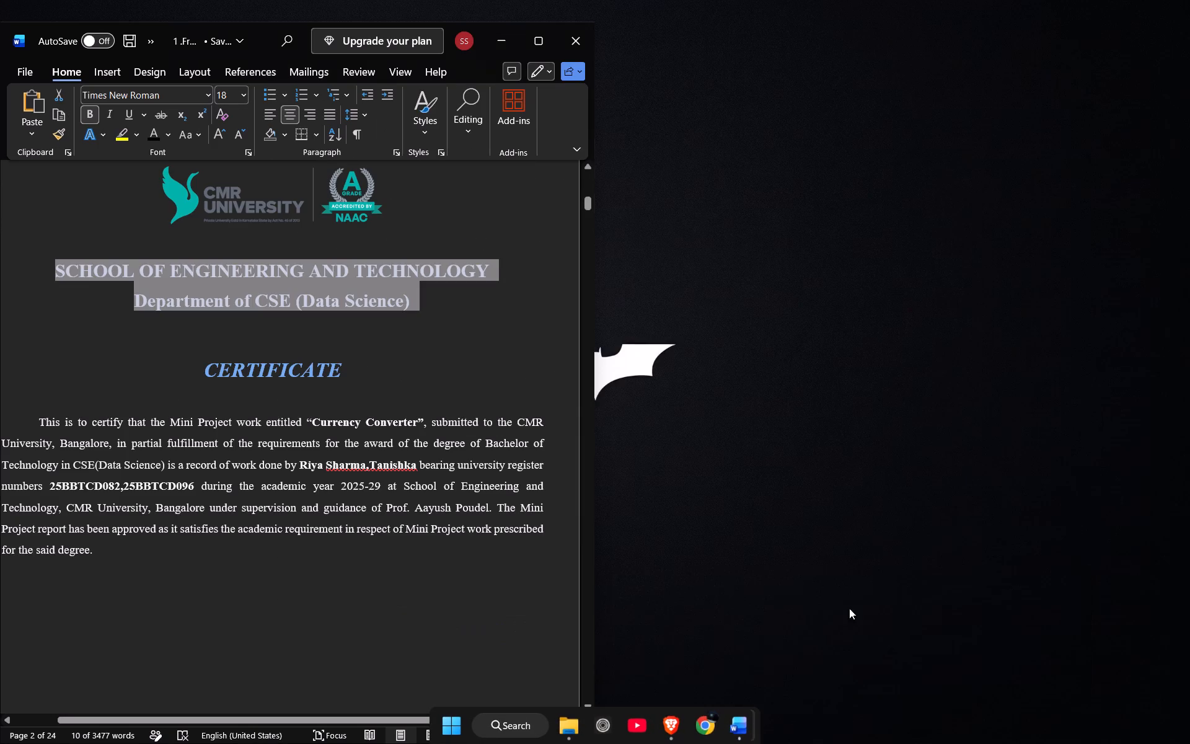
{"action": "scroll", "coordinate": [358, 568], "scroll_direction": "down", "scroll_amount": 7}
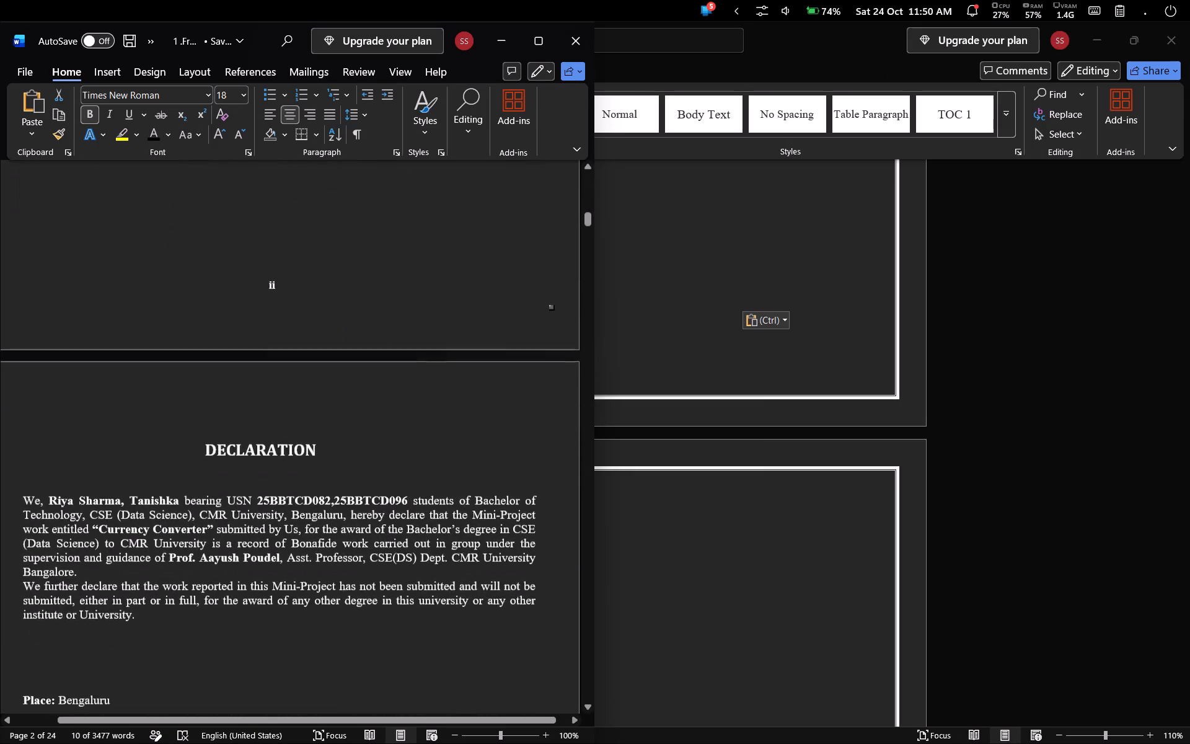
{"action": "scroll", "coordinate": [358, 568], "scroll_direction": "down", "scroll_amount": 2}
{"action": "scroll", "coordinate": [405, 494], "scroll_direction": "up", "scroll_amount": 2}
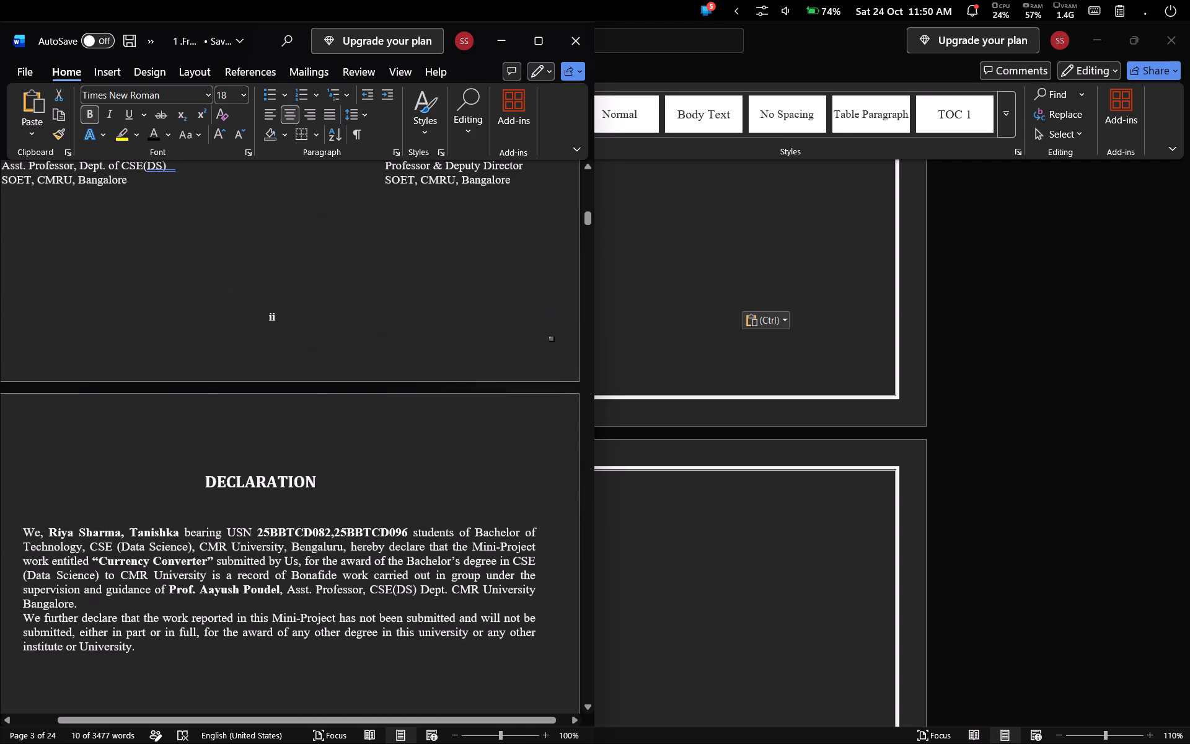
{"action": "left_click", "coordinate": [311, 488]}
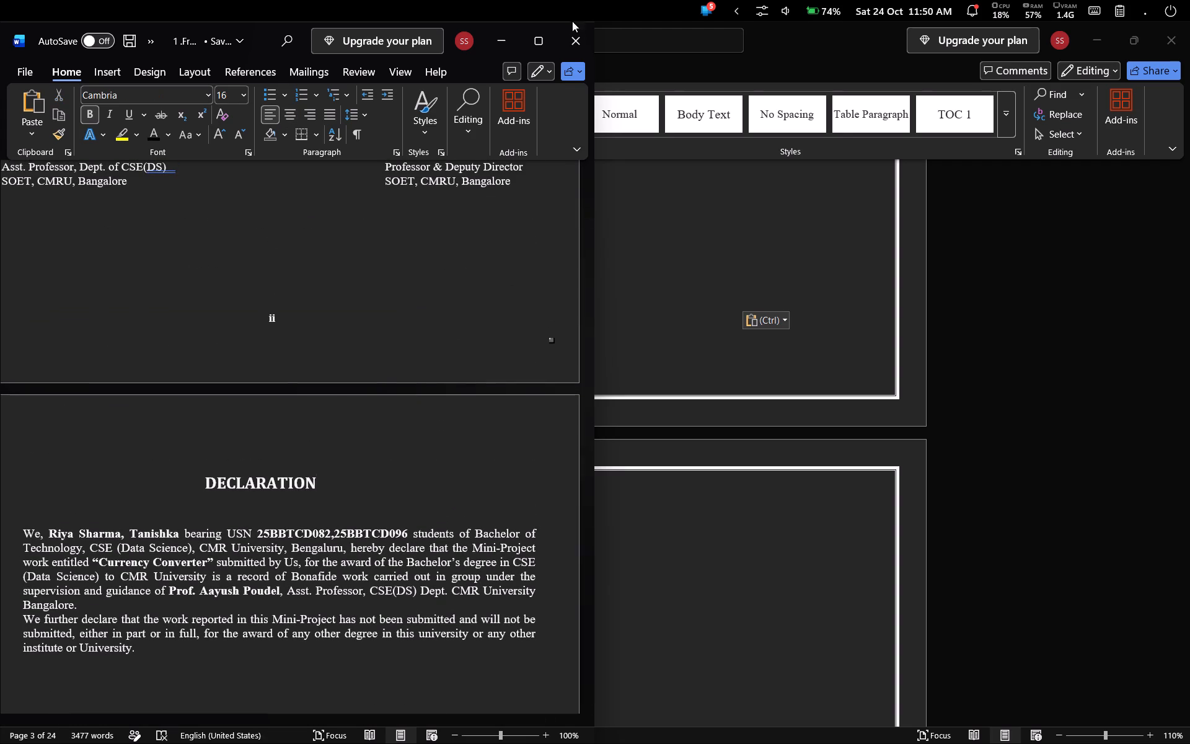
{"action": "left_click", "coordinate": [508, 37]}
Remove the blank lines above the DECLARATION heading so it sits near the top of its page.
{"action": "scroll", "coordinate": [646, 498], "scroll_direction": "down", "scroll_amount": 1}
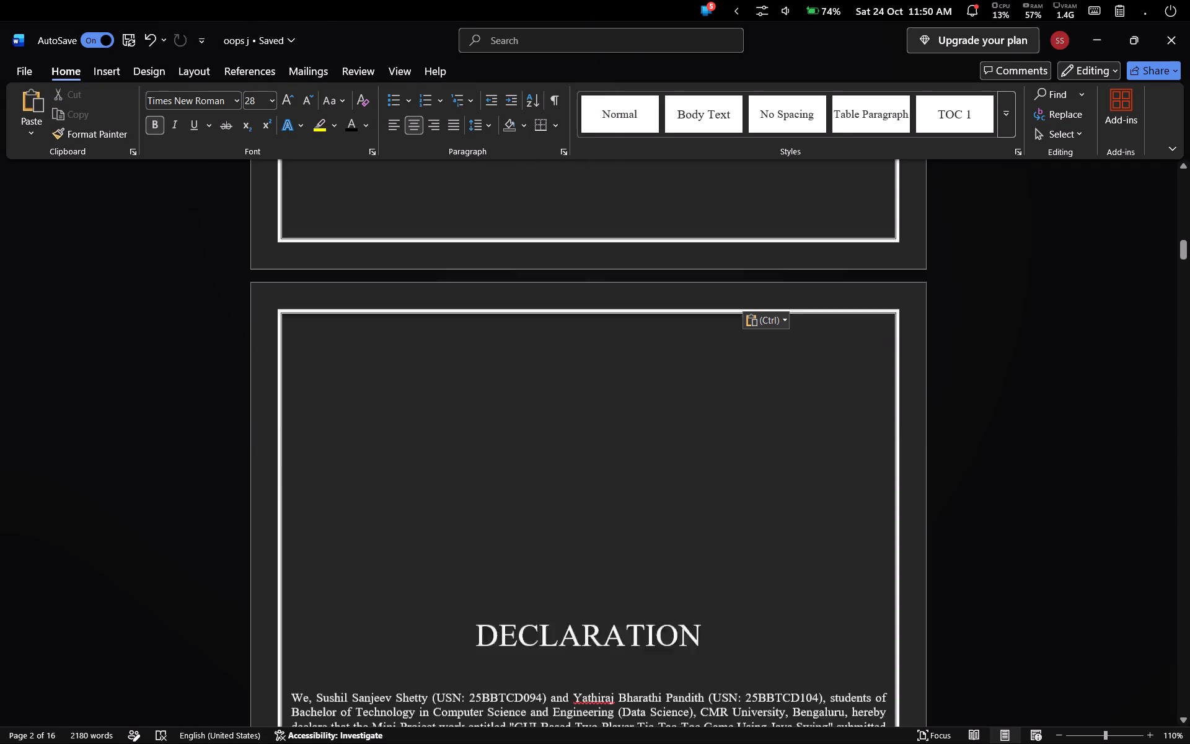
{"action": "scroll", "coordinate": [646, 498], "scroll_direction": "down", "scroll_amount": 1}
{"action": "left_click", "coordinate": [472, 505]}
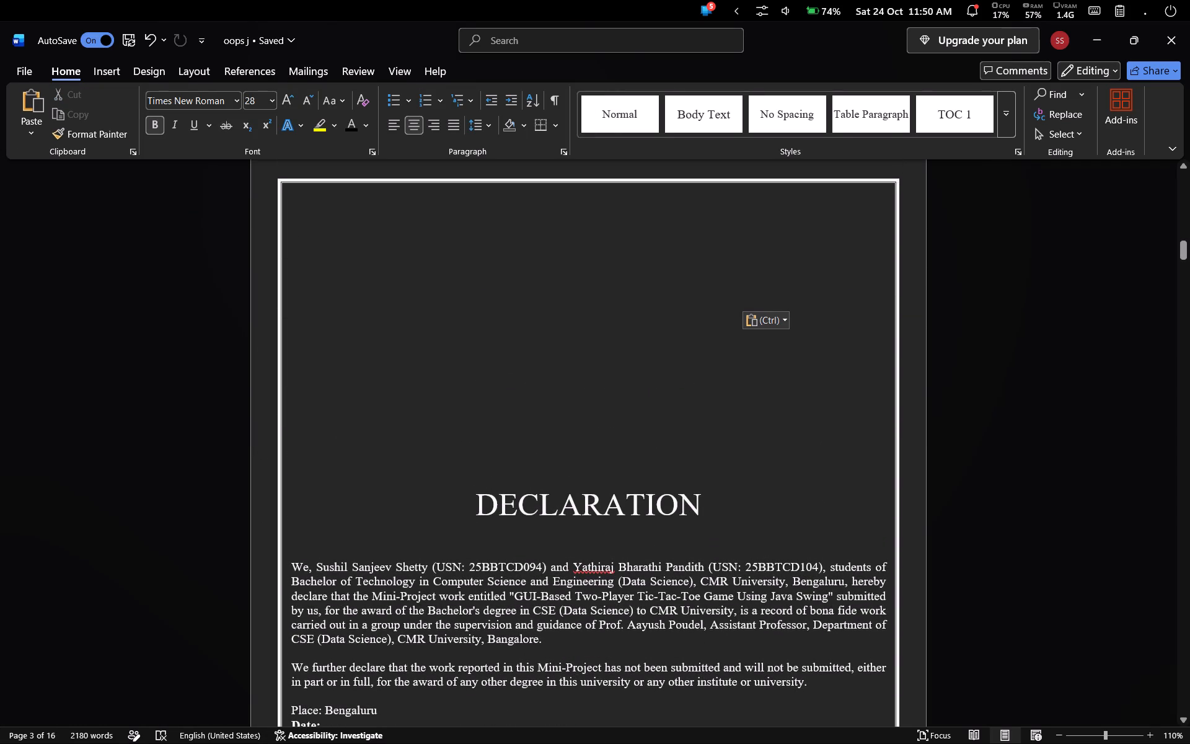
{"action": "key", "text": "BackSpace"}
{"action": "key", "text": "BackSpace"}
{"action": "key", "text": "BackSpace"}
{"action": "key", "text": "BackSpace"}
{"action": "key", "text": "BackSpace"}
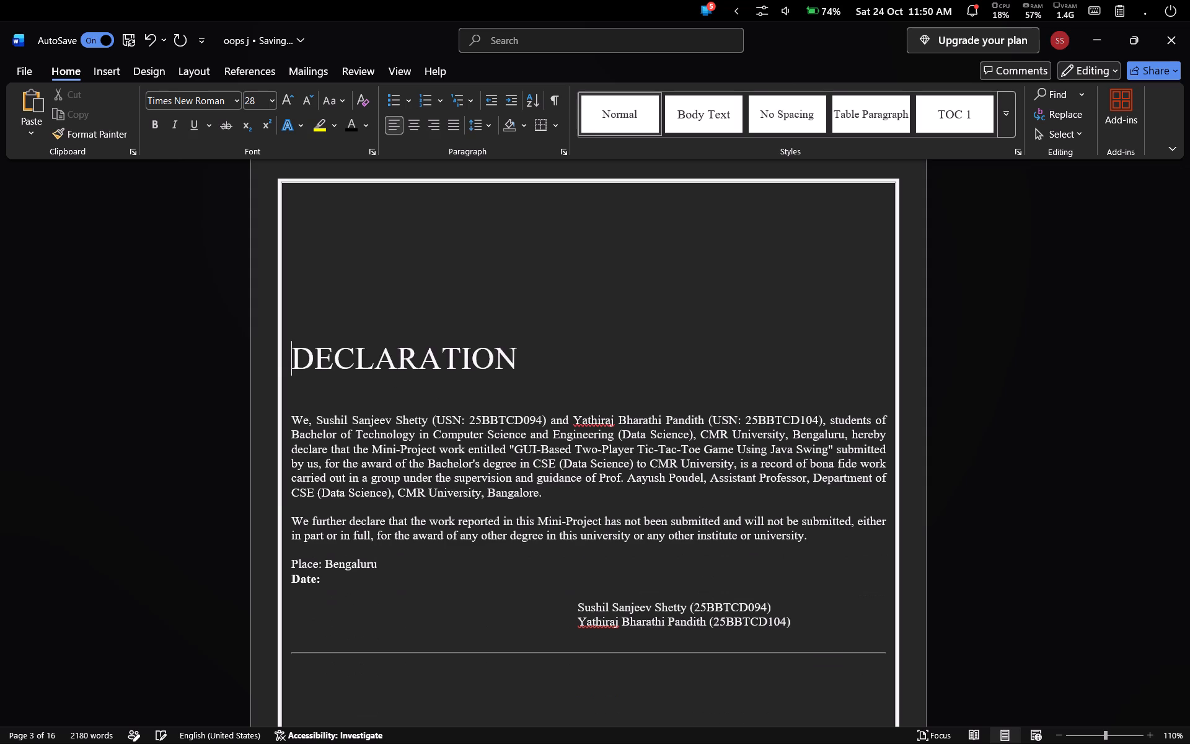
{"action": "key", "text": "BackSpace"}
{"action": "key", "text": "BackSpace"}
{"action": "key", "text": "BackSpace"}
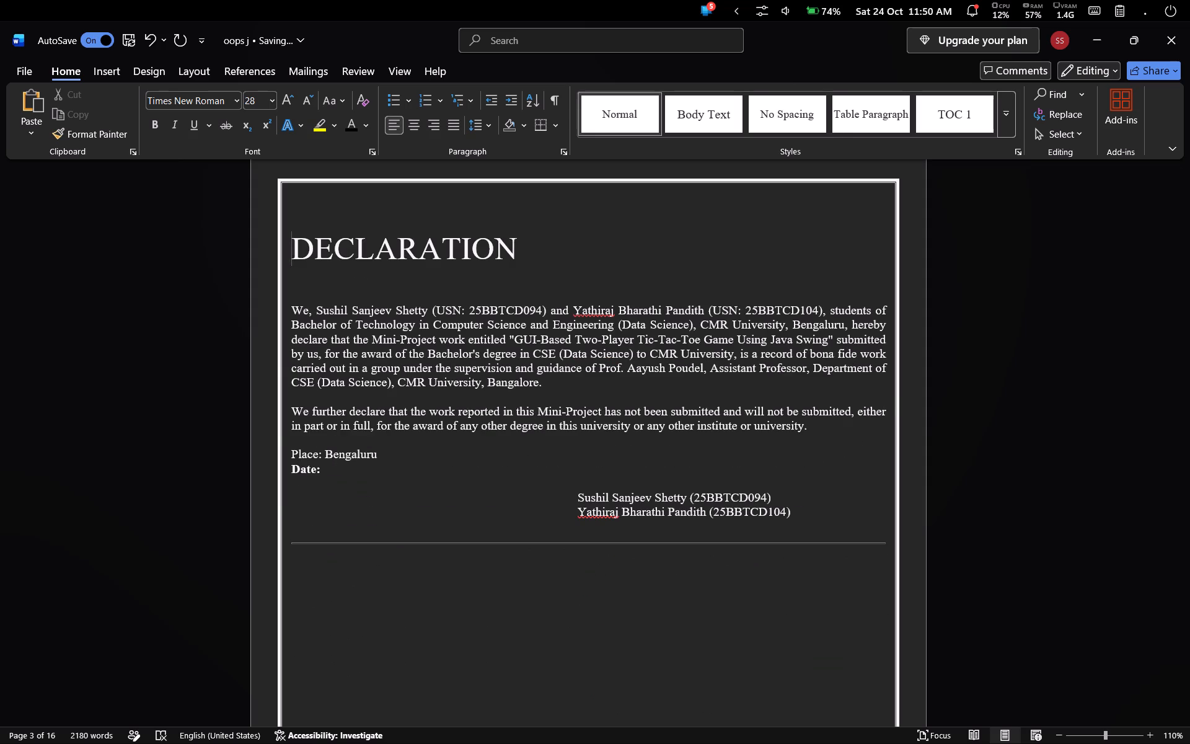
Centre the DECLARATION heading.
{"action": "key", "text": "ctrl+shift+Right"}
{"action": "left_click", "coordinate": [410, 118]}
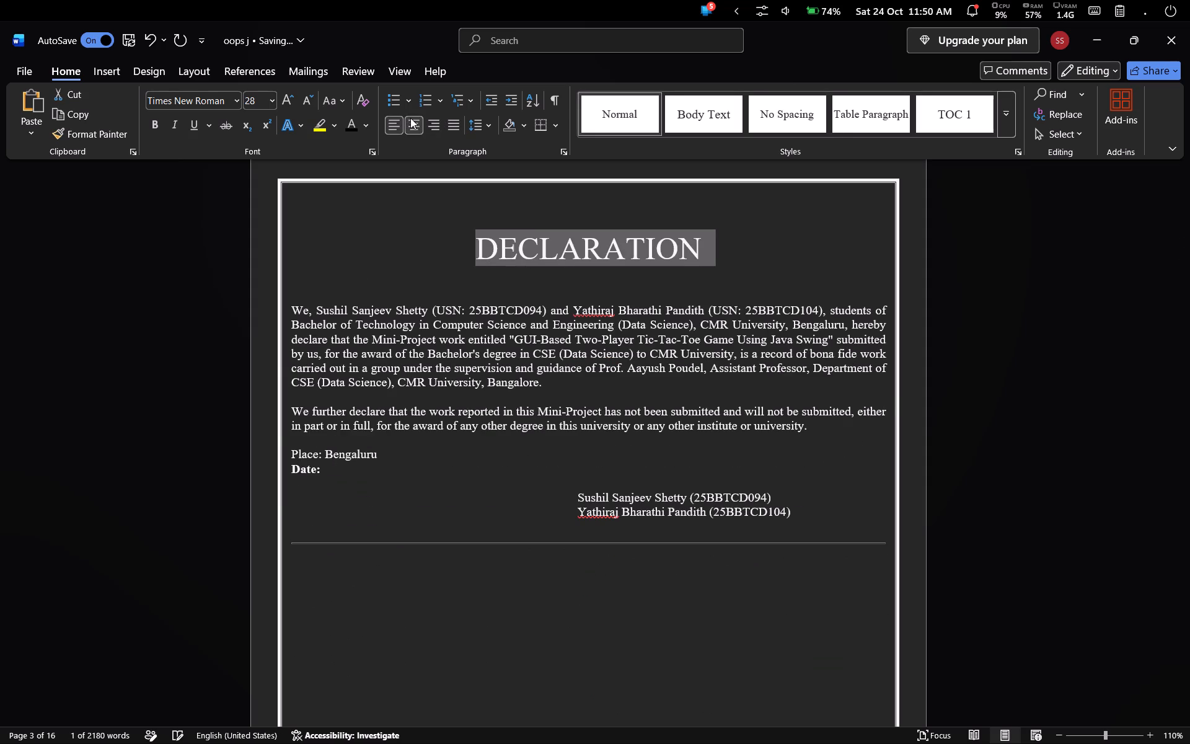
{"action": "left_click", "coordinate": [491, 376]}
Check the page layout from the declaration through the acknowledgement and table of contents to Chapter 1.
{"action": "scroll", "coordinate": [491, 376], "scroll_direction": "down", "scroll_amount": 6}
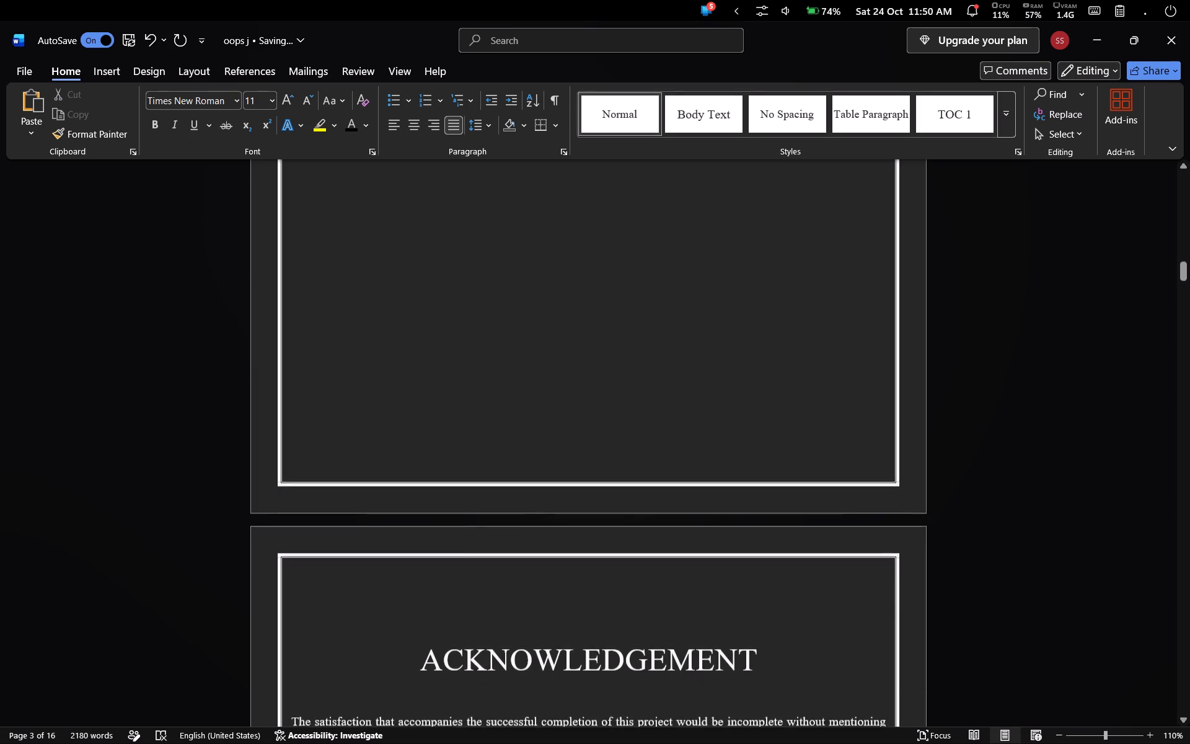
{"action": "scroll", "coordinate": [491, 376], "scroll_direction": "down", "scroll_amount": 9}
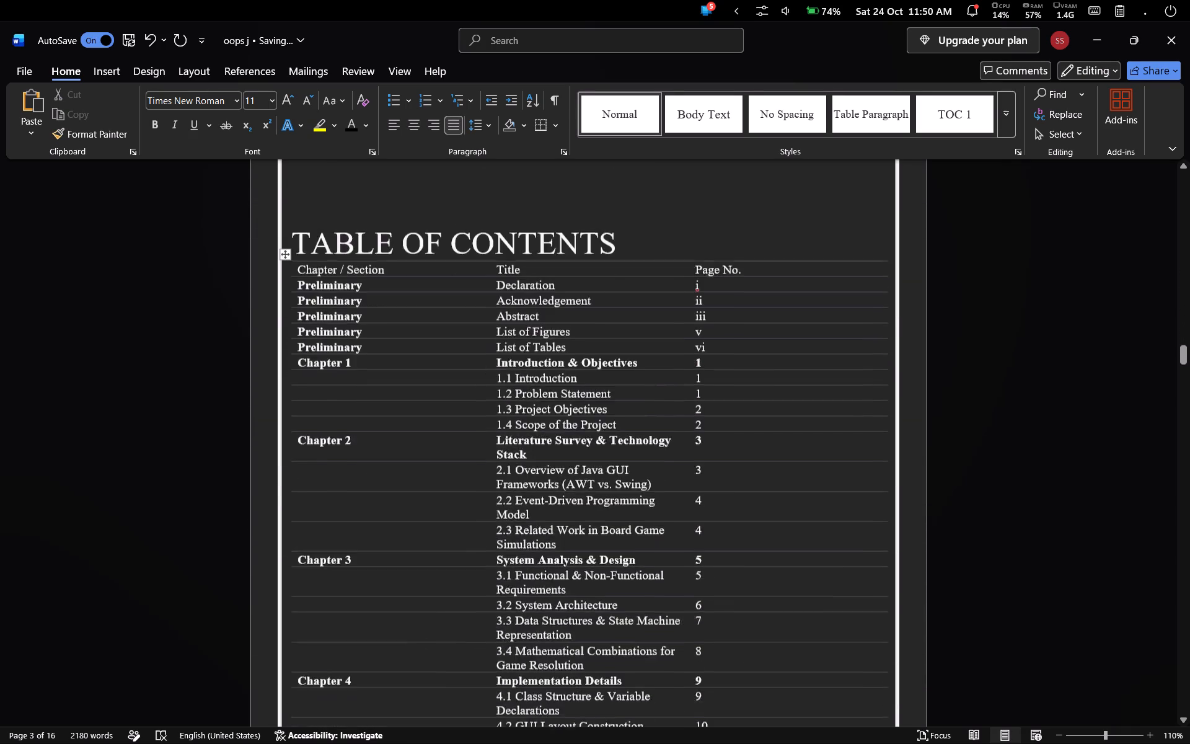
{"action": "scroll", "coordinate": [491, 376], "scroll_direction": "down", "scroll_amount": 2}
{"action": "scroll", "coordinate": [491, 376], "scroll_direction": "up", "scroll_amount": 1}
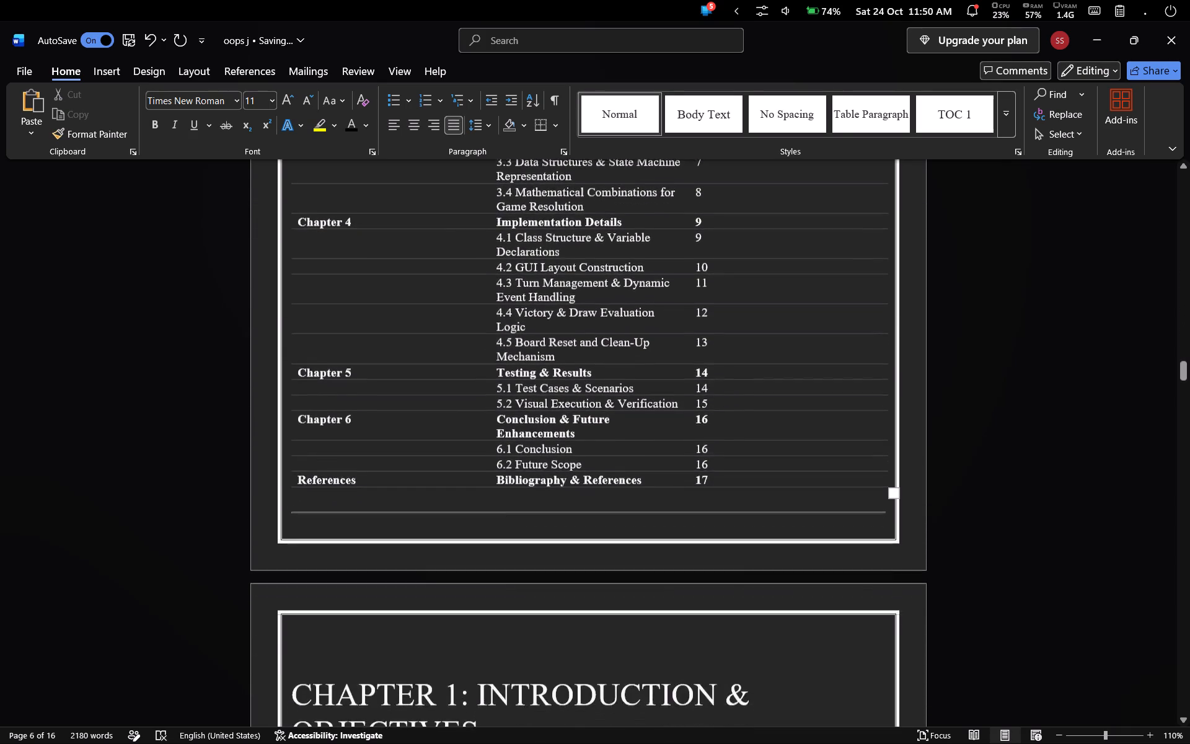
{"action": "scroll", "coordinate": [491, 376], "scroll_direction": "up", "scroll_amount": 2}
{"action": "scroll", "coordinate": [491, 376], "scroll_direction": "down", "scroll_amount": 1}
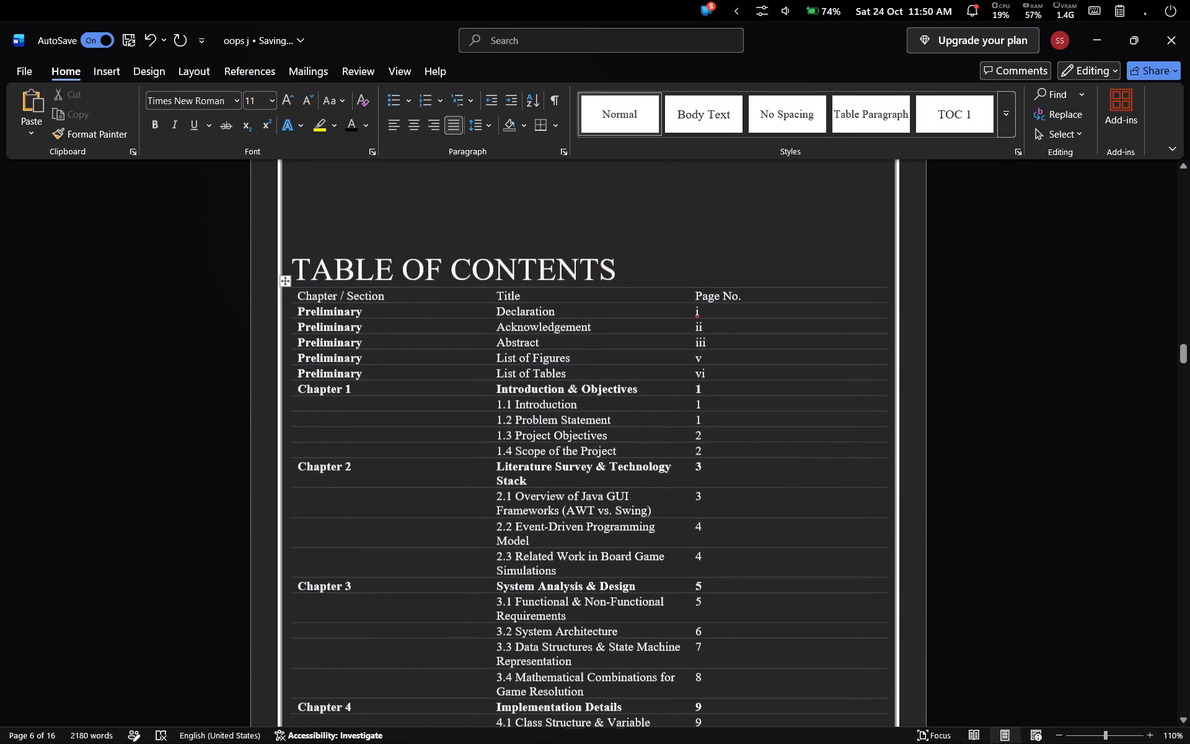
{"action": "scroll", "coordinate": [491, 376], "scroll_direction": "down", "scroll_amount": 2}
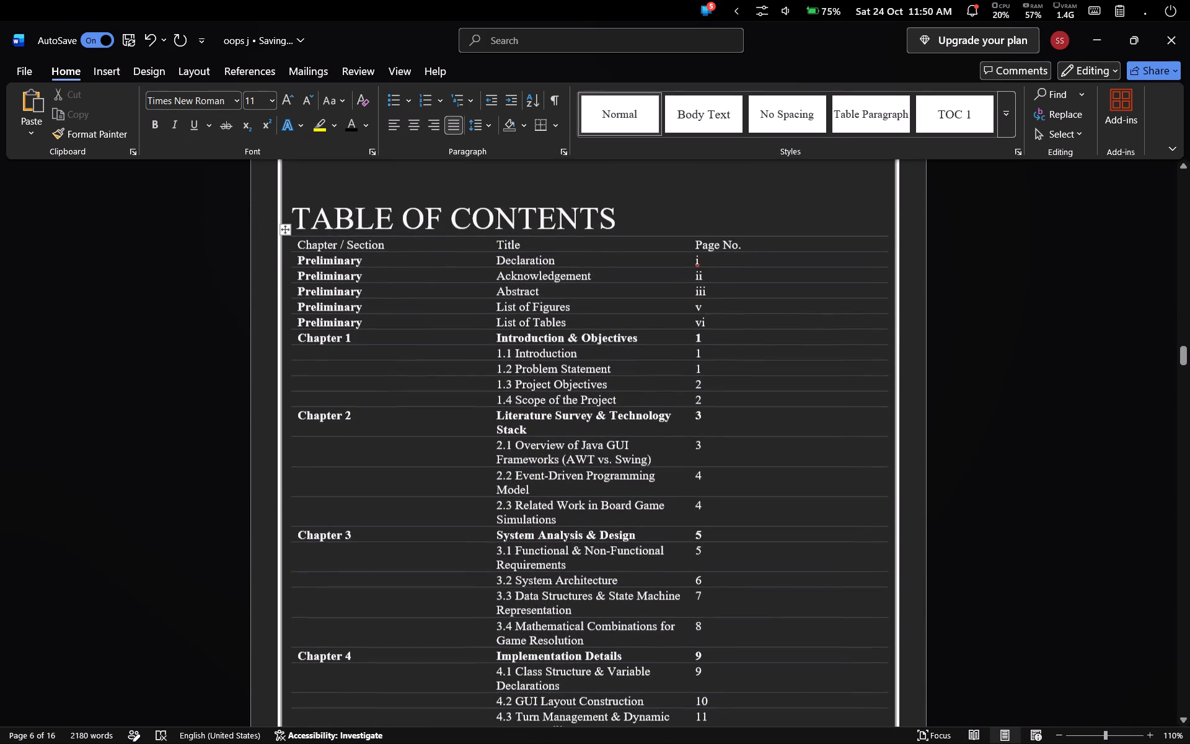
{"action": "scroll", "coordinate": [491, 376], "scroll_direction": "down", "scroll_amount": 2}
{"action": "scroll", "coordinate": [491, 376], "scroll_direction": "up", "scroll_amount": 1}
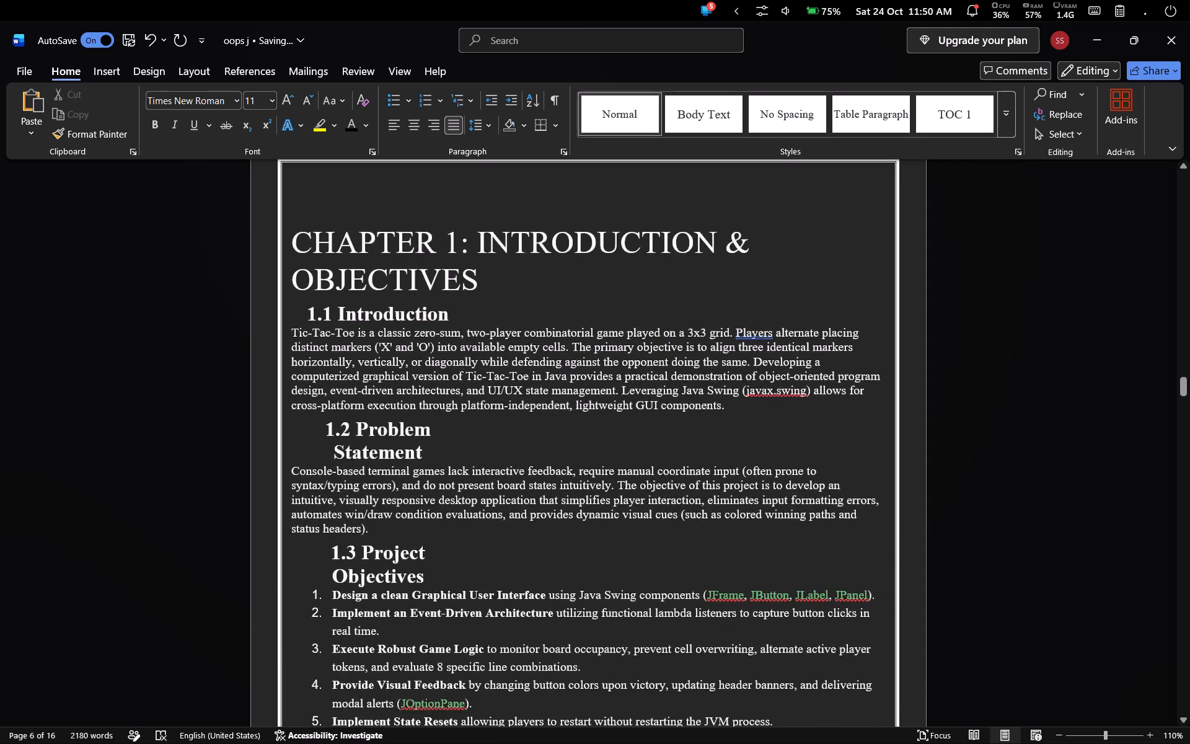
{"action": "scroll", "coordinate": [491, 376], "scroll_direction": "up", "scroll_amount": 2}
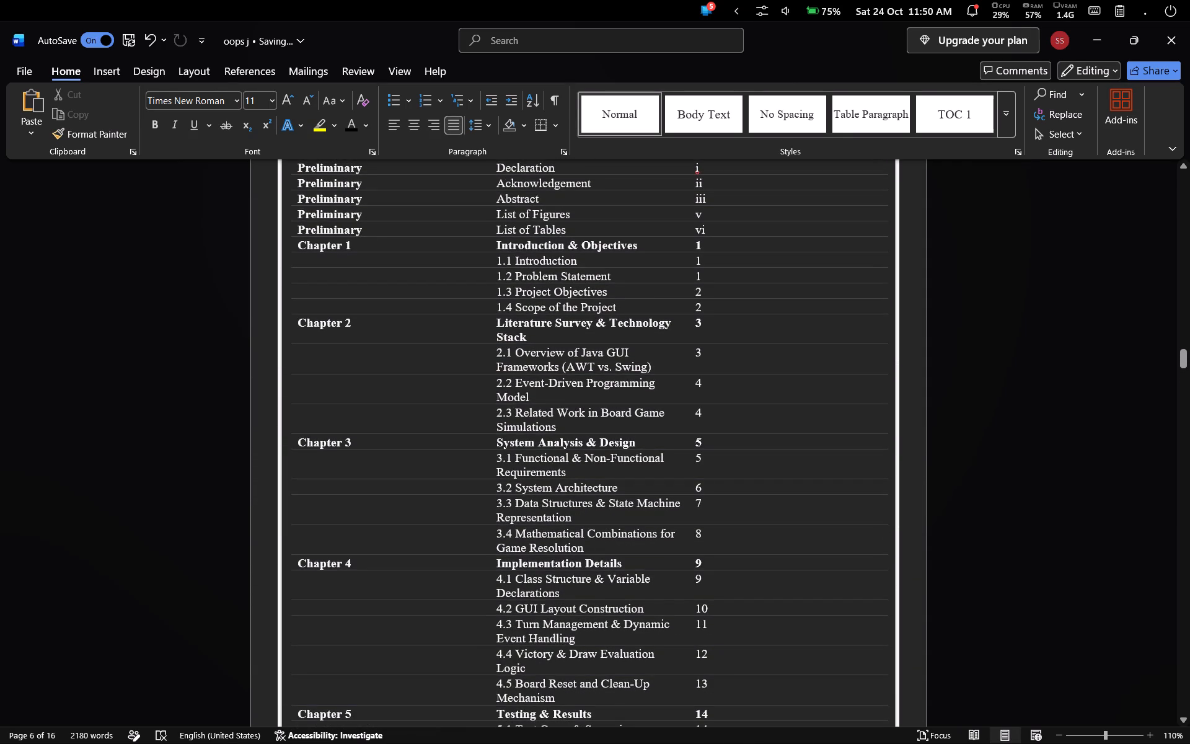
{"action": "scroll", "coordinate": [491, 376], "scroll_direction": "up", "scroll_amount": 7}
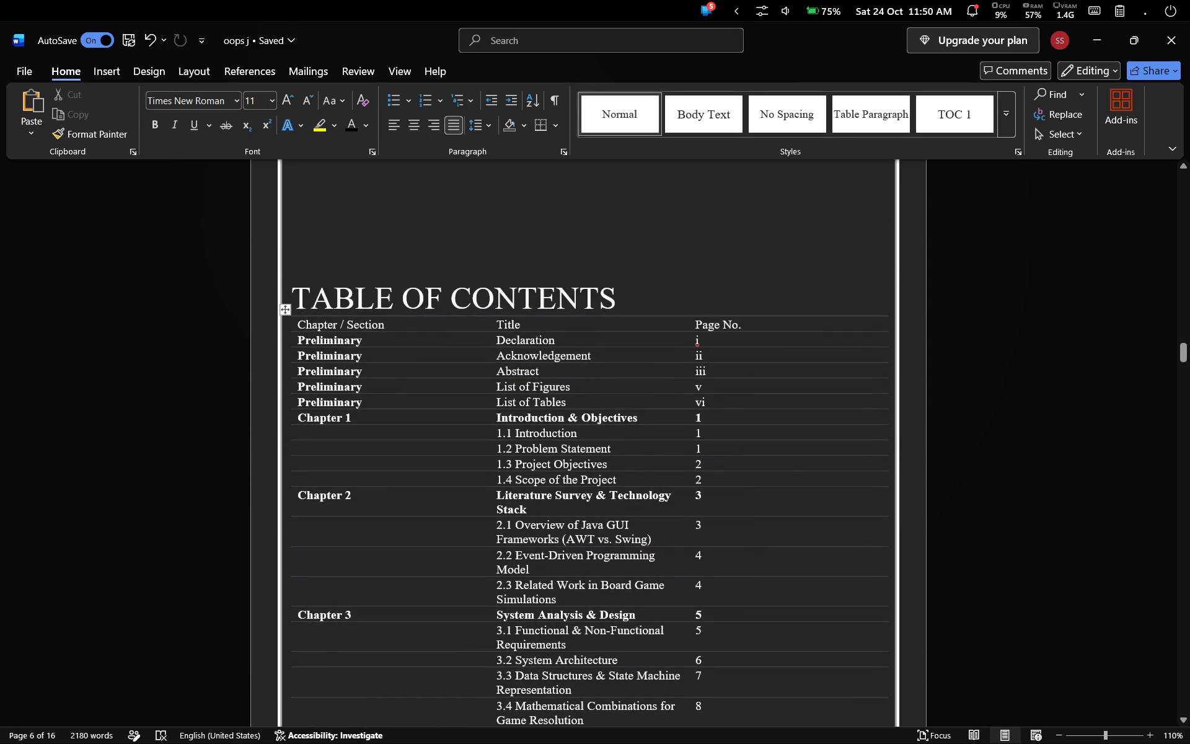
{"action": "scroll", "coordinate": [491, 376], "scroll_direction": "up", "scroll_amount": 12}
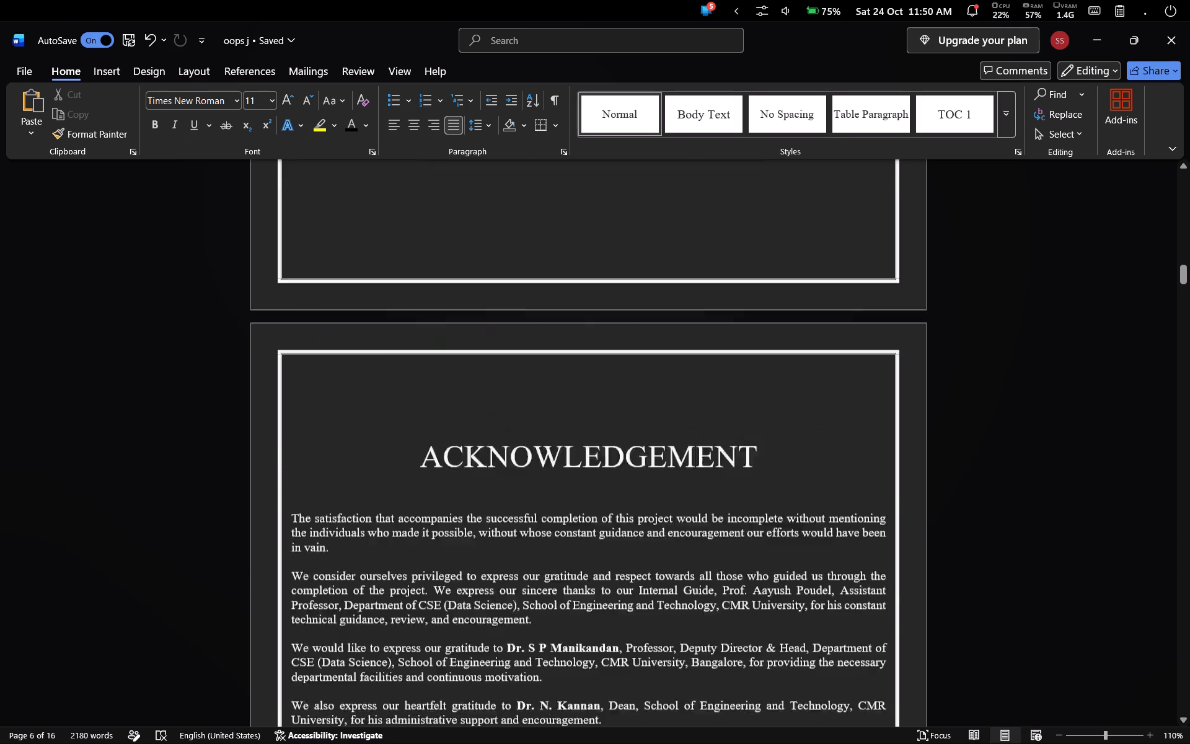
{"action": "scroll", "coordinate": [491, 376], "scroll_direction": "up", "scroll_amount": 13}
{"action": "scroll", "coordinate": [491, 376], "scroll_direction": "down", "scroll_amount": 20}
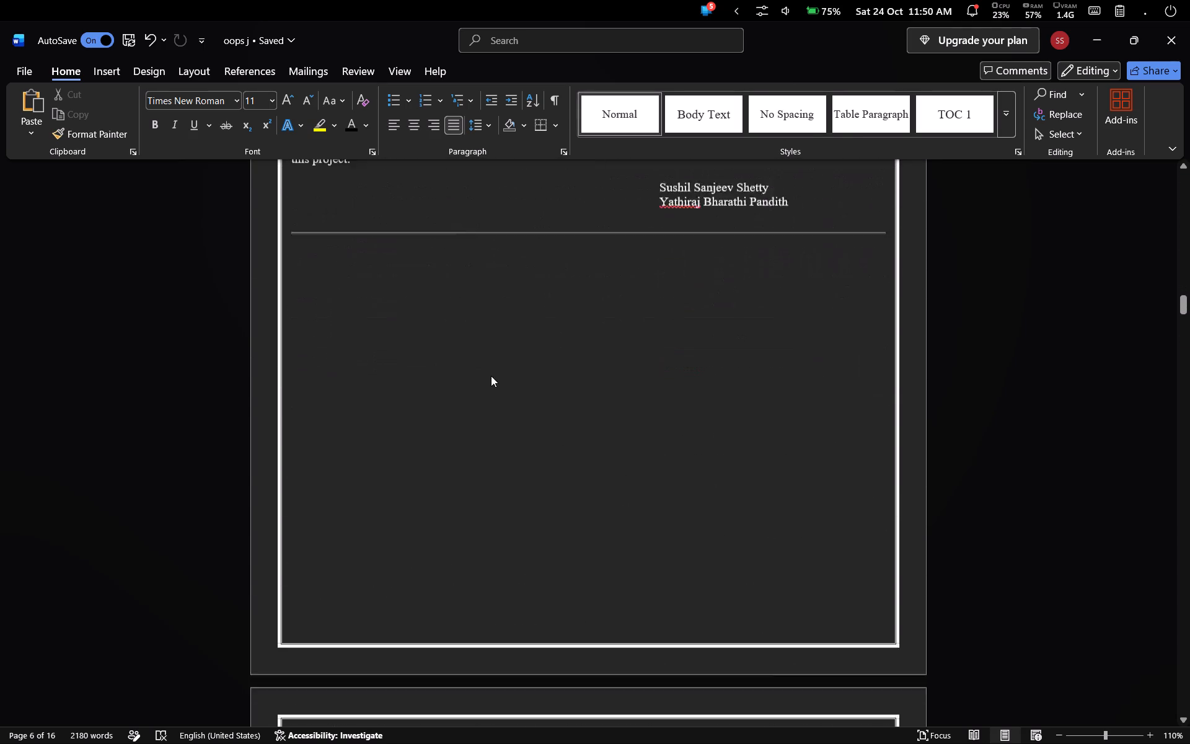
{"action": "scroll", "coordinate": [491, 376], "scroll_direction": "down", "scroll_amount": 4}
{"action": "scroll", "coordinate": [491, 376], "scroll_direction": "up", "scroll_amount": 5}
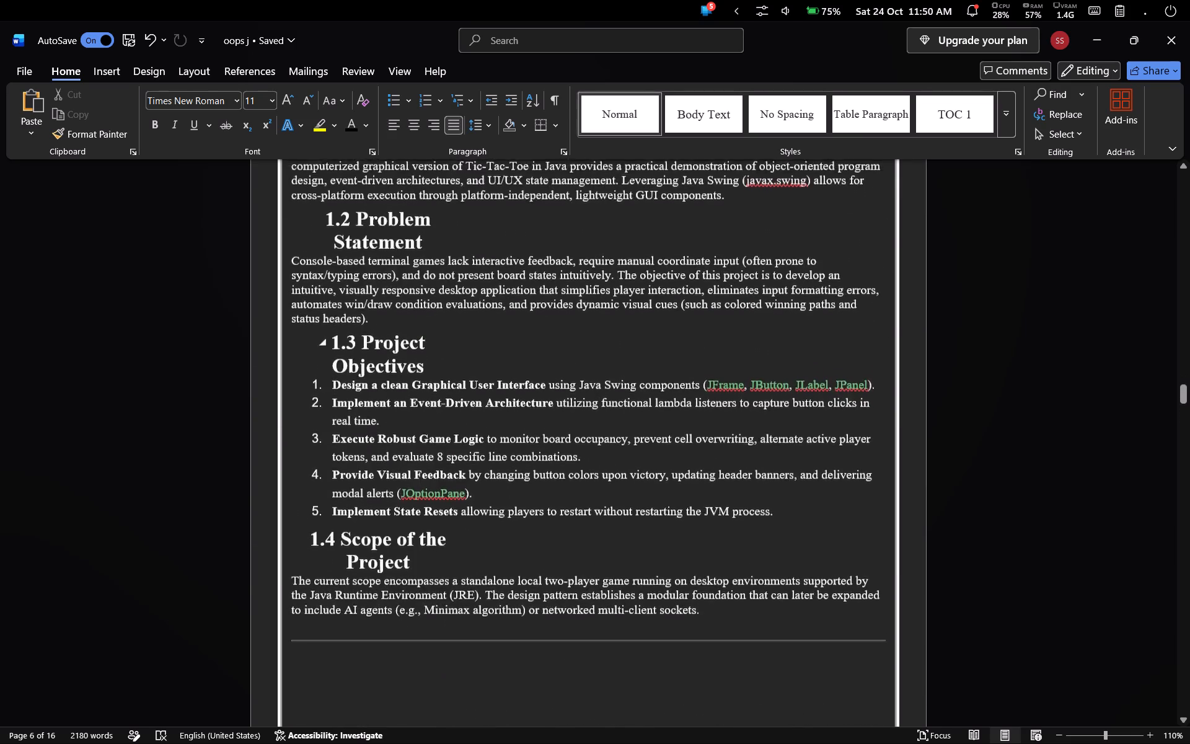
{"action": "scroll", "coordinate": [491, 376], "scroll_direction": "up", "scroll_amount": 8}
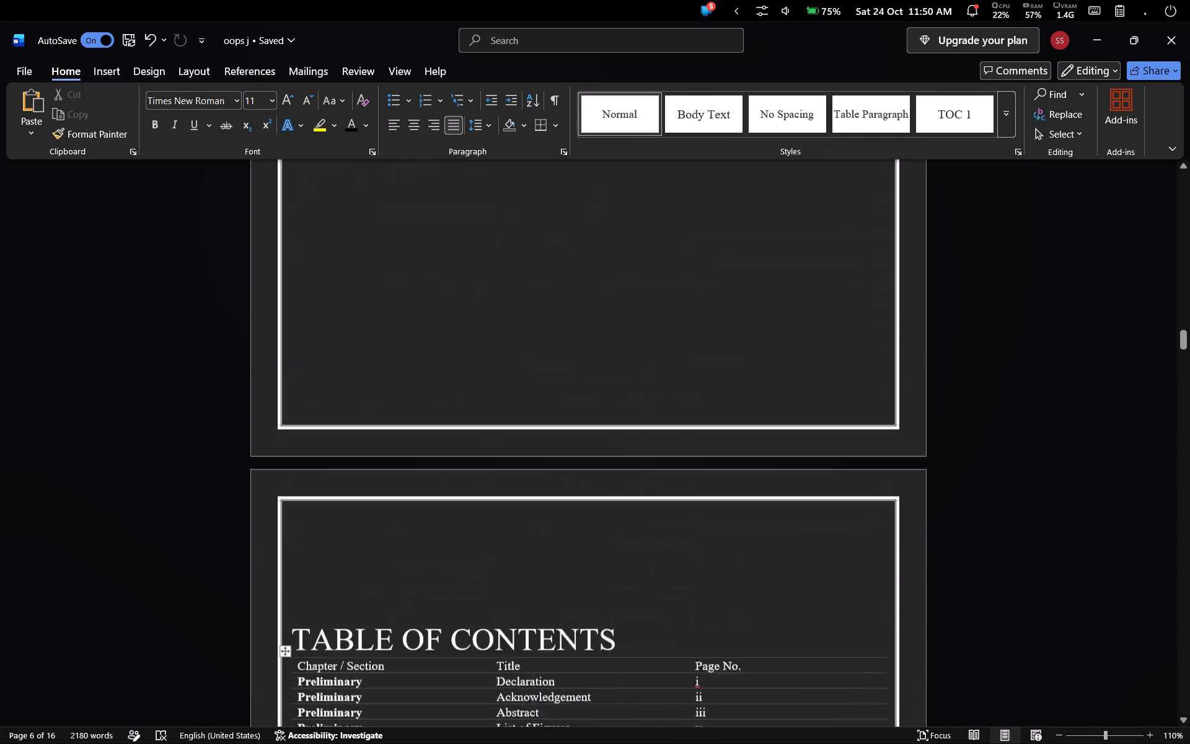
{"action": "scroll", "coordinate": [491, 376], "scroll_direction": "up", "scroll_amount": 1}
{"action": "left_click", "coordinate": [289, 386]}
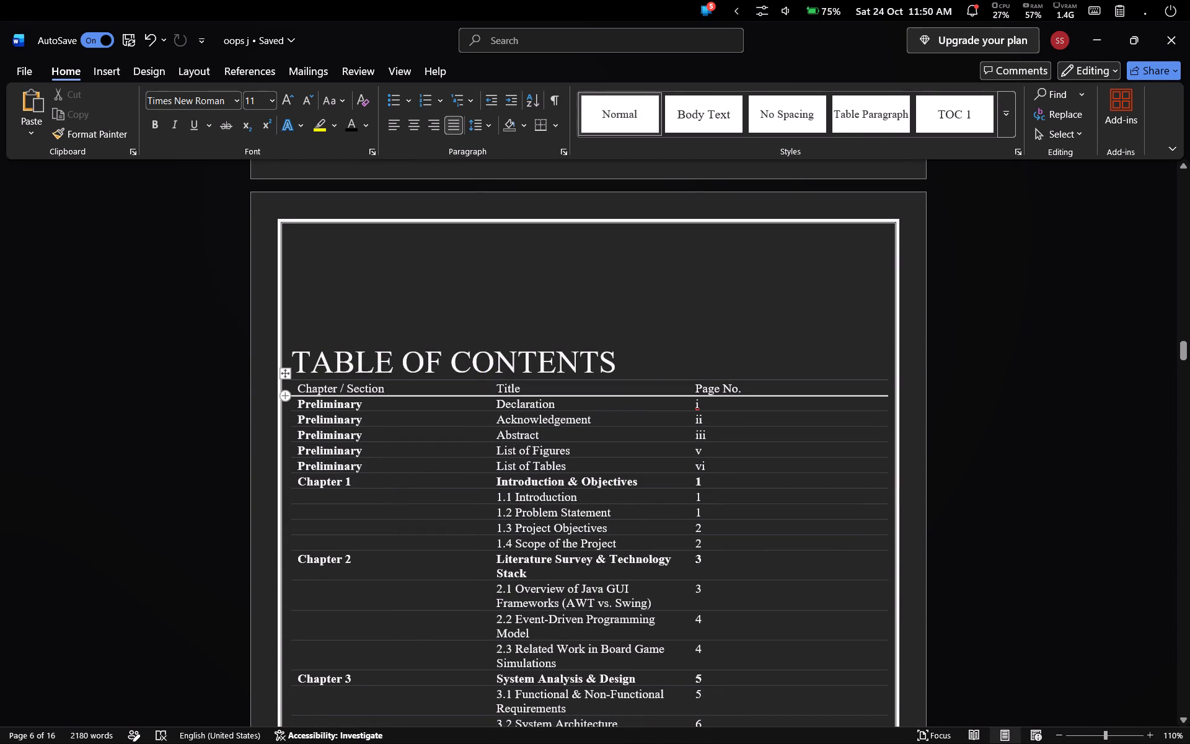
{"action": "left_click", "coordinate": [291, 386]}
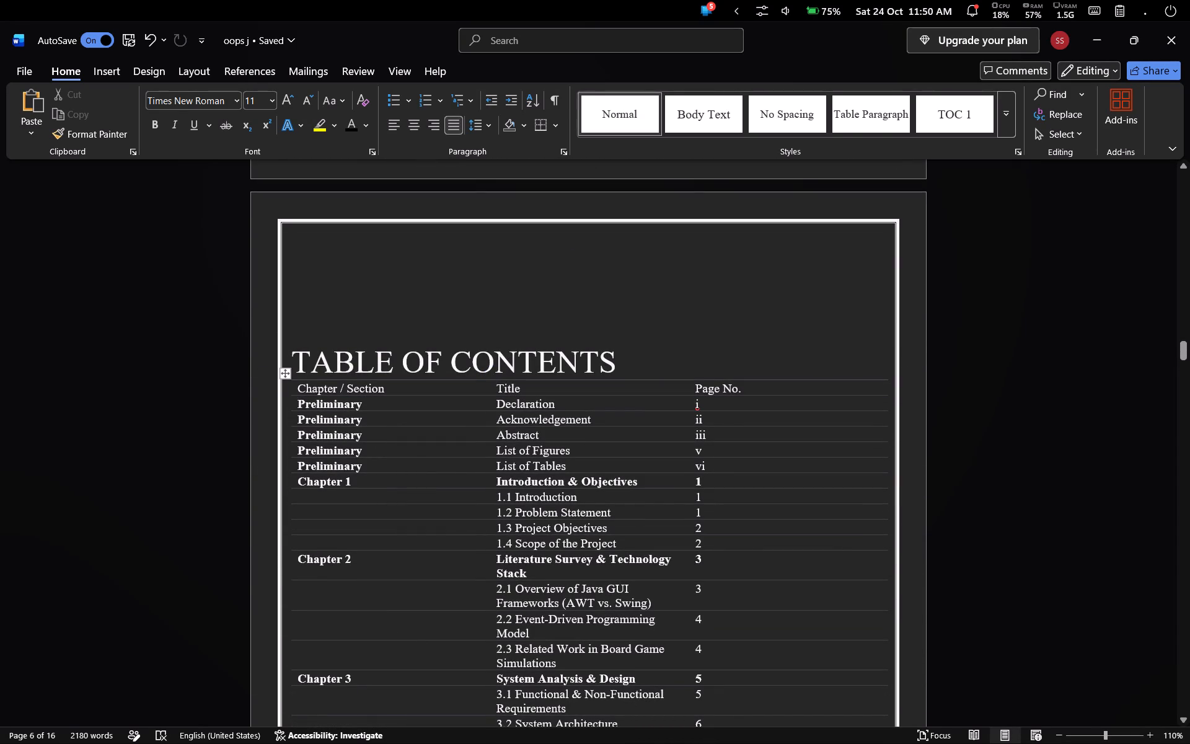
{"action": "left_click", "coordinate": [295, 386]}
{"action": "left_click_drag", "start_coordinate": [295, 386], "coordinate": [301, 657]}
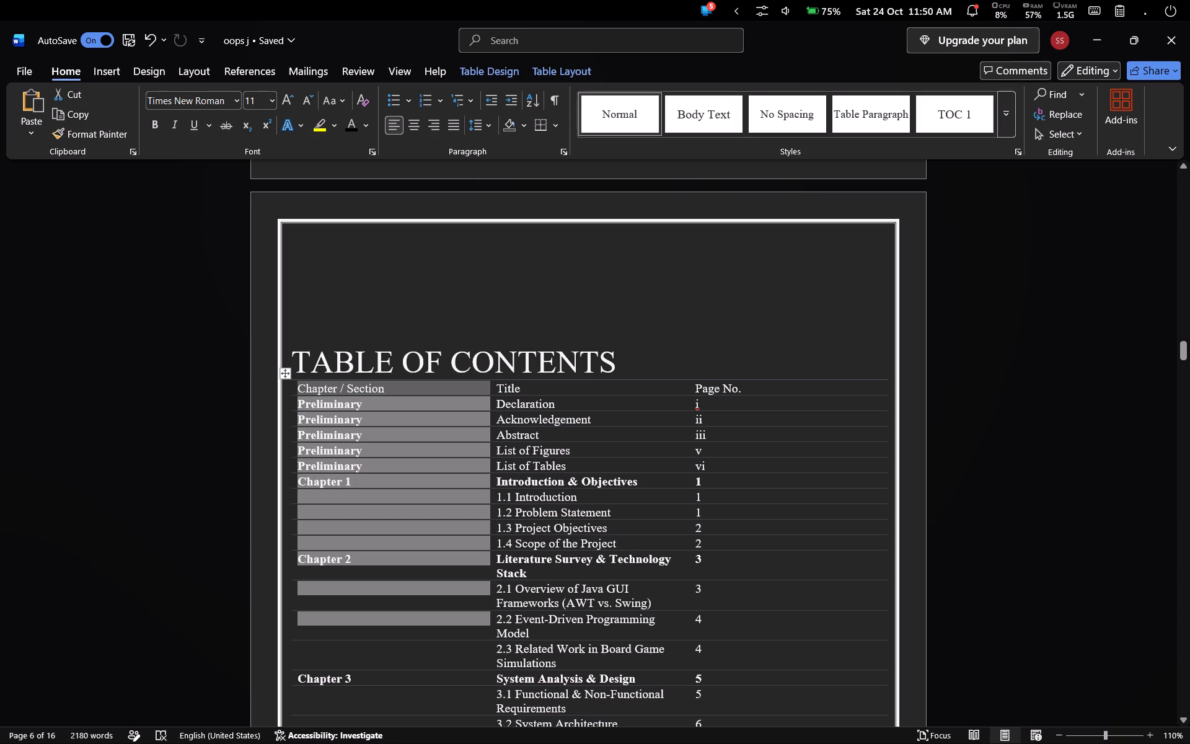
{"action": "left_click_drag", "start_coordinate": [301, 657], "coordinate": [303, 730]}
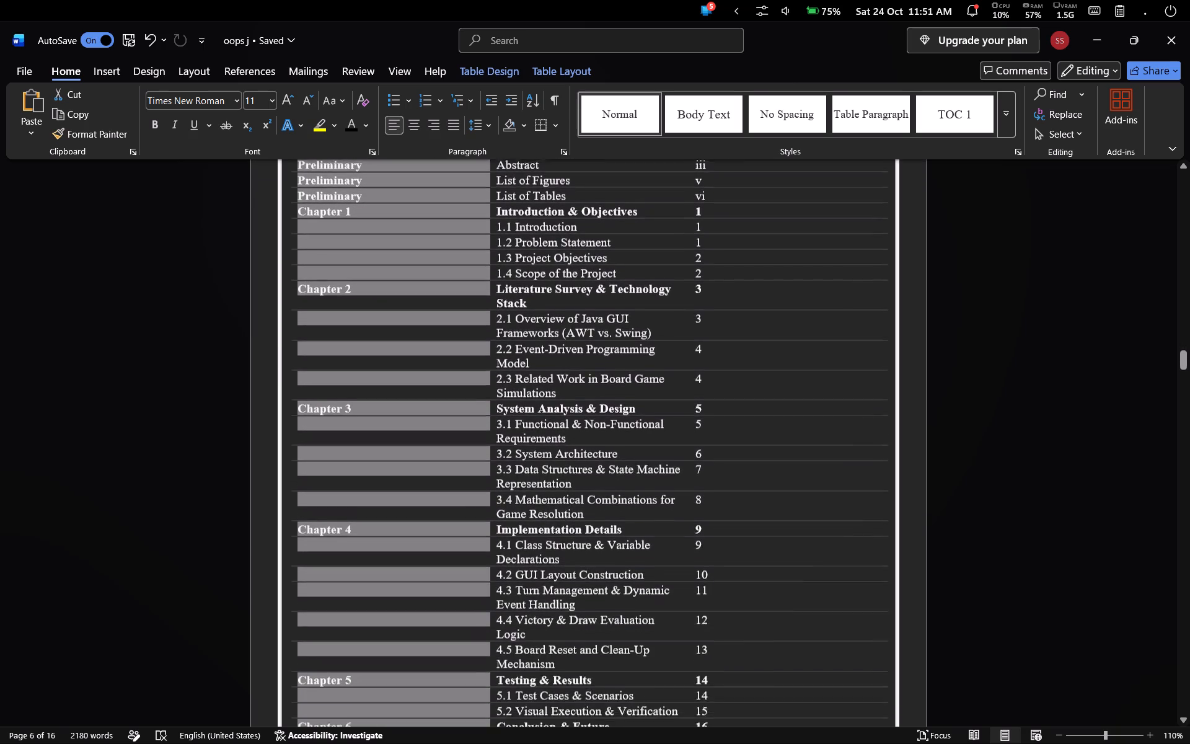